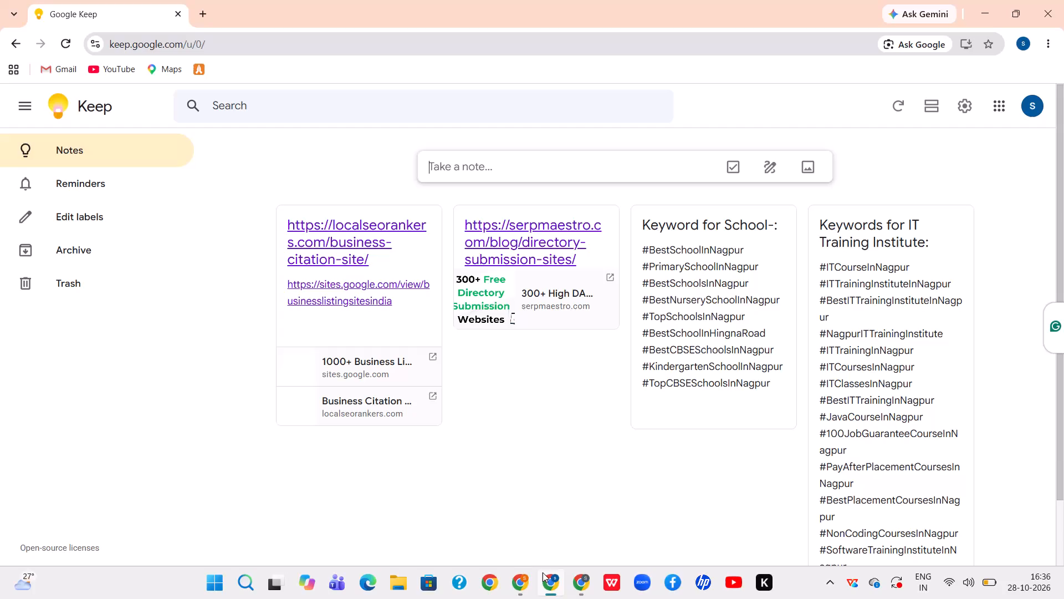
Open the localseorankers.com business citation site link from the saved note and close the Google Keep tab.
click(344, 225)
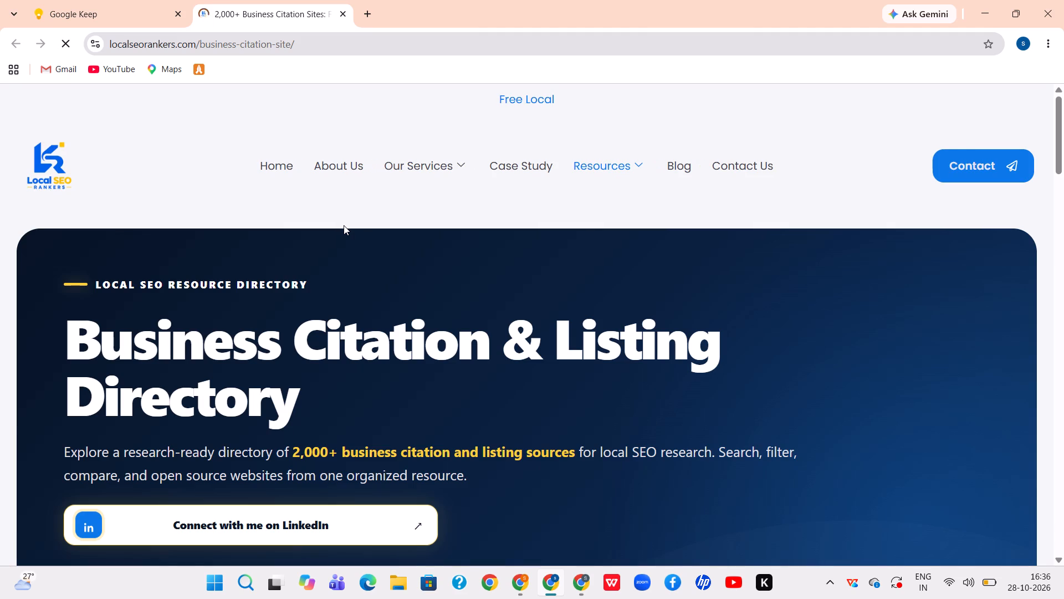
click(175, 16)
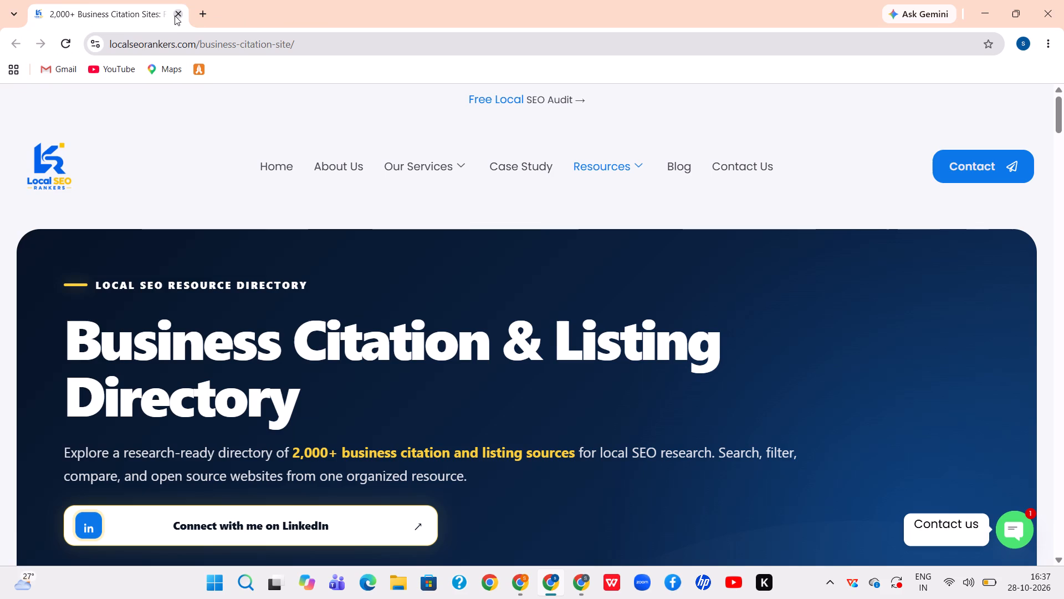
Examine the first batch of listing sources in the Business Citation & Listing Directory.
scroll(260, 290, down, 3)
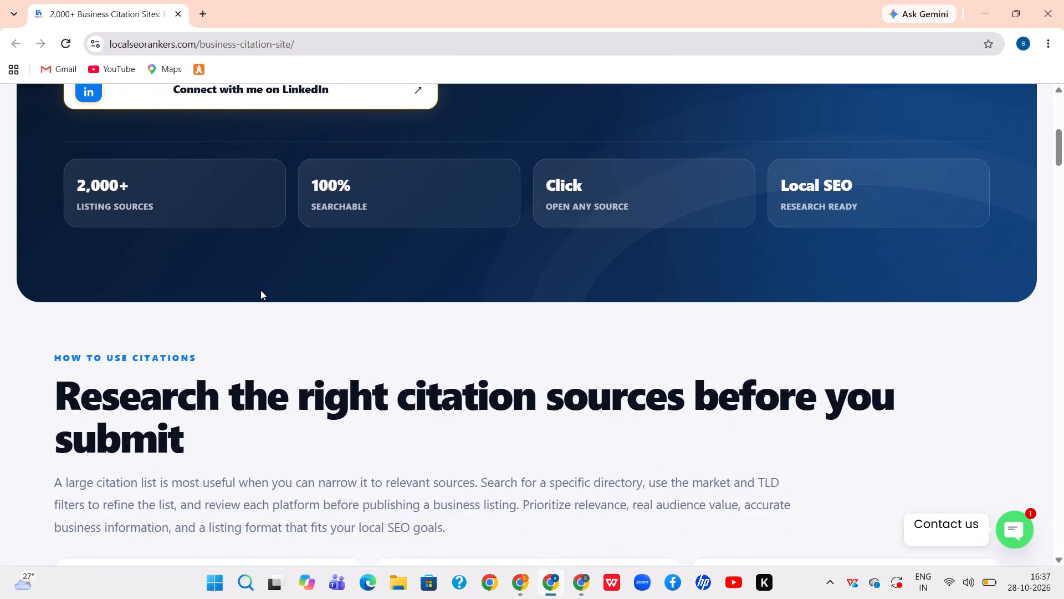
scroll(260, 290, down, 11)
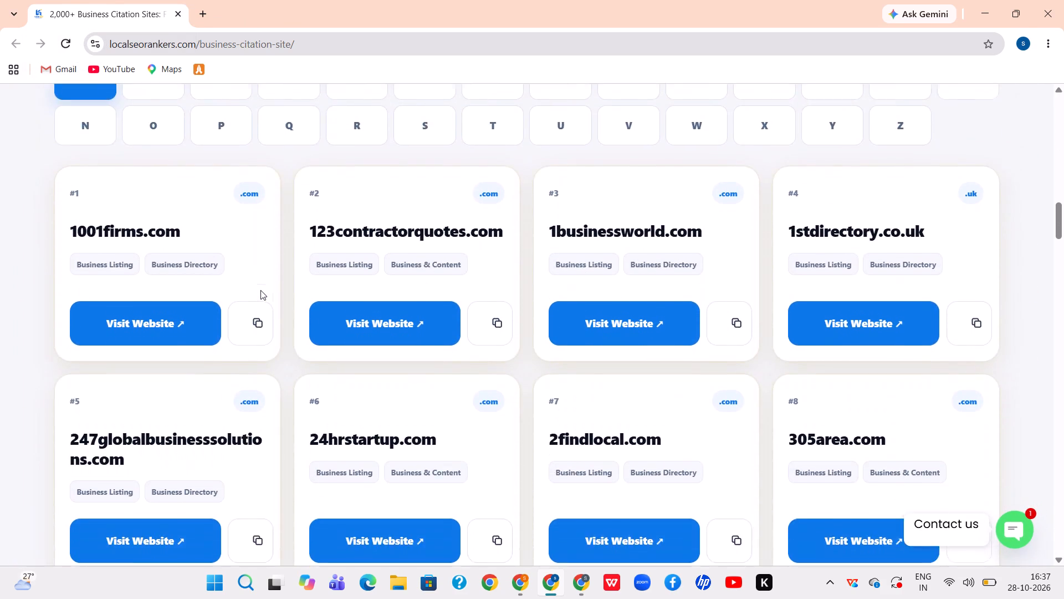
scroll(260, 290, down, 14)
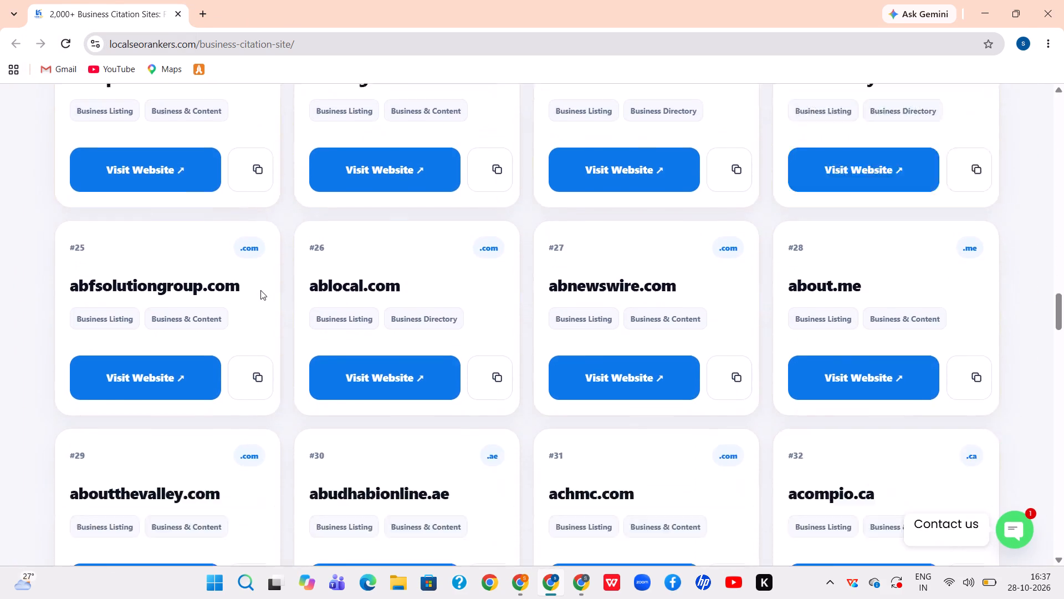
scroll(260, 290, down, 7)
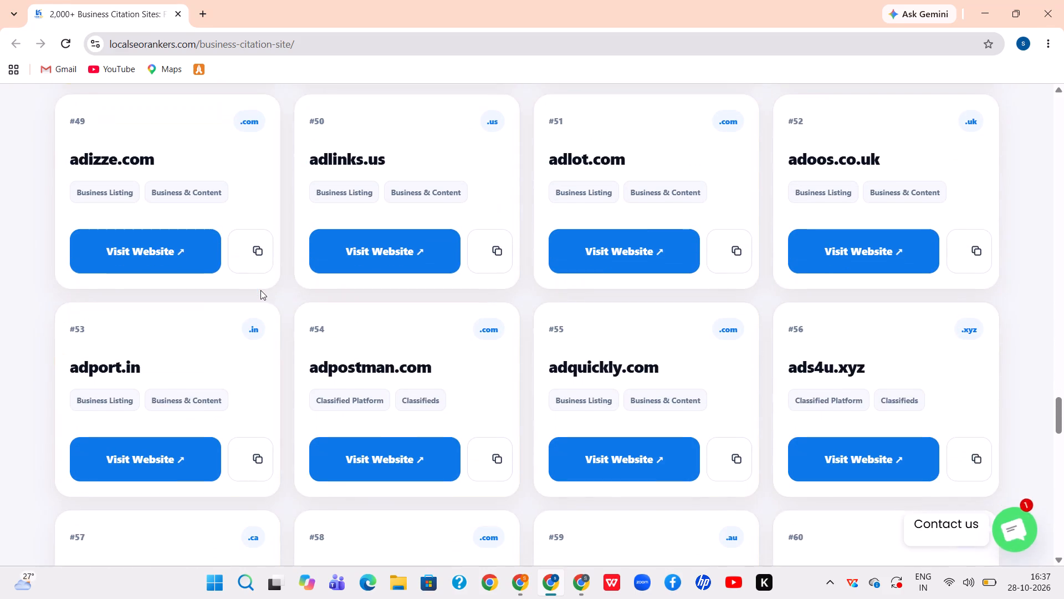
scroll(260, 290, down, 5)
scroll(260, 290, up, 1)
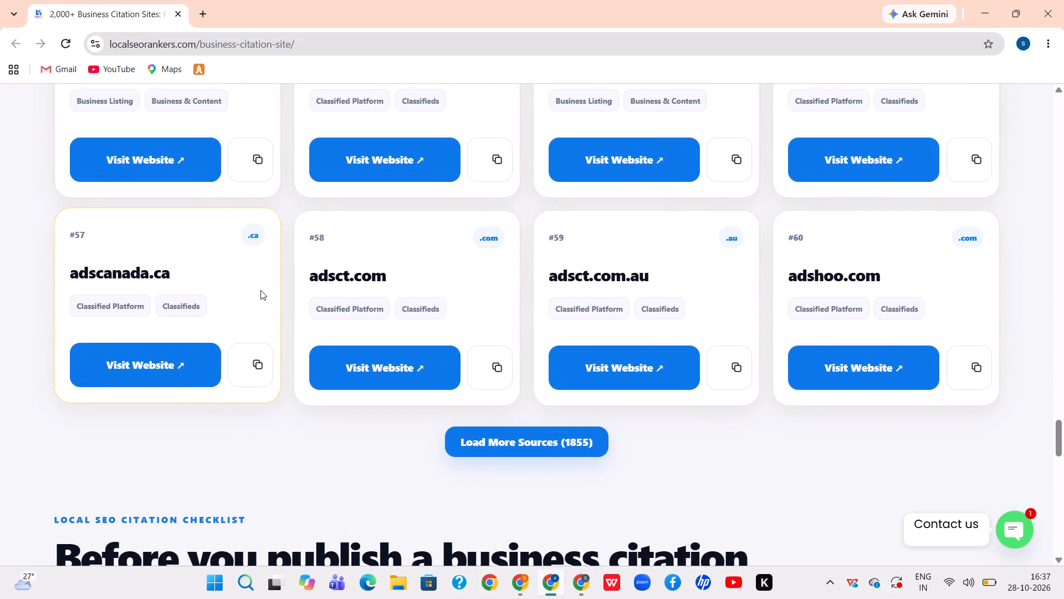
scroll(260, 290, up, 1)
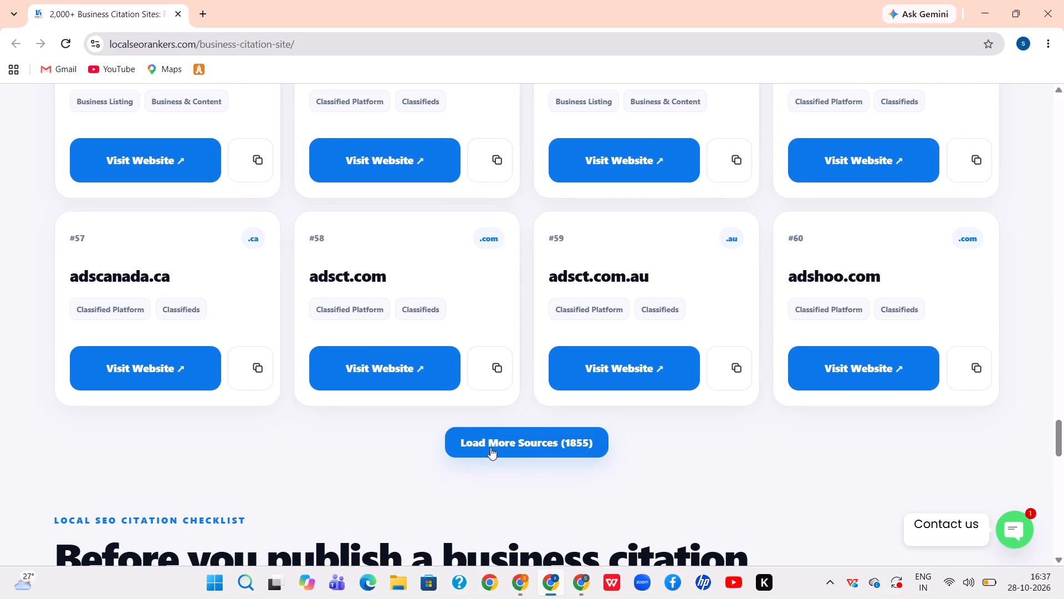
Load more sources in the citation directory and look through the additional listing websites.
click(490, 448)
scroll(490, 448, down, 3)
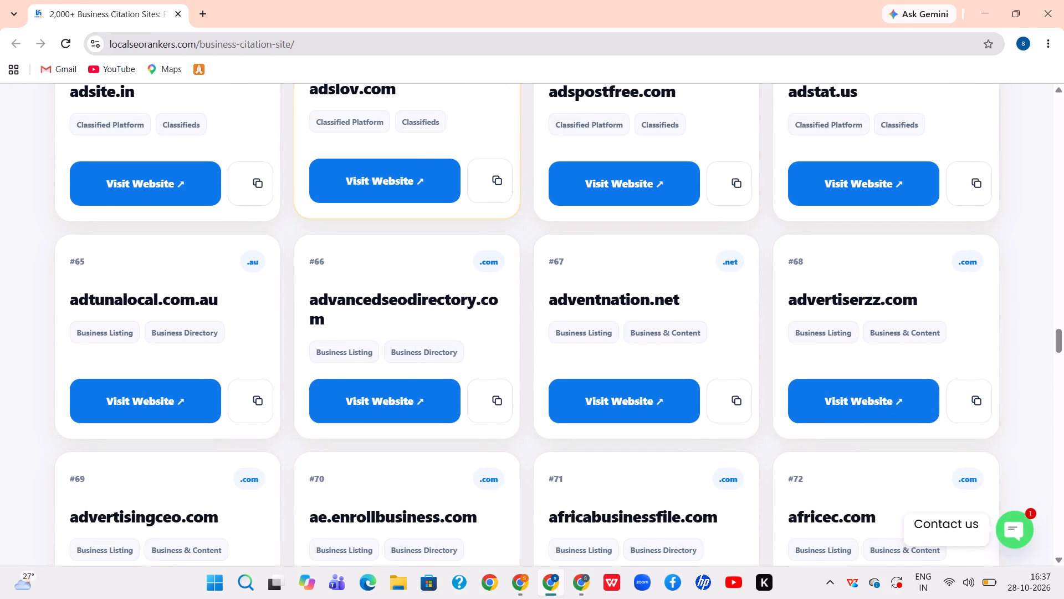
scroll(490, 448, down, 6)
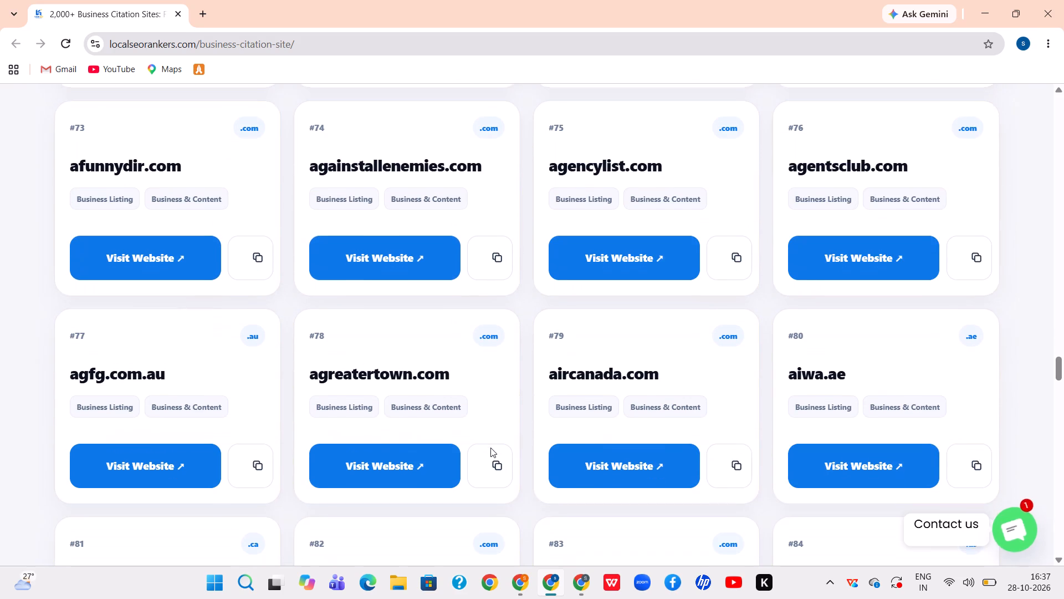
scroll(490, 448, down, 1)
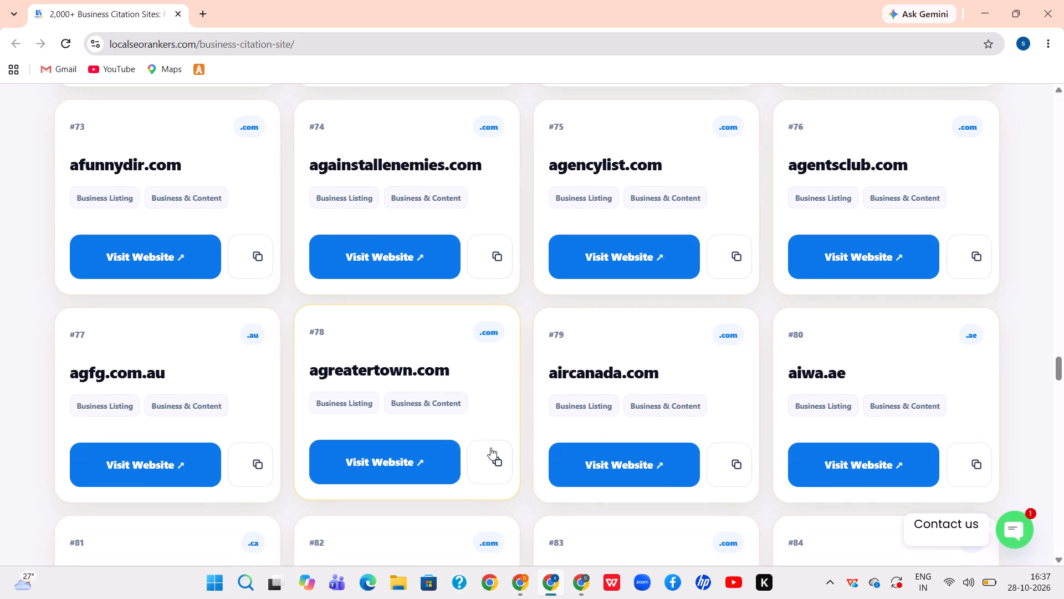
scroll(490, 448, down, 1)
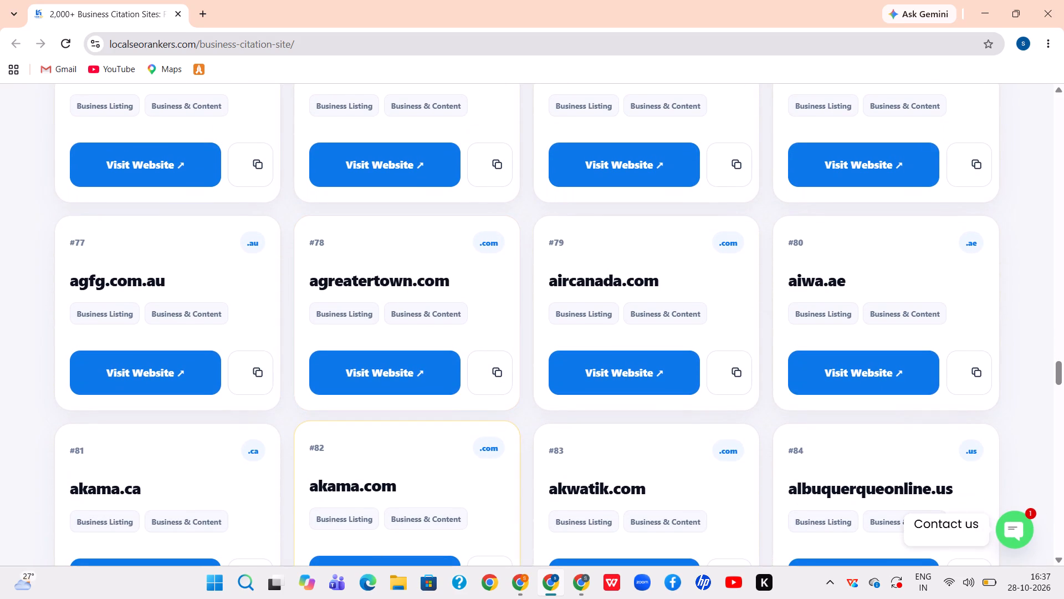
scroll(490, 448, down, 2)
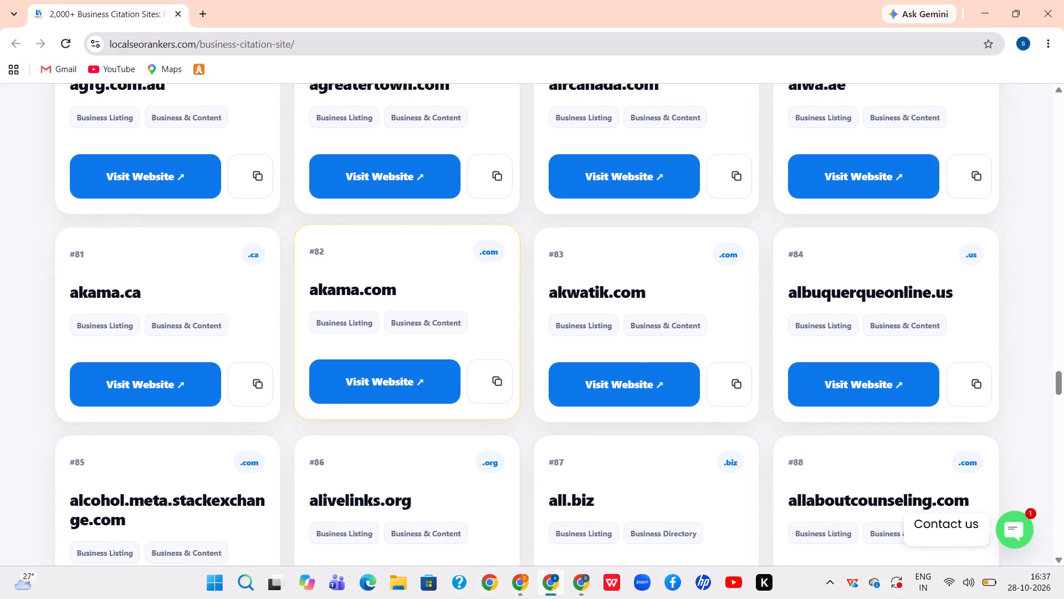
scroll(490, 448, down, 6)
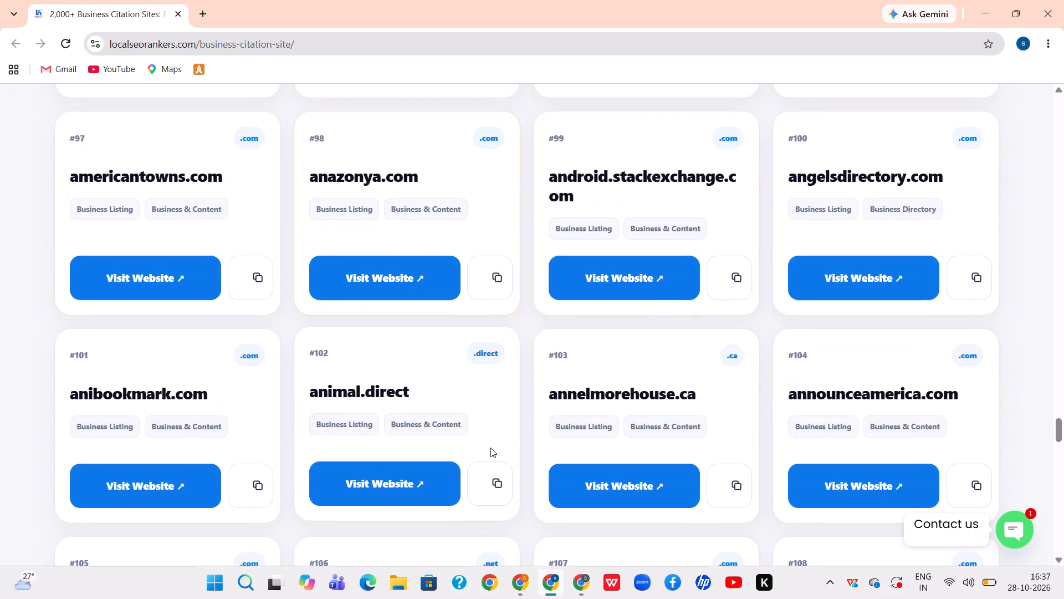
scroll(490, 448, down, 4)
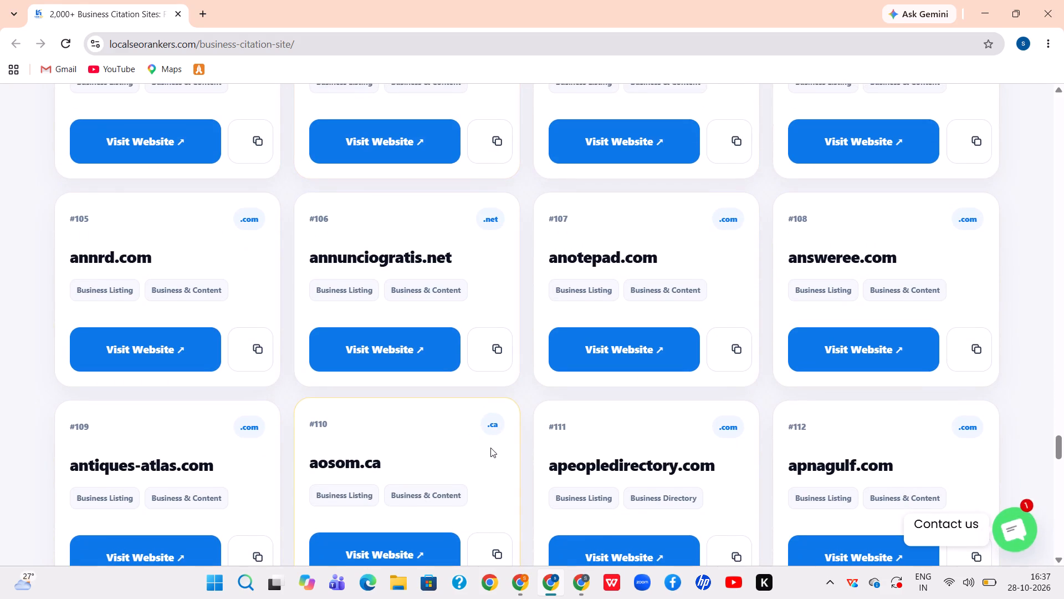
scroll(490, 448, down, 3)
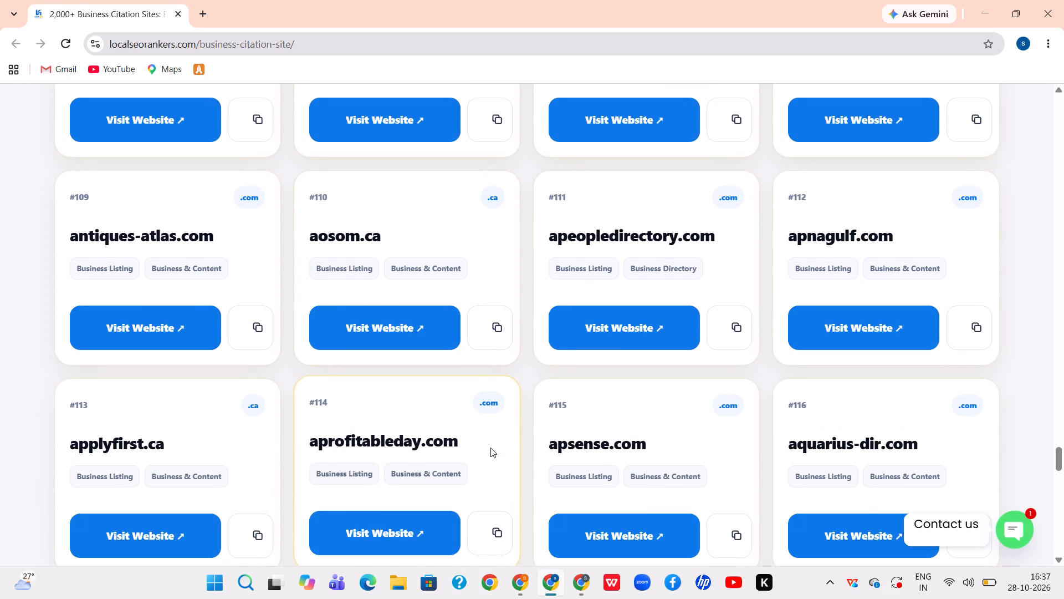
scroll(490, 448, down, 2)
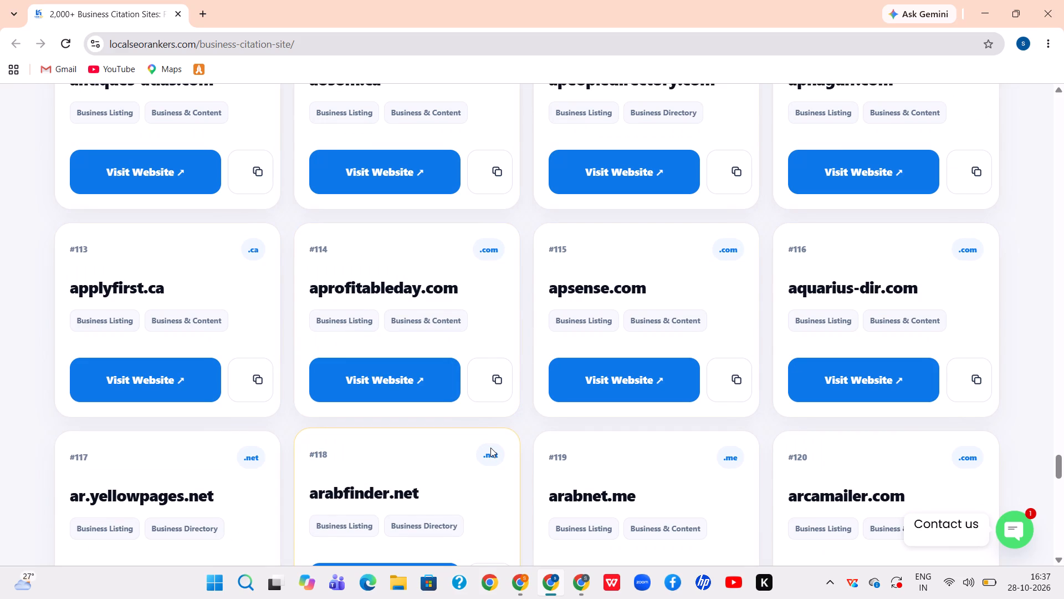
key(Down)
key(Down)
key(Down)
key(Down)
key(Down)
key(Down)
key(Down)
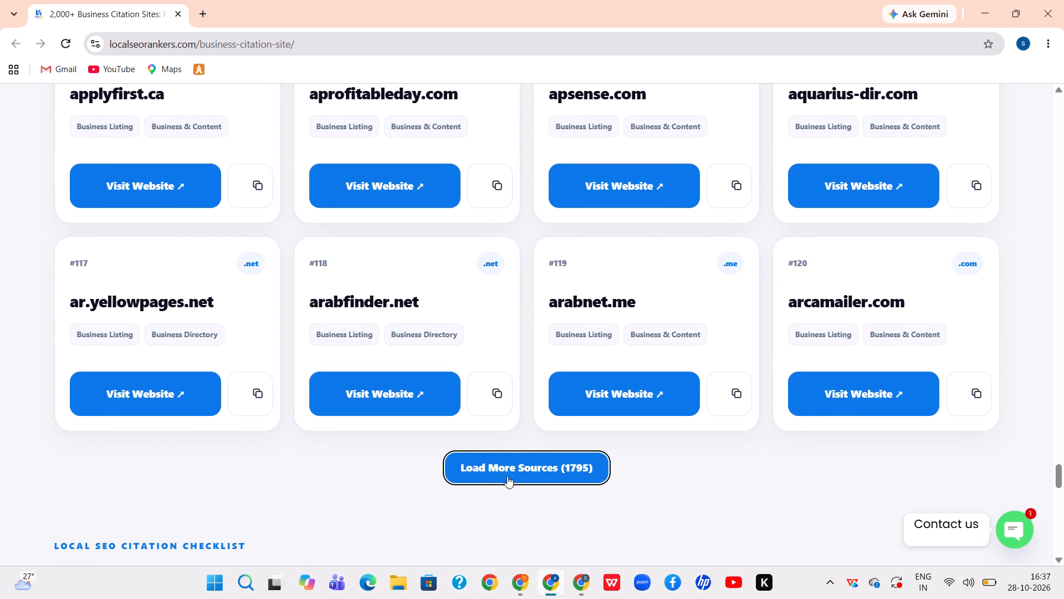
Load another batch of citation sources and look through the newly added listing websites.
click(507, 476)
scroll(507, 476, up, 1)
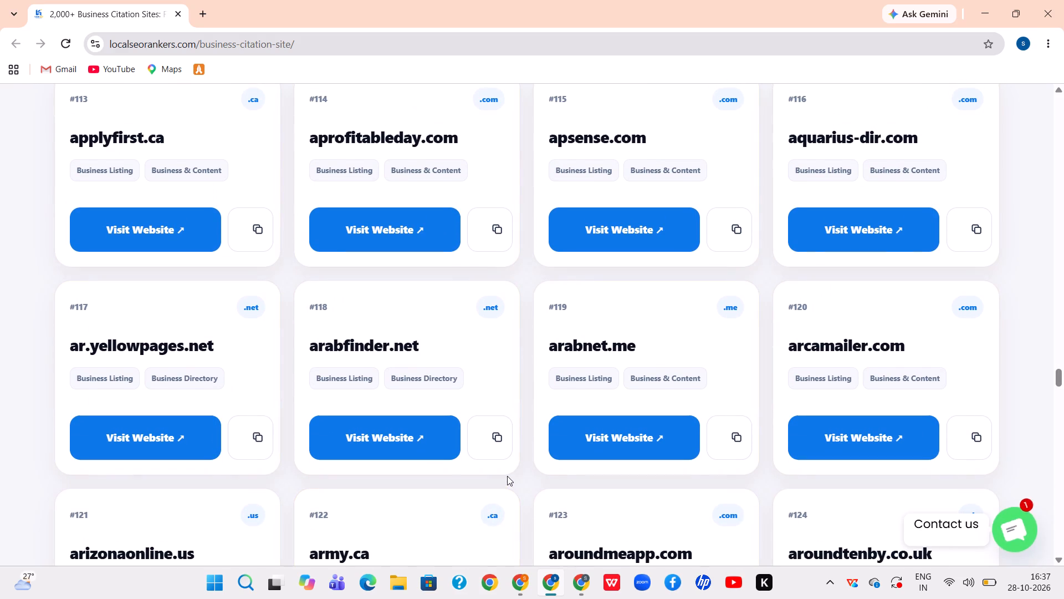
scroll(507, 476, right, 1)
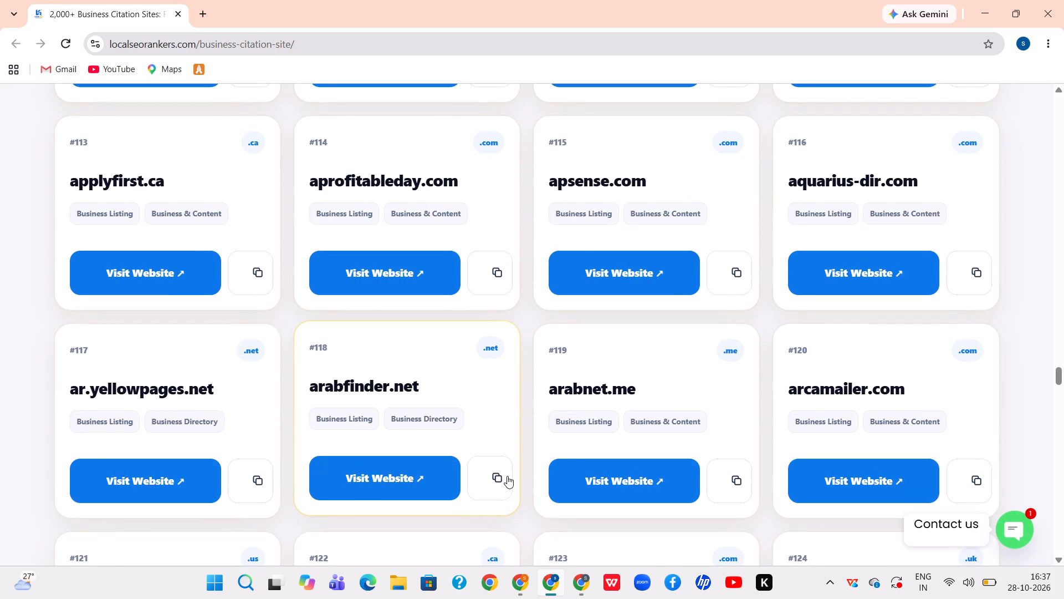
scroll(507, 476, down, 3)
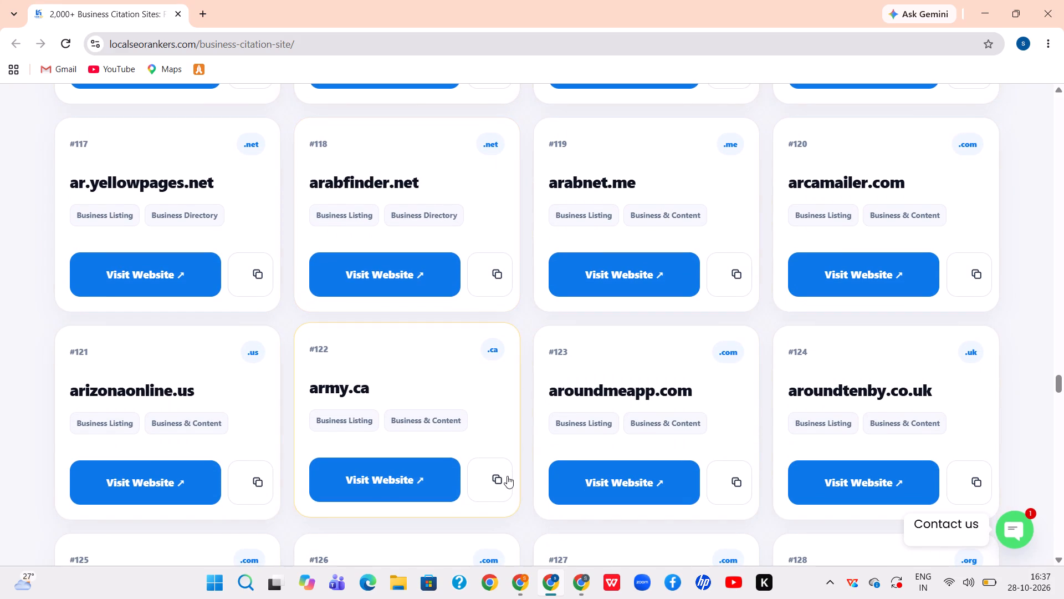
scroll(507, 476, down, 6)
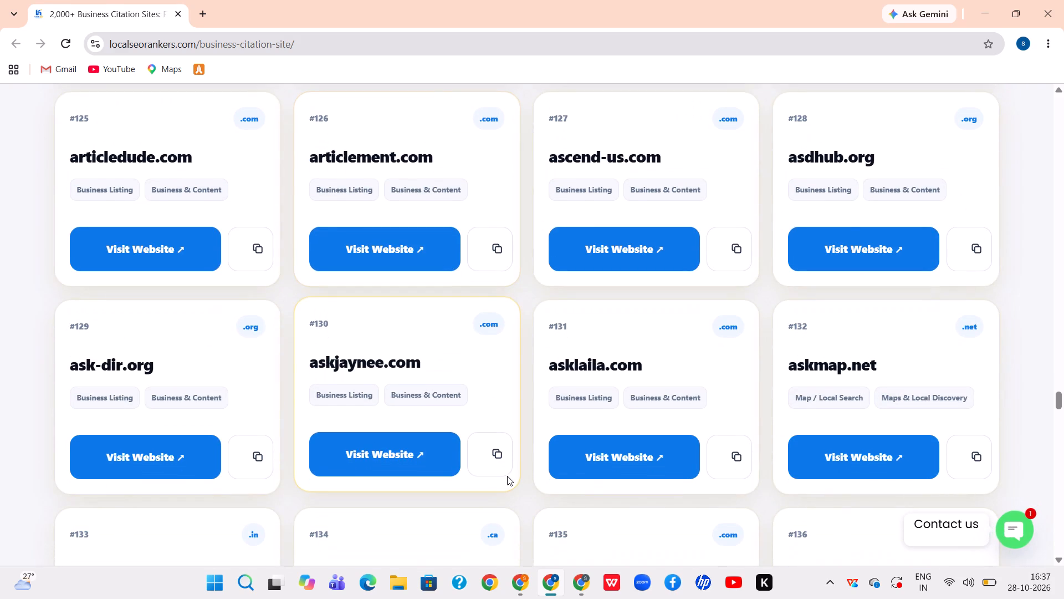
scroll(507, 476, down, 4)
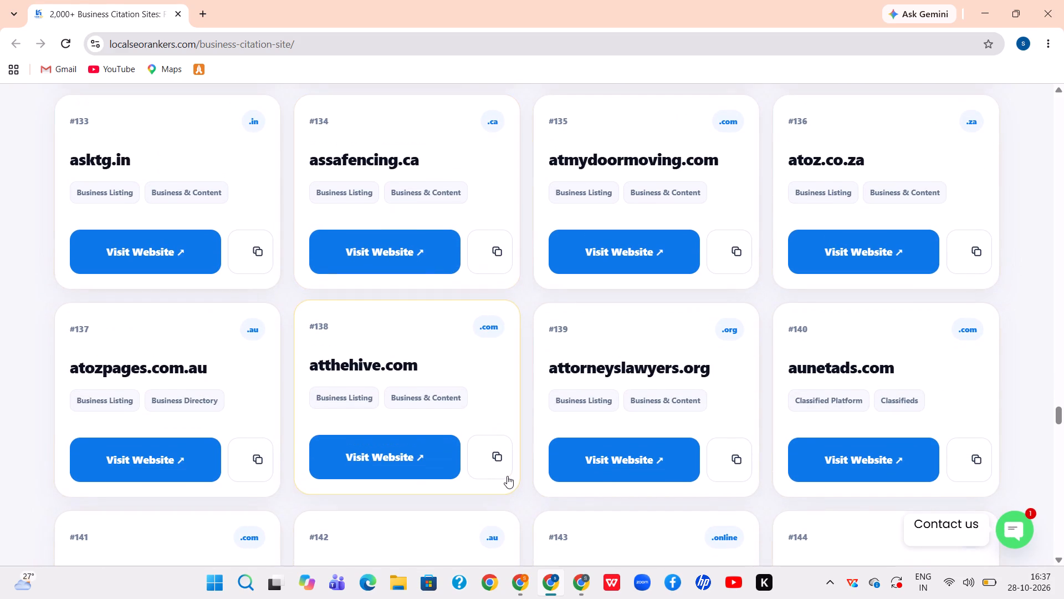
scroll(507, 476, down, 4)
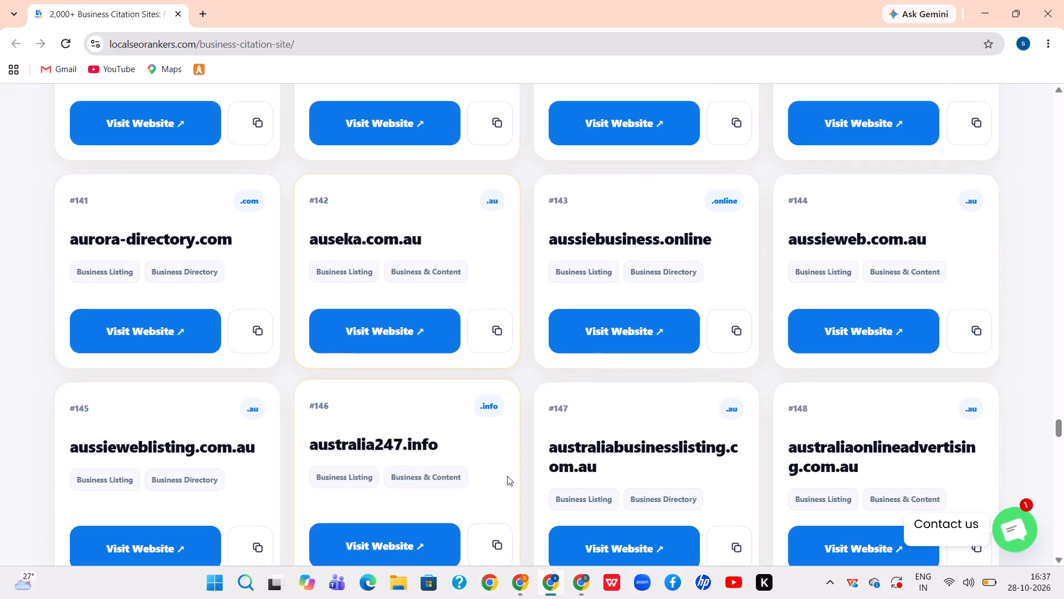
scroll(507, 476, down, 2)
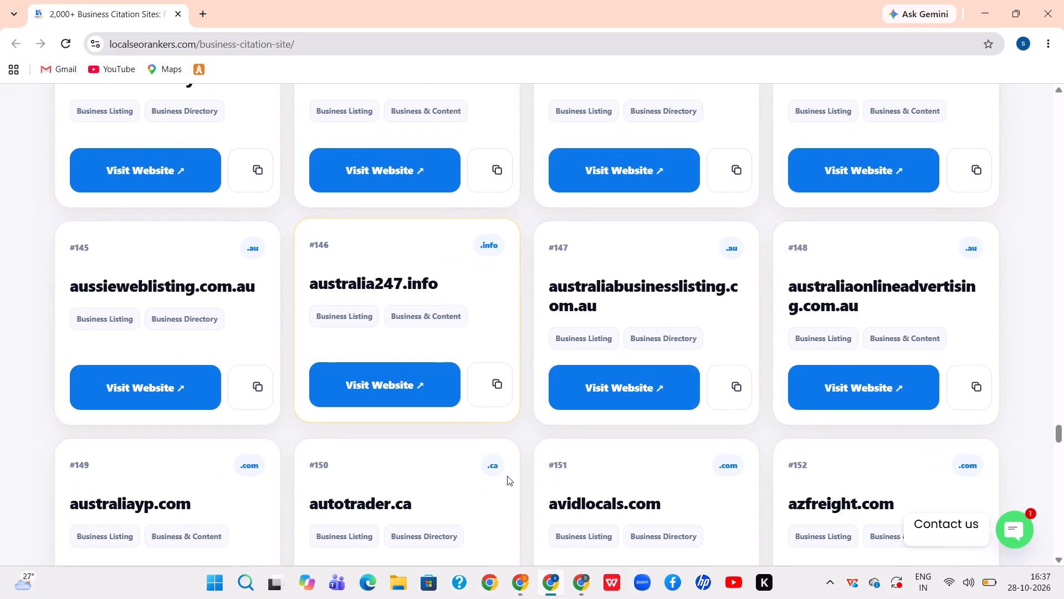
scroll(507, 476, down, 5)
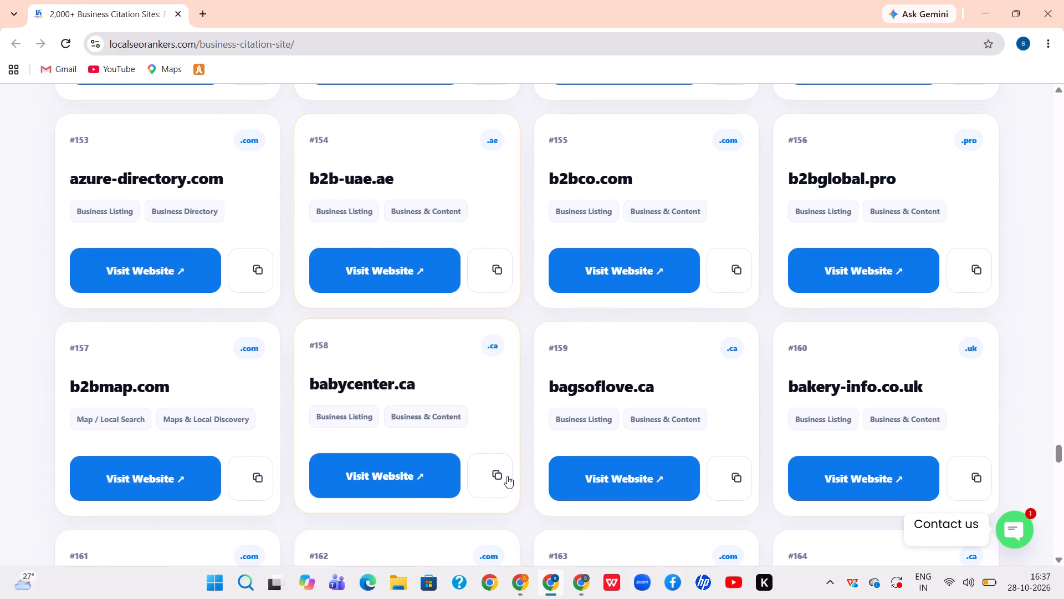
scroll(507, 476, down, 4)
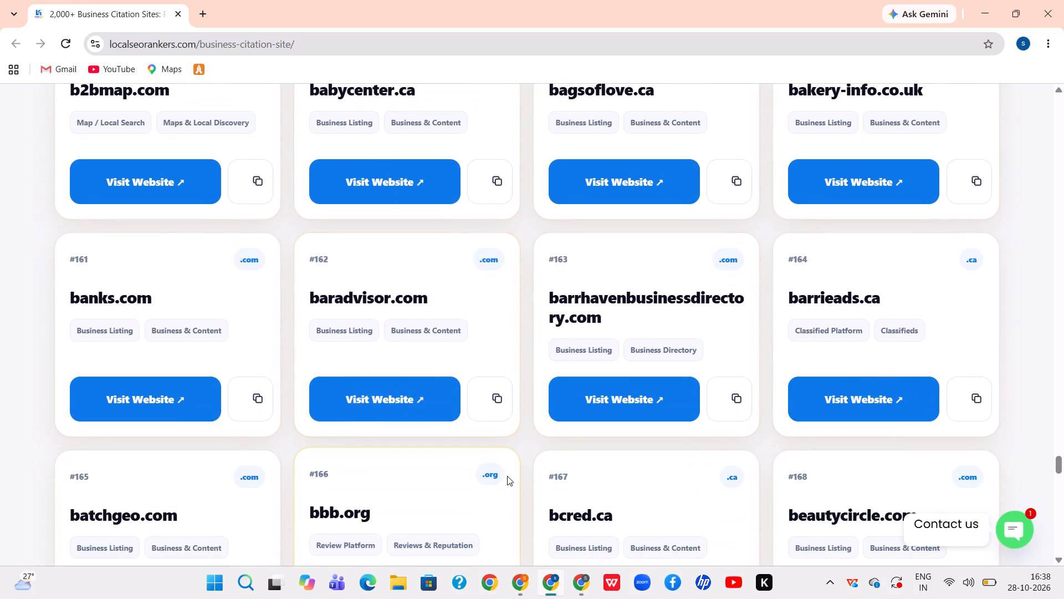
scroll(507, 476, up, 2)
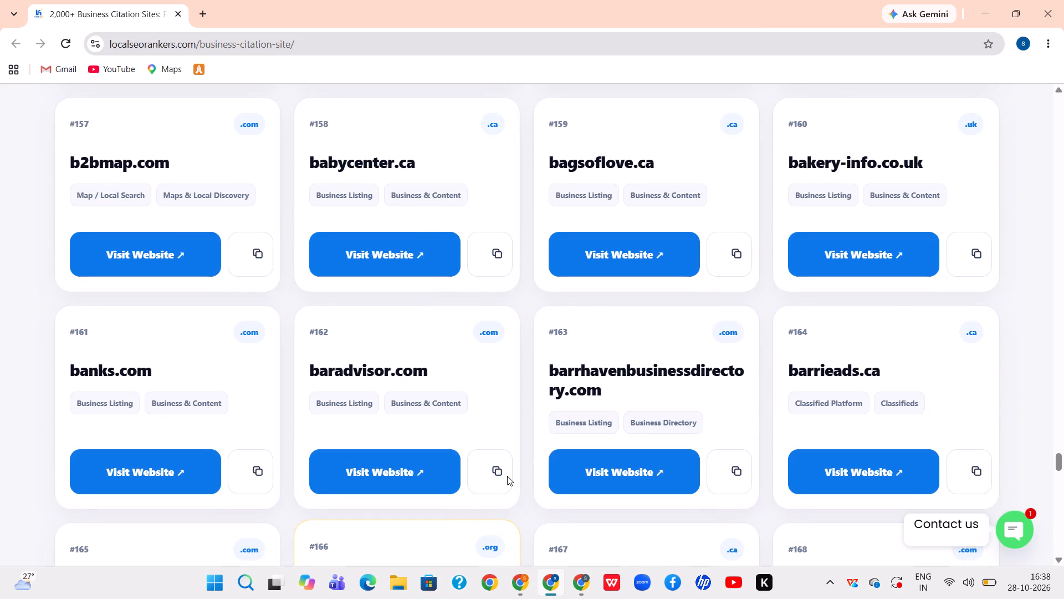
scroll(507, 476, up, 1)
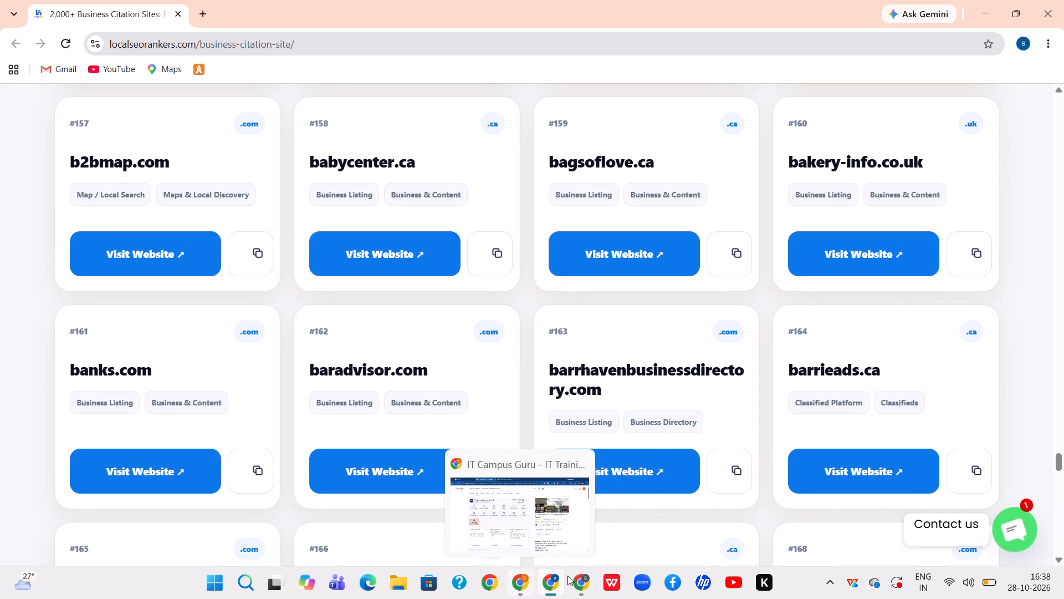
Switch to the Mds backlinks spreadsheet and review the backlink URLs logged for 27/10/2026 and 28/10/2026.
click(580, 573)
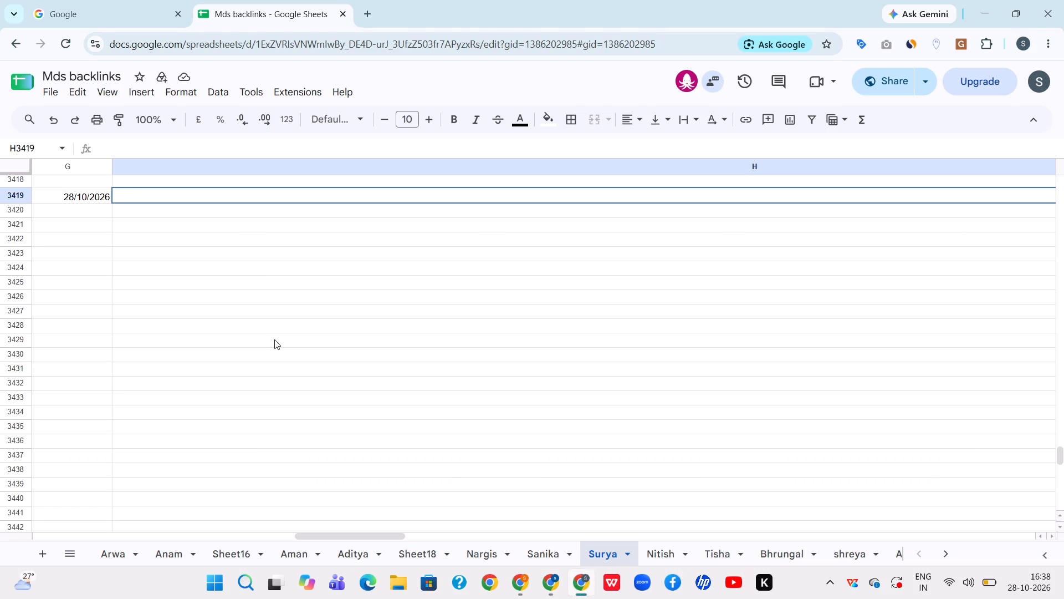
scroll(274, 339, down, 13)
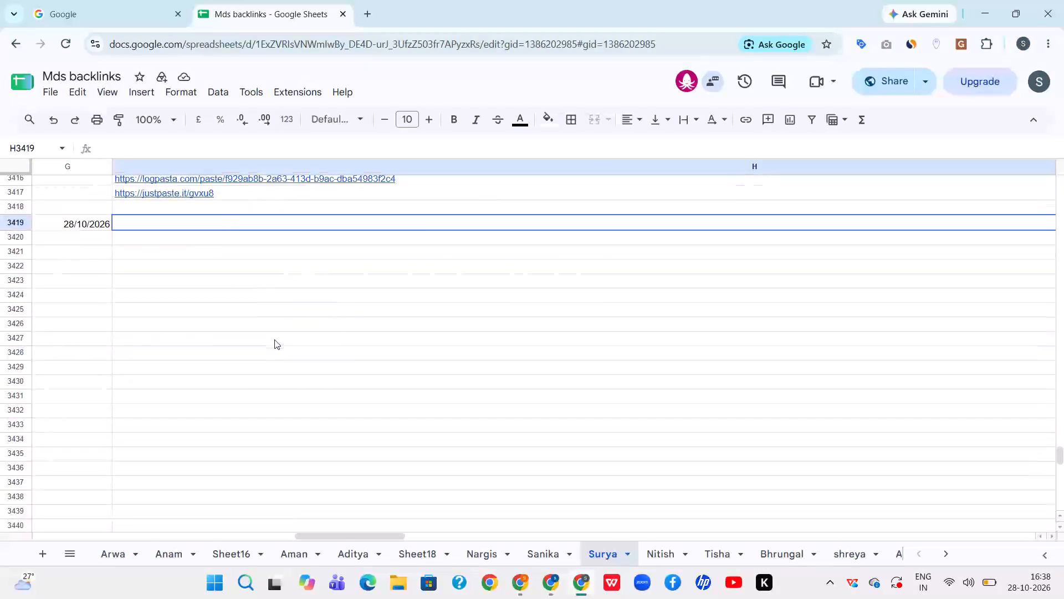
scroll(274, 339, up, 1)
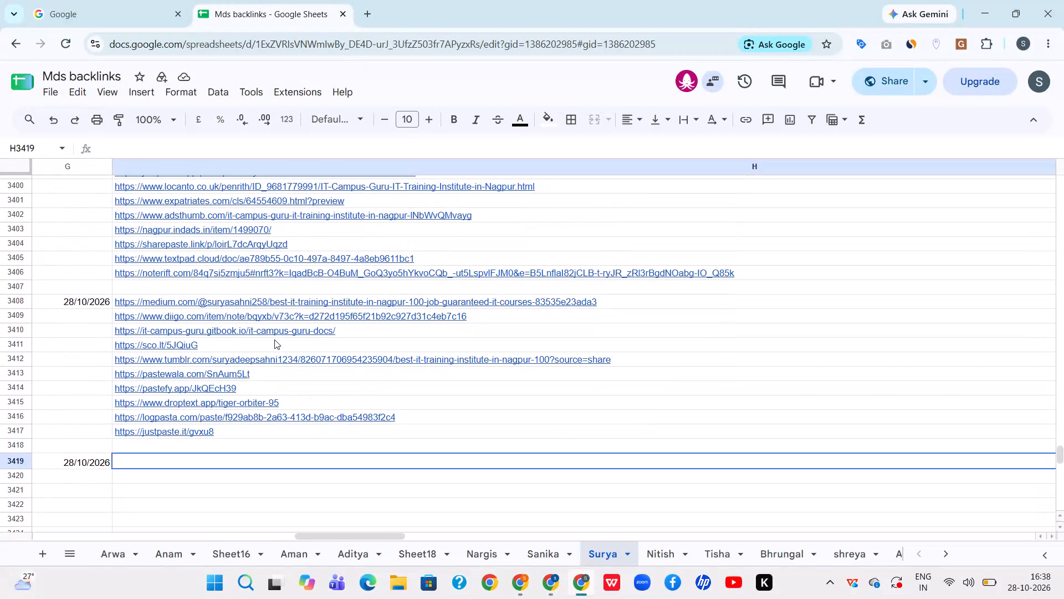
scroll(274, 339, up, 3)
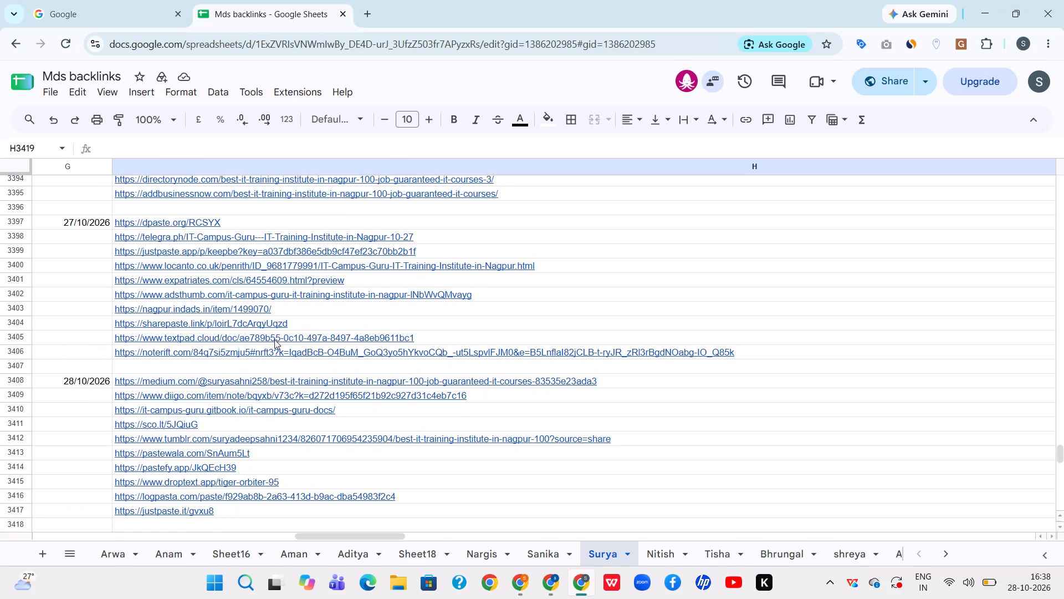
scroll(274, 339, up, 1)
scroll(274, 339, right, 1)
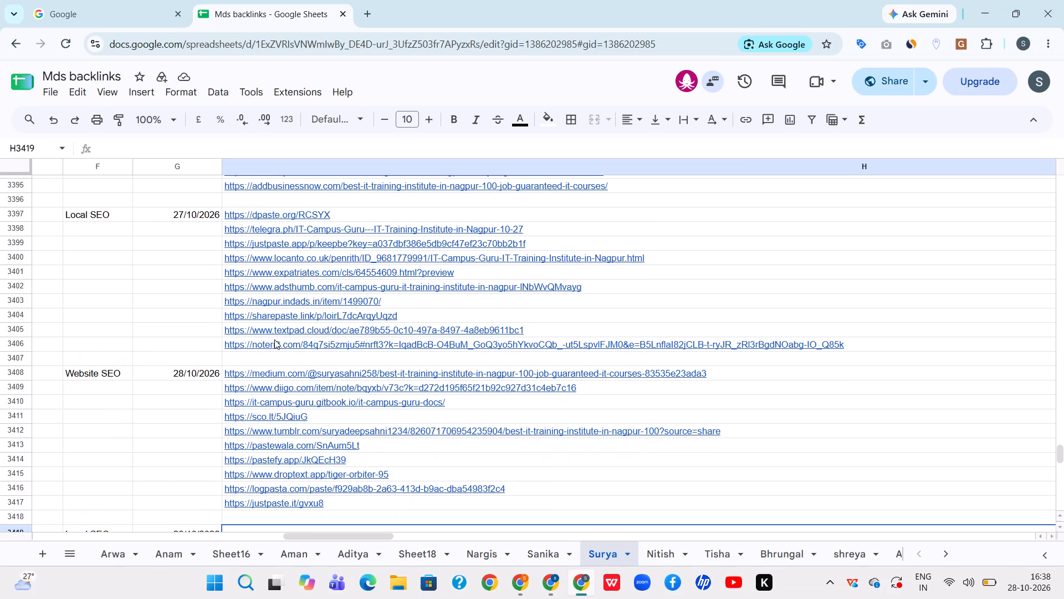
scroll(274, 339, left, 1)
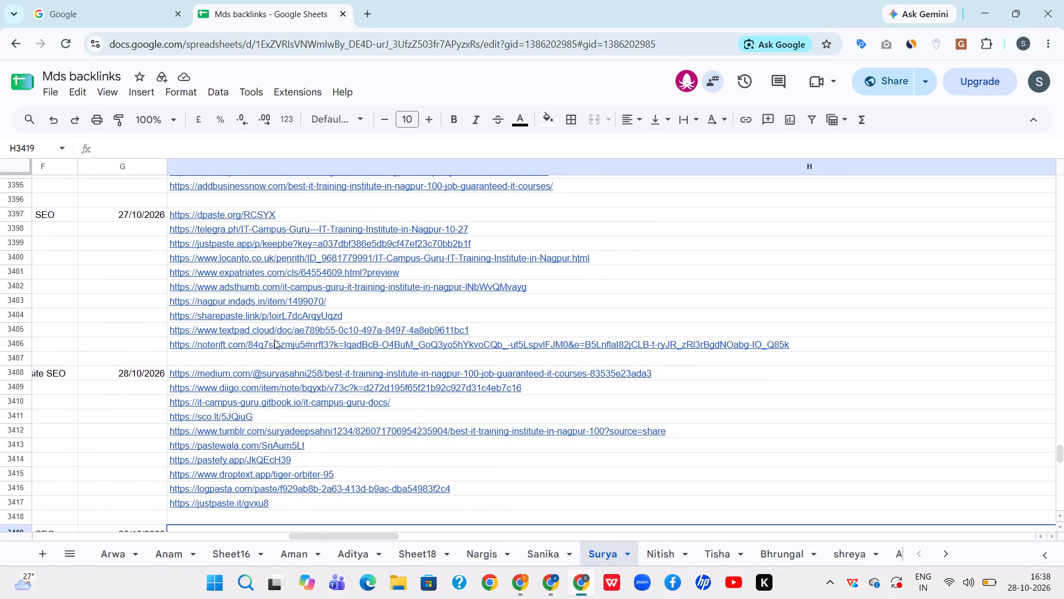
scroll(274, 339, left, 2)
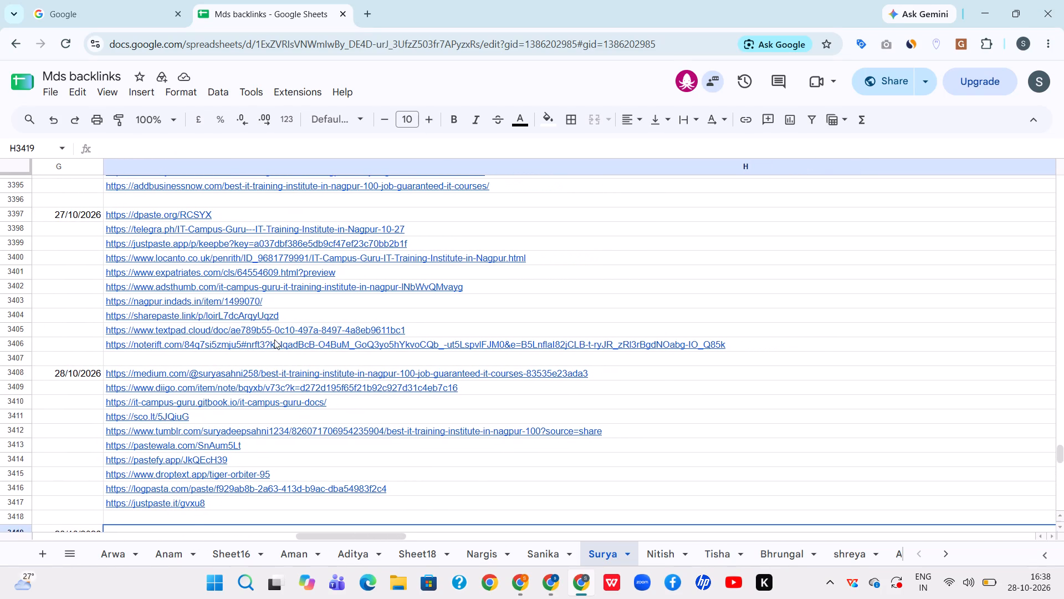
scroll(274, 339, right, 1)
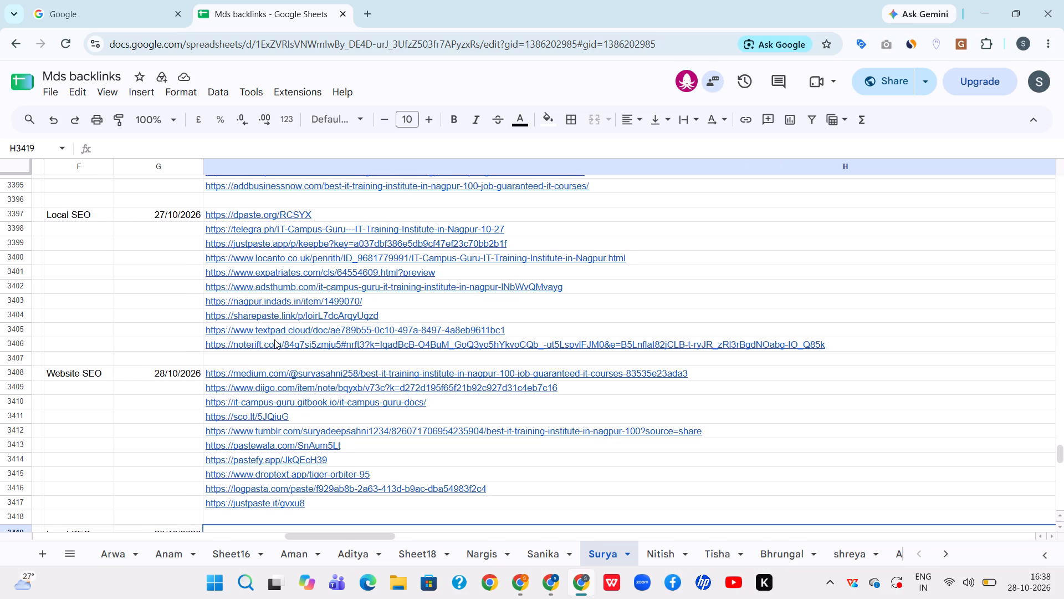
scroll(274, 339, left, 2)
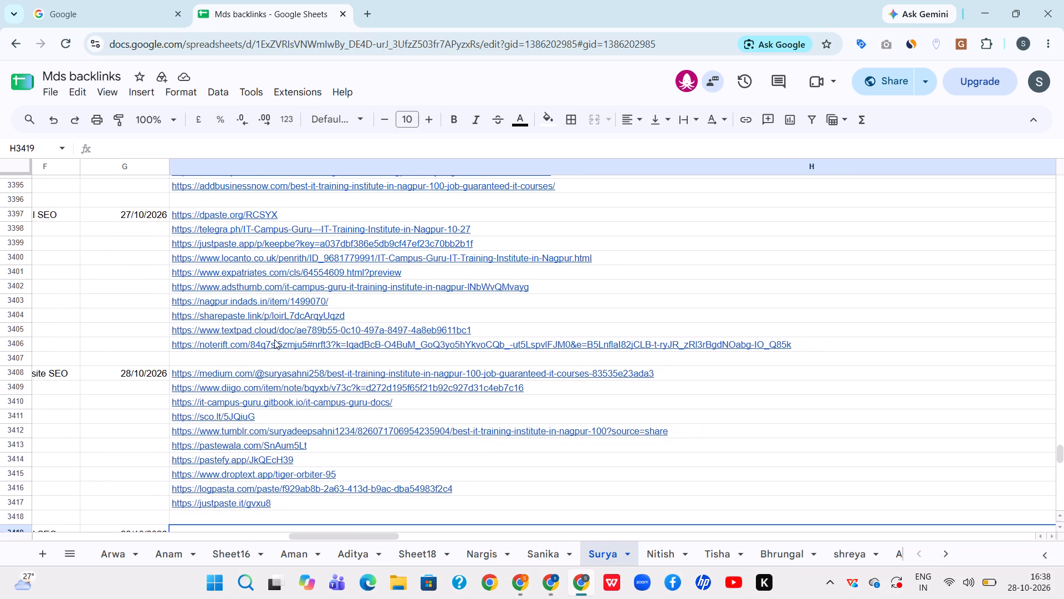
scroll(274, 339, left, 1)
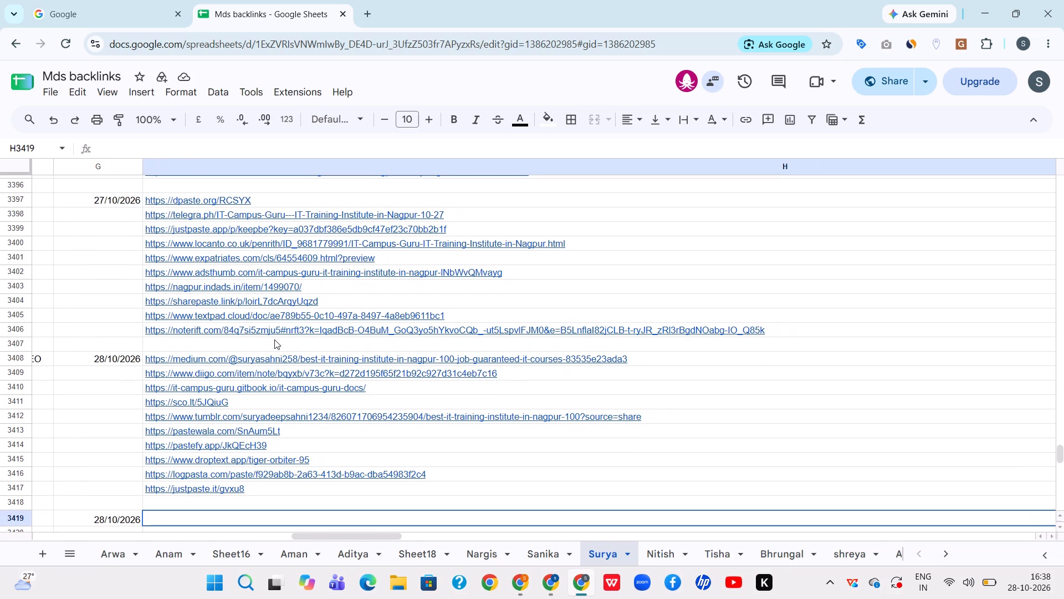
scroll(274, 339, left, 1)
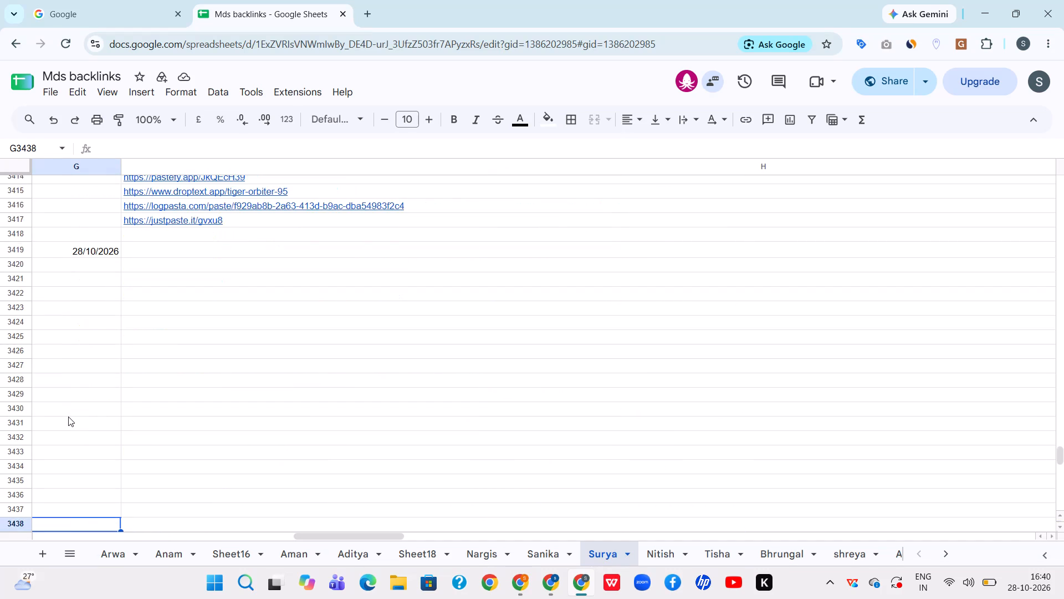
key(Down)
key(Down)
key(Down)
key(Down)
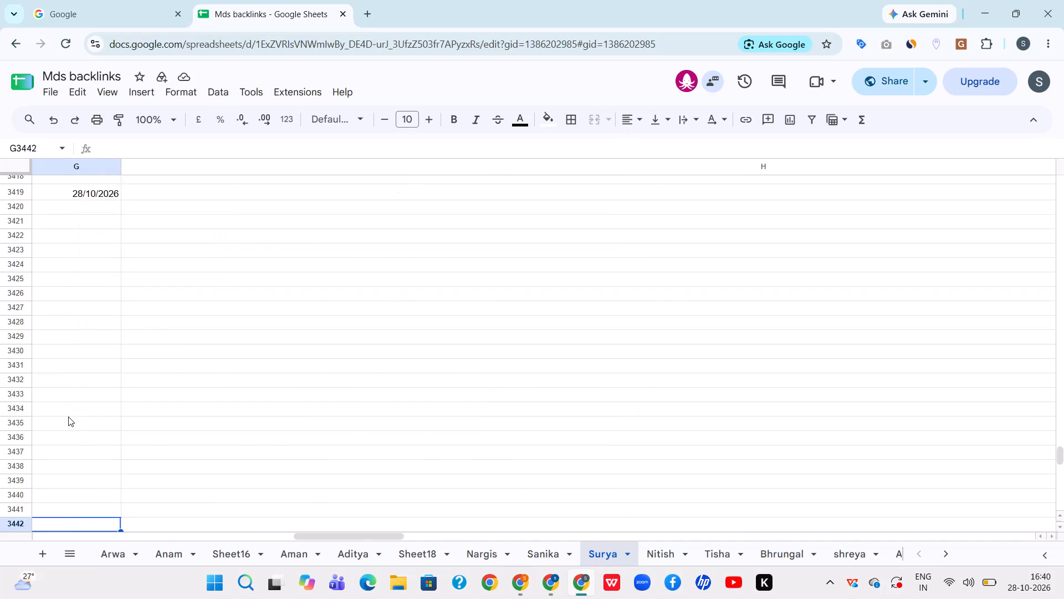
scroll(68, 417, up, 1)
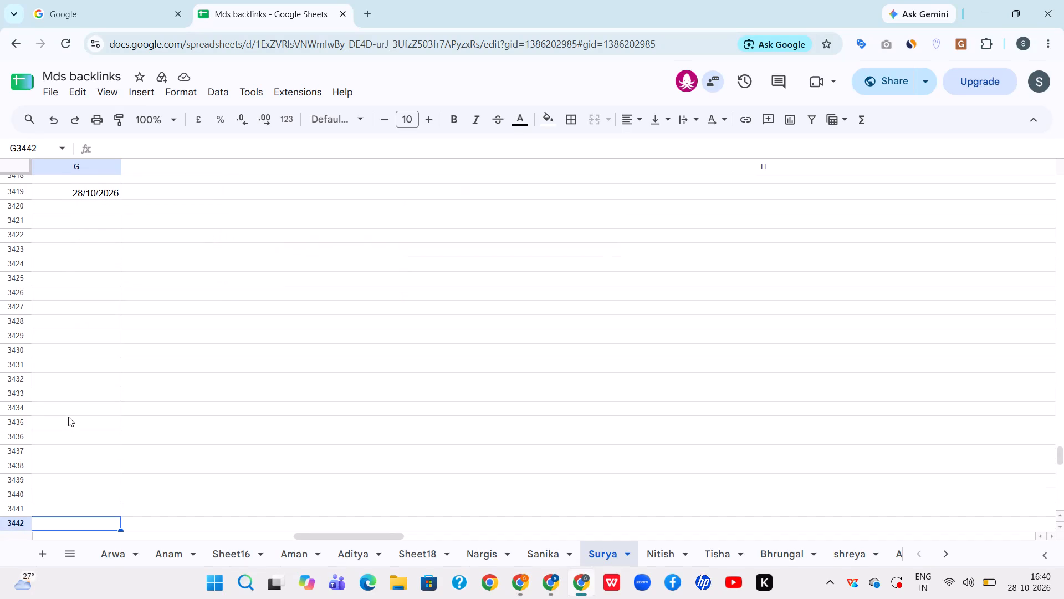
scroll(68, 417, up, 1)
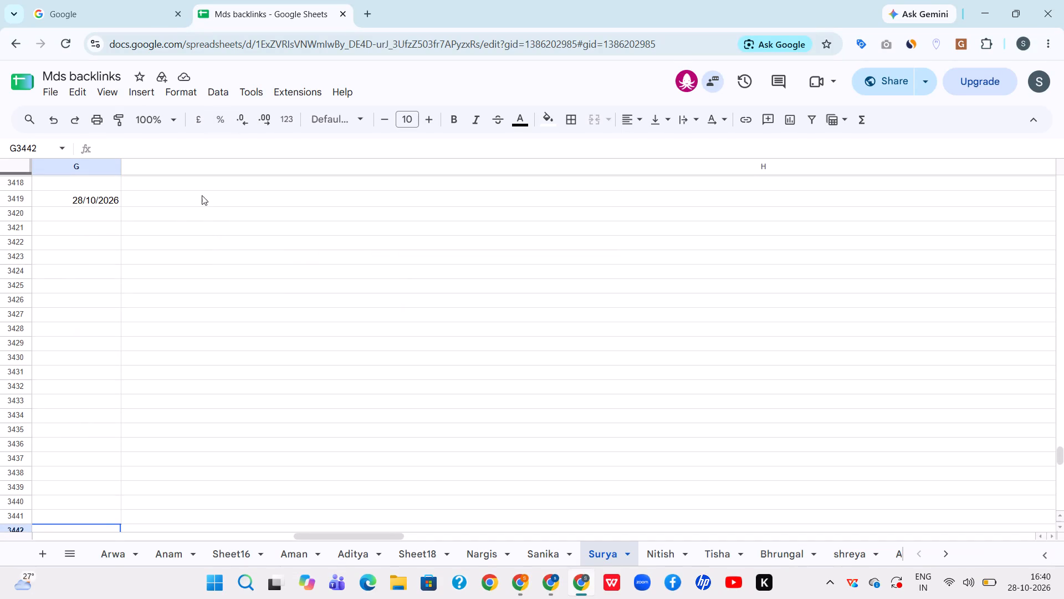
Select the empty URL cell beside the 28/10/2026 date in row 3419.
click(198, 205)
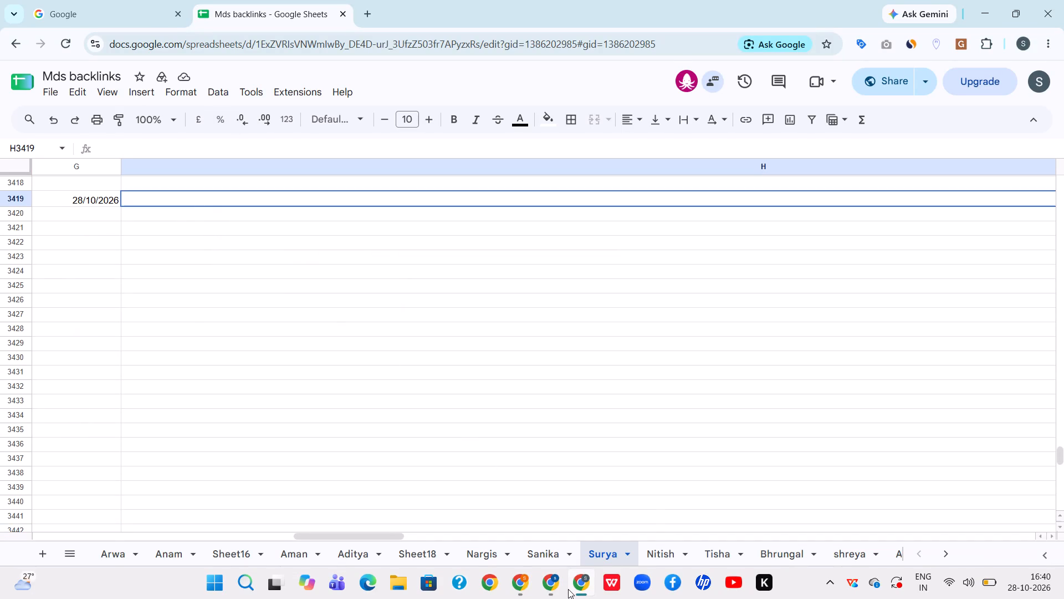
Switch to the localseorankers.com citation list, visit barrieads.ca to check it as a listing site, and close it.
click(546, 589)
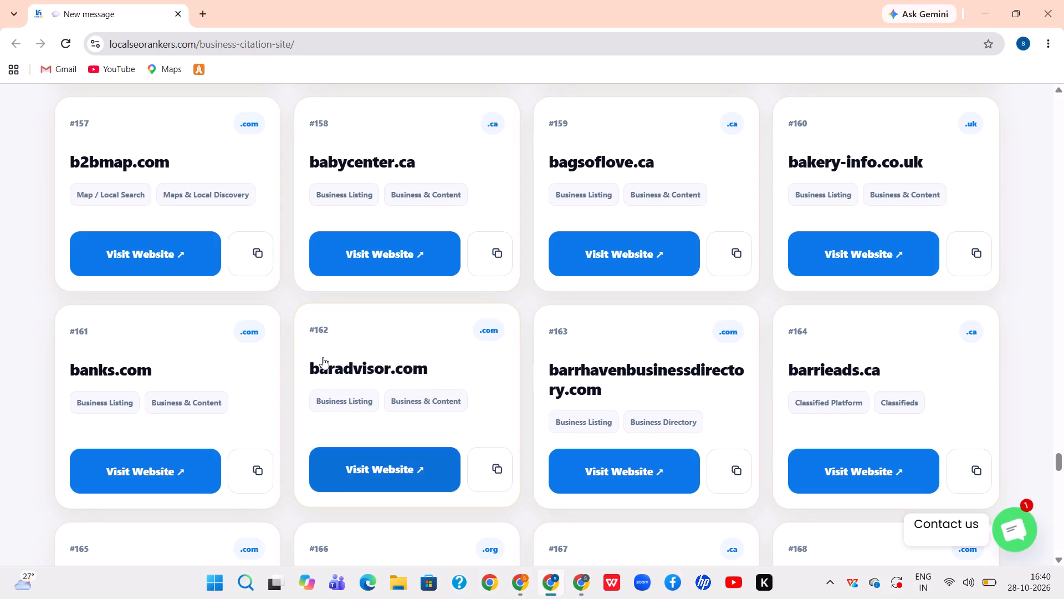
scroll(322, 358, down, 1)
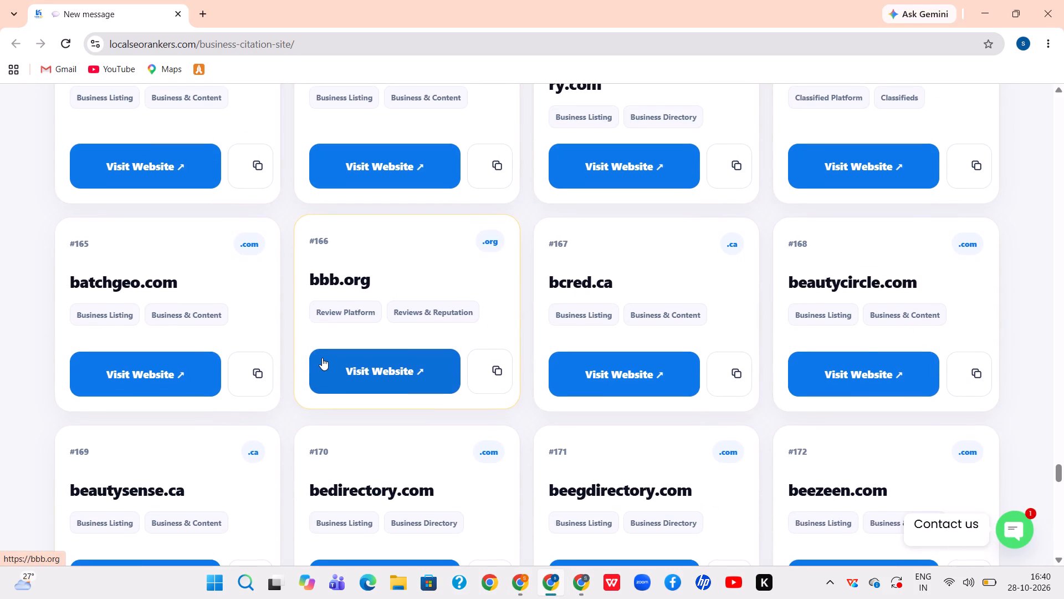
scroll(322, 358, down, 2)
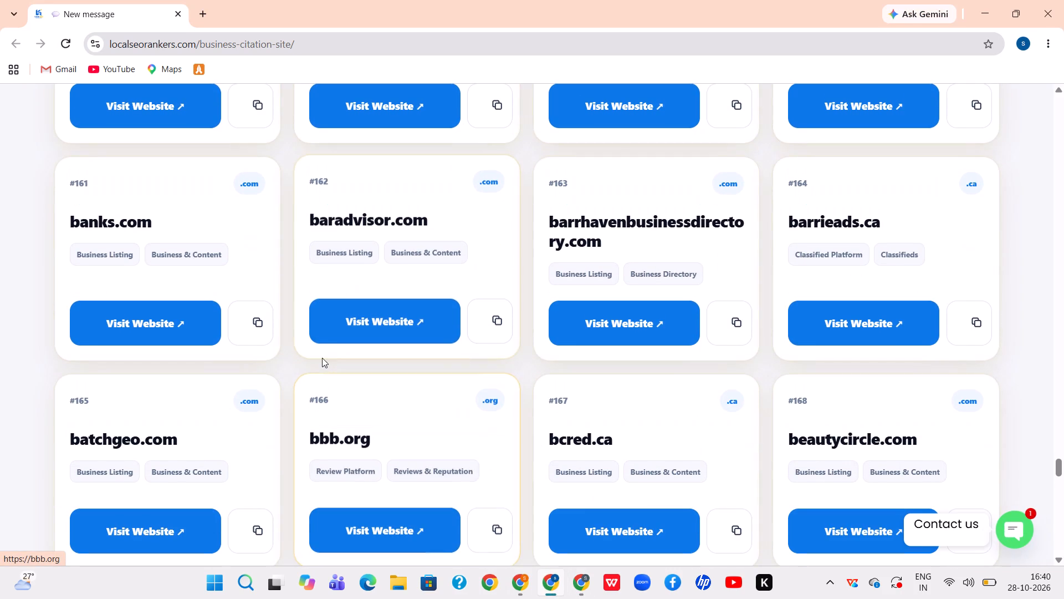
click(880, 322)
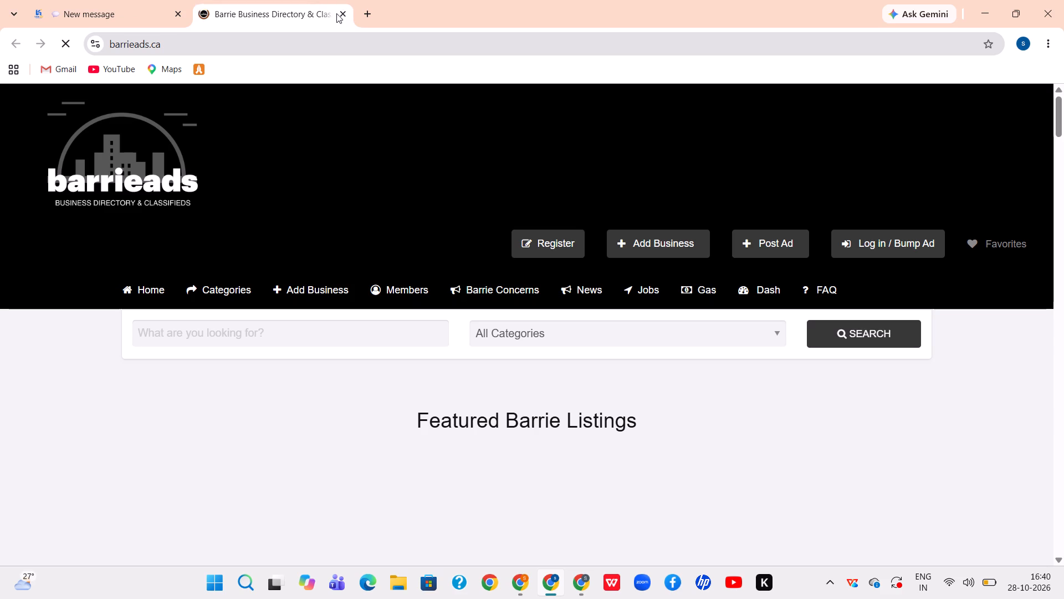
click(348, 13)
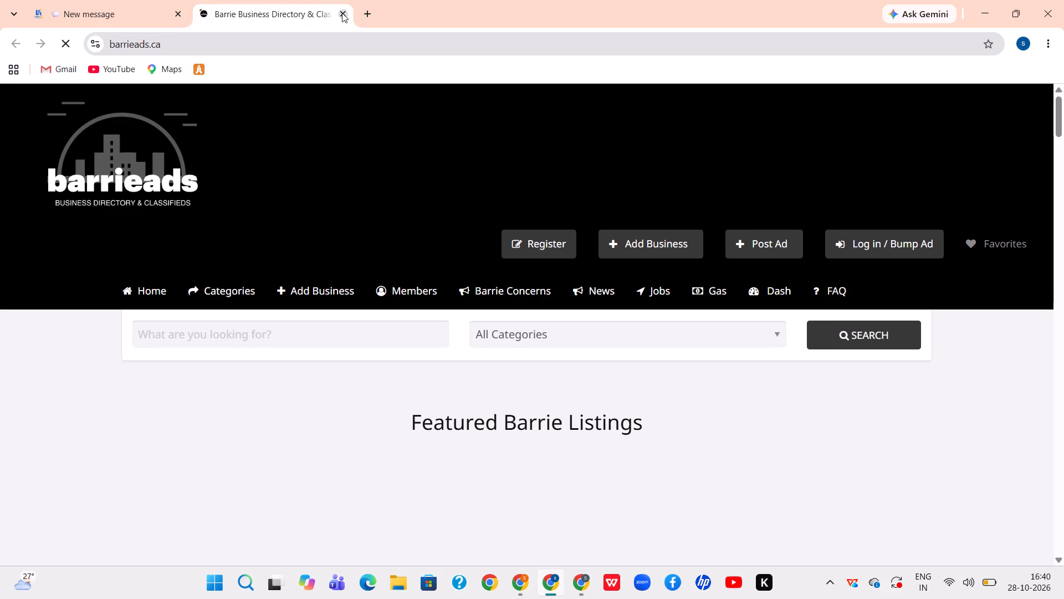
click(342, 14)
Look further down the citation list, visit beegdirectory.com as a candidate, and close its page.
scroll(360, 207, down, 2)
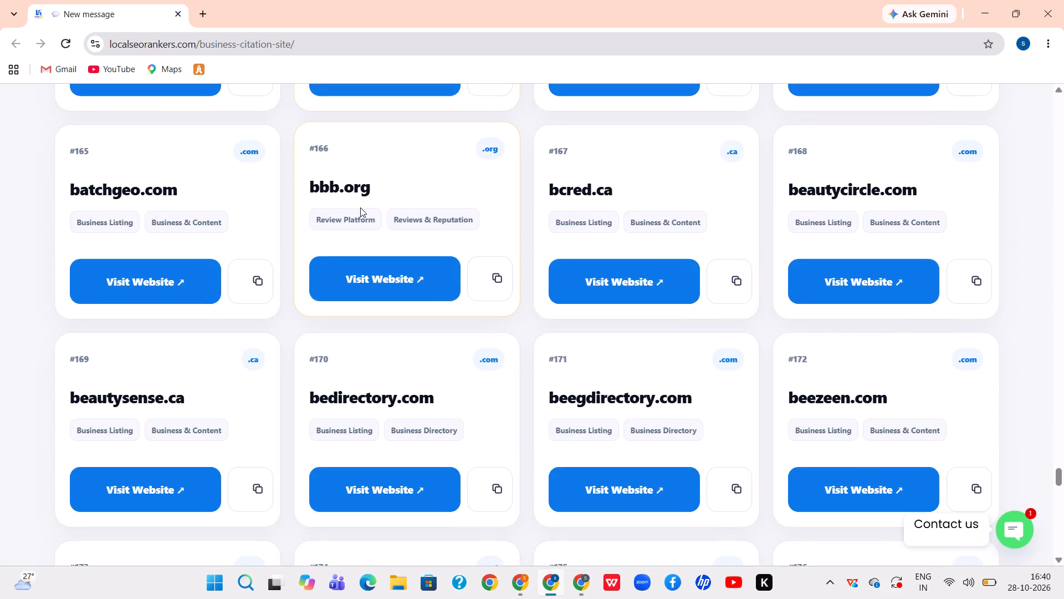
scroll(360, 207, down, 3)
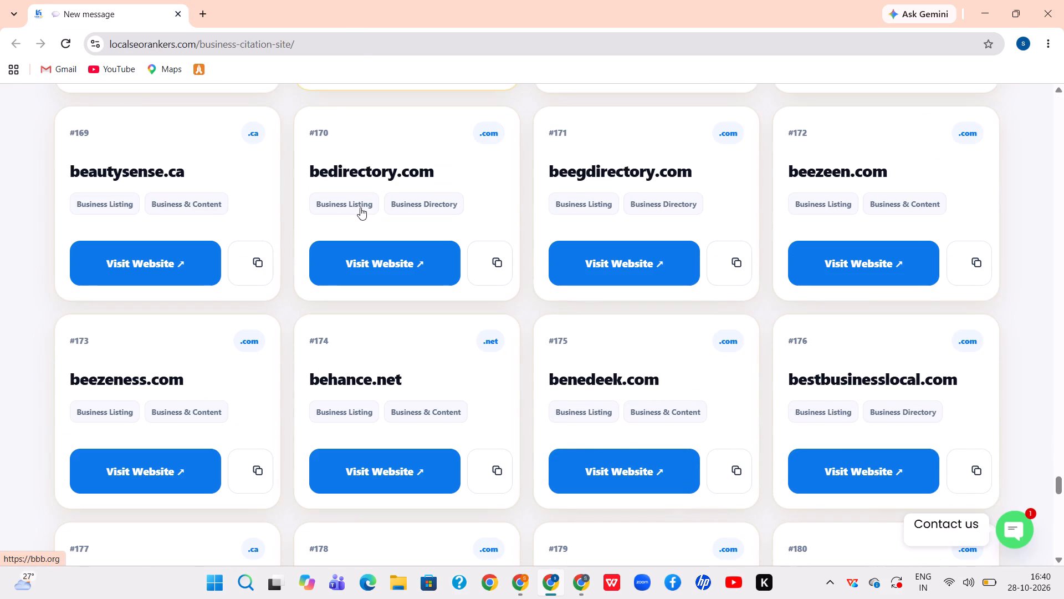
scroll(360, 207, down, 1)
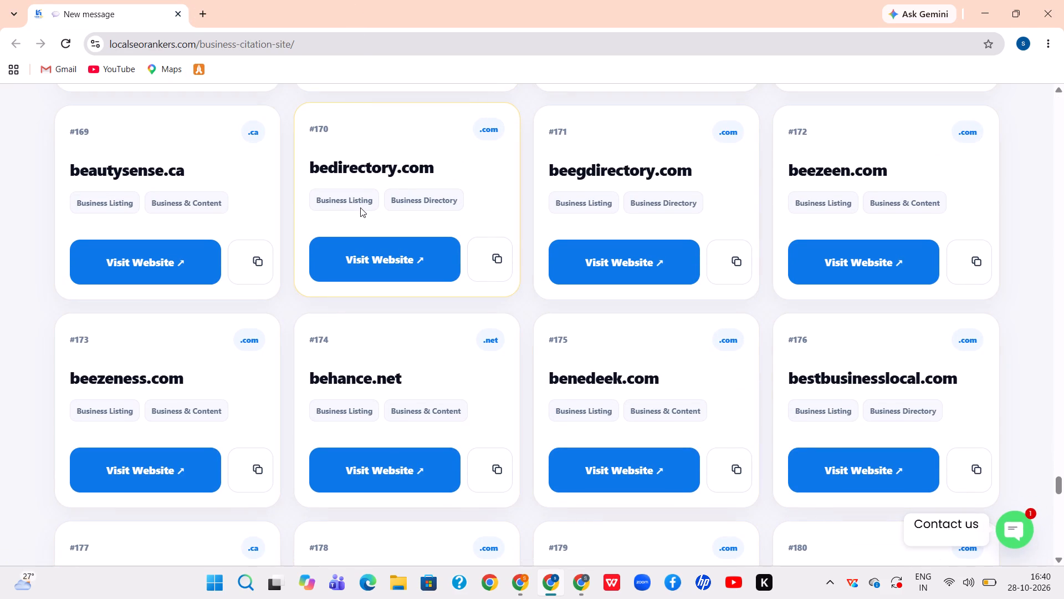
scroll(360, 207, down, 1)
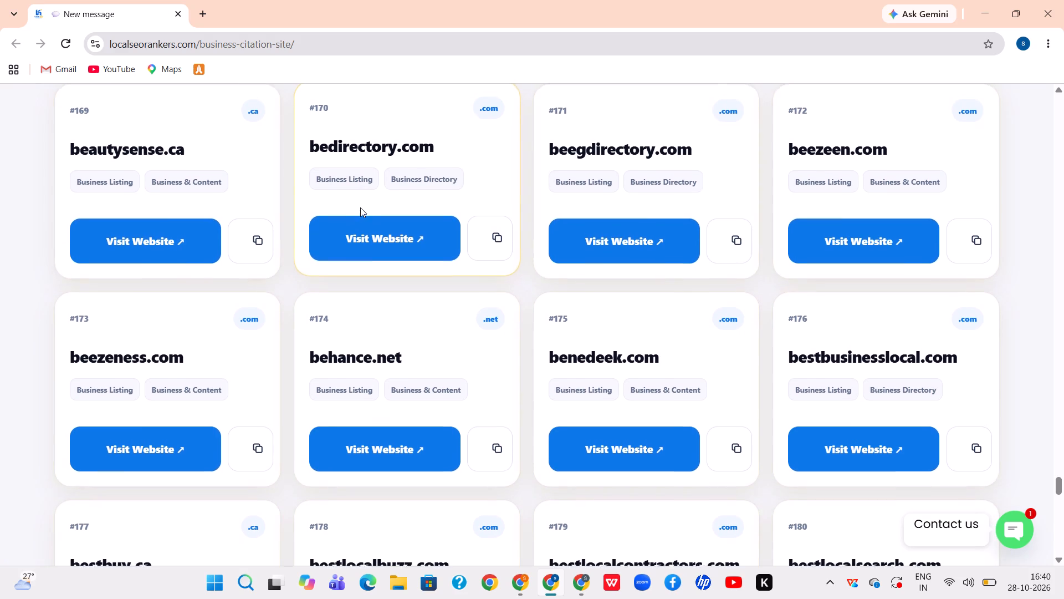
scroll(360, 207, down, 1)
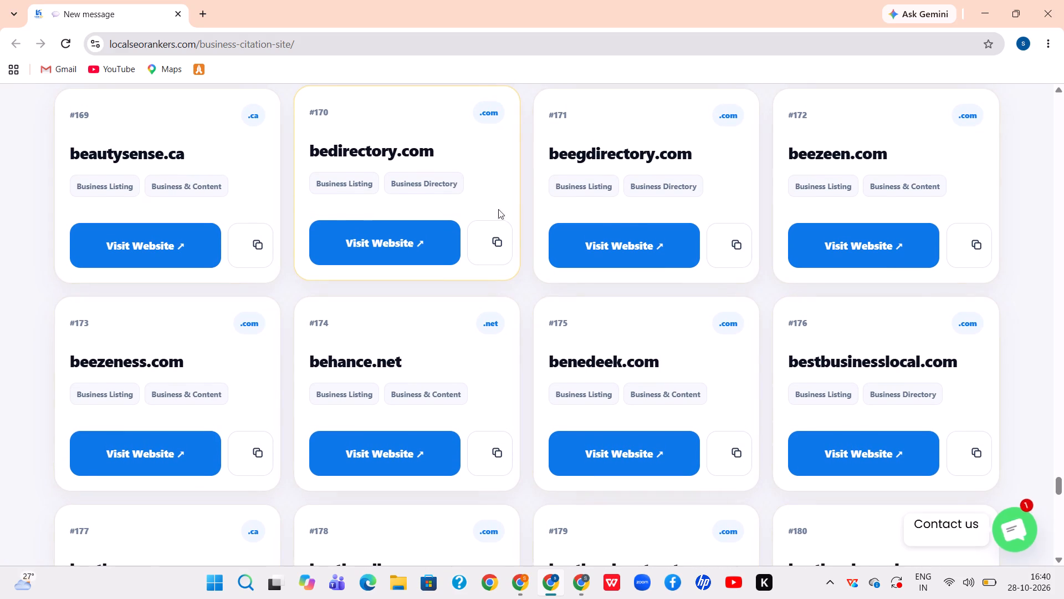
click(637, 232)
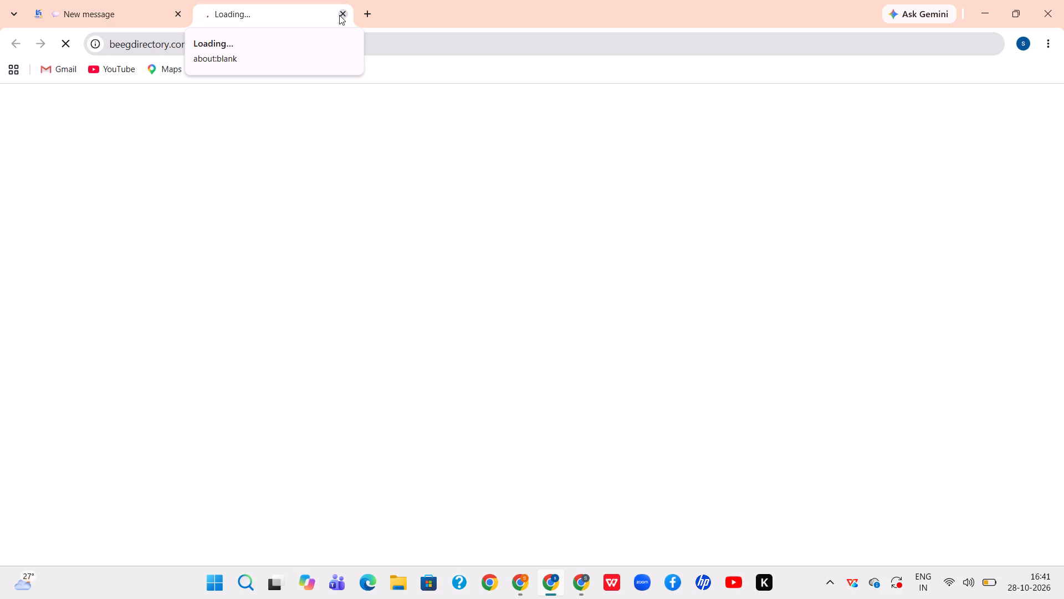
click(339, 15)
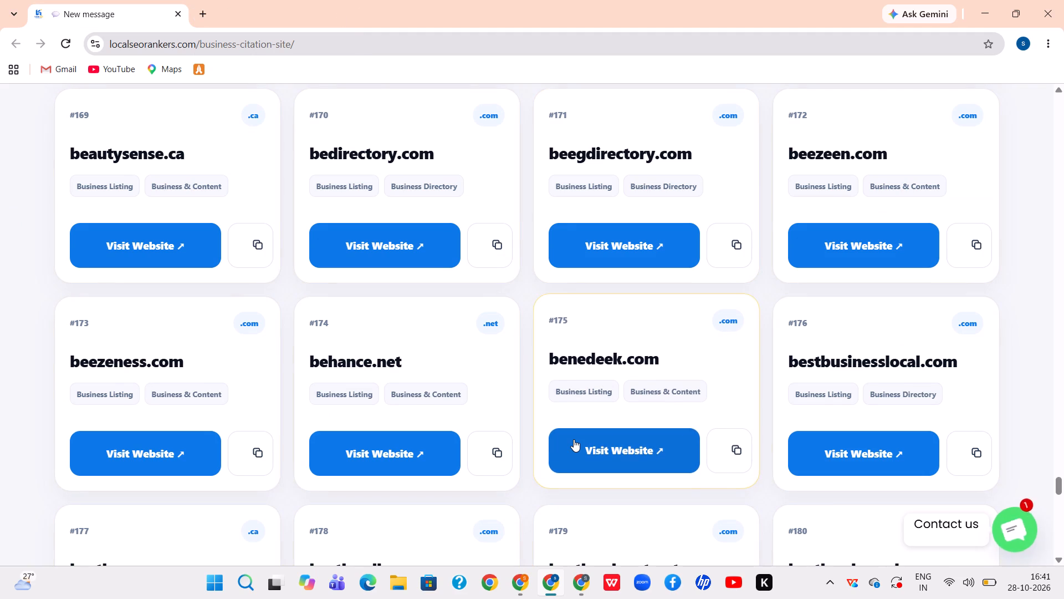
Visit benedeek.com from the citation list to check it as a candidate, and close its page.
click(574, 439)
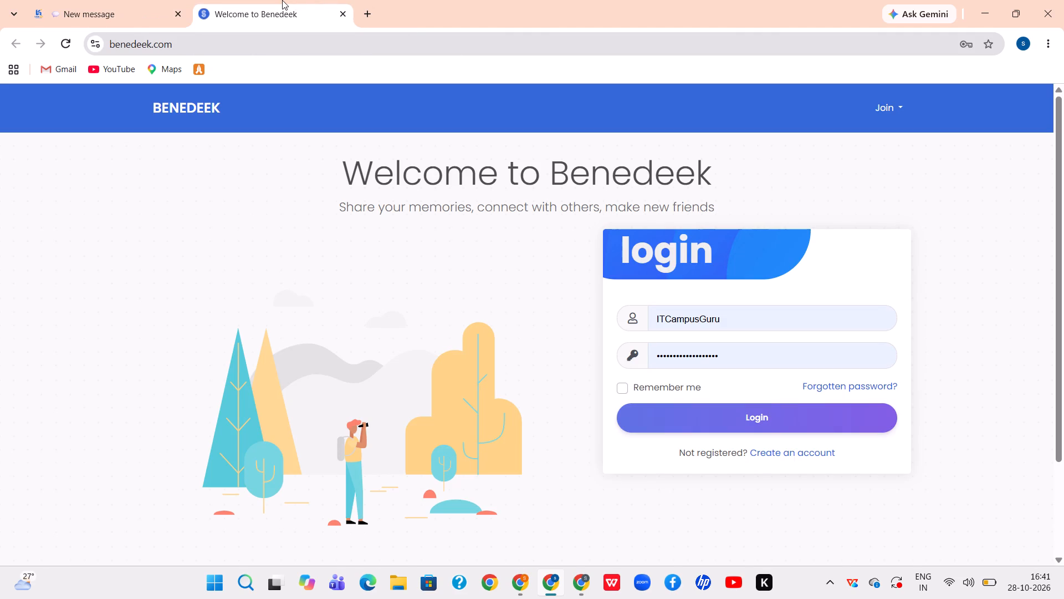
click(342, 11)
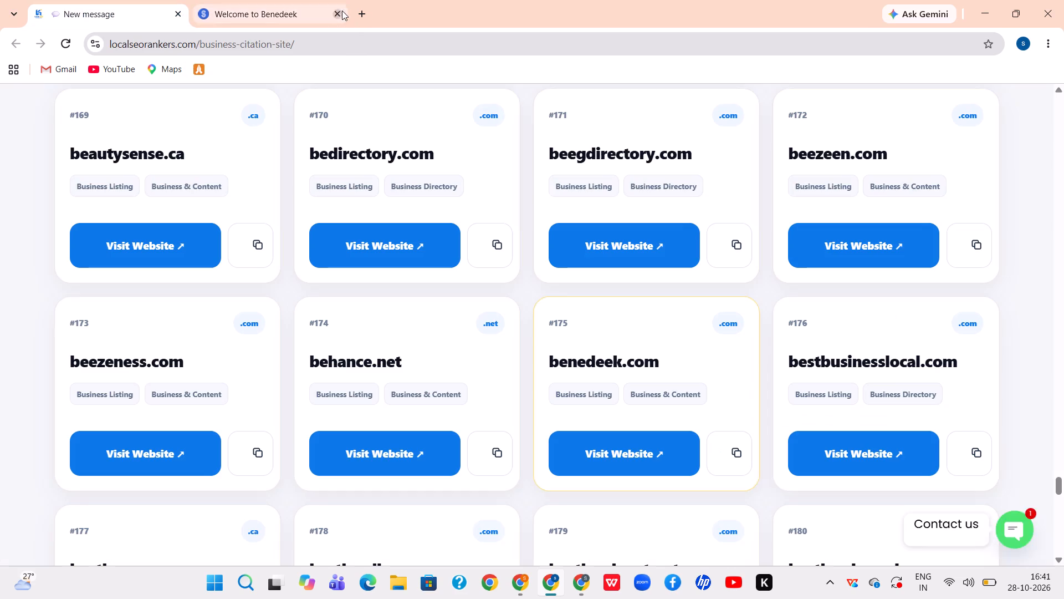
Look through the remaining sites up to entry 180 and open bestbusinesslocal.com to check it.
scroll(602, 374, down, 1)
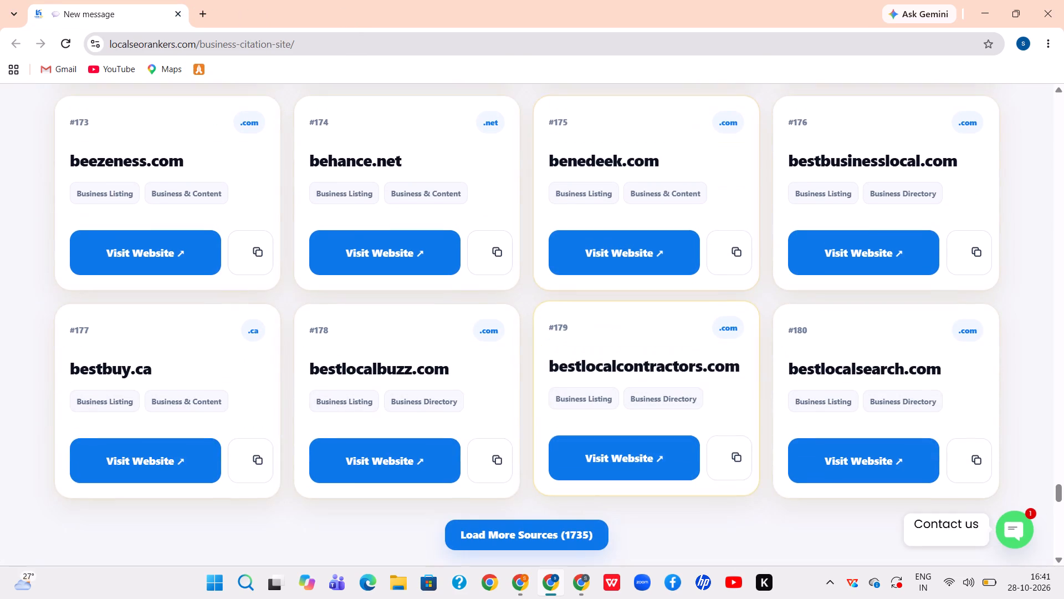
scroll(602, 374, down, 1)
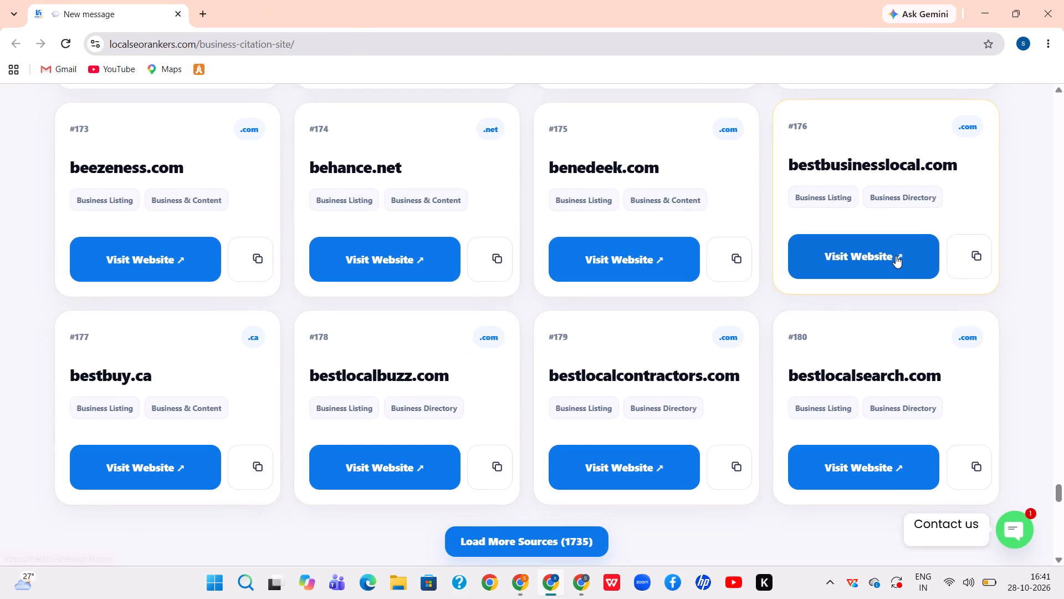
click(896, 256)
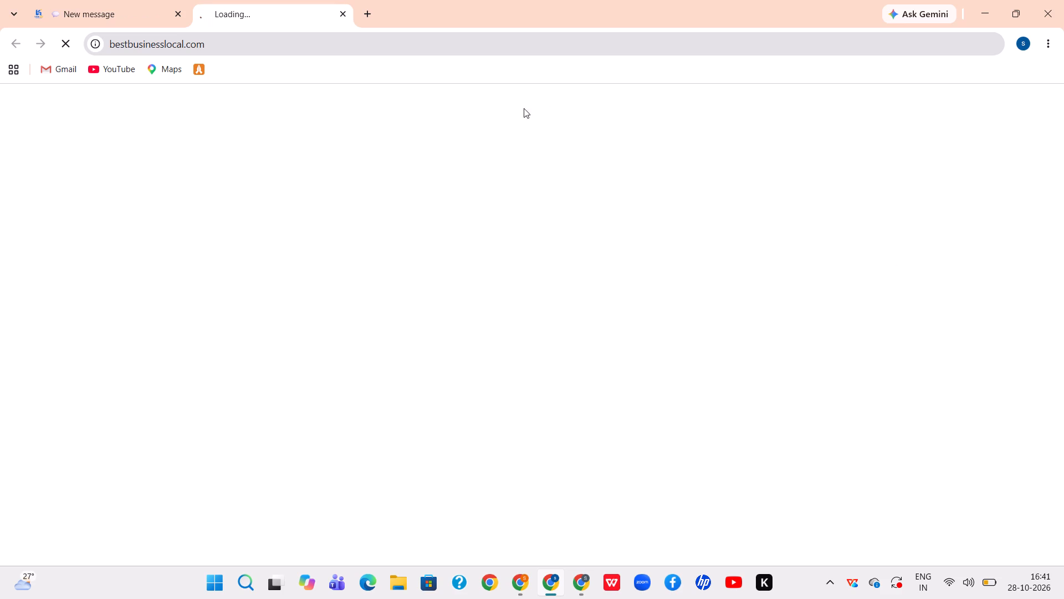
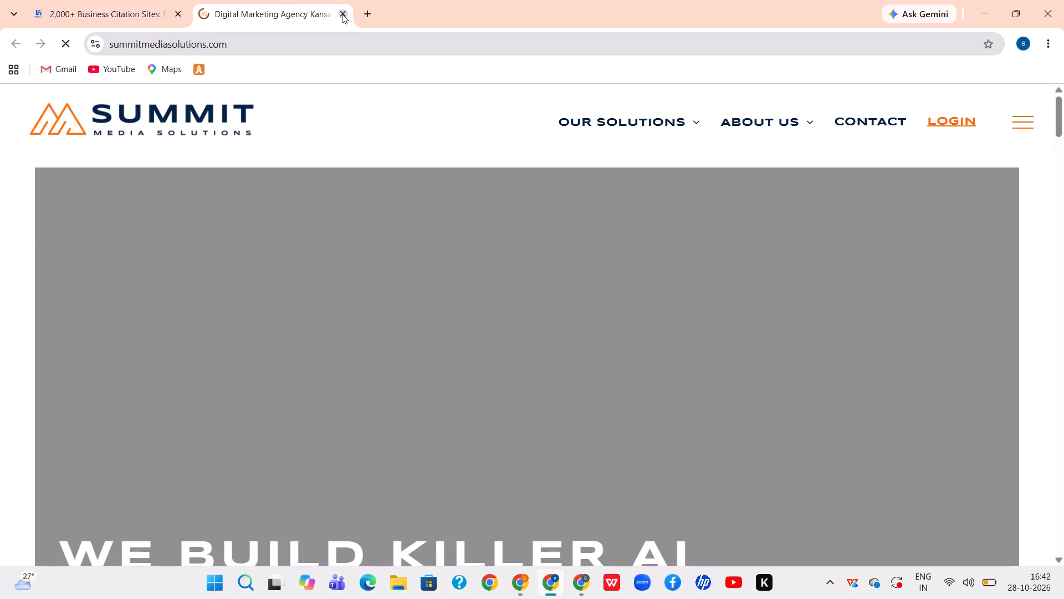
Close the Summit Media Solutions page opened from the bestbusinesslocal.com entry.
click(342, 14)
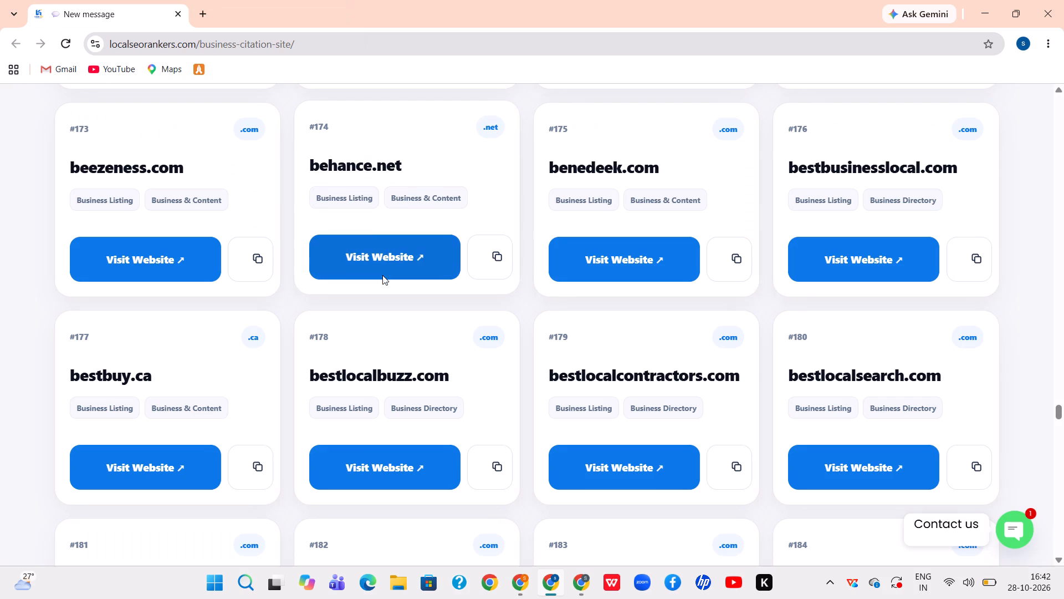
Move on in the citation list to entry 181, visit bestsmokeshopsnearme.com to check it as a listing site, and close its page.
scroll(382, 275, down, 2)
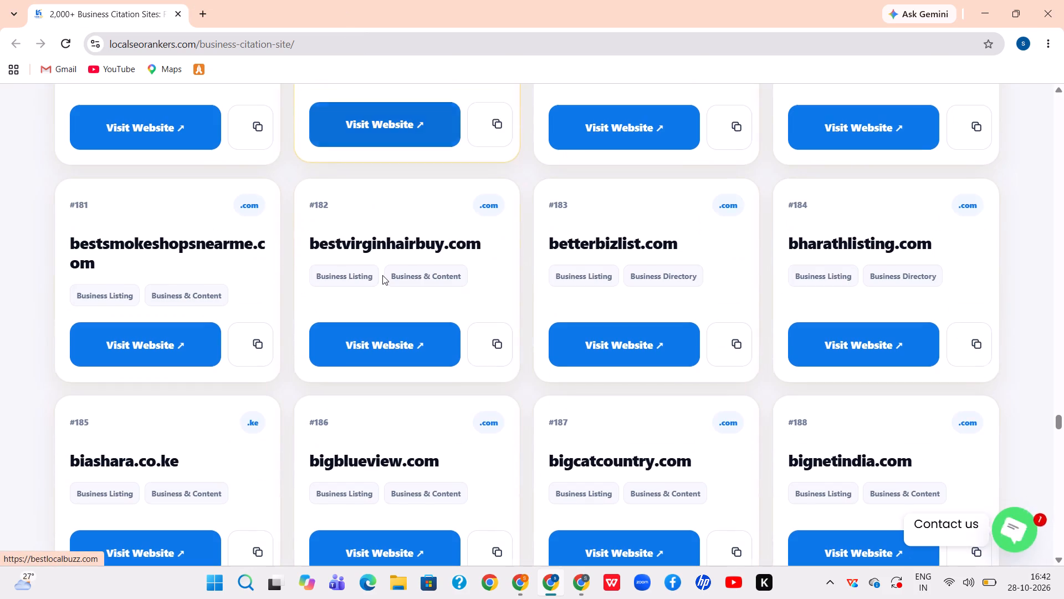
scroll(382, 275, down, 3)
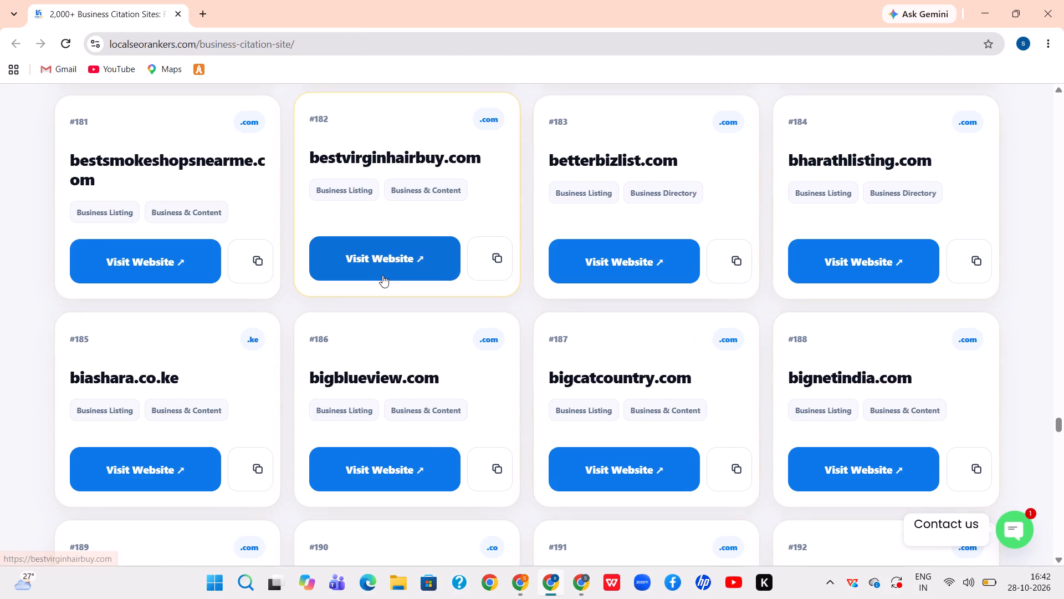
scroll(382, 275, down, 1)
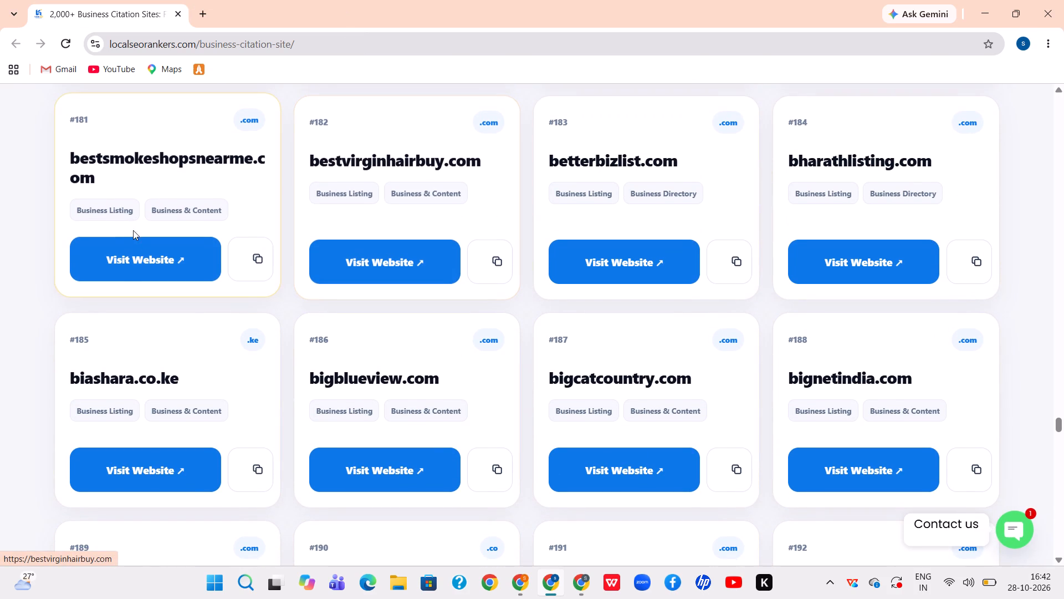
click(140, 260)
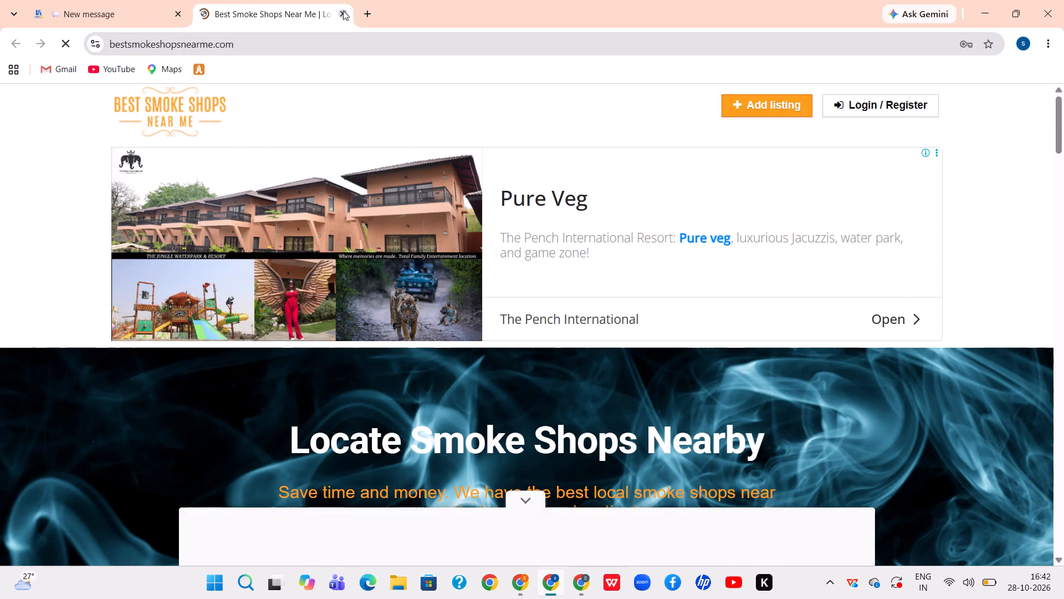
click(343, 11)
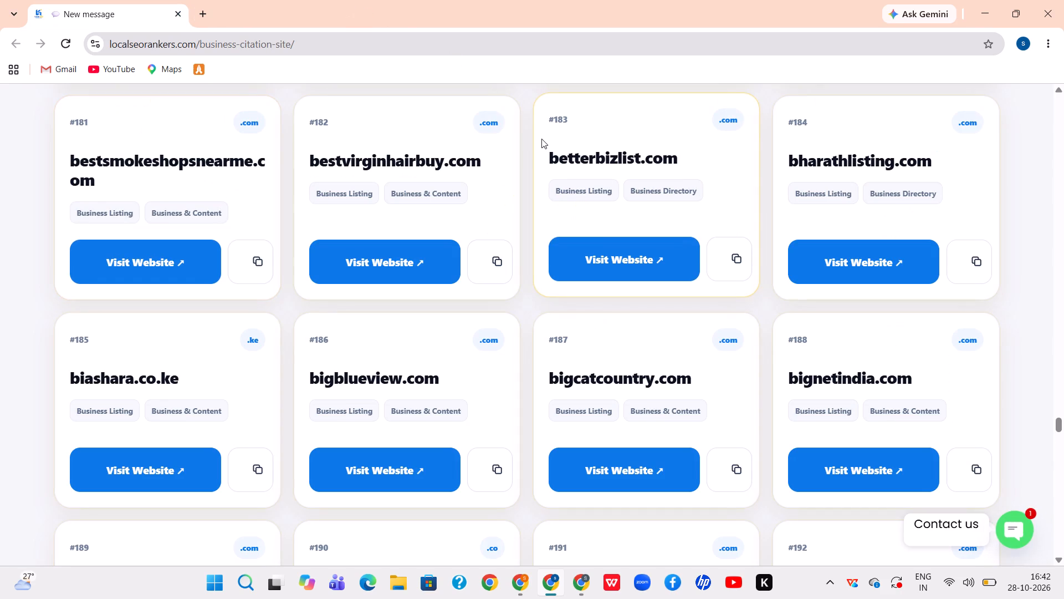
Visit betterbizlist.com from the citation list to check it as a candidate, and close its page.
click(577, 243)
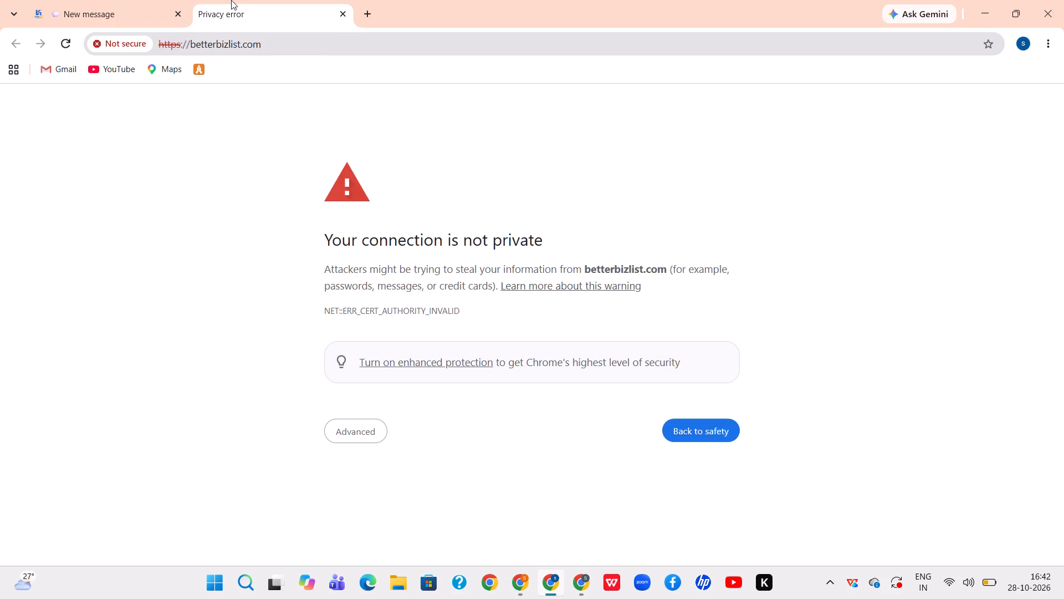
click(347, 17)
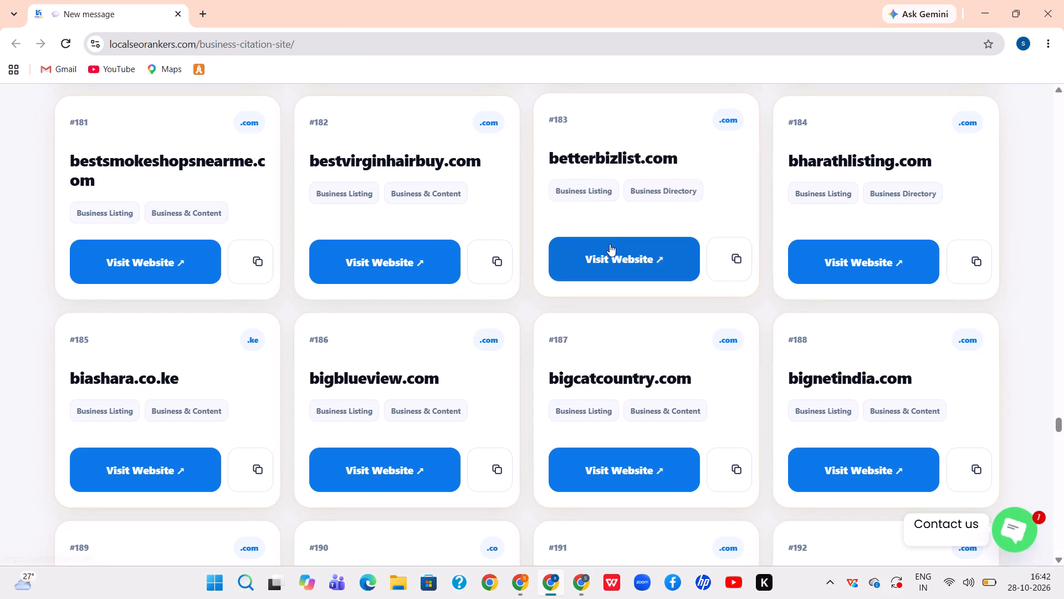
Look further down the citation list, visit bigblueview.com at entry 186 as a candidate, and close its page.
scroll(610, 244, down, 1)
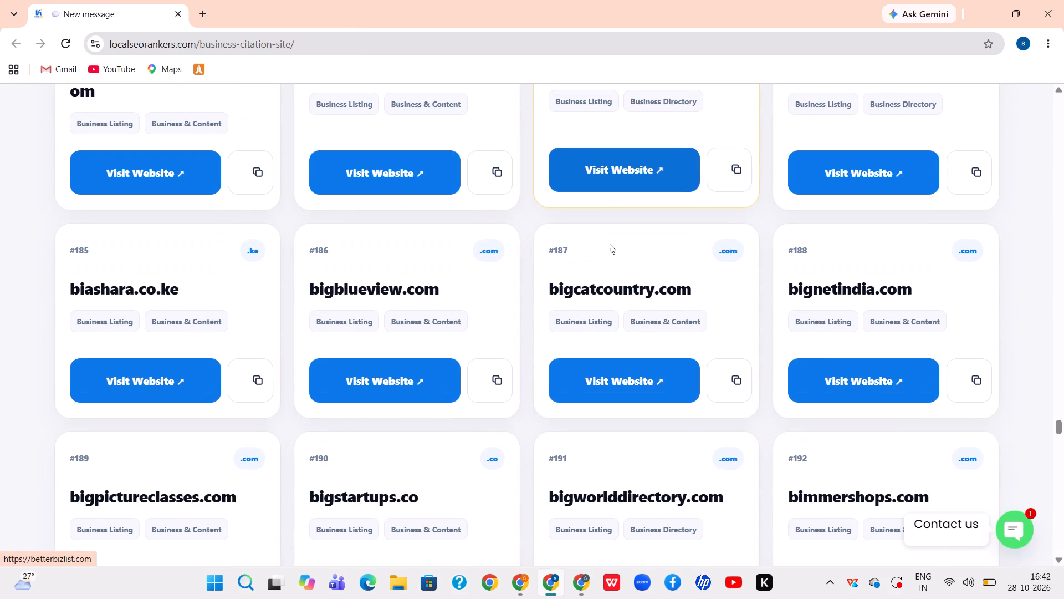
scroll(610, 244, down, 2)
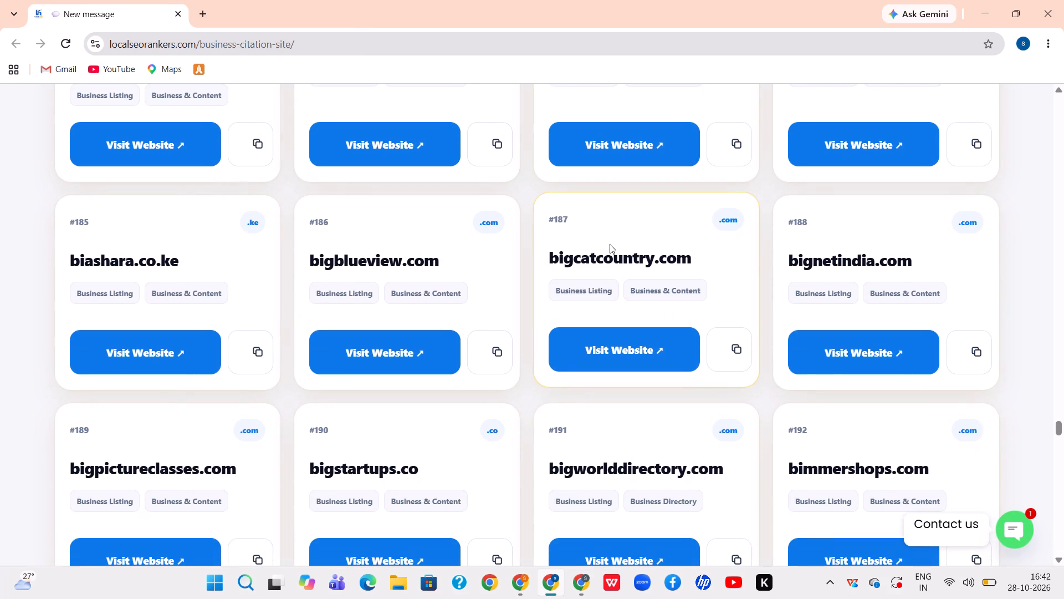
scroll(610, 244, down, 5)
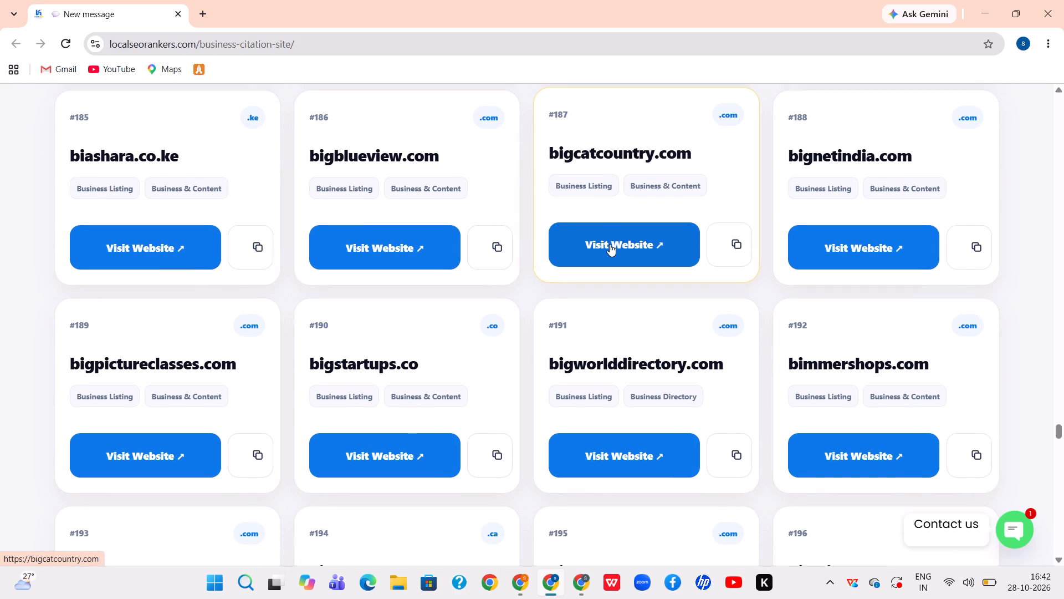
click(400, 234)
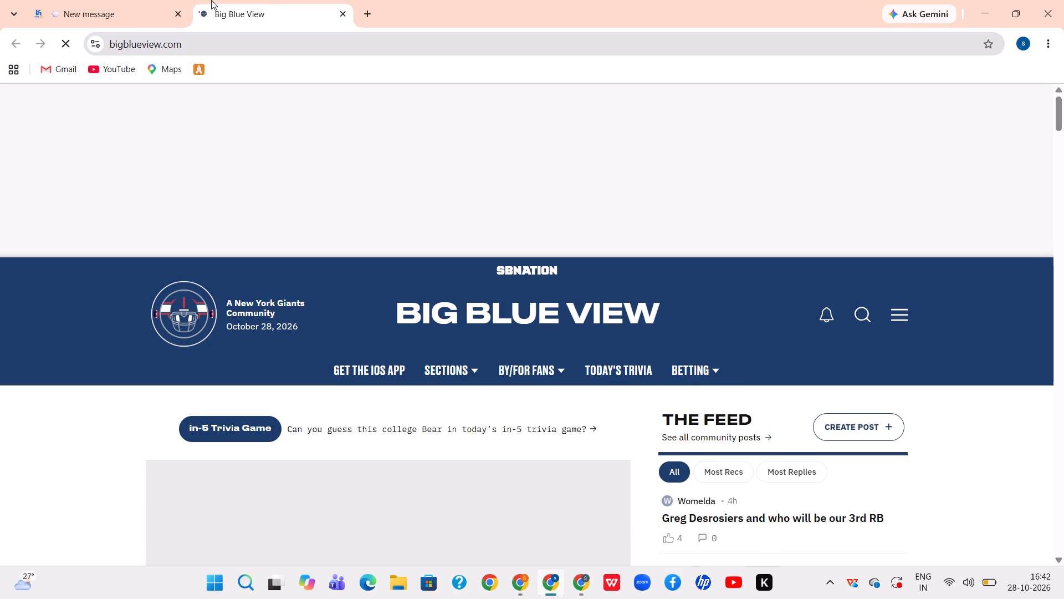
click(341, 14)
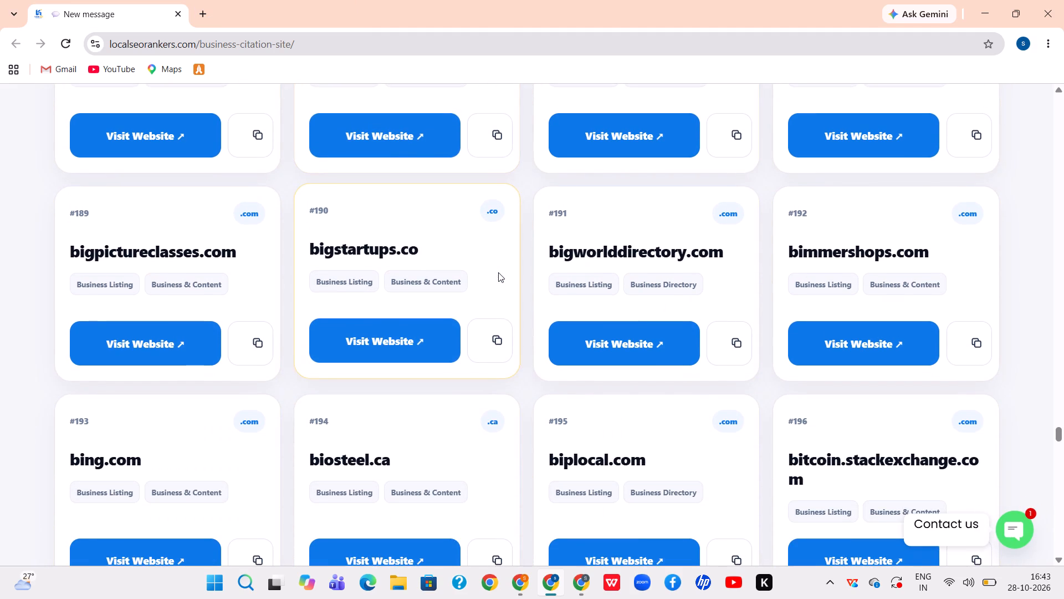
Return to entry 188, visit bignetindia.com to check it as a listing site, and close its page.
scroll(498, 272, up, 1)
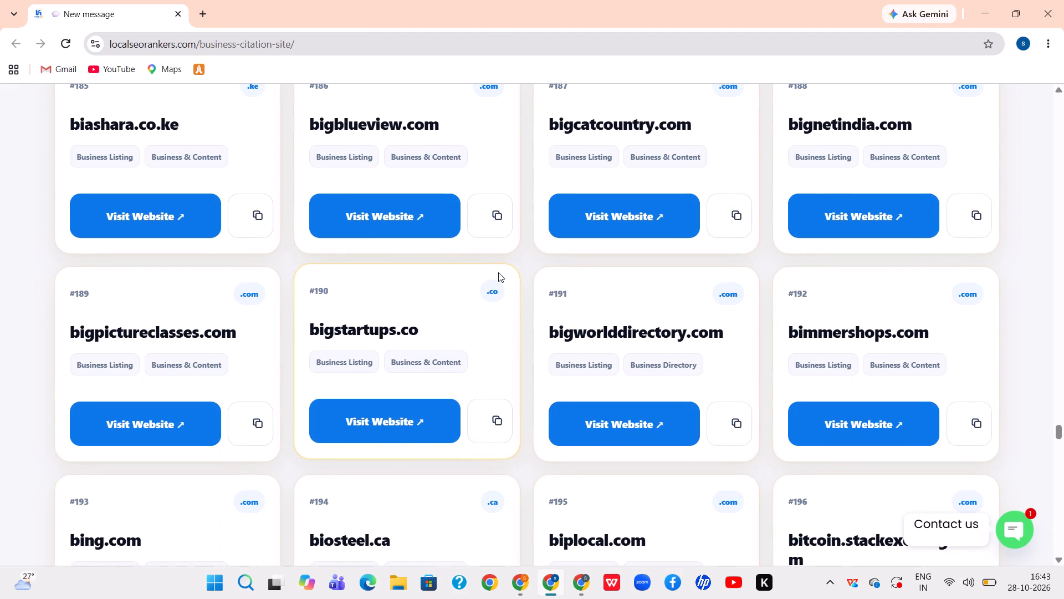
scroll(498, 272, up, 1)
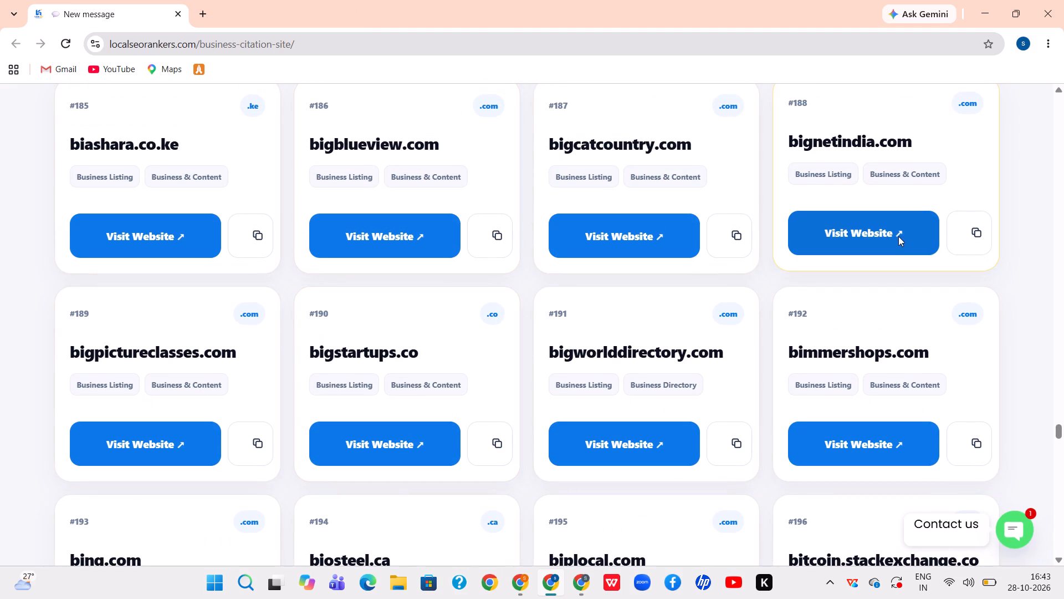
scroll(898, 233, up, 1)
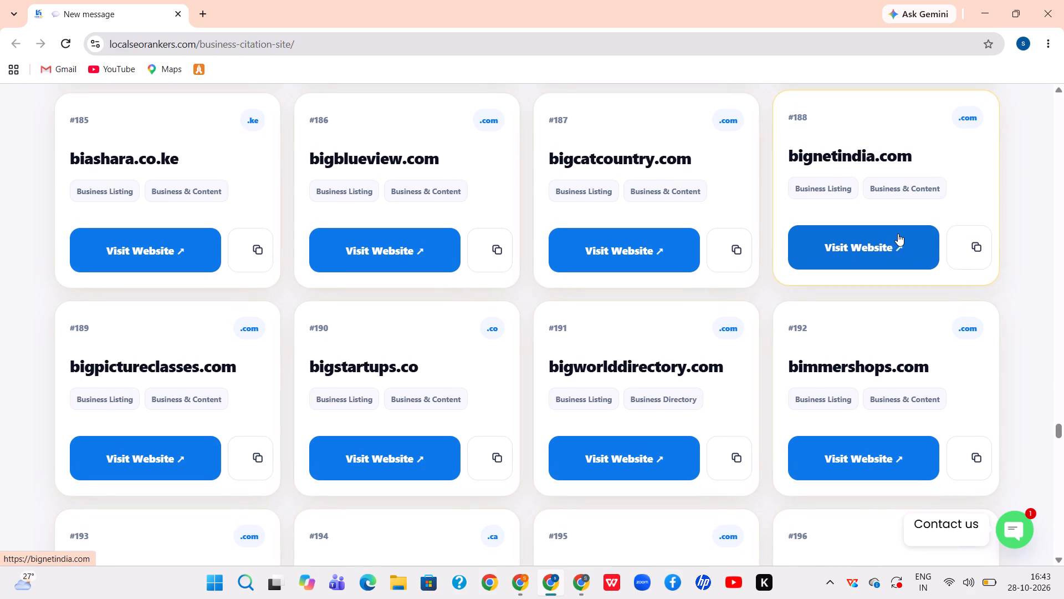
click(898, 233)
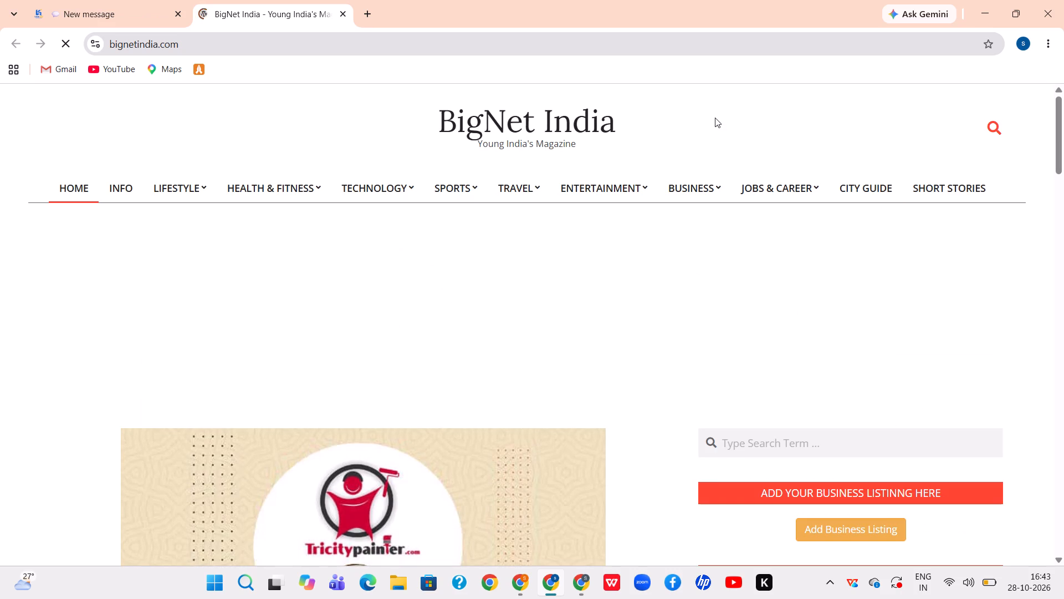
click(342, 16)
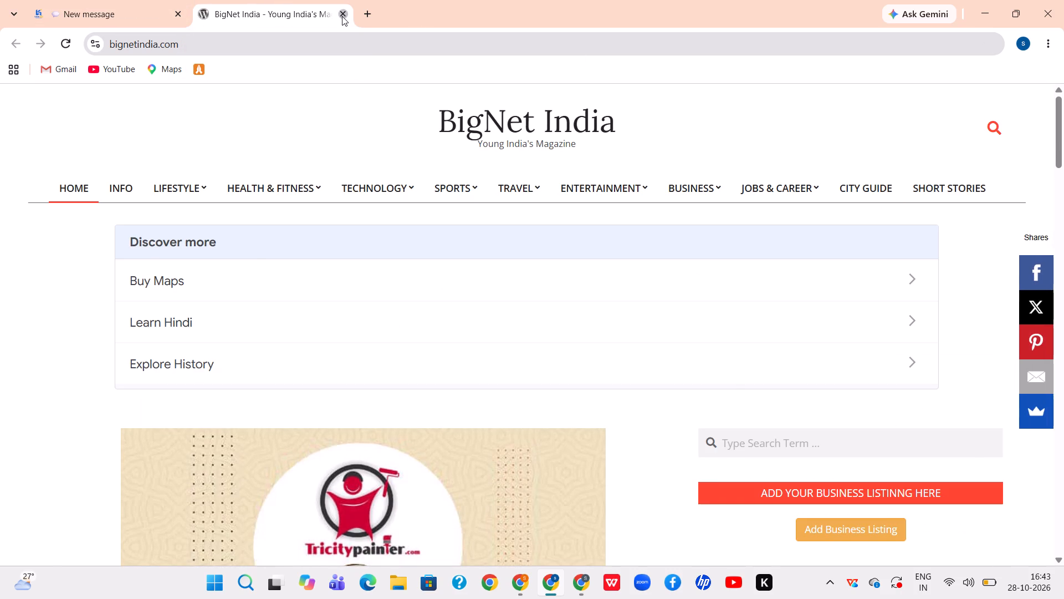
Continue to entry 189, visit bigpictureclasses.com to check it as a candidate, and close its page.
scroll(305, 257, down, 1)
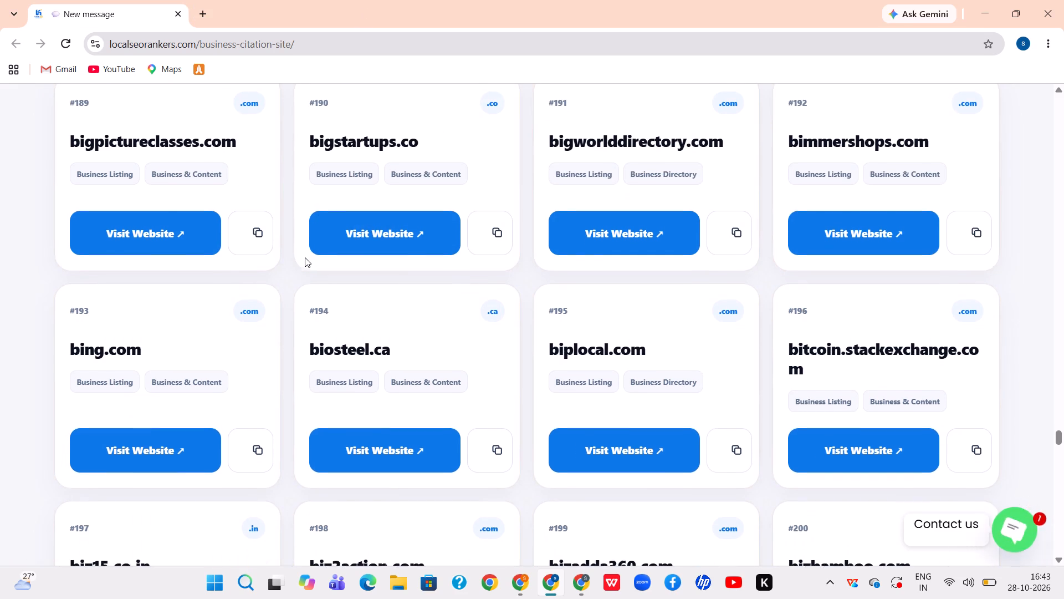
scroll(305, 257, down, 1)
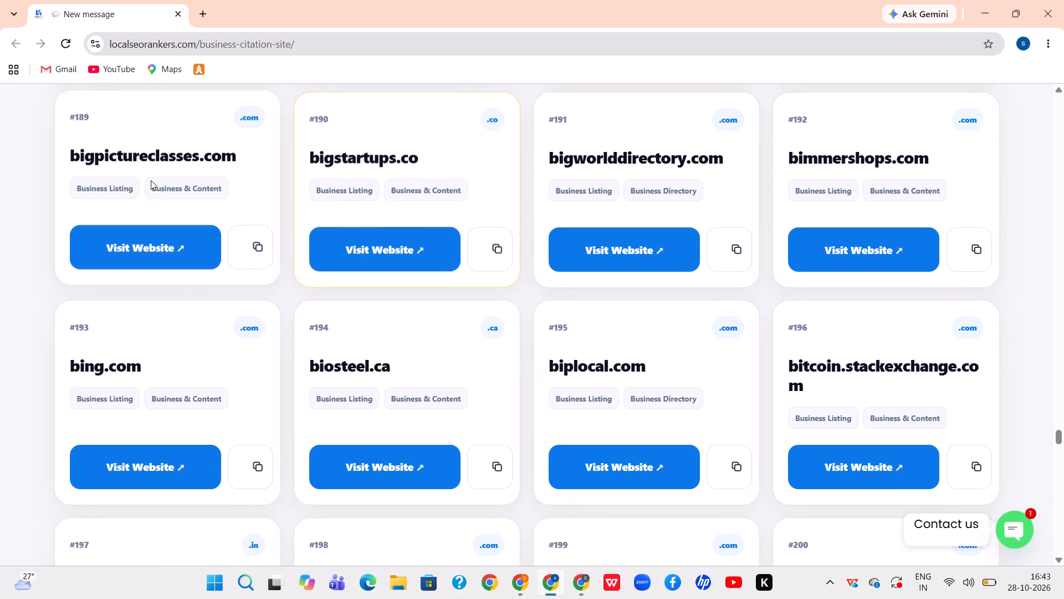
click(152, 241)
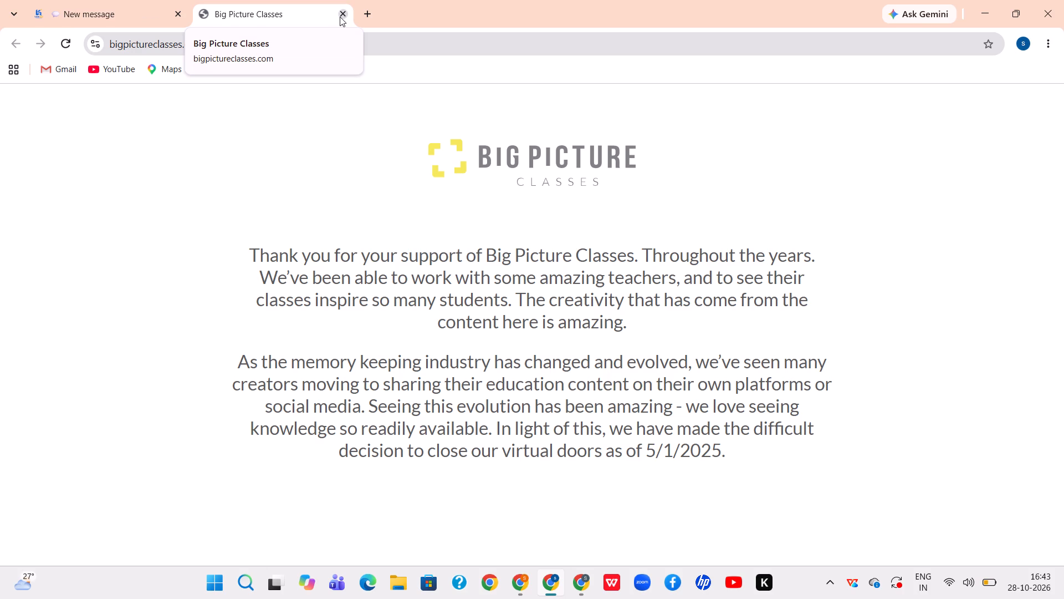
click(340, 17)
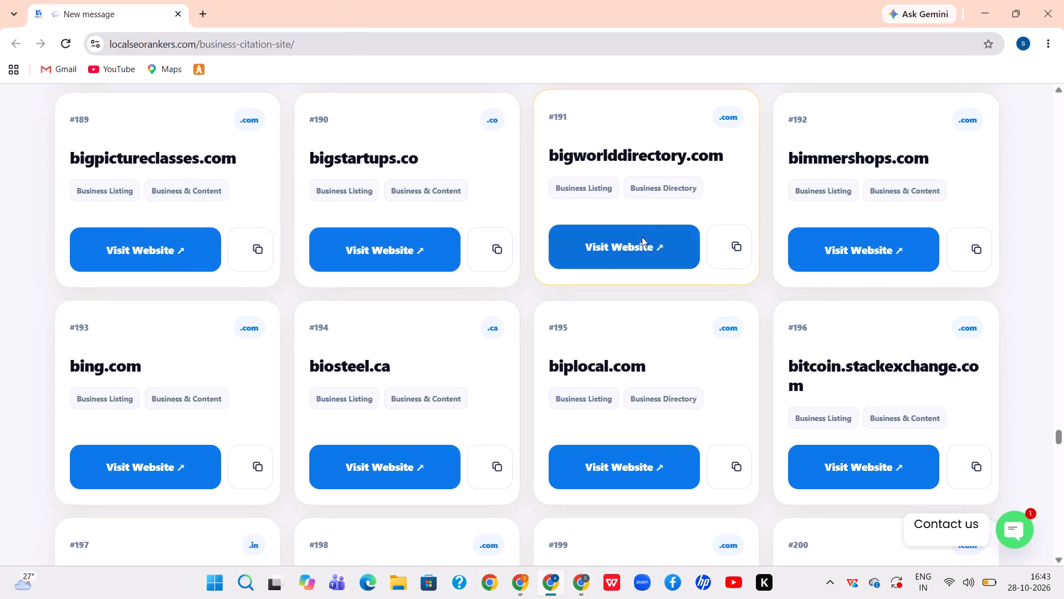
Visit bigworlddirectory.com from the citation list to check its listing options, and close its page.
click(616, 256)
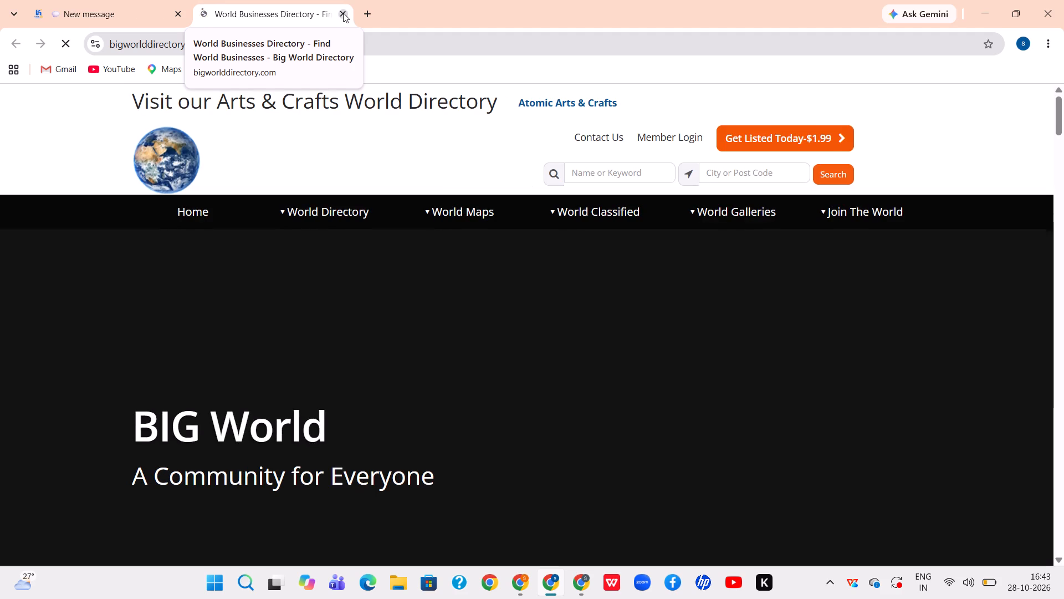
click(343, 13)
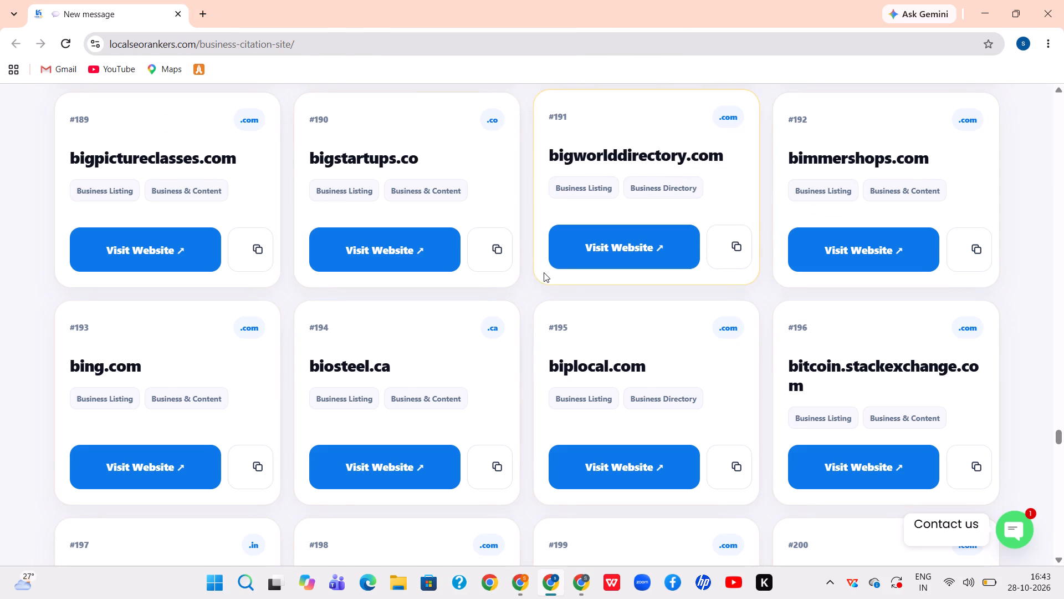
Look through the citation list entries from 193 to 200 for further listing candidates.
key(Down)
key(Down)
key(Down)
key(Down)
key(Down)
key(Down)
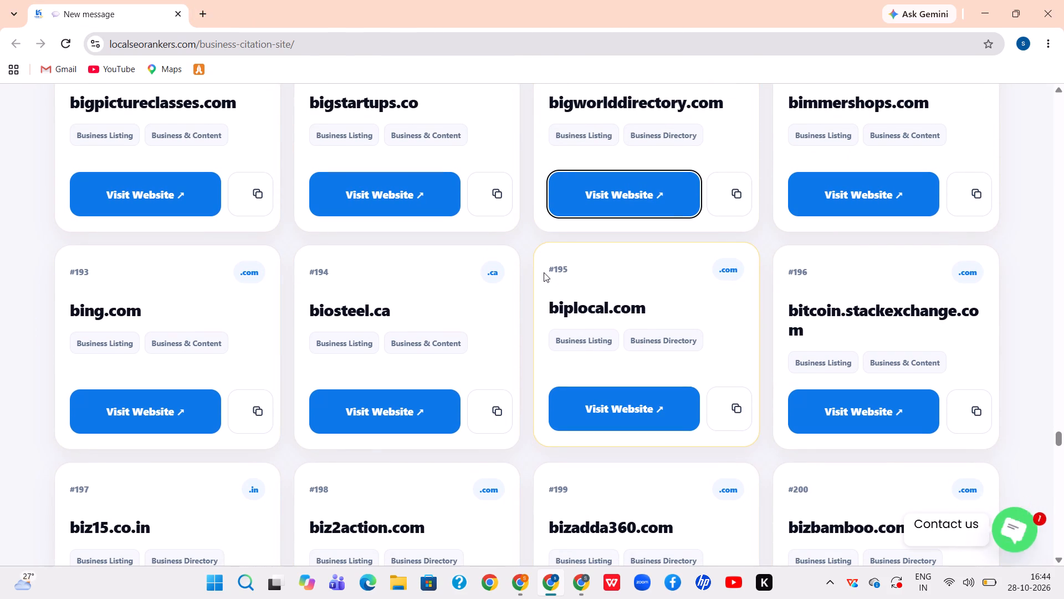
key(Down)
key(Down)
key(Down)
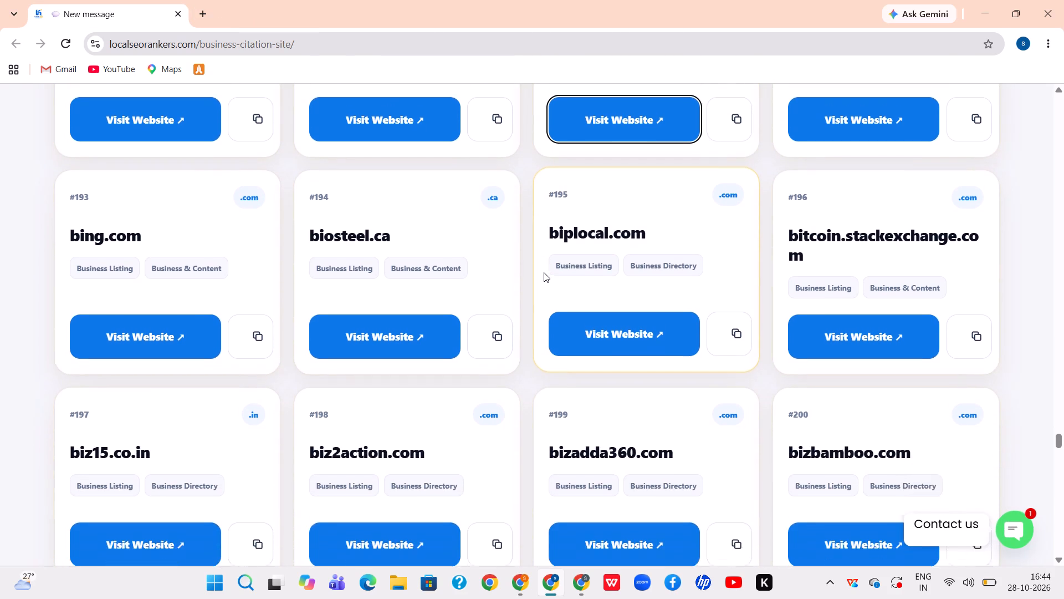
key(Up)
key(Down)
key(Down)
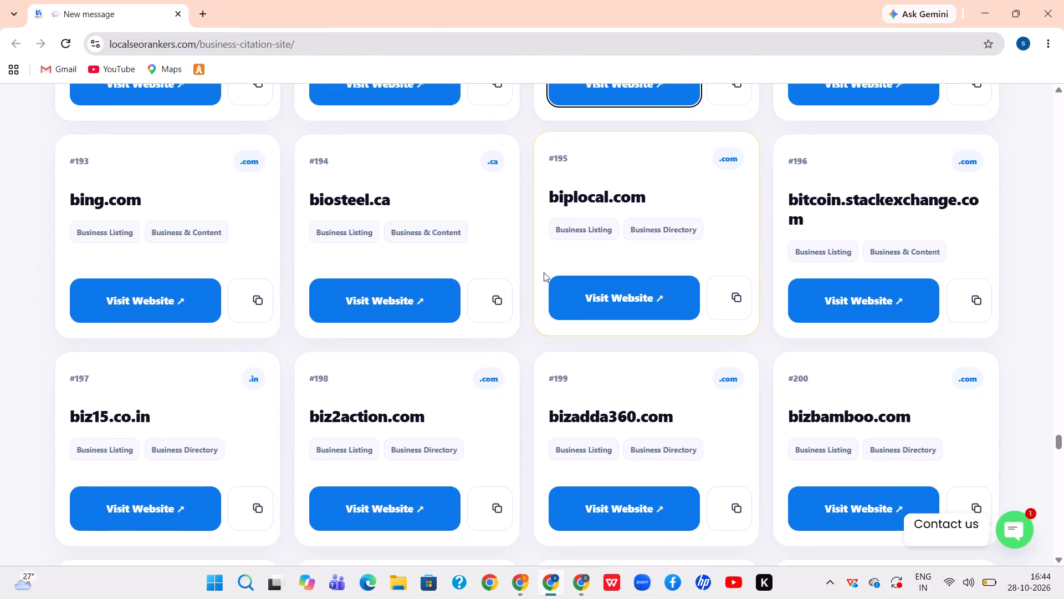
key(Down)
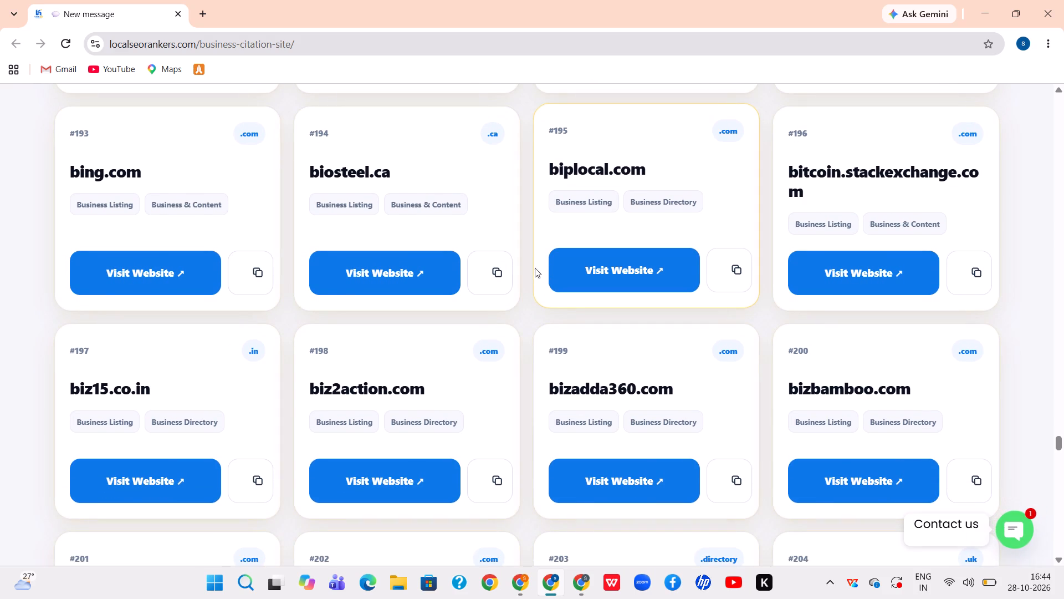
click(533, 267)
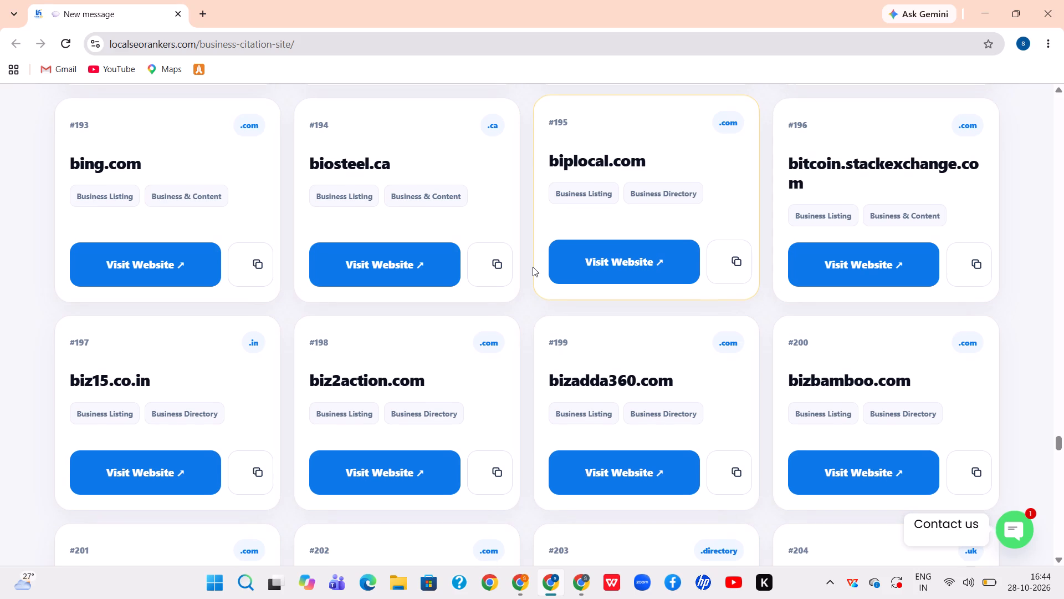
Visit biosteel.ca at entry 194 to check it as a candidate, and close its page.
scroll(398, 246, down, 1)
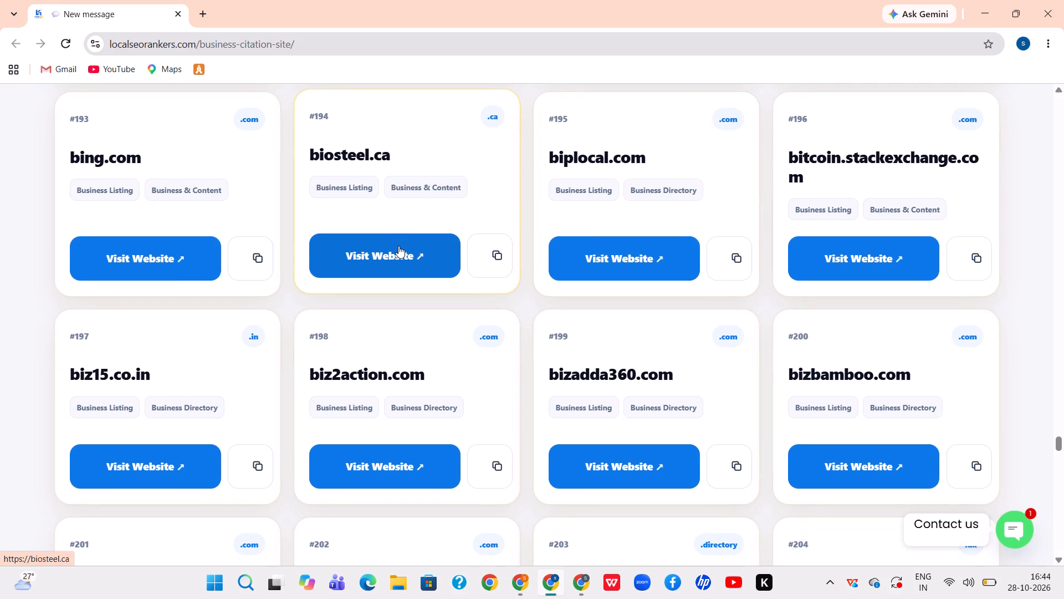
scroll(398, 246, down, 1)
right_click(398, 246)
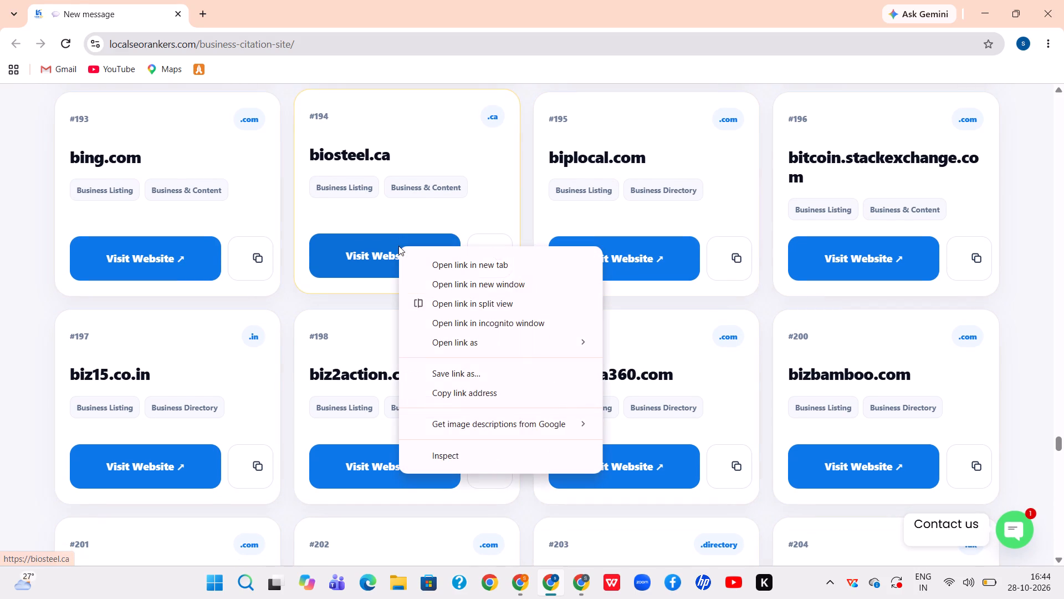
click(364, 247)
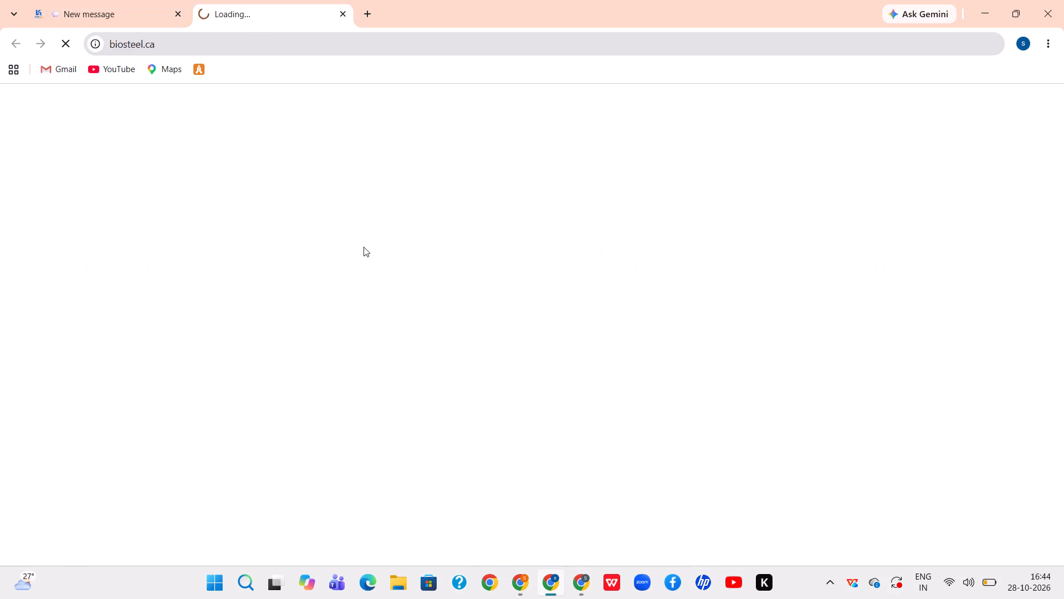
scroll(364, 247, down, 1)
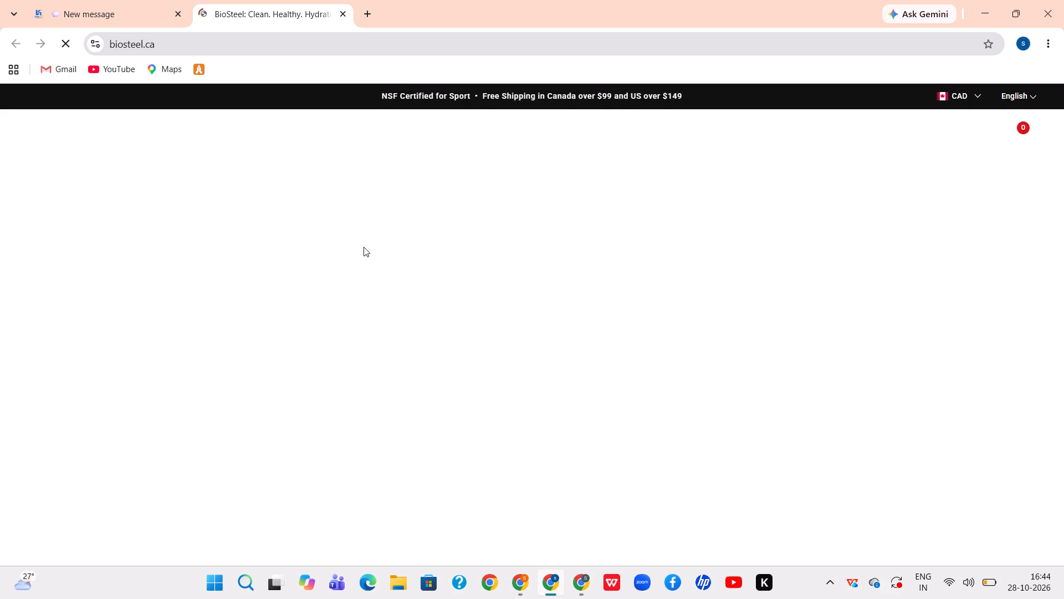
scroll(364, 247, down, 1)
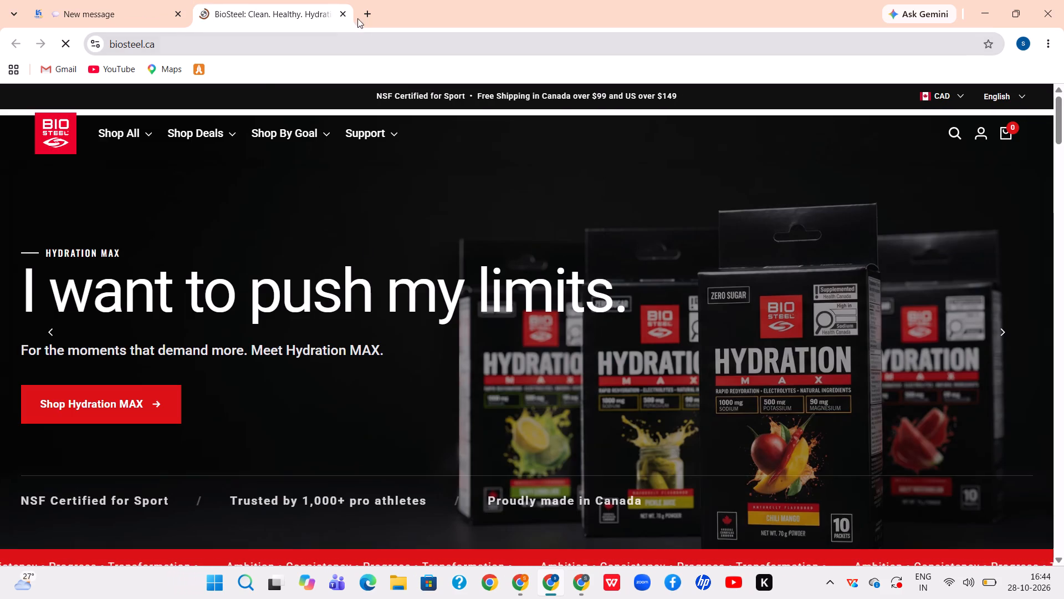
click(346, 14)
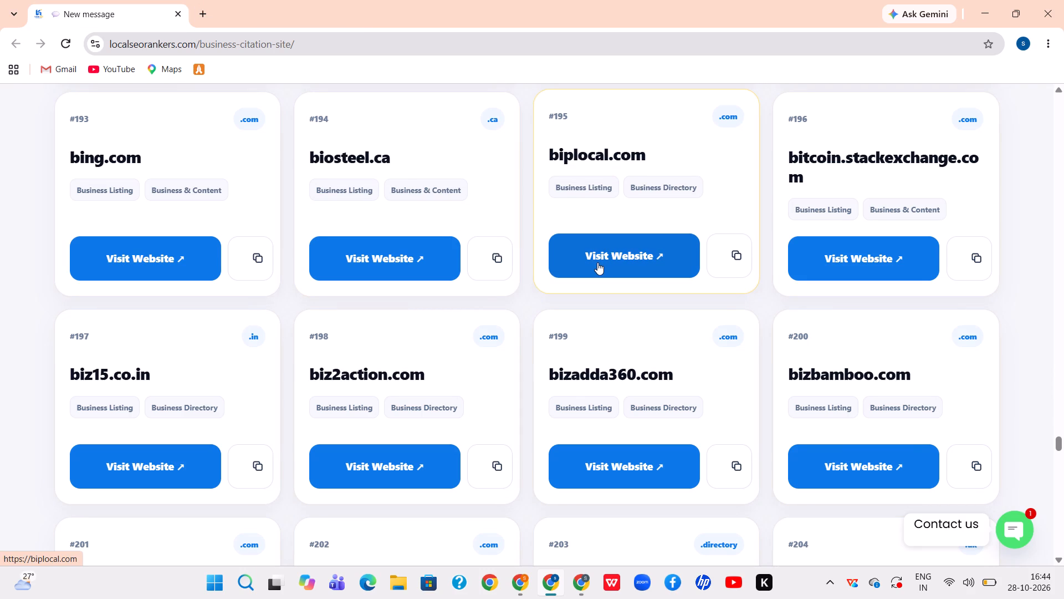
Visit biplocal.com at entry 195 to check it as a listing candidate, and close its page.
click(597, 262)
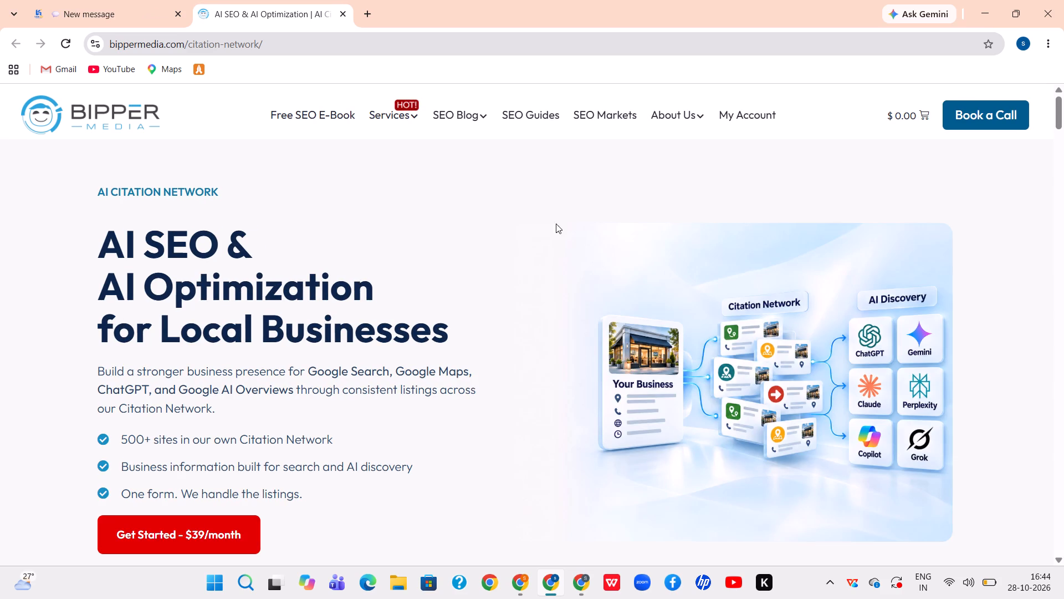
click(341, 16)
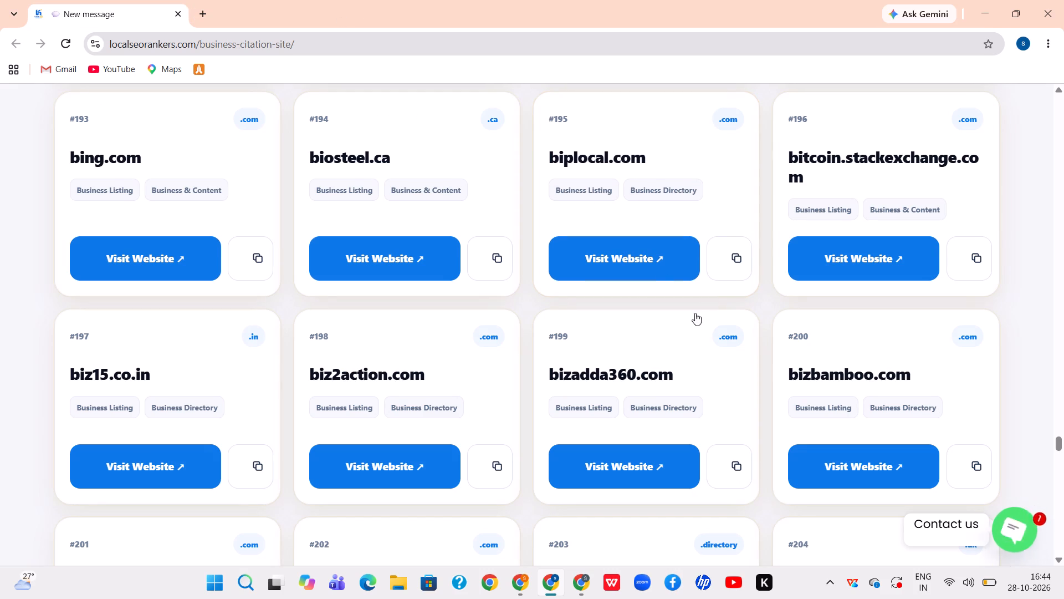
Continue to entry 198, visit biz2action.com to check it as a listing candidate, and close its page.
scroll(695, 313, down, 3)
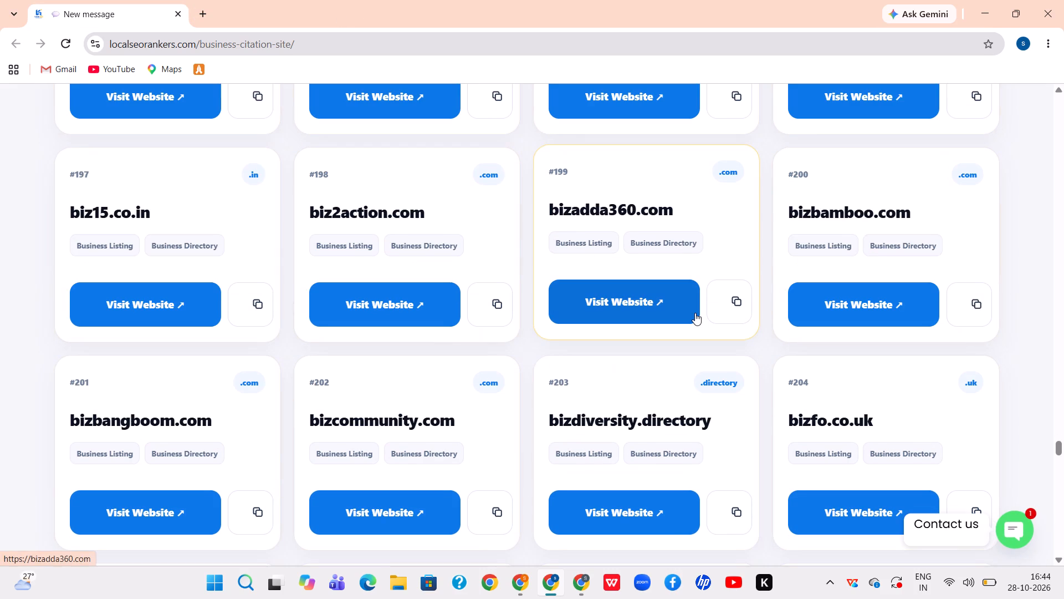
scroll(695, 313, down, 1)
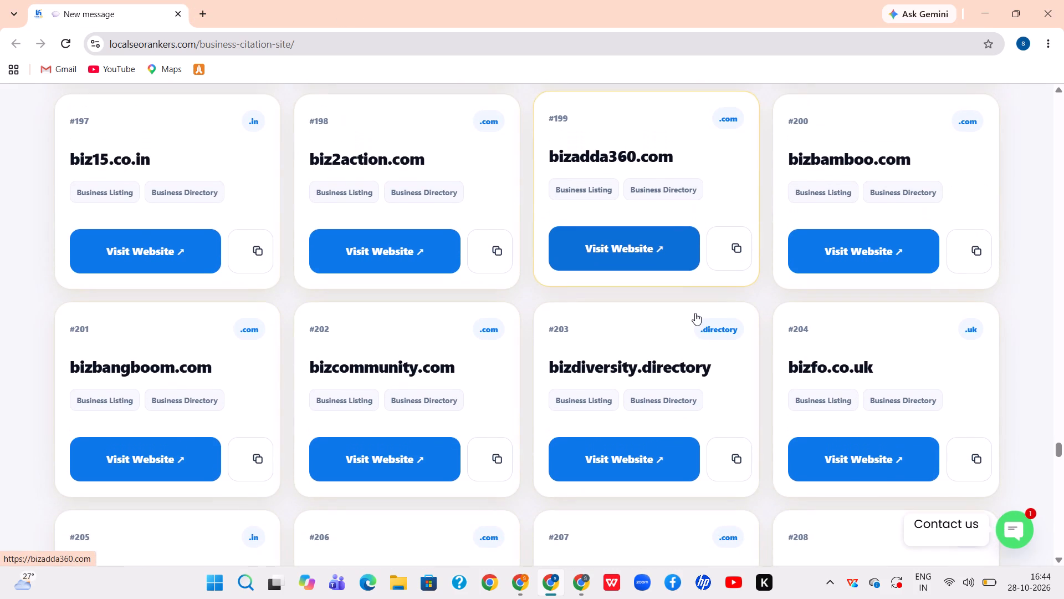
scroll(695, 313, down, 1)
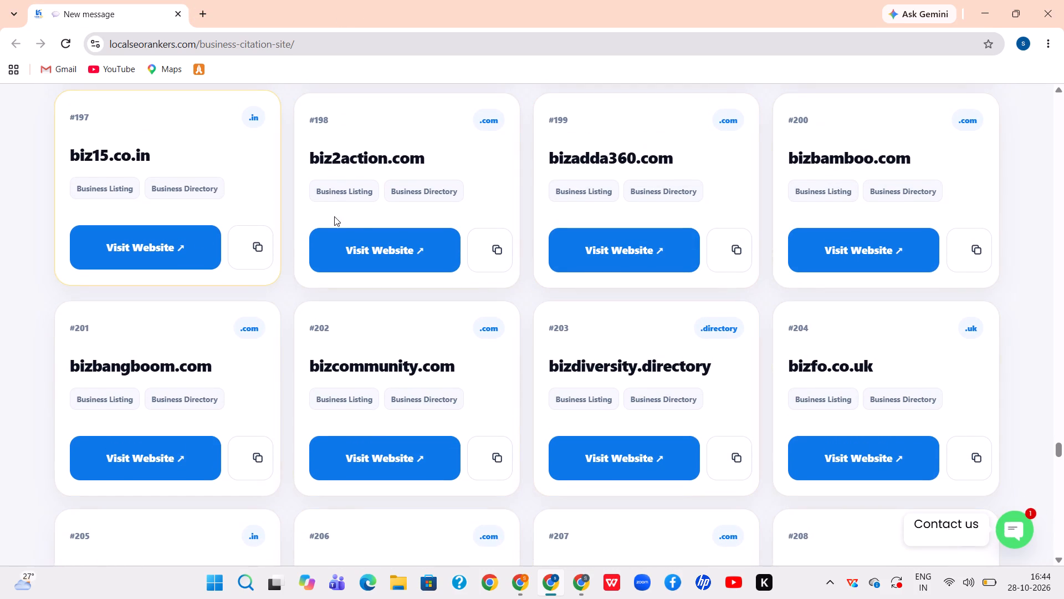
click(357, 246)
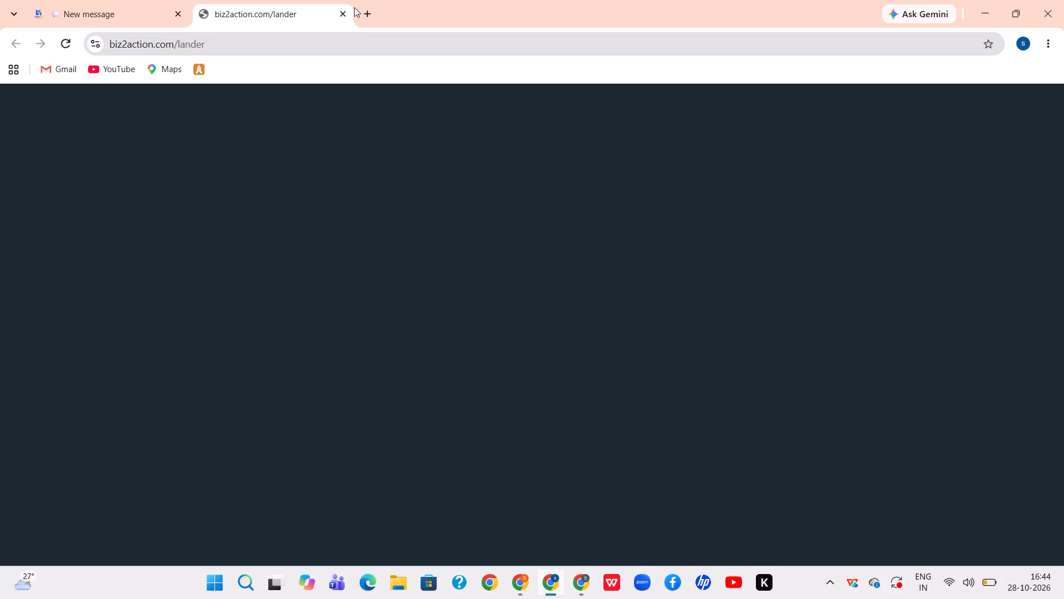
click(344, 12)
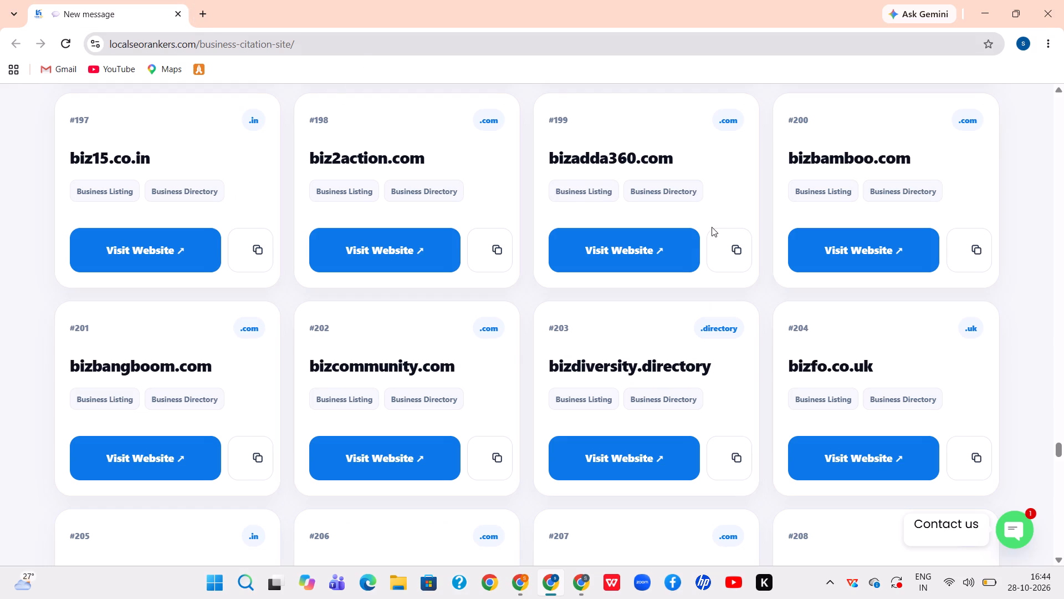
Visit bizadda360.com at entry 199 to check its listing options, and close its page.
click(646, 260)
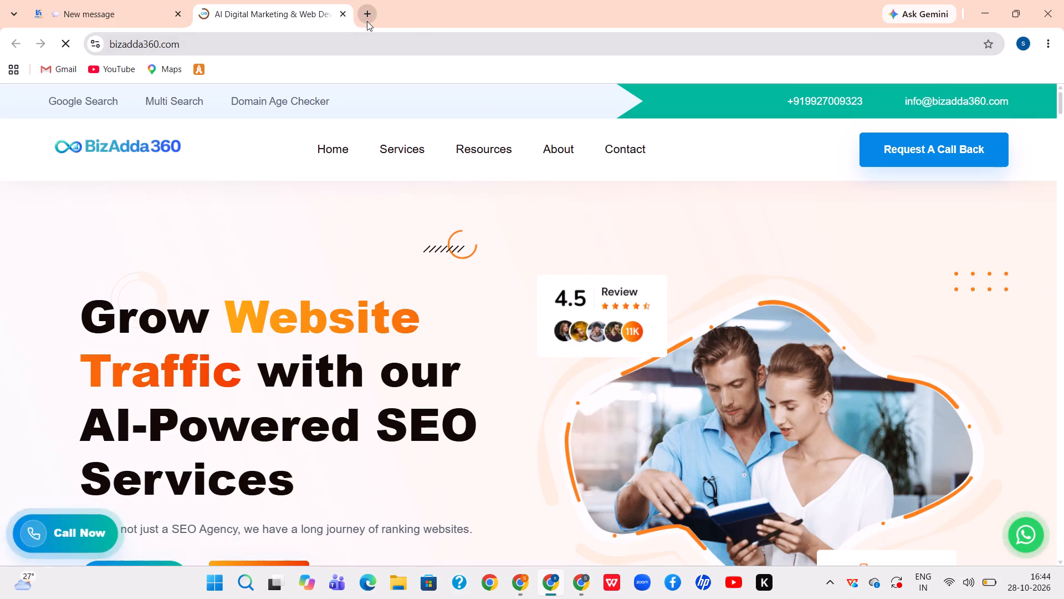
click(341, 13)
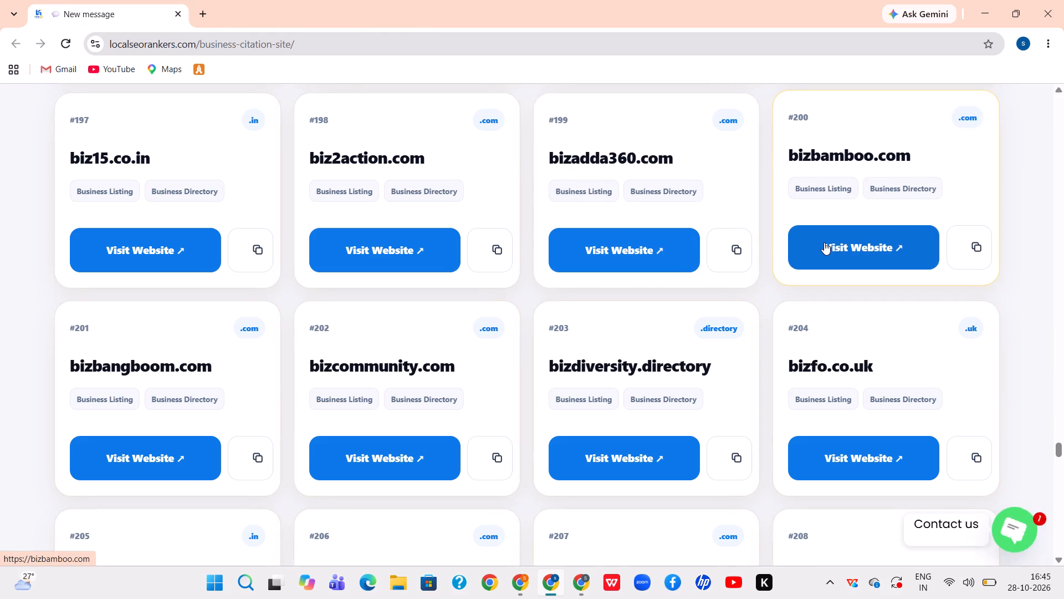
Visit bizbamboo.com at entry 200 to check it as a listing candidate, and close its page.
click(824, 242)
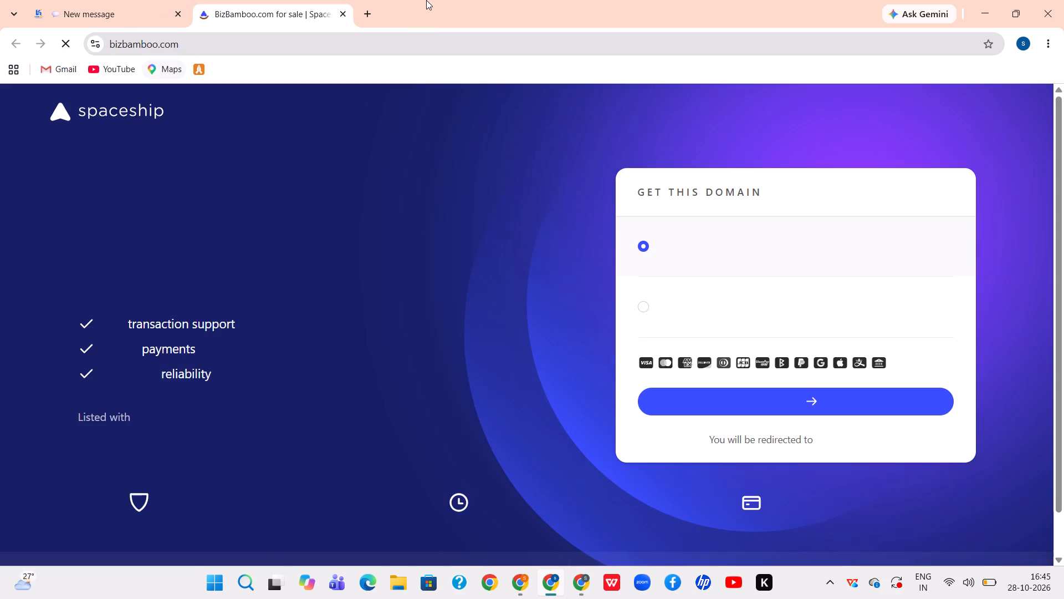
click(343, 15)
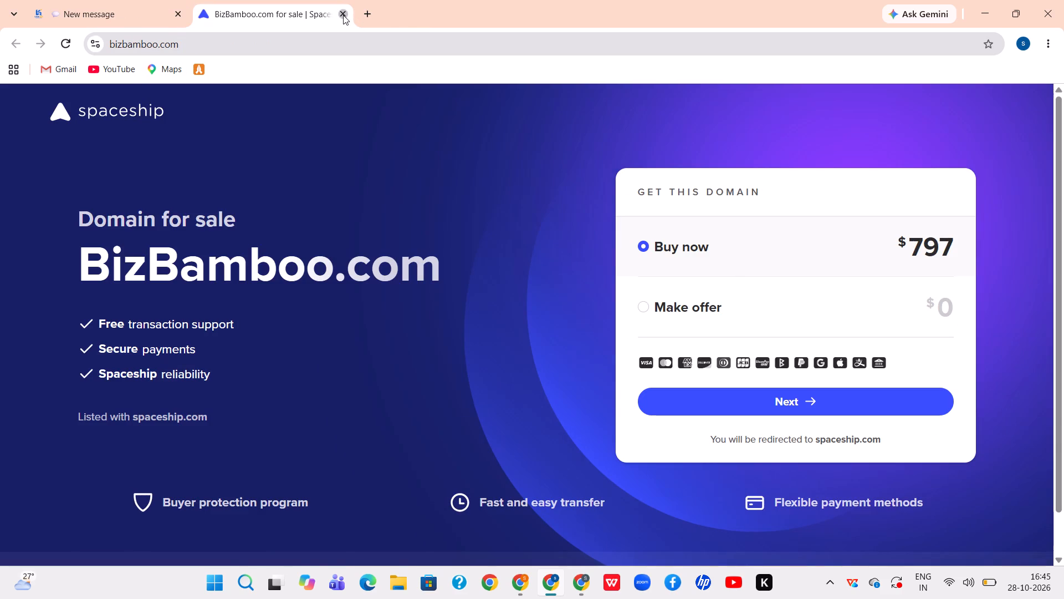
Continue through the citation list to entry 203 and visit bizdiversity.directory to check it as a listing candidate.
scroll(154, 455, down, 1)
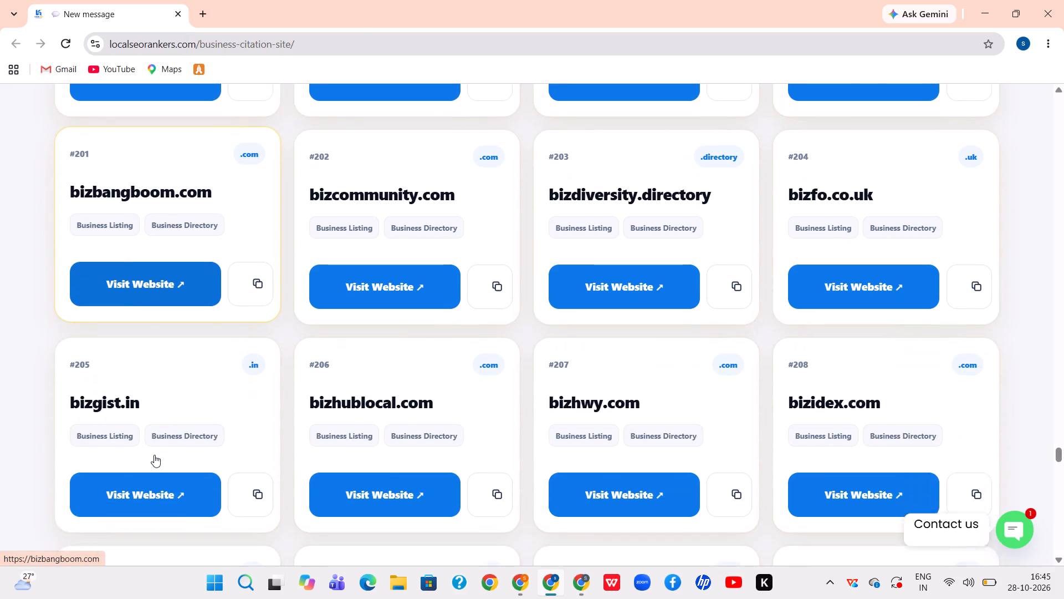
scroll(154, 455, down, 3)
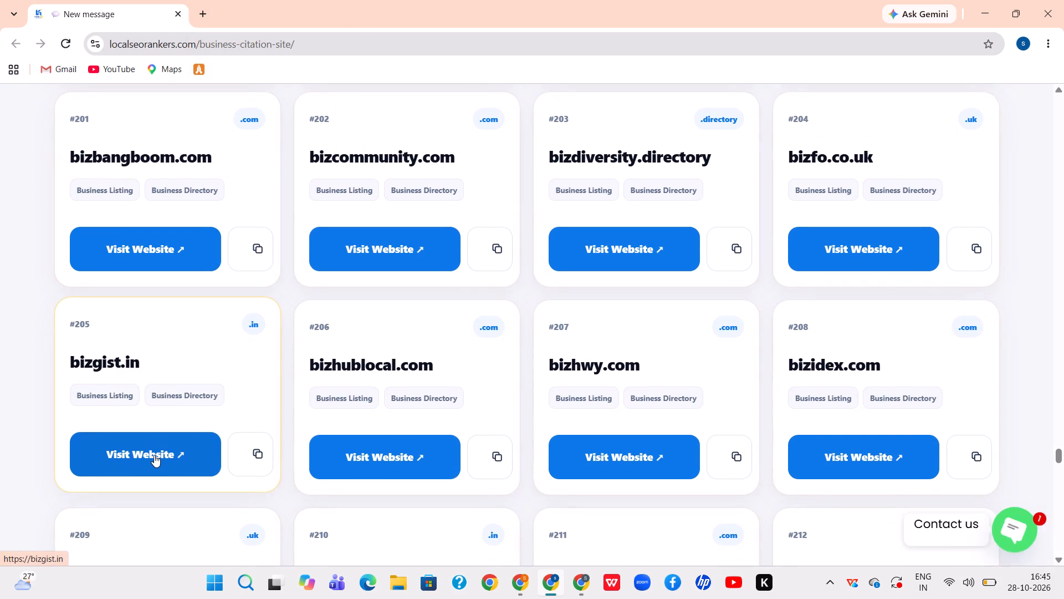
scroll(154, 455, down, 1)
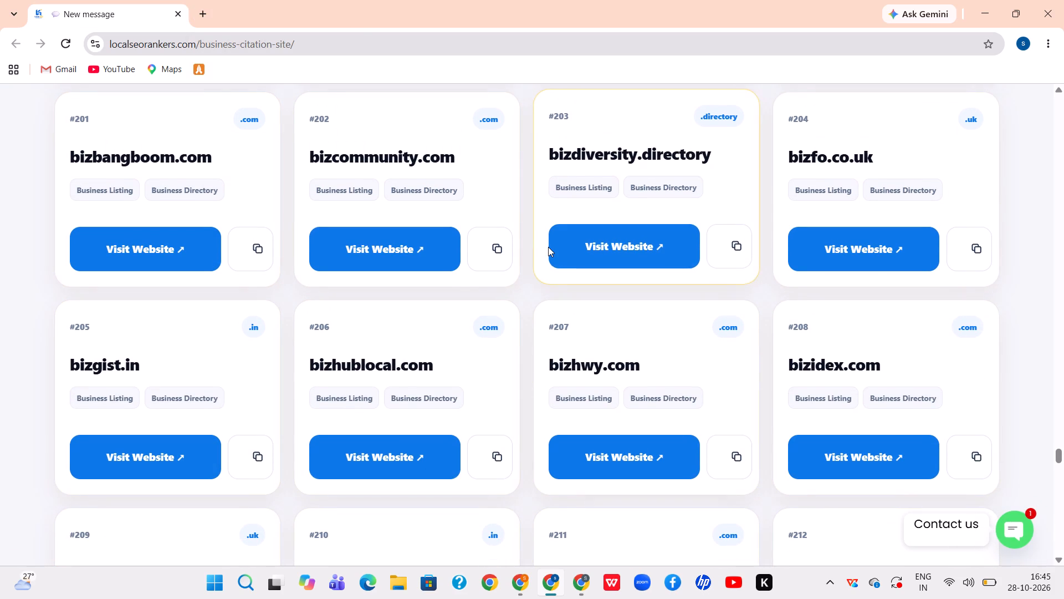
click(579, 245)
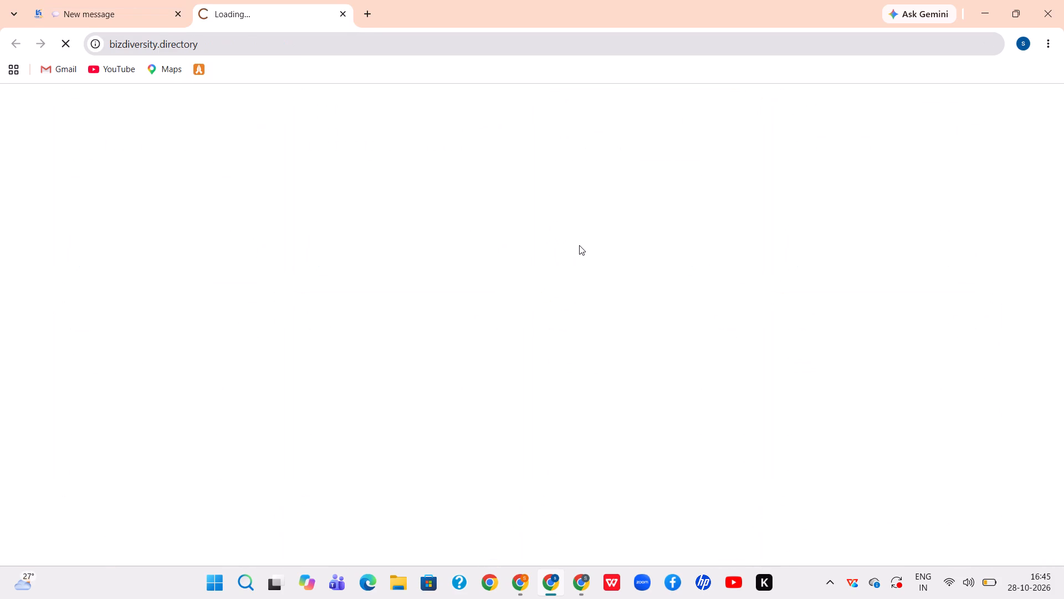
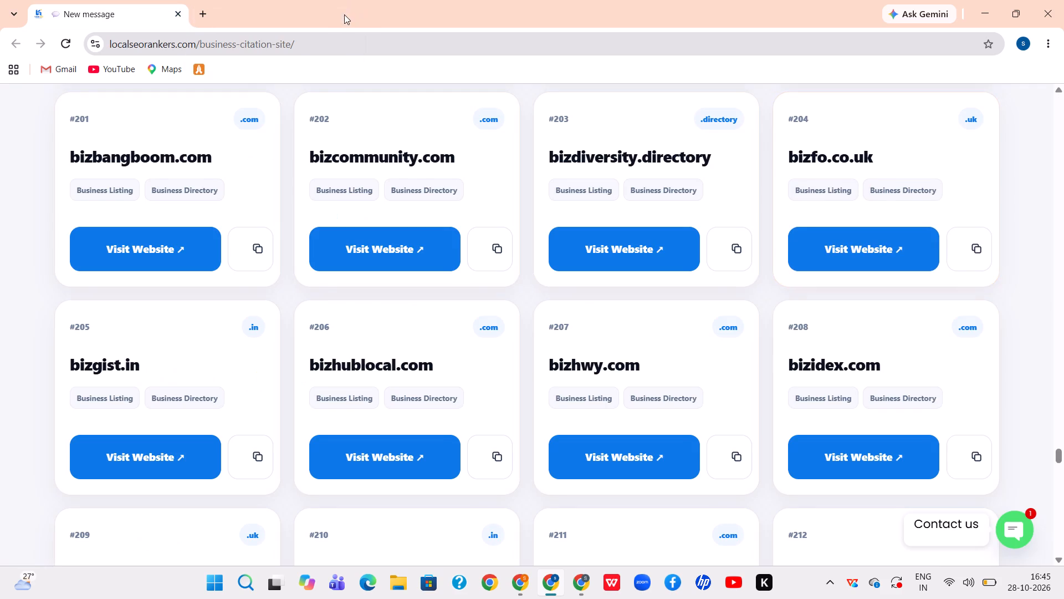
Check bizgist.in, bizhublocal.com, bizhwy.com and bizidex.com at entries 205 to 208 as listing candidates, closing each page after viewing.
click(181, 458)
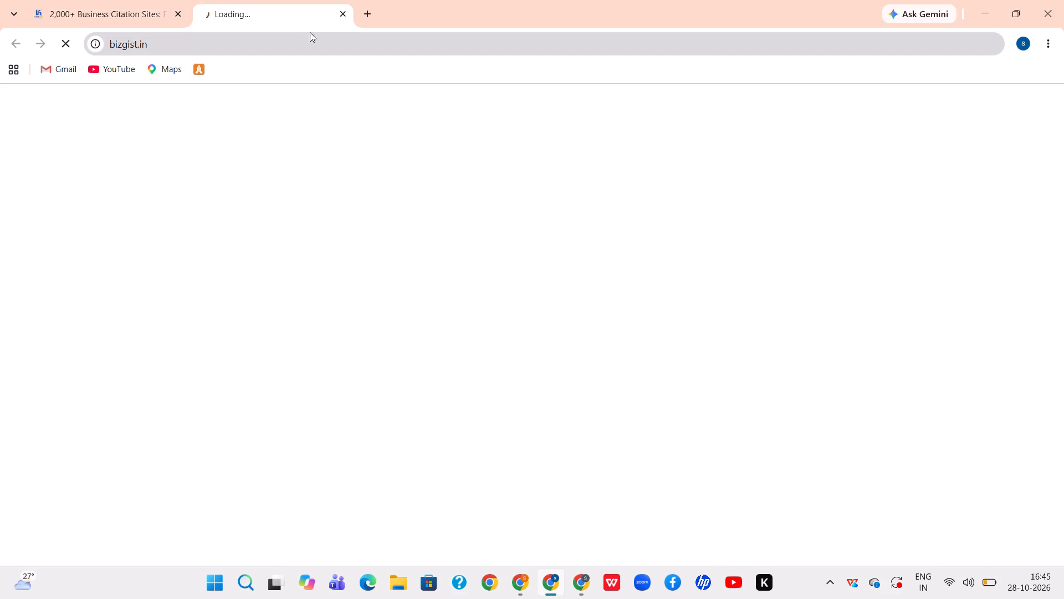
click(338, 19)
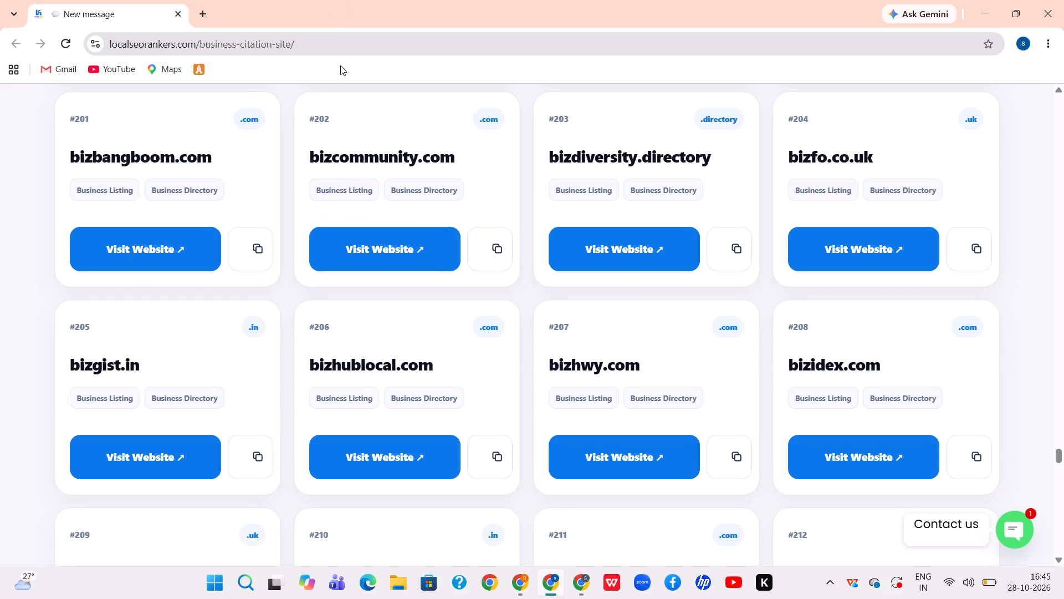
click(352, 444)
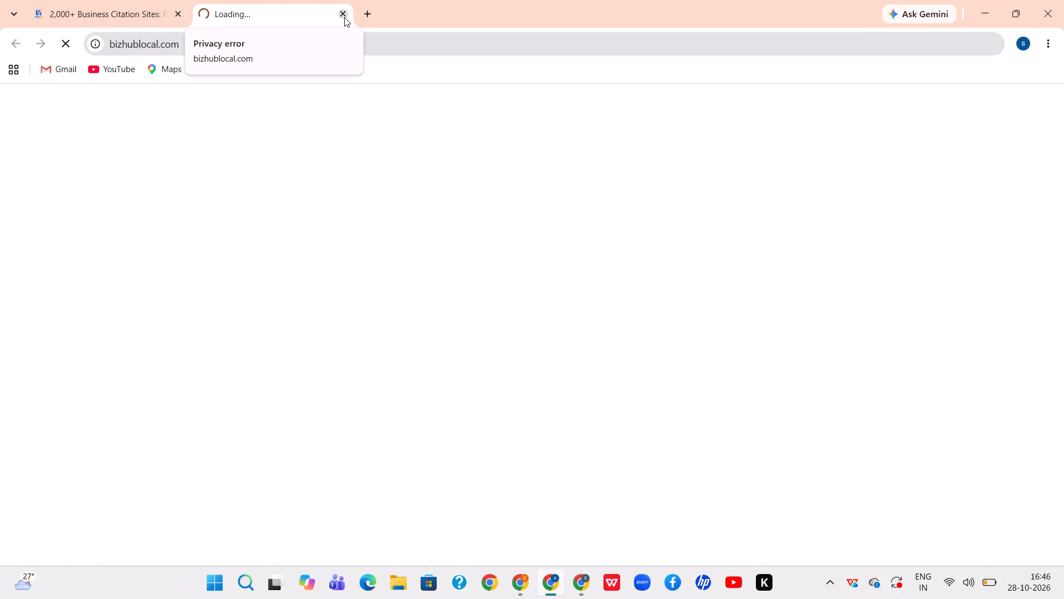
click(344, 17)
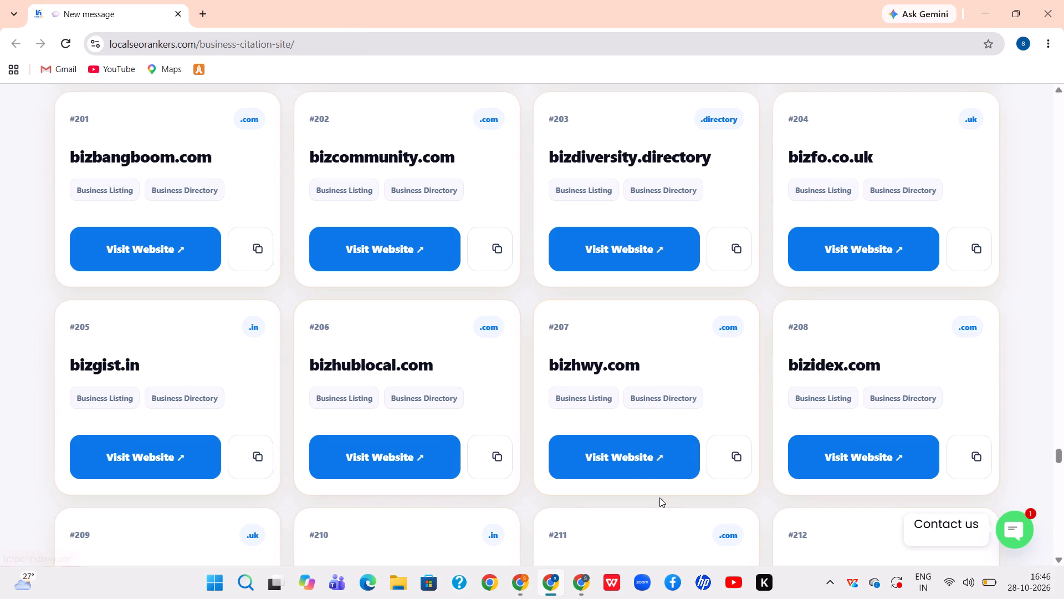
click(637, 460)
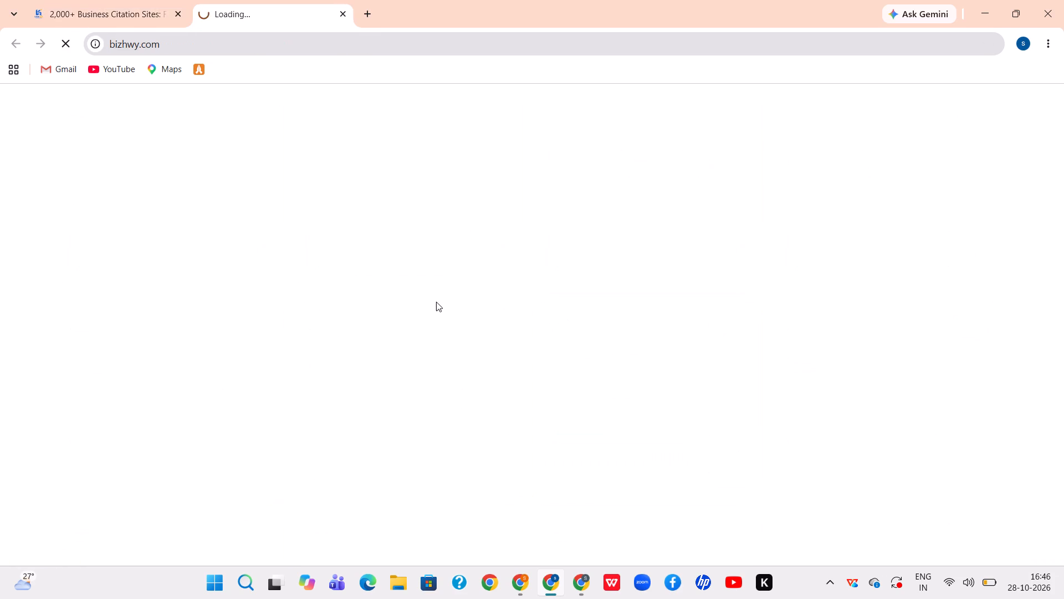
click(340, 17)
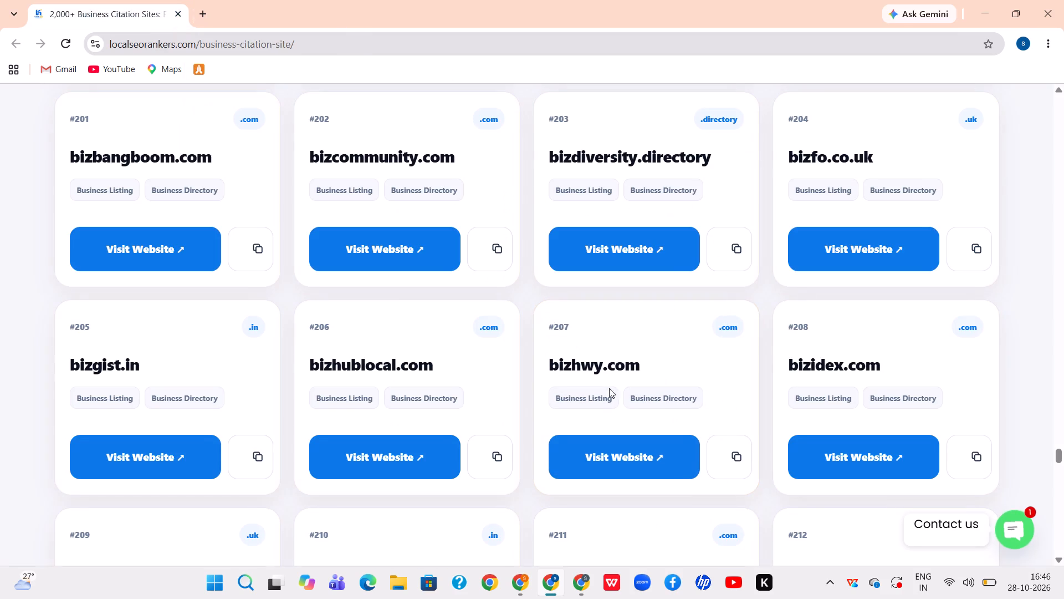
click(804, 449)
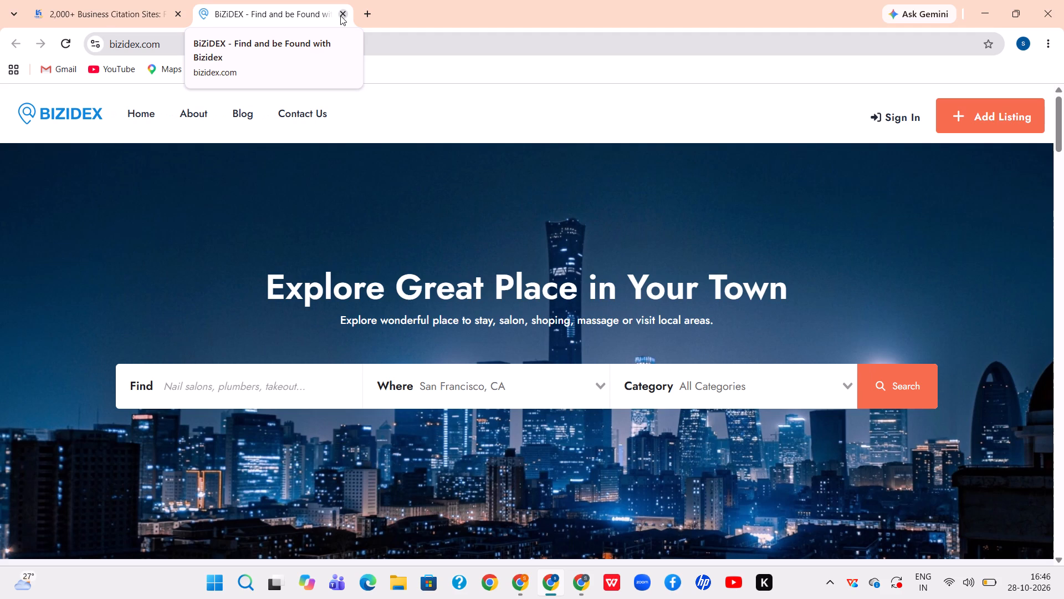
click(340, 16)
Visit bizify.co.uk at entry 209, log in with the saved account, check its dashboard for listing options, and close its page.
scroll(395, 319, down, 1)
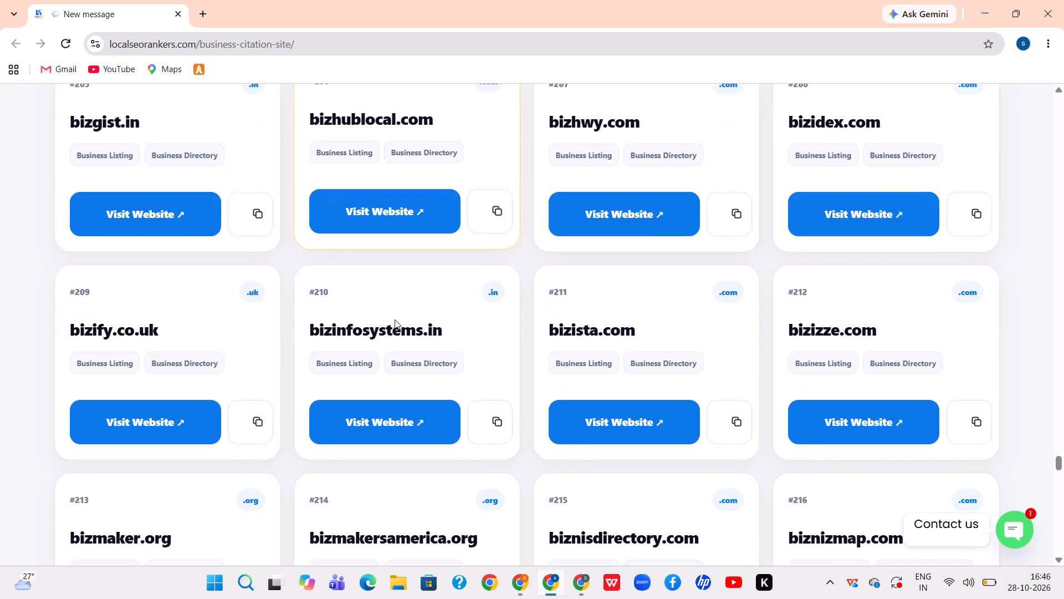
scroll(395, 319, down, 3)
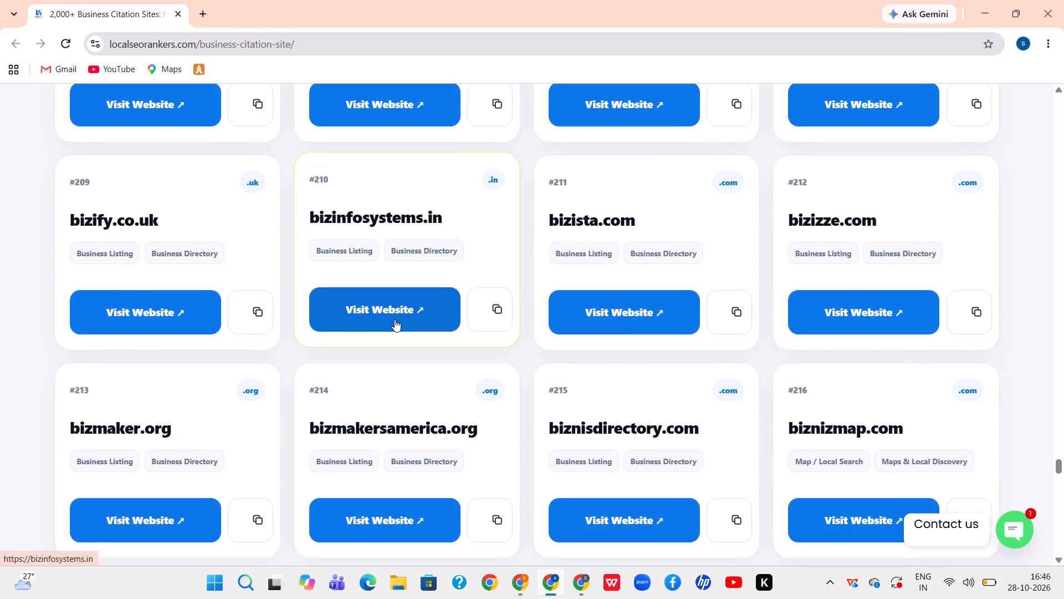
scroll(395, 319, down, 1)
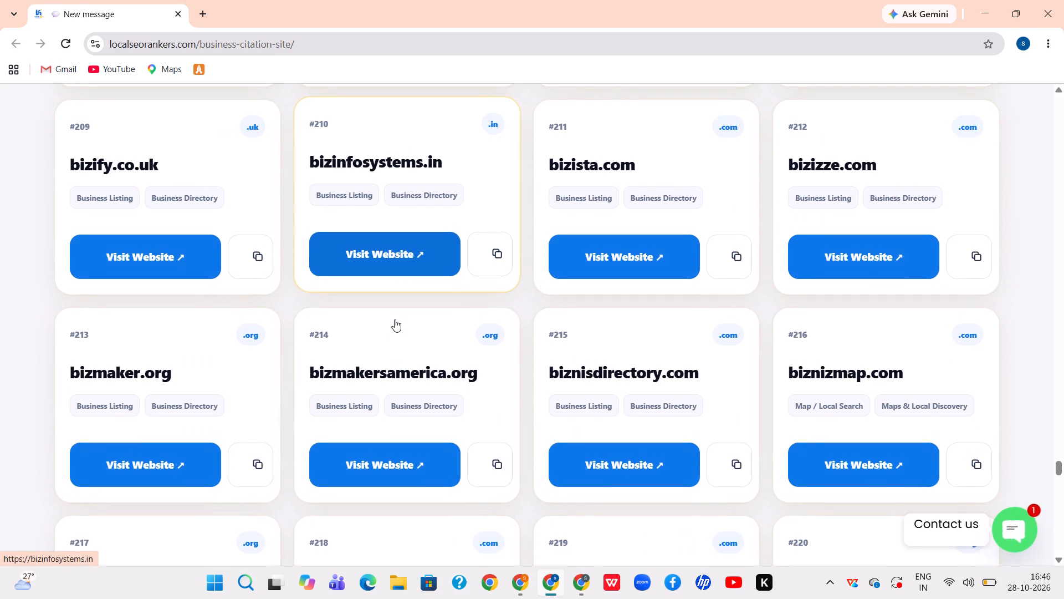
scroll(395, 319, down, 1)
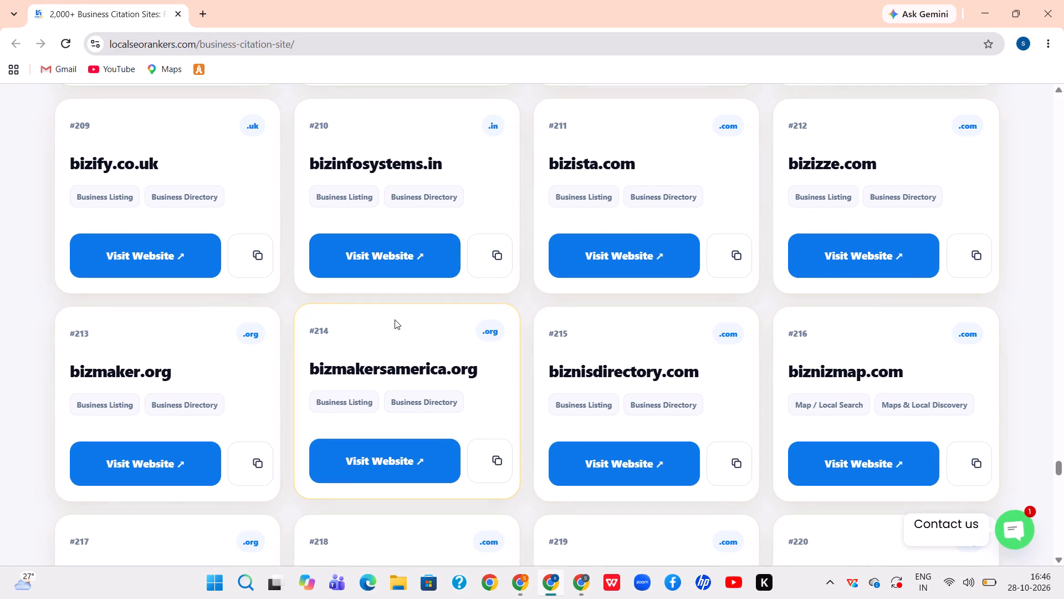
click(120, 247)
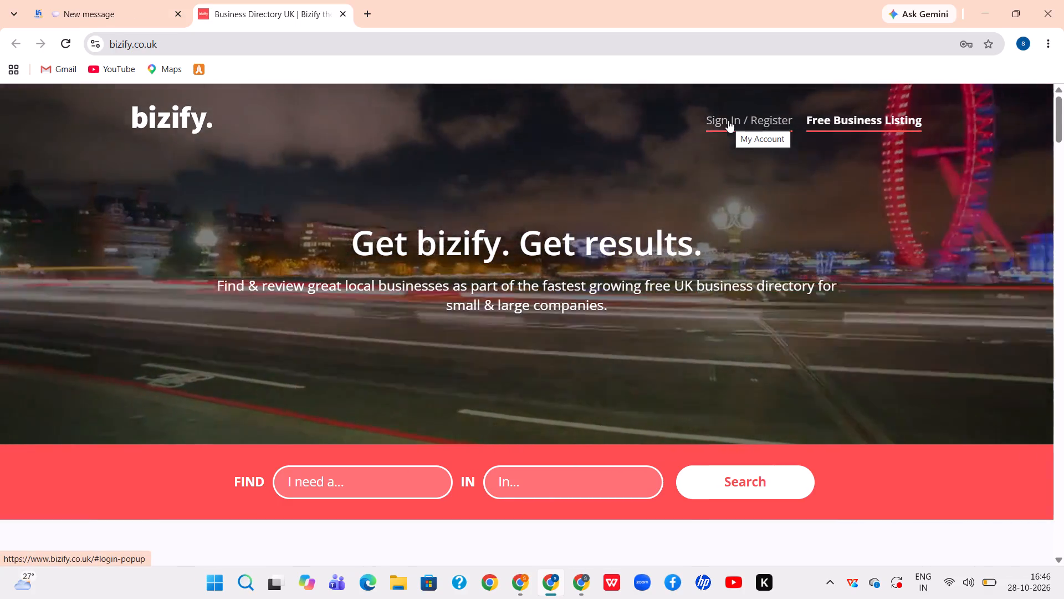
click(728, 120)
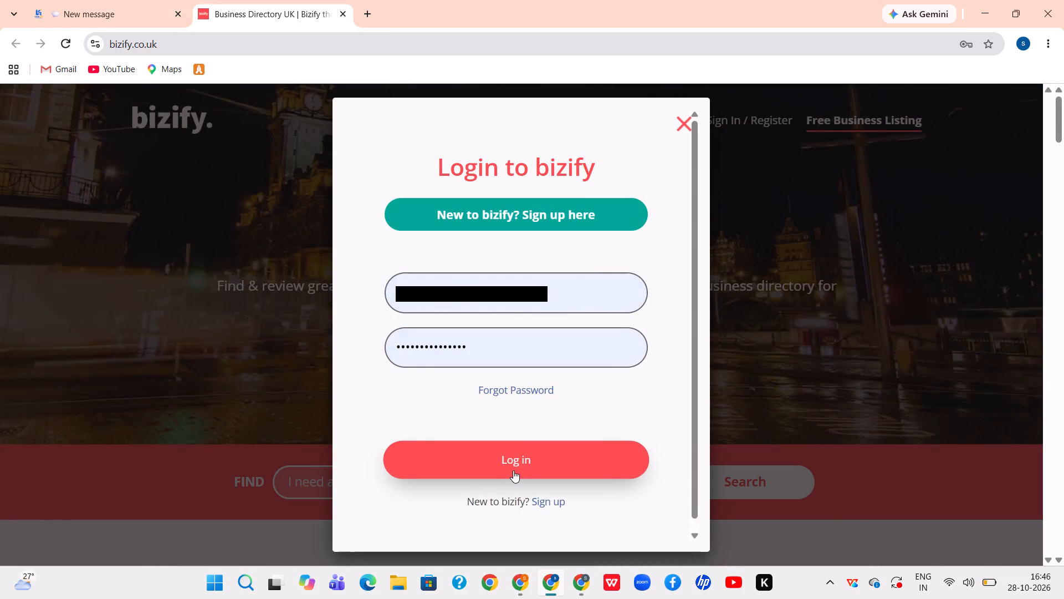
click(513, 470)
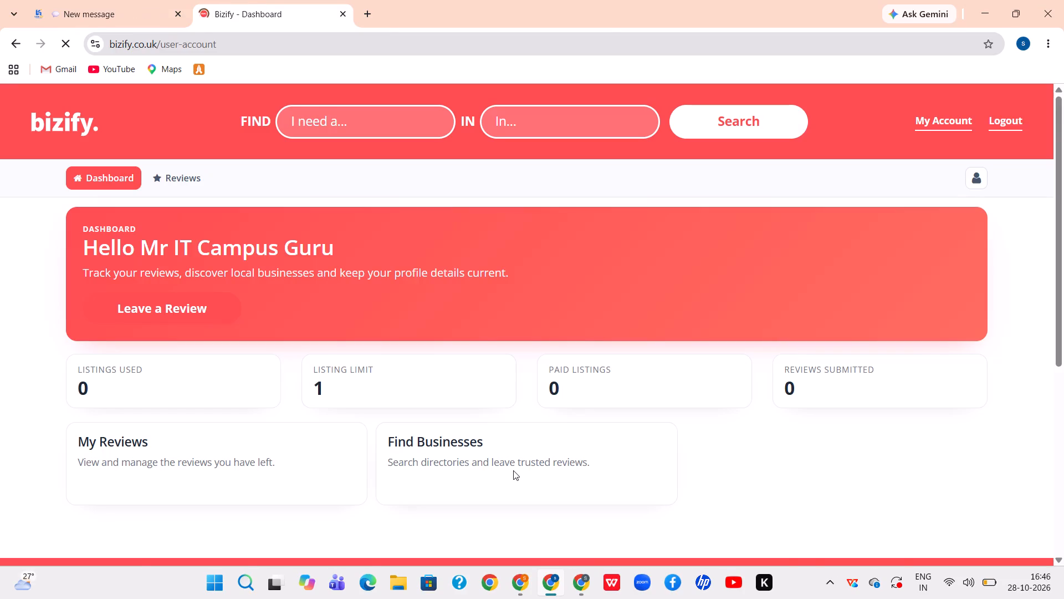
scroll(513, 470, down, 1)
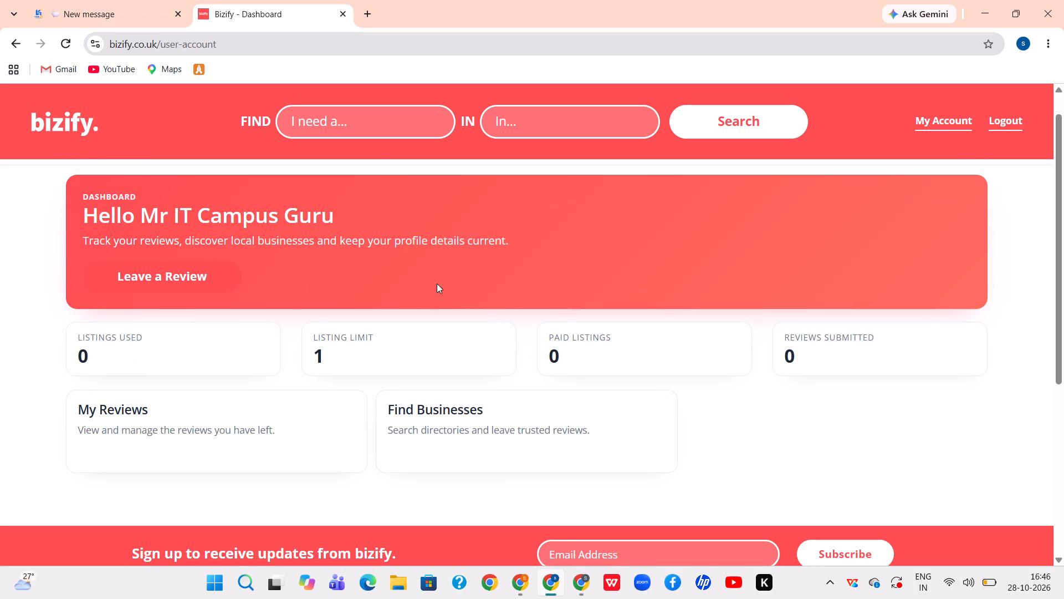
click(345, 9)
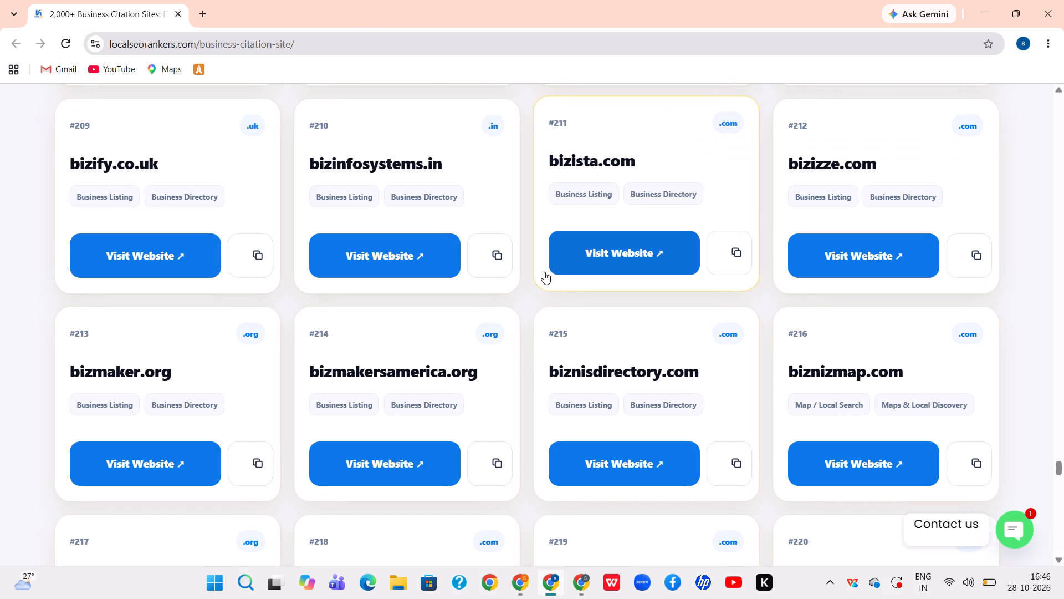
Check bizista.com, bizinfosystems.in and bizizze.com at entries 211, 210 and 212 as listing candidates, closing each page after viewing.
click(673, 240)
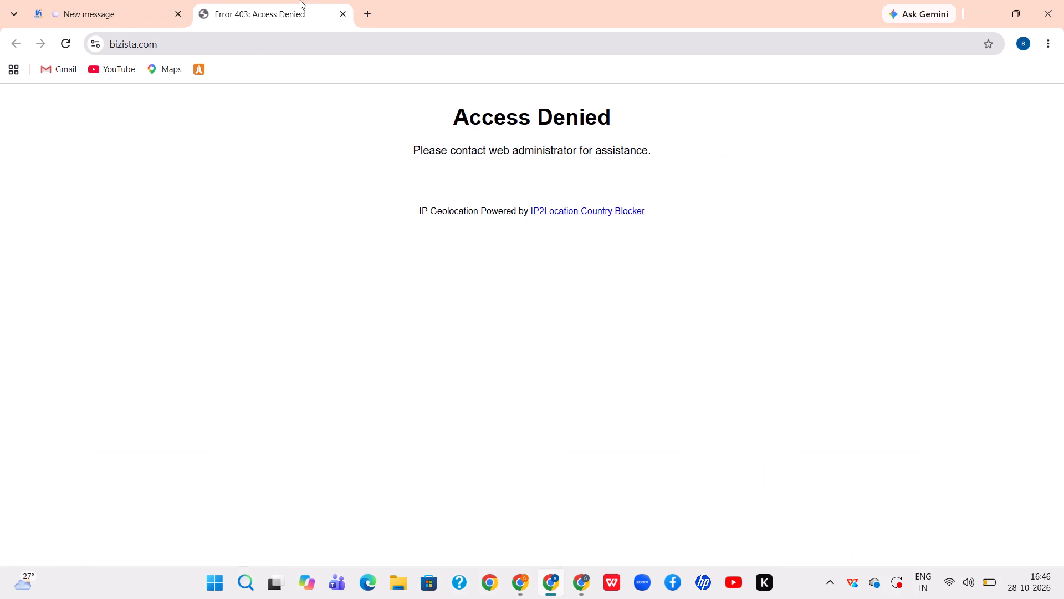
click(339, 12)
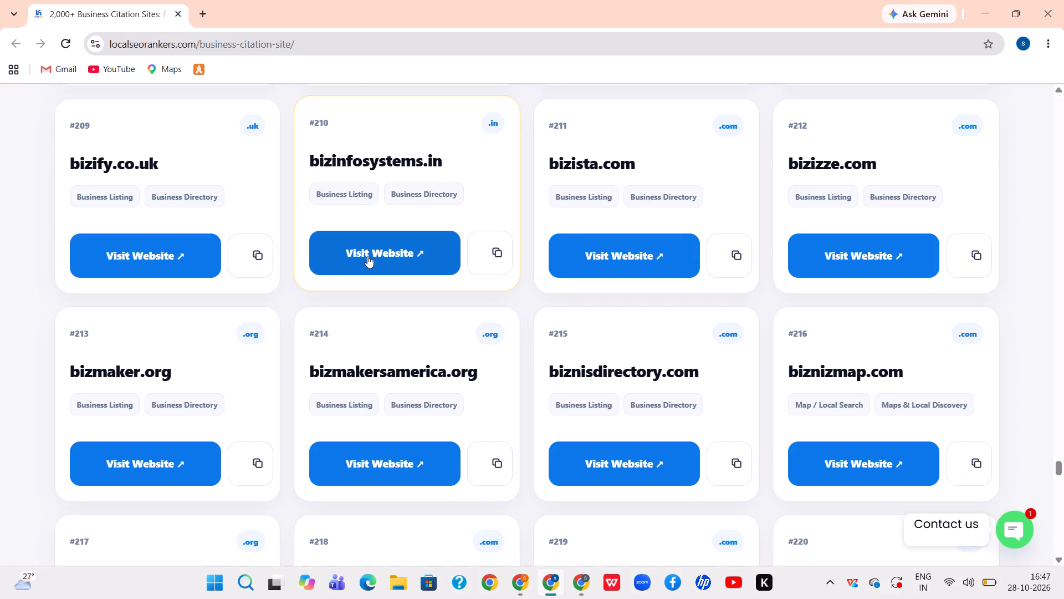
click(368, 256)
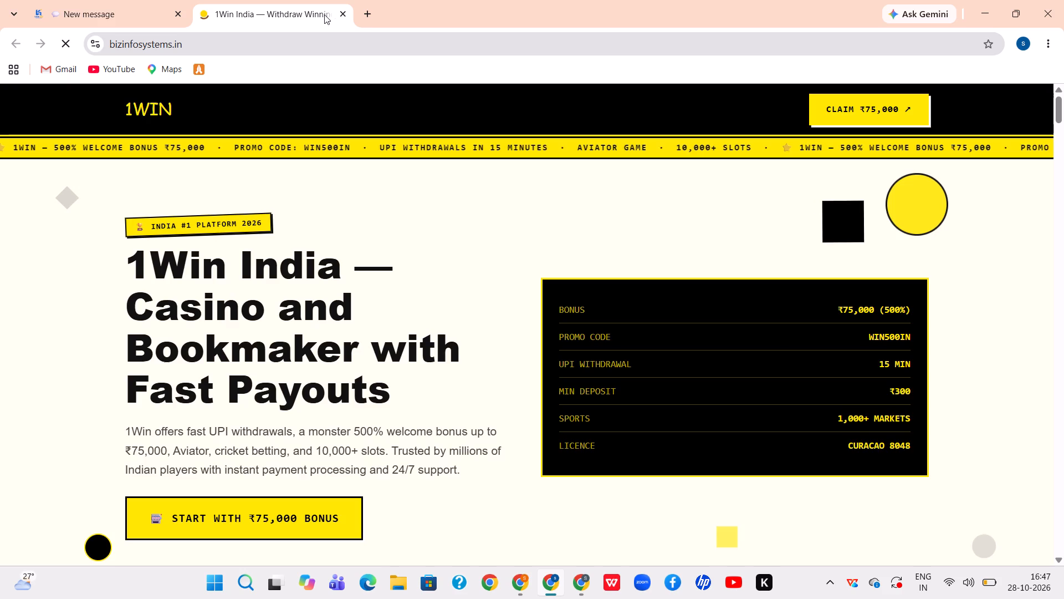
click(340, 16)
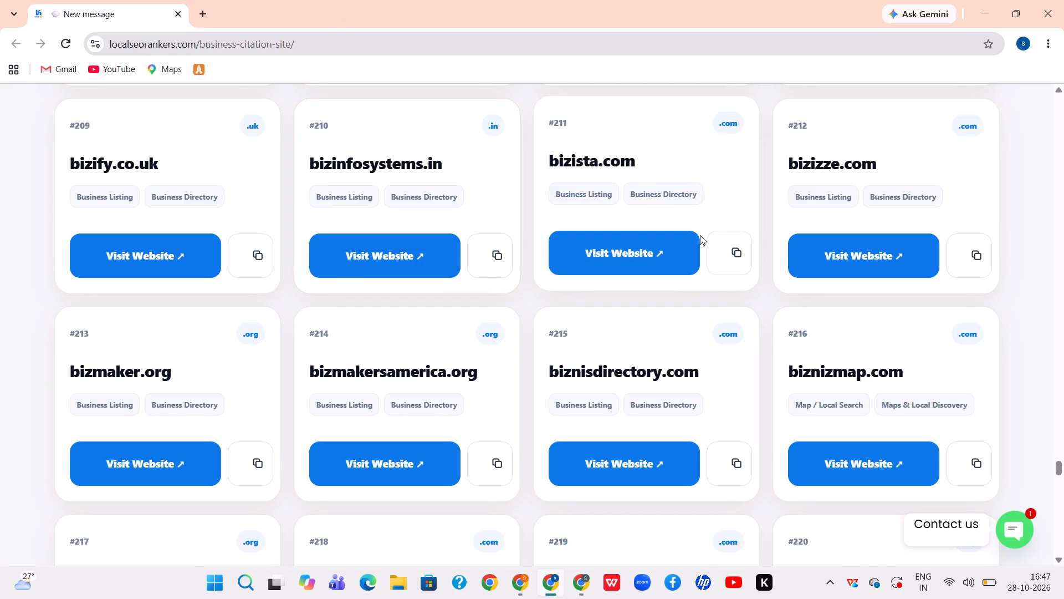
click(830, 250)
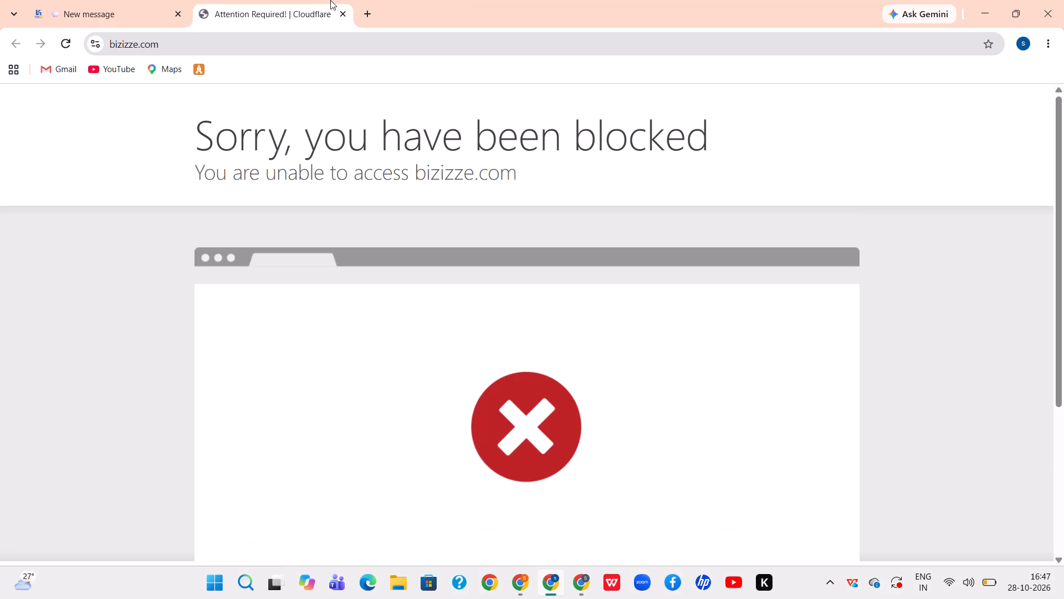
click(341, 16)
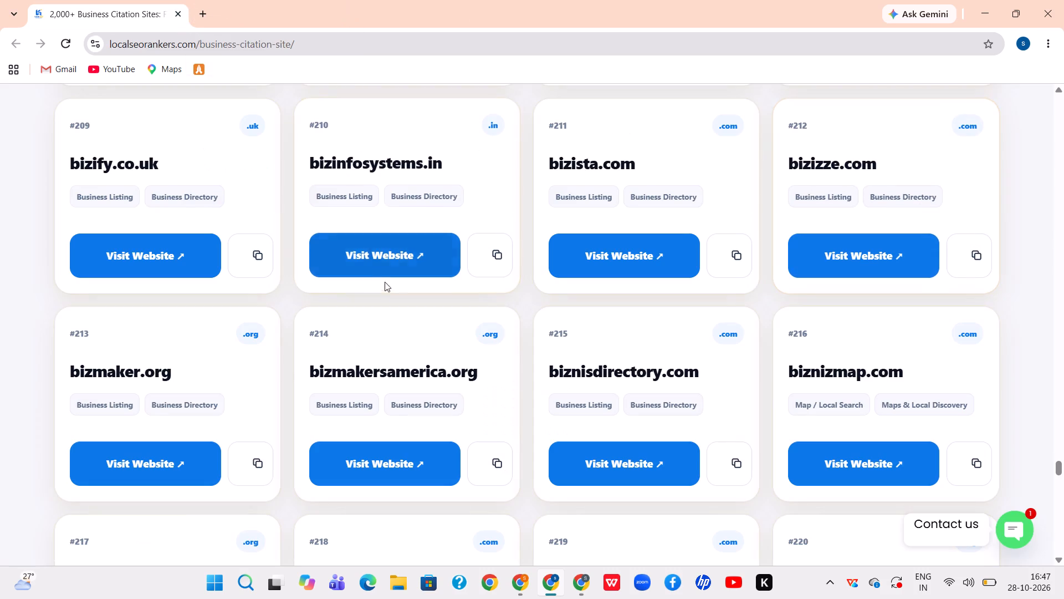
Continue to entry 214, visit bizmakersamerica.org, and open its membership page to examine the joining options.
scroll(371, 312, down, 2)
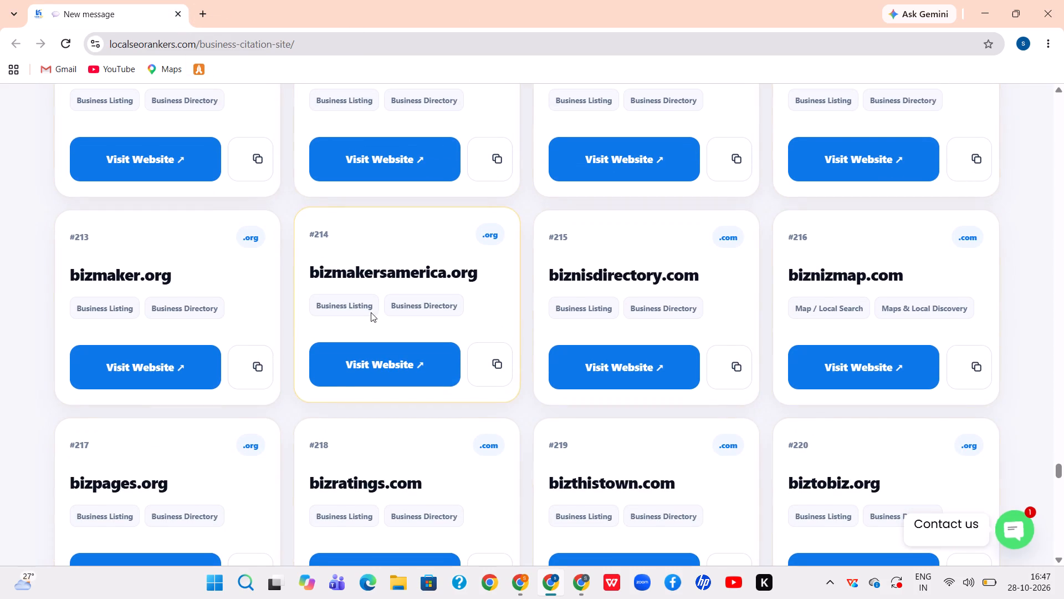
scroll(371, 312, down, 1)
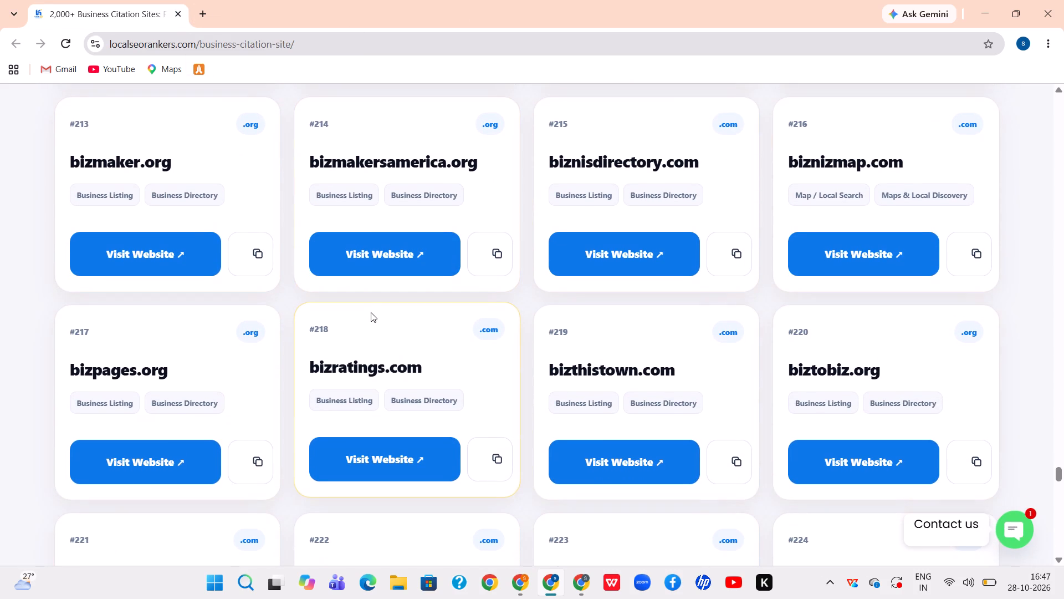
scroll(371, 312, down, 1)
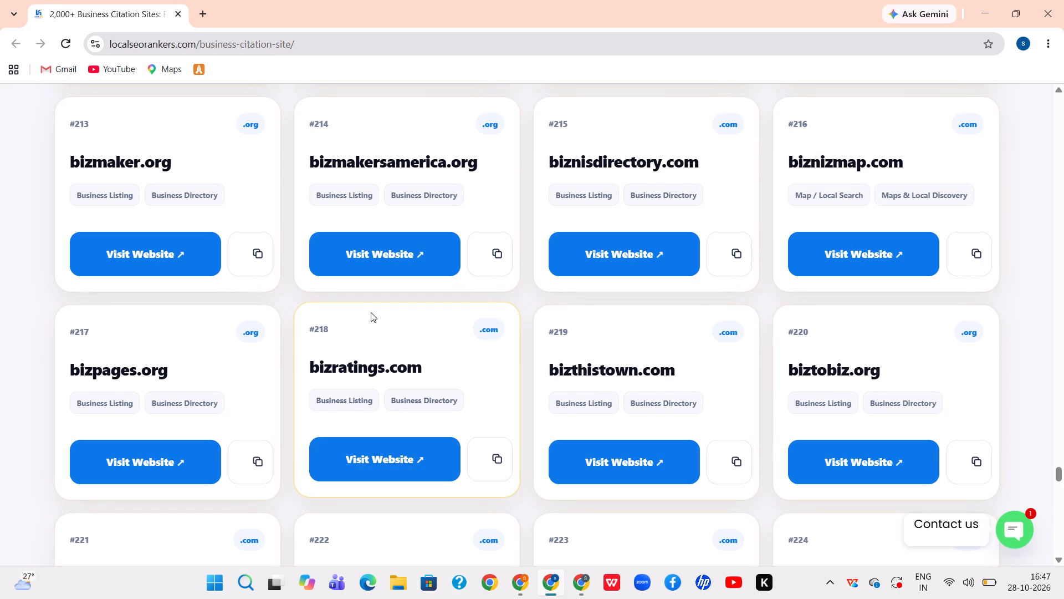
click(428, 252)
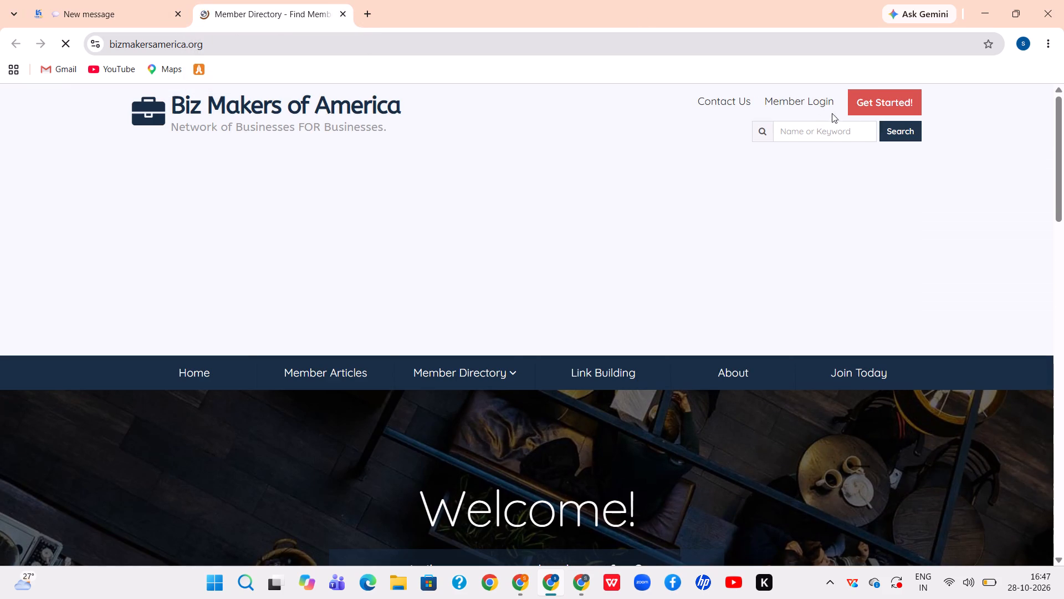
click(867, 105)
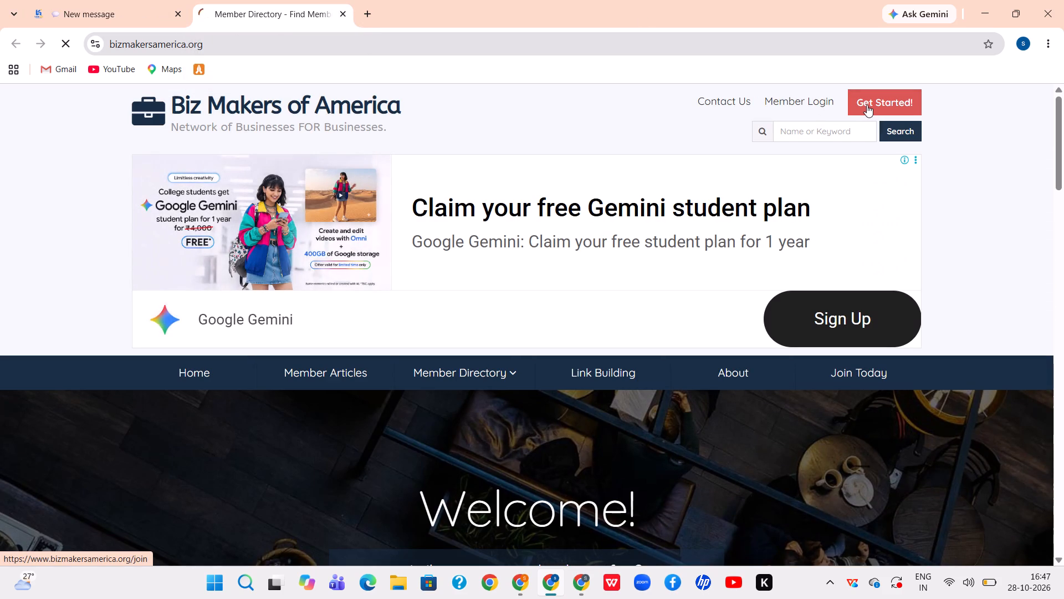
scroll(867, 105, down, 1)
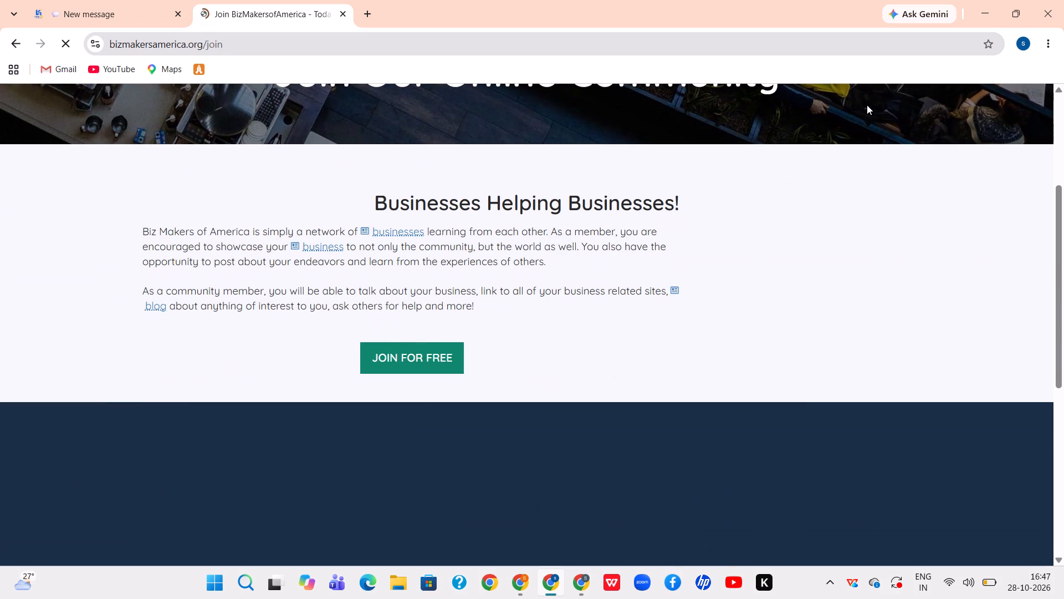
scroll(867, 105, down, 1)
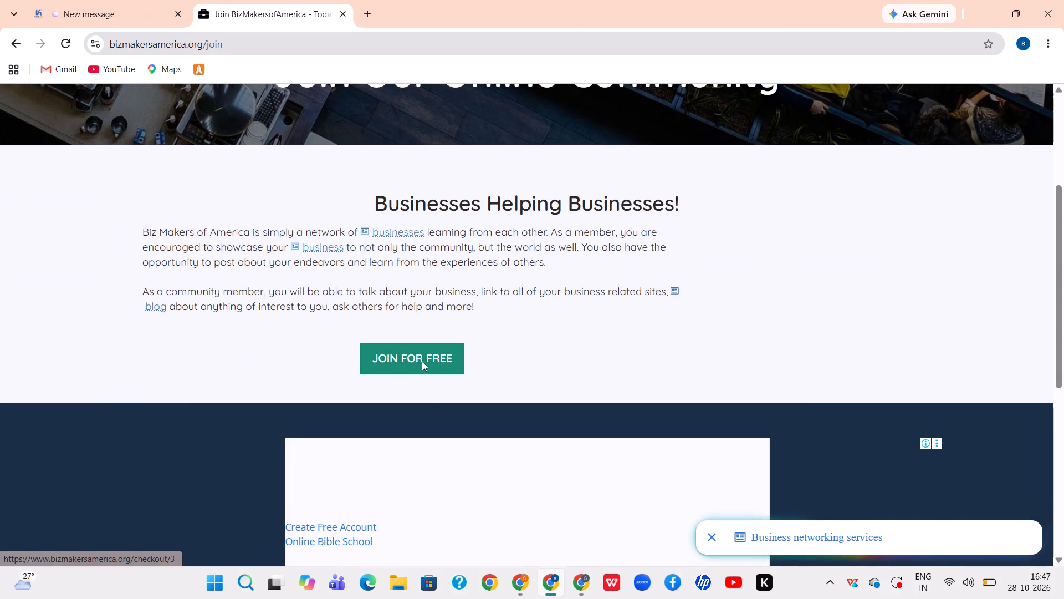
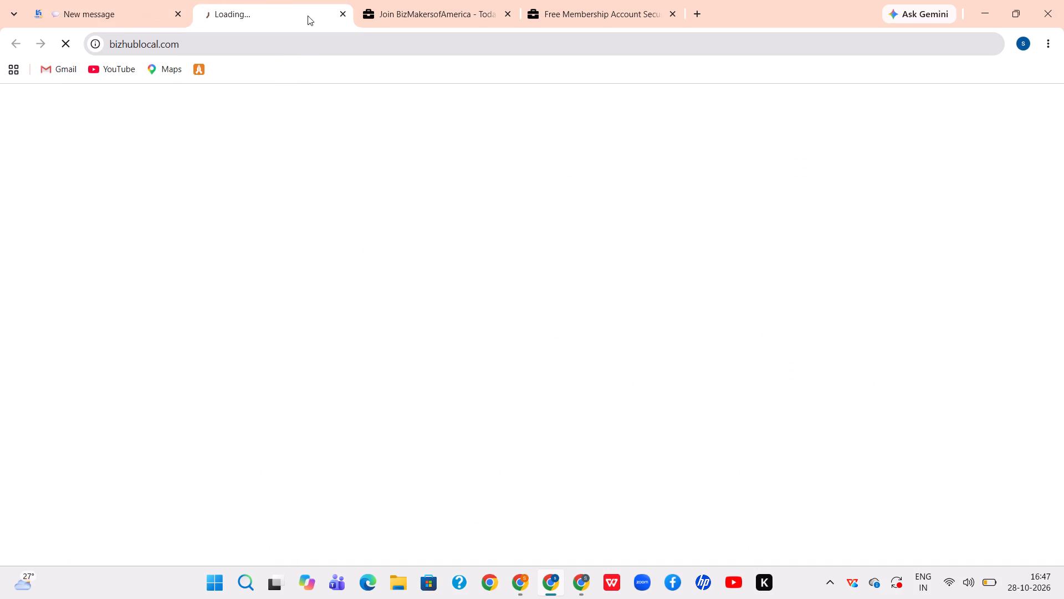
Close bizhublocal.com, then recheck bizgist.in and bizidex.com at entries 205 and 208 as listing candidates, closing each page after viewing.
click(345, 17)
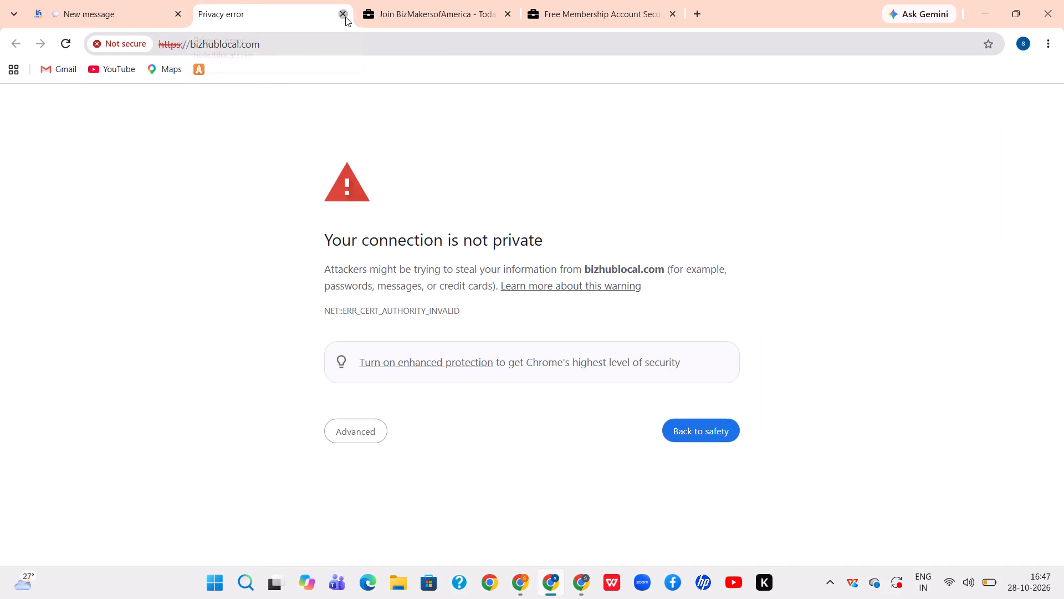
click(116, 259)
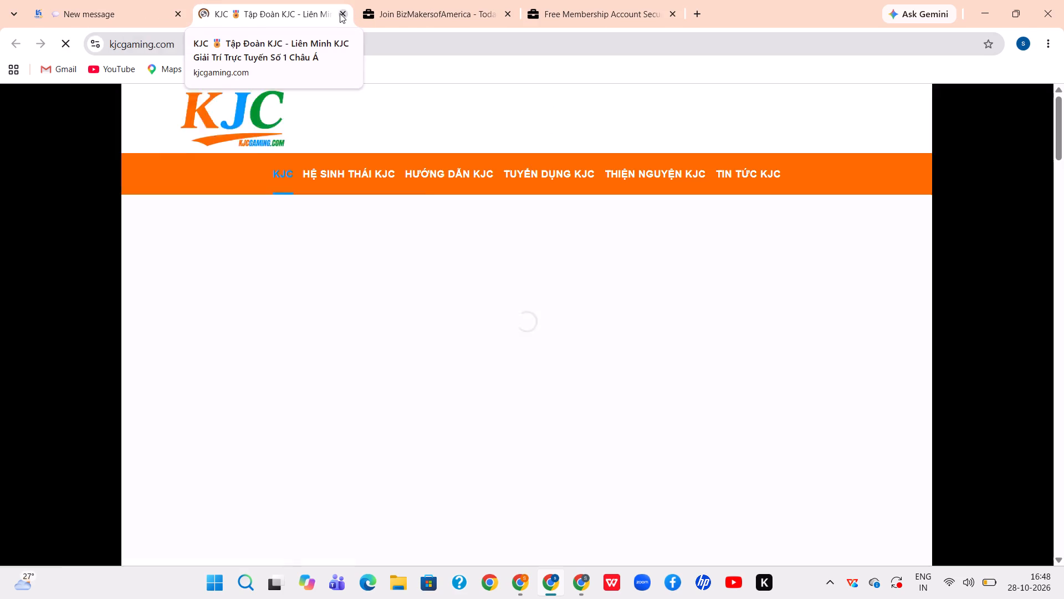
click(340, 13)
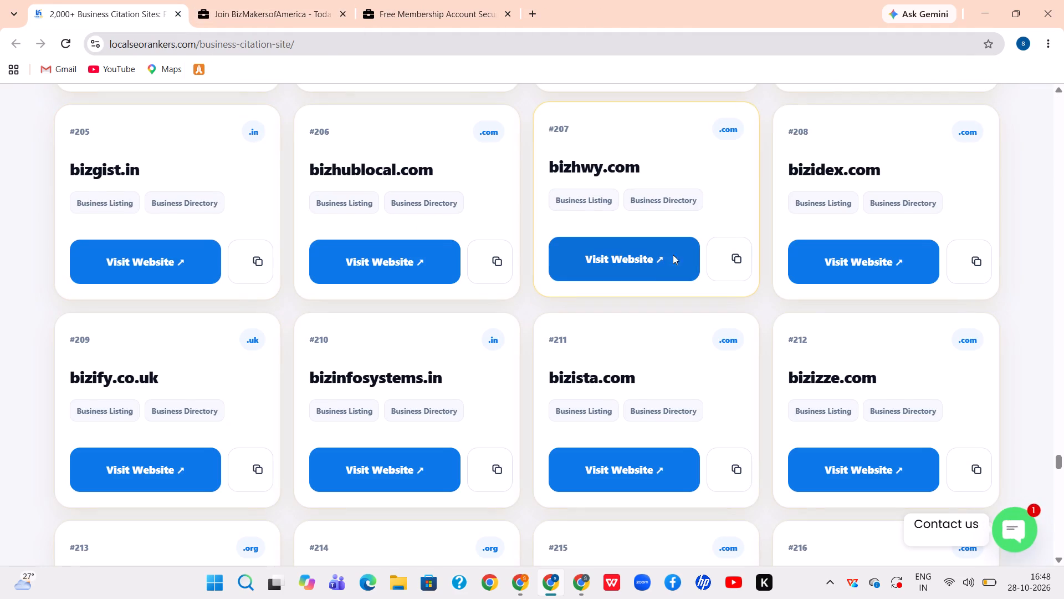
click(843, 263)
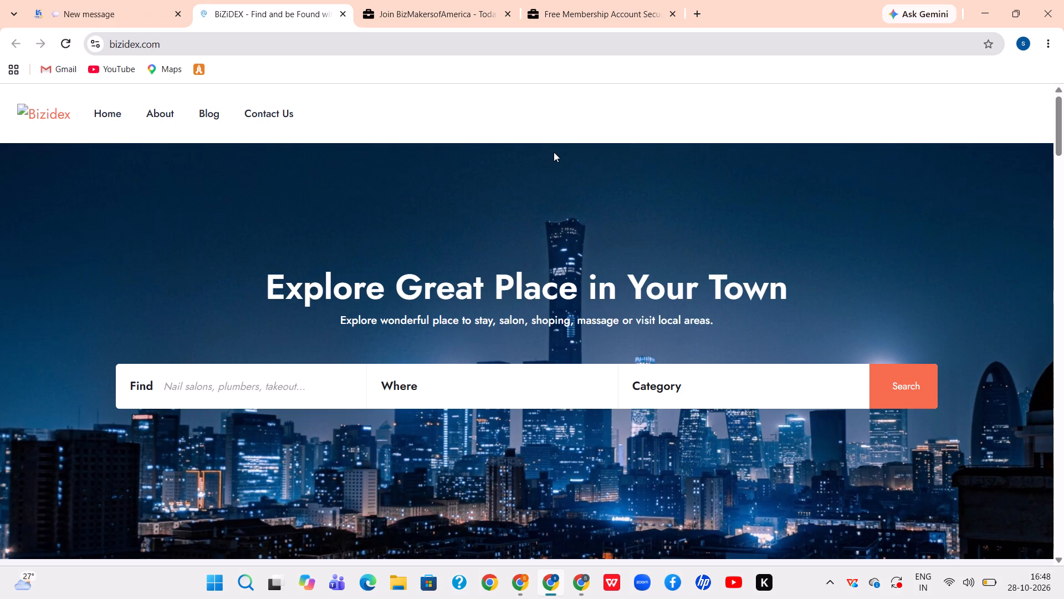
click(345, 12)
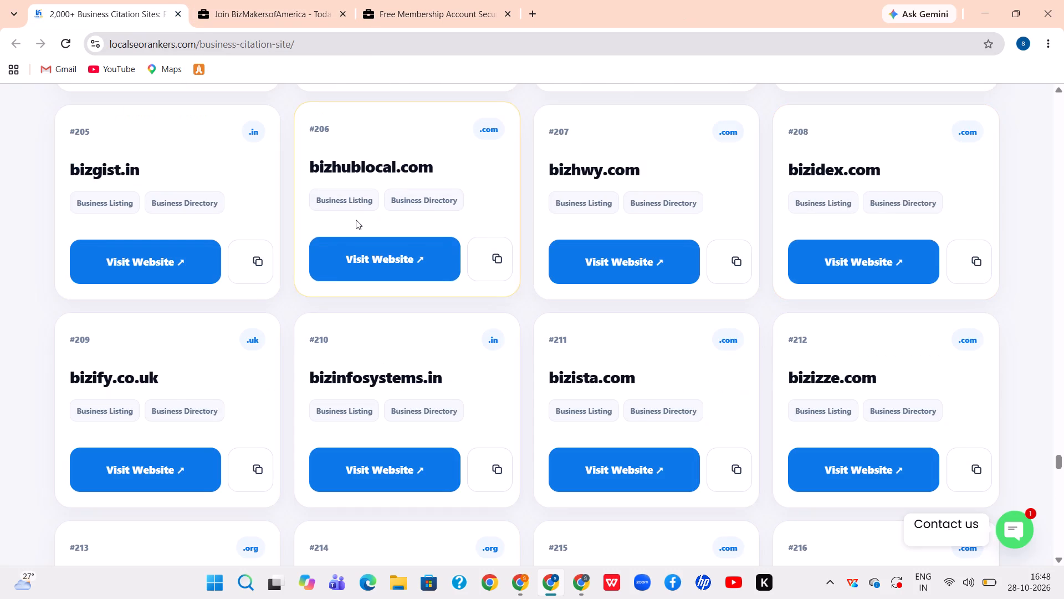
Revisit bizify.co.uk at entry 209 to recheck it as a listing candidate, and close its page.
key(Down)
key(Down)
key(Down)
key(Down)
key(Down)
key(Down)
key(Down)
key(Down)
key(Down)
key(Down)
key(Up)
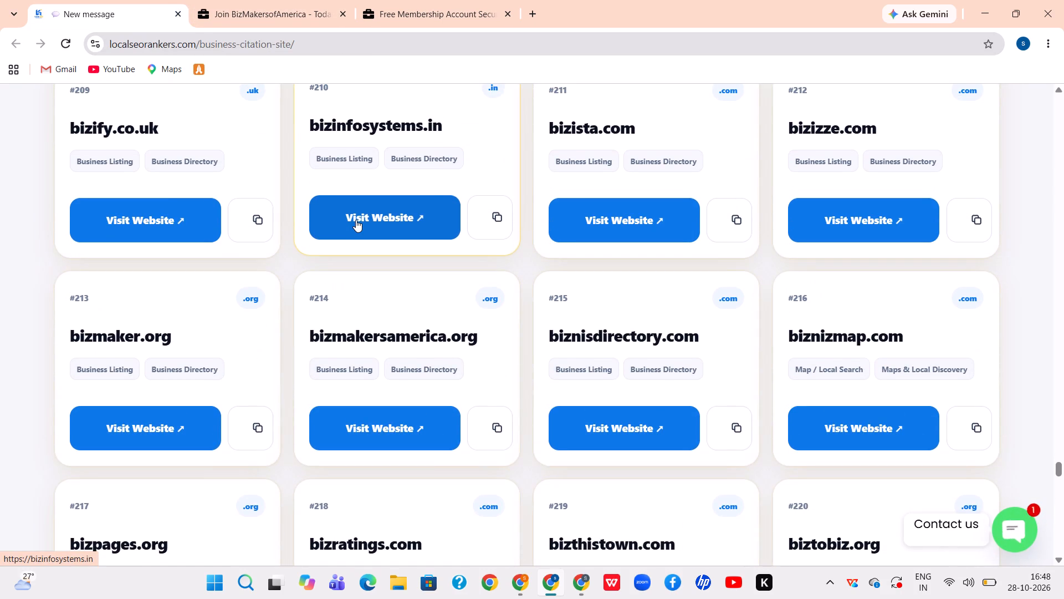
key(Up)
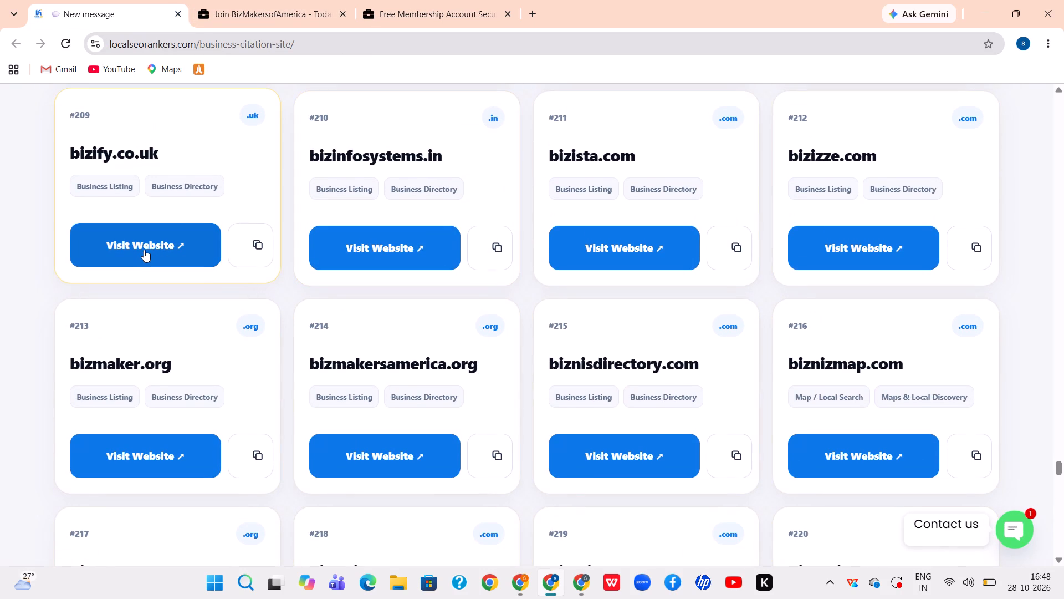
click(144, 250)
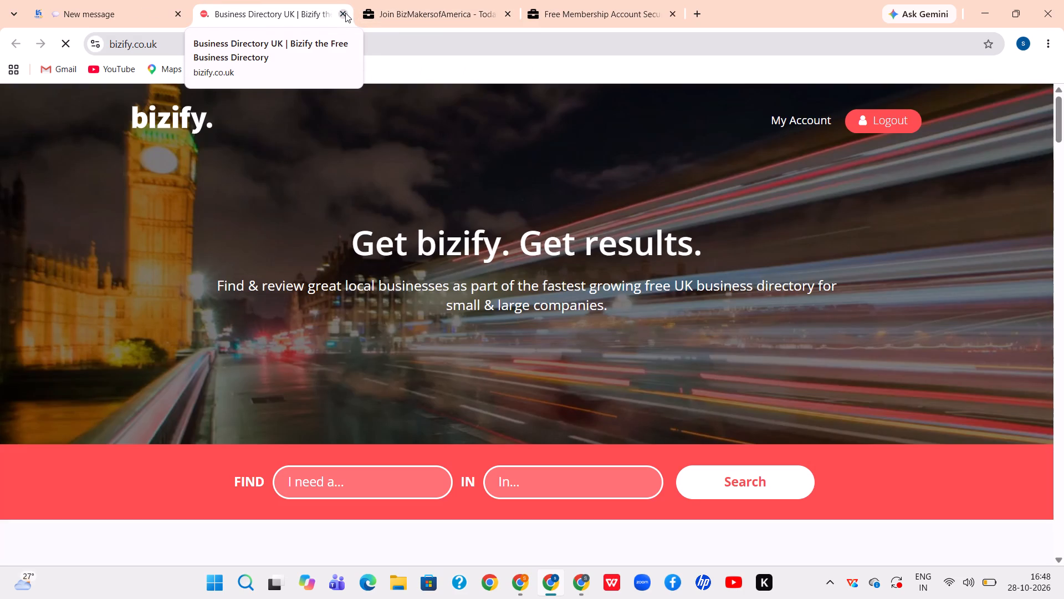
click(345, 13)
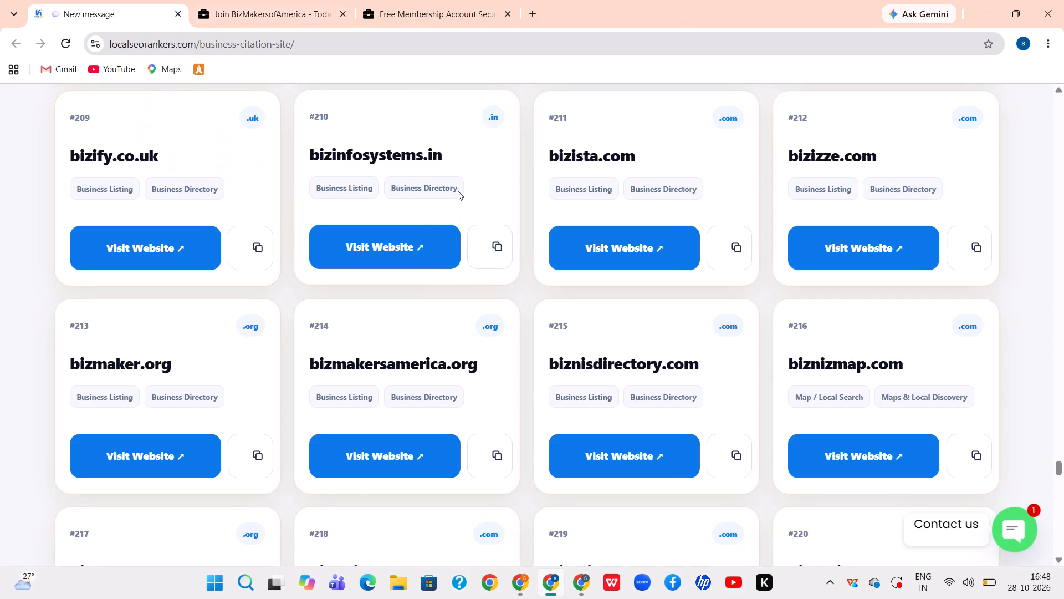
Recheck bizinfosystems.in, bizista.com and bizizze.com at entries 210 to 212 as listing candidates, closing each page after viewing.
click(437, 242)
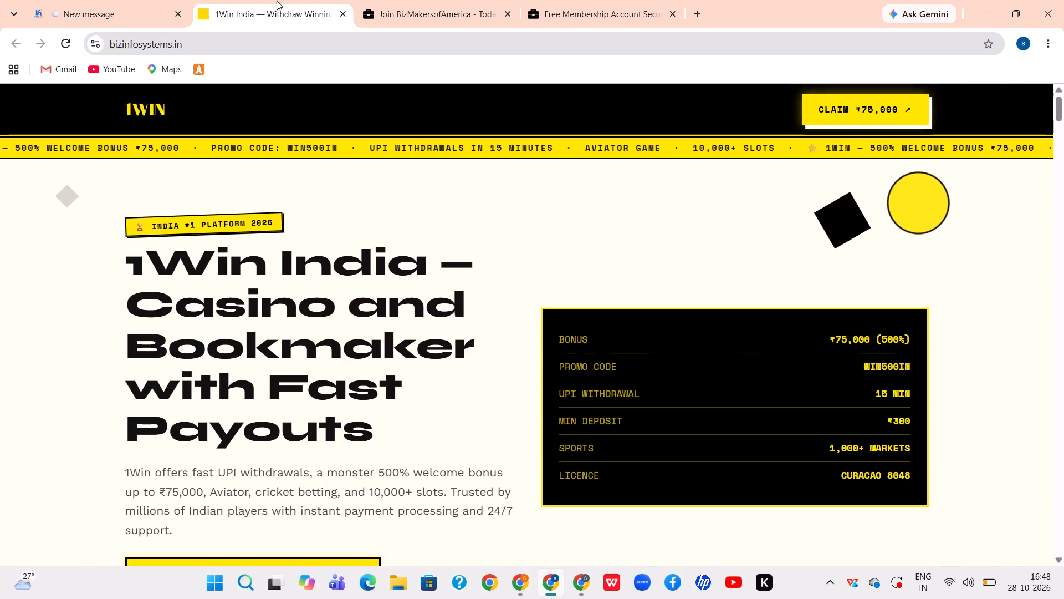
click(342, 17)
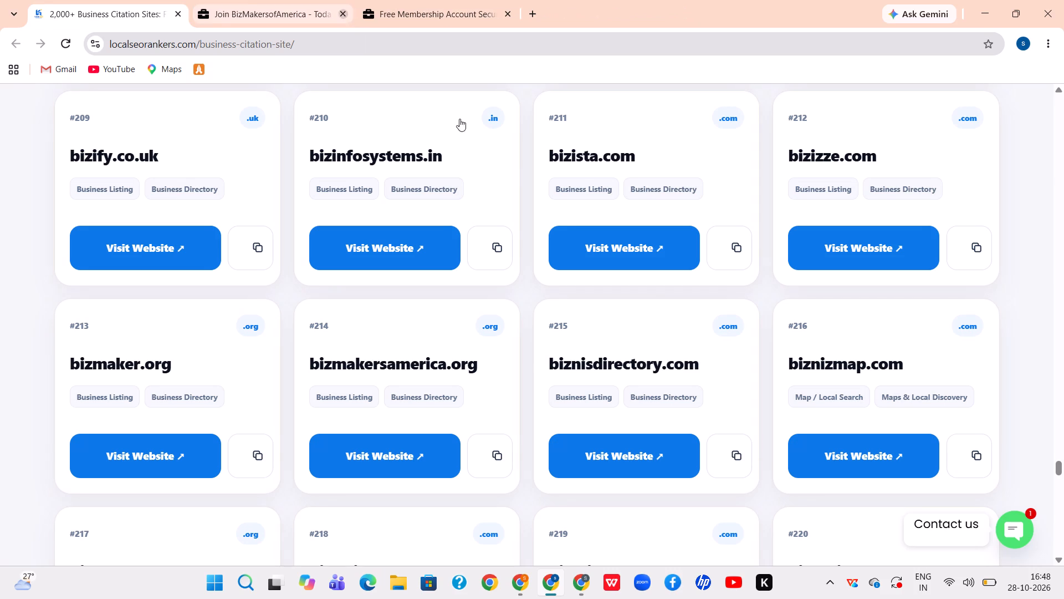
click(587, 233)
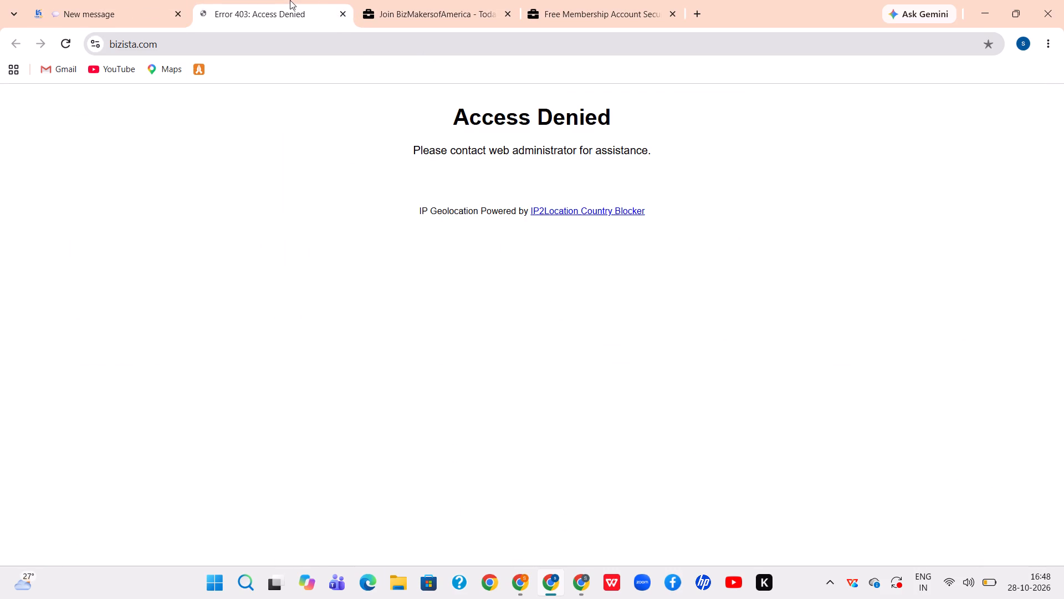
click(344, 12)
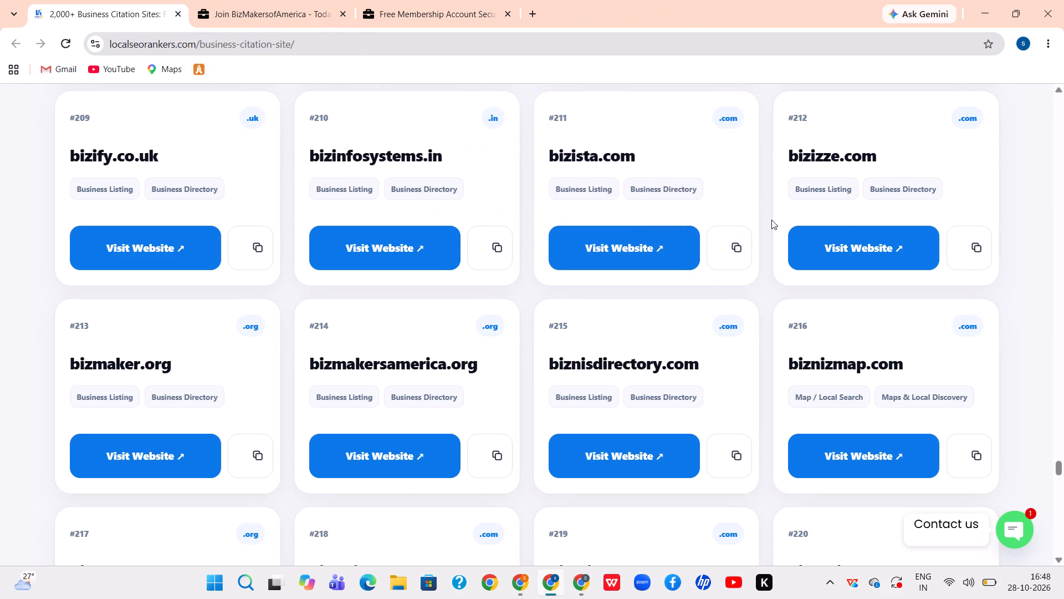
click(849, 226)
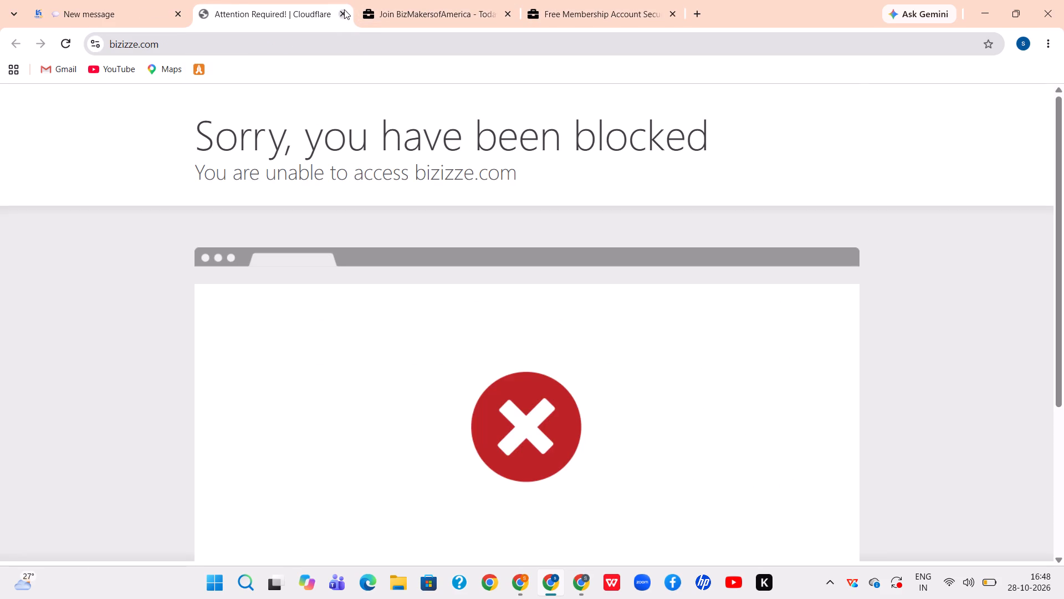
click(344, 11)
Look back over the citation entries from 197 onward and continue to entries 213 to 220 for further listing candidates.
scroll(489, 253, up, 2)
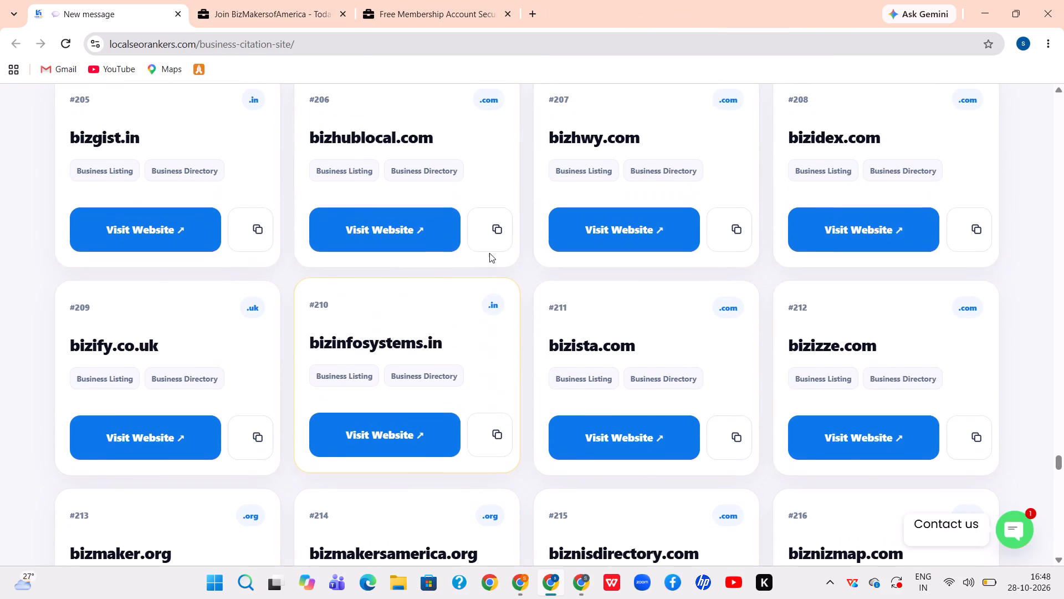
scroll(489, 253, up, 3)
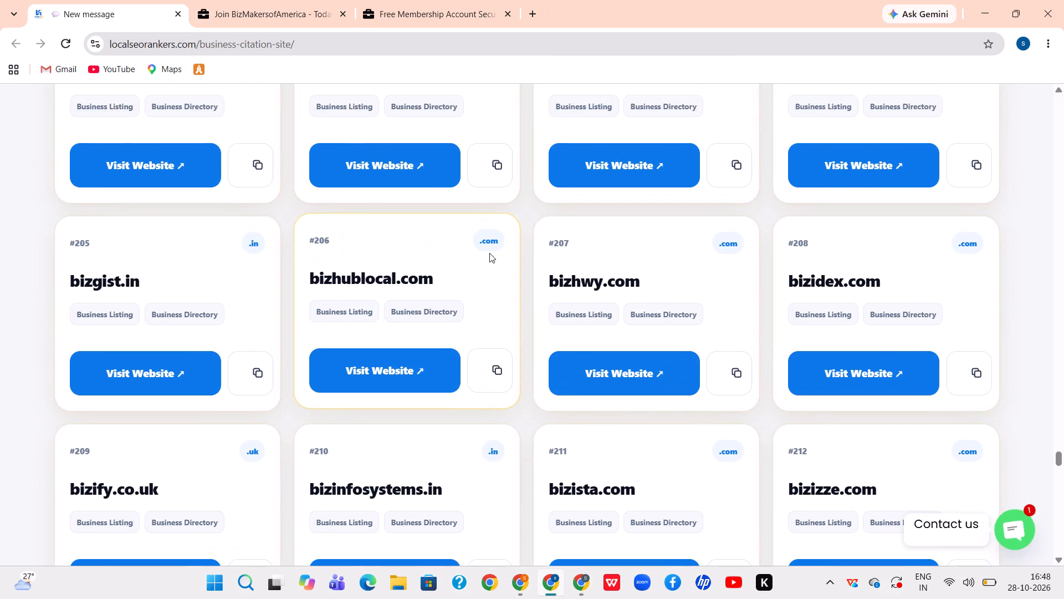
scroll(489, 253, up, 2)
scroll(489, 253, right, 1)
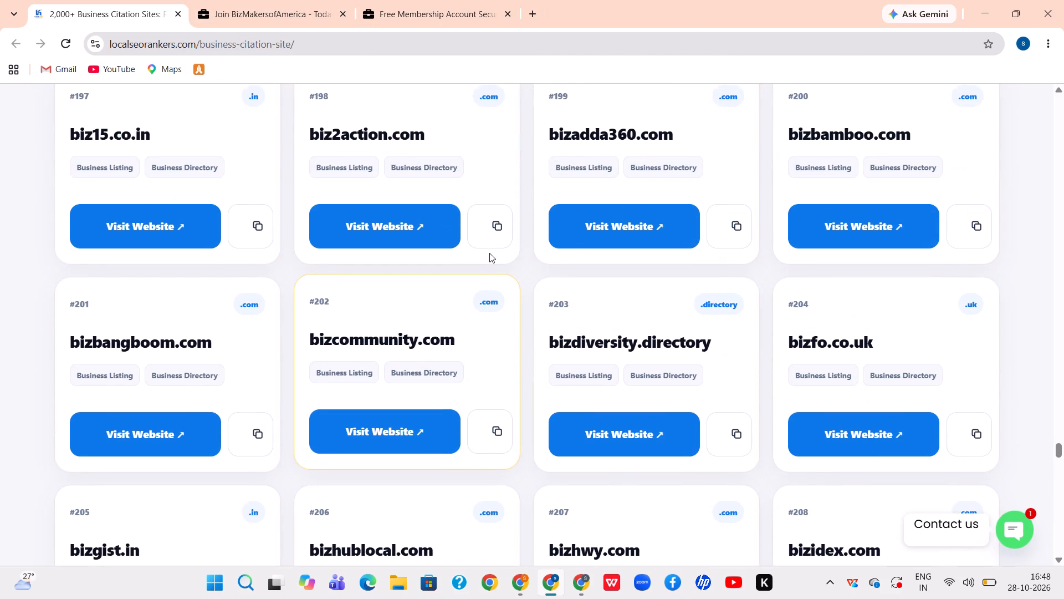
scroll(489, 253, right, 1)
scroll(489, 253, down, 2)
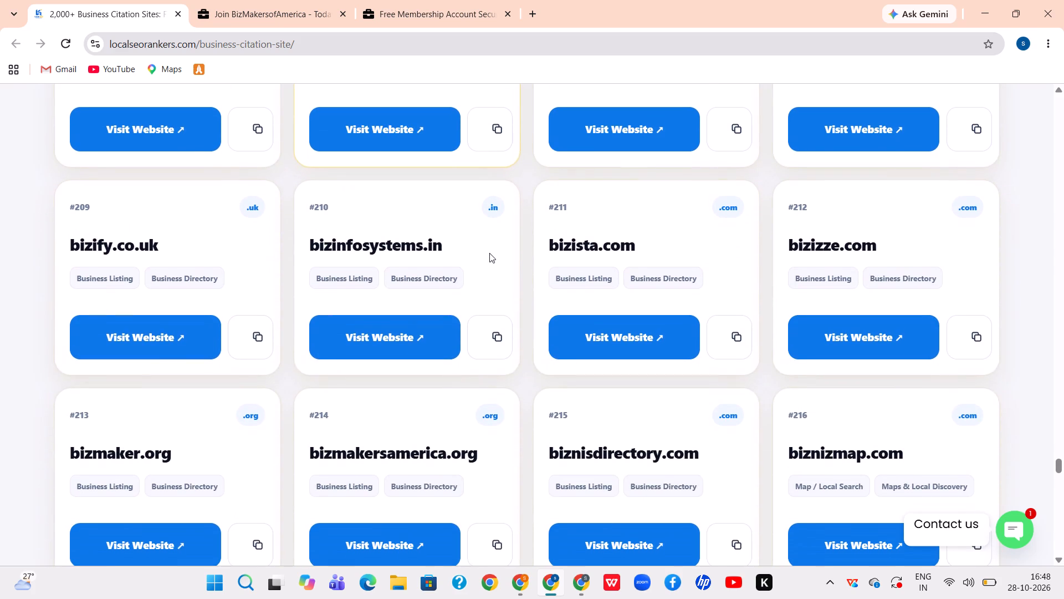
scroll(489, 253, down, 4)
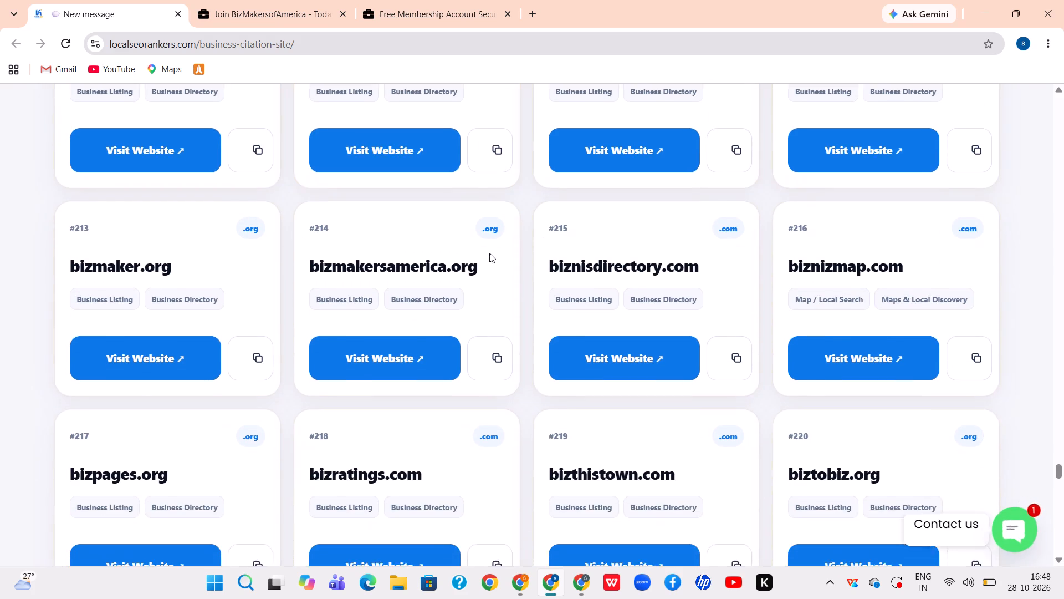
scroll(489, 253, down, 1)
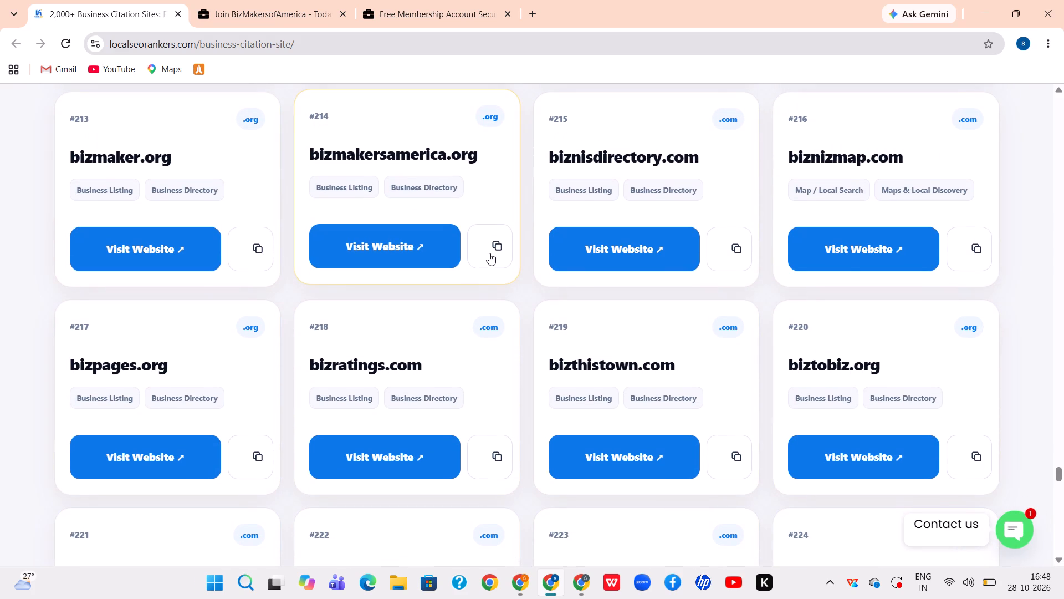
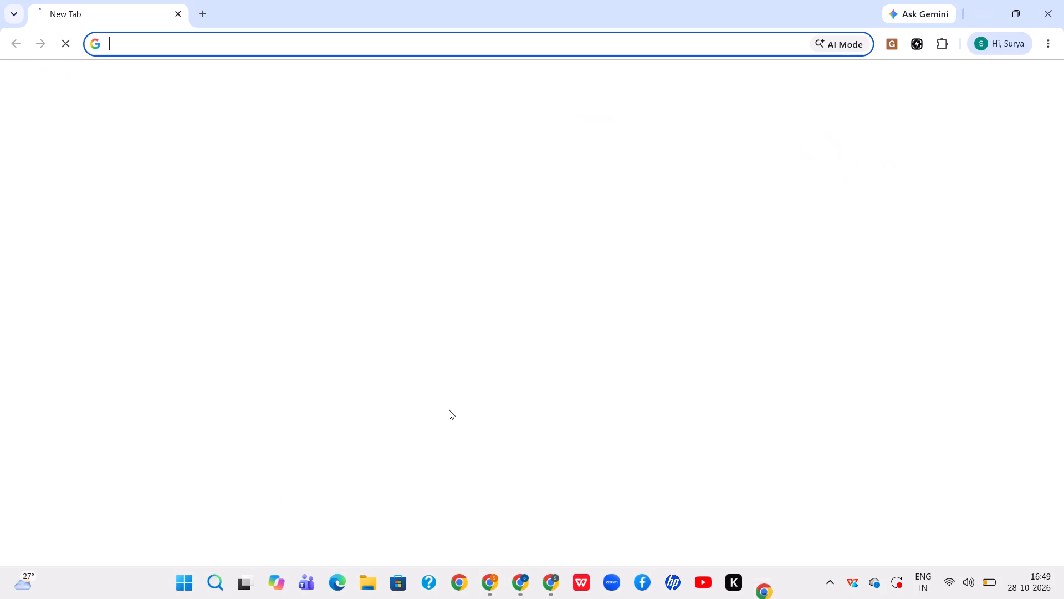
Open bizmaker.org to check it as a listing candidate, and move its browser window's taskbar entry closer to the other browser windows.
key(ctrl+v)
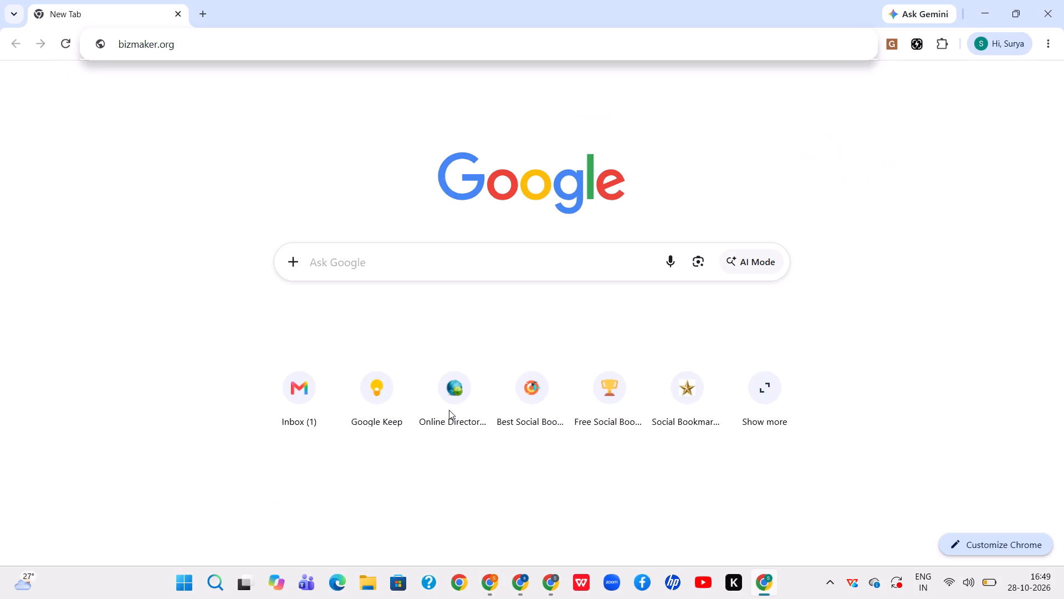
key(Return)
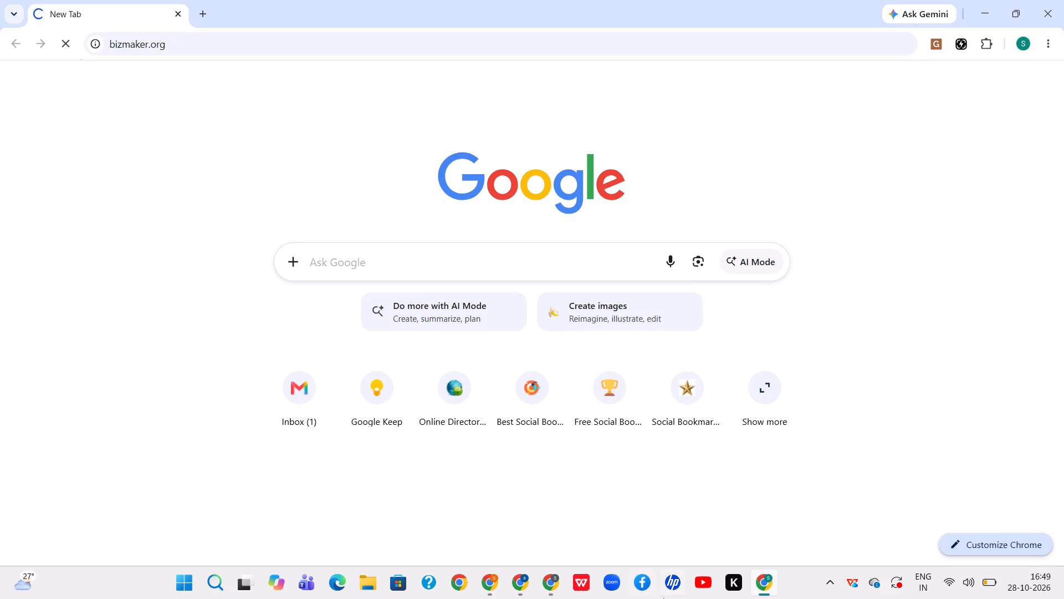
drag(767, 582, 591, 531)
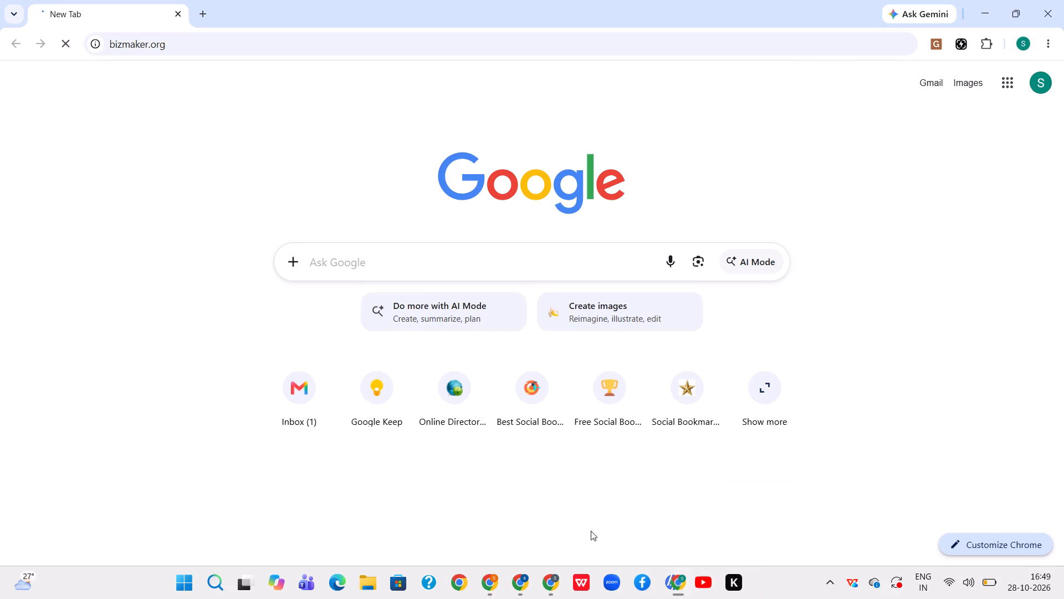
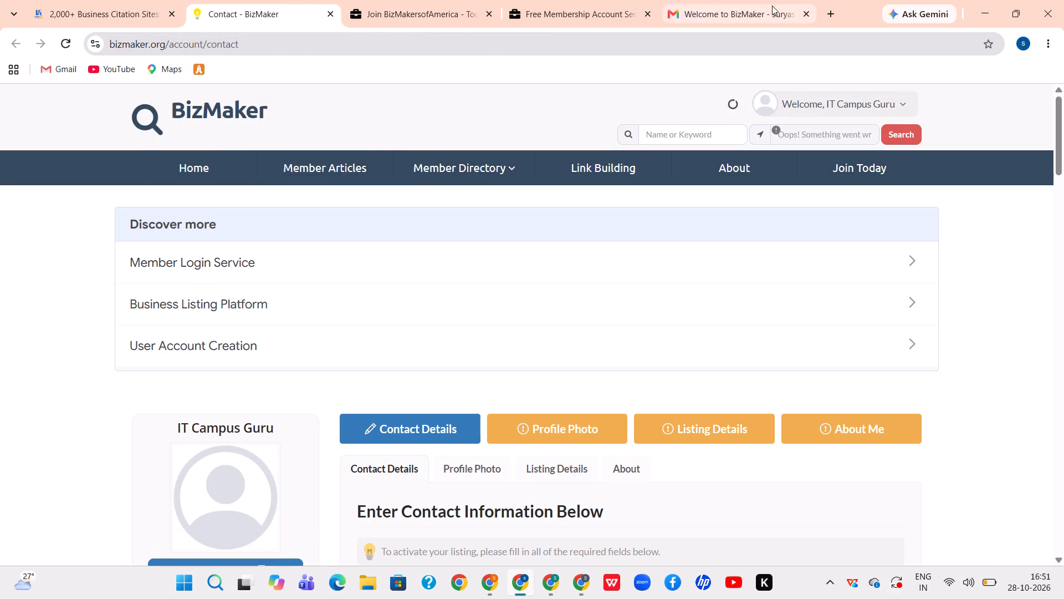
Close the browser tab showing the BizMaker welcome email.
click(810, 11)
Fill in the contact person's first and last name in the BizMaker listing's contact details form.
scroll(626, 196, down, 2)
click(552, 450)
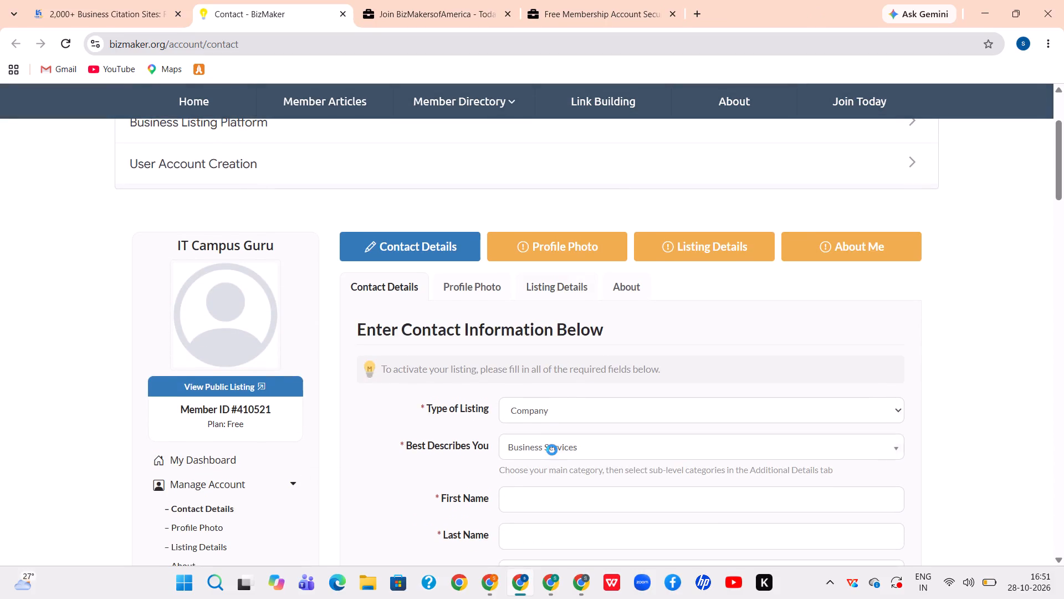
click(552, 450)
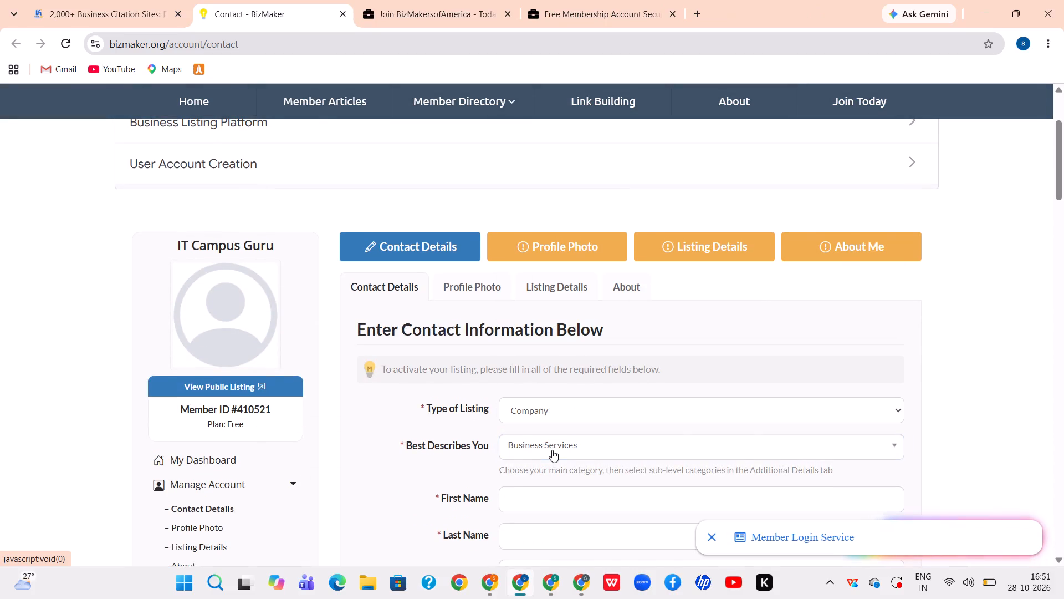
scroll(552, 450, down, 2)
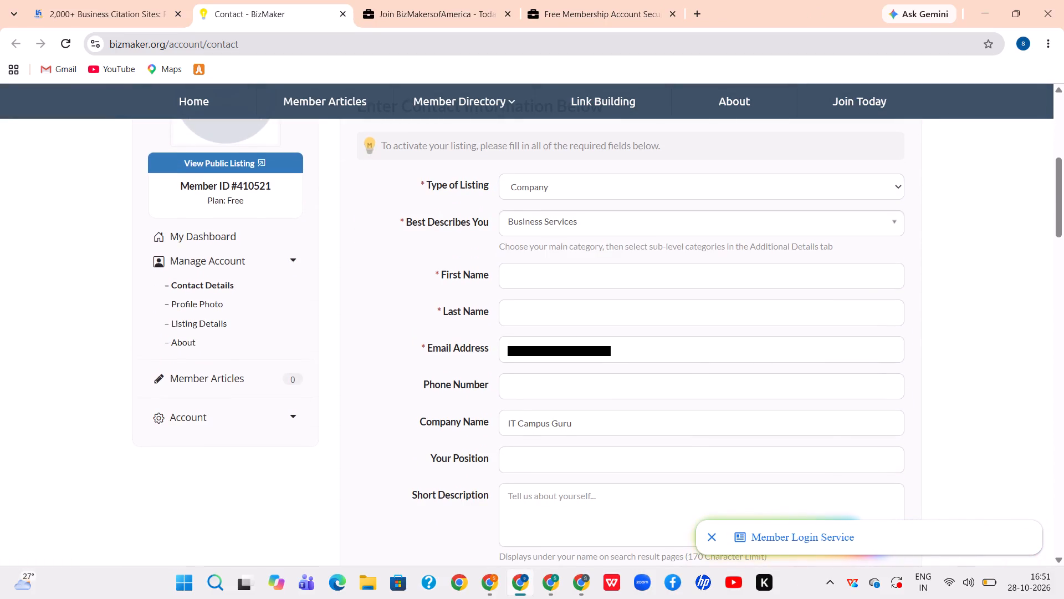
click(509, 268)
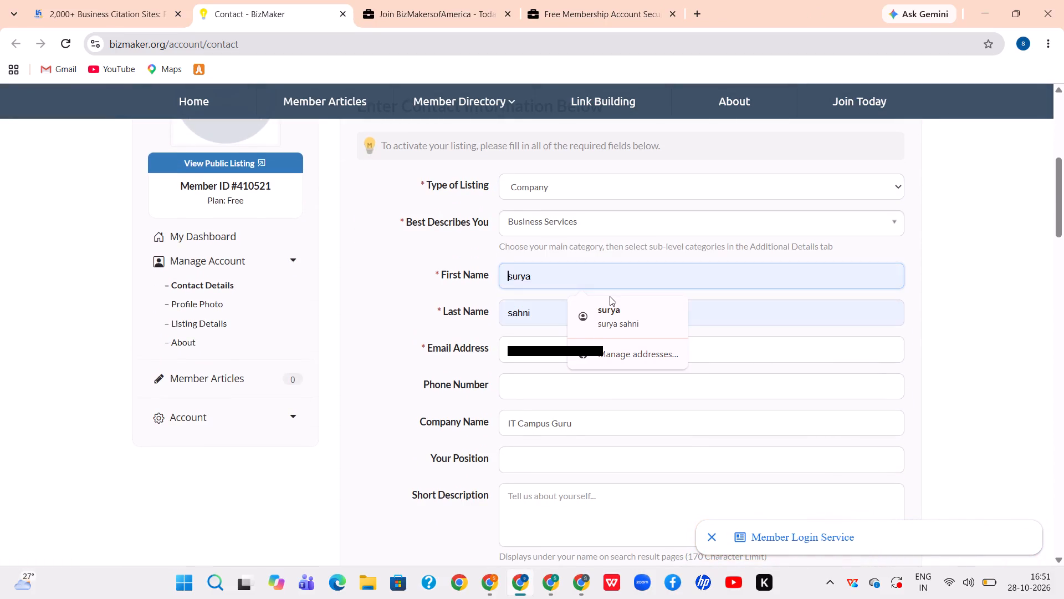
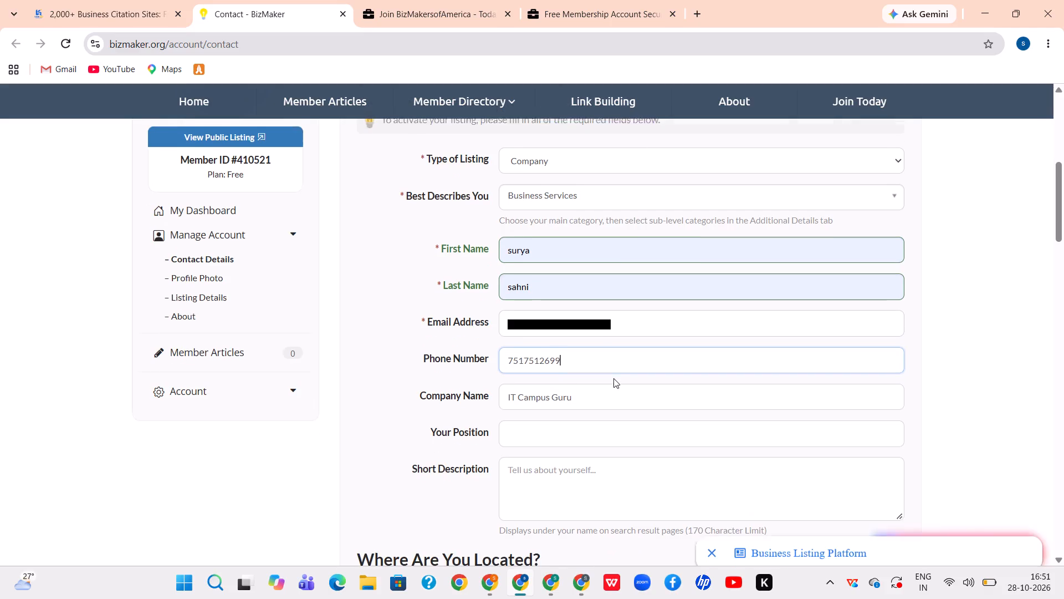
For BizMaker's Short Description field, switch to IT Campus Guru's Google results, expand the full business description and select its text.
scroll(613, 378, down, 1)
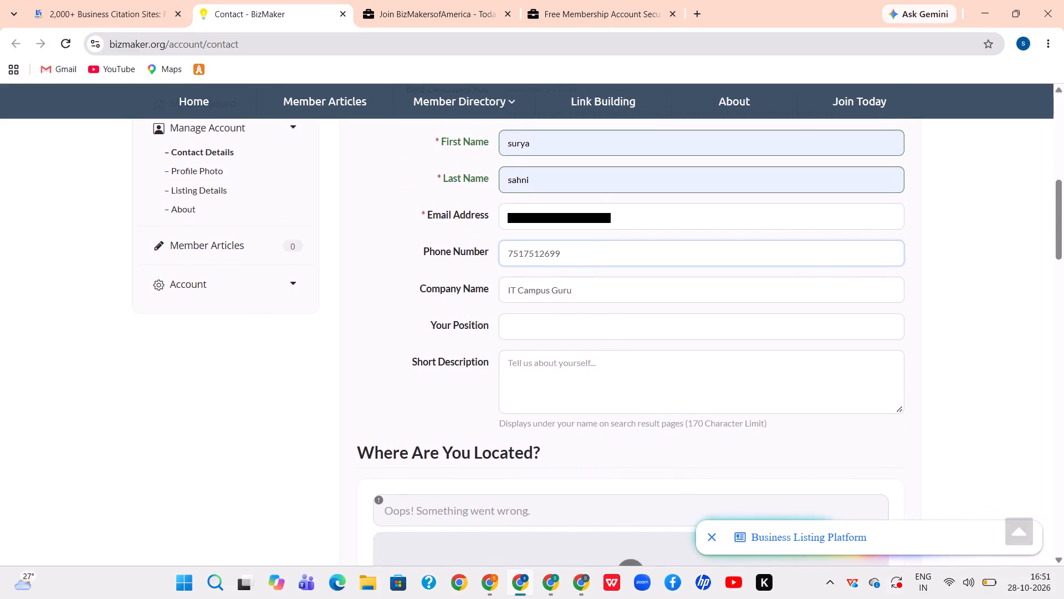
click(513, 321)
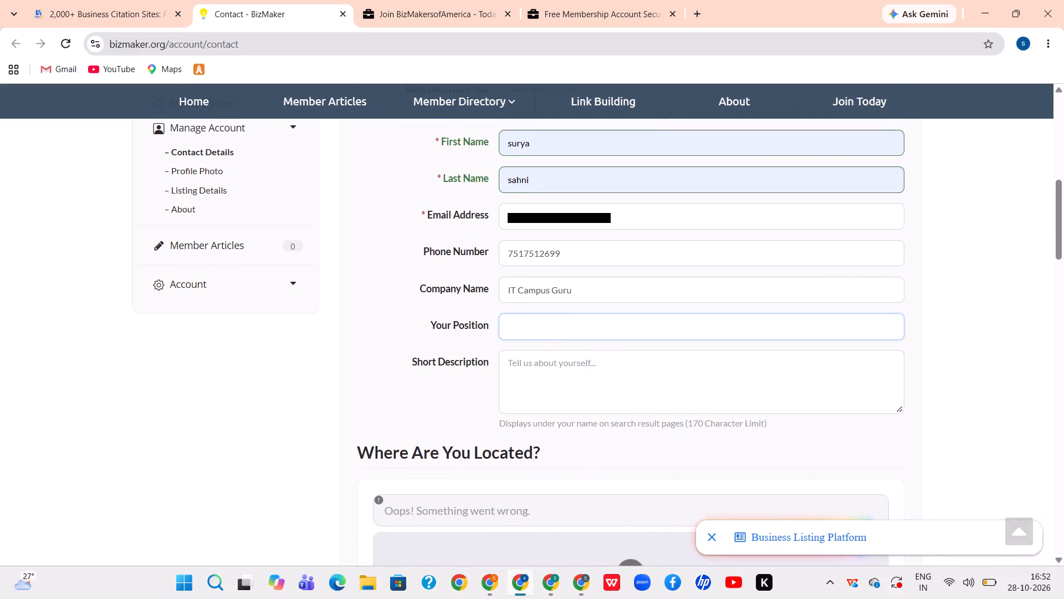
click(547, 409)
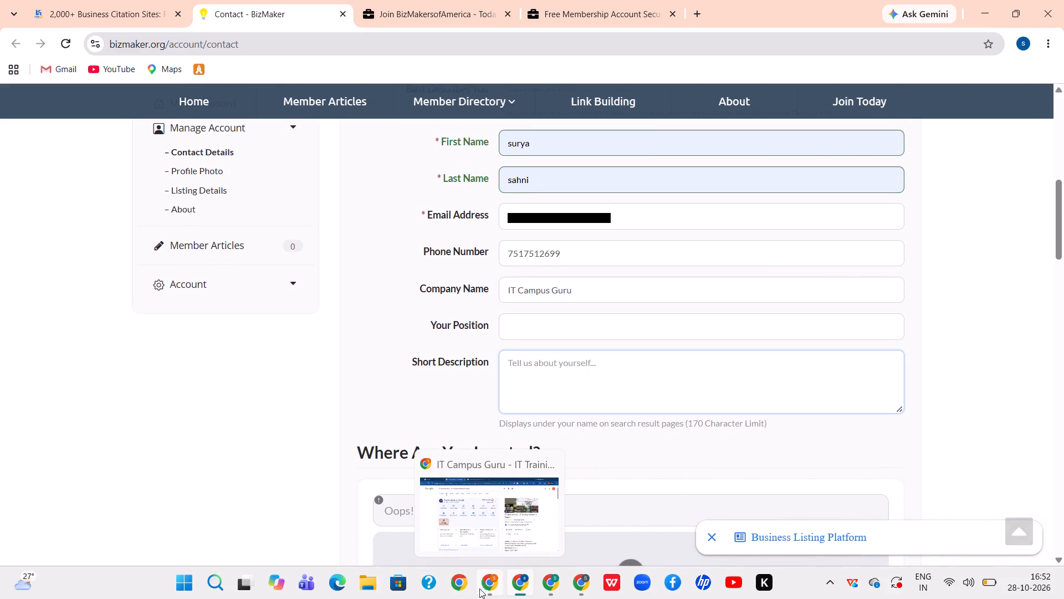
click(487, 586)
scroll(729, 209, down, 8)
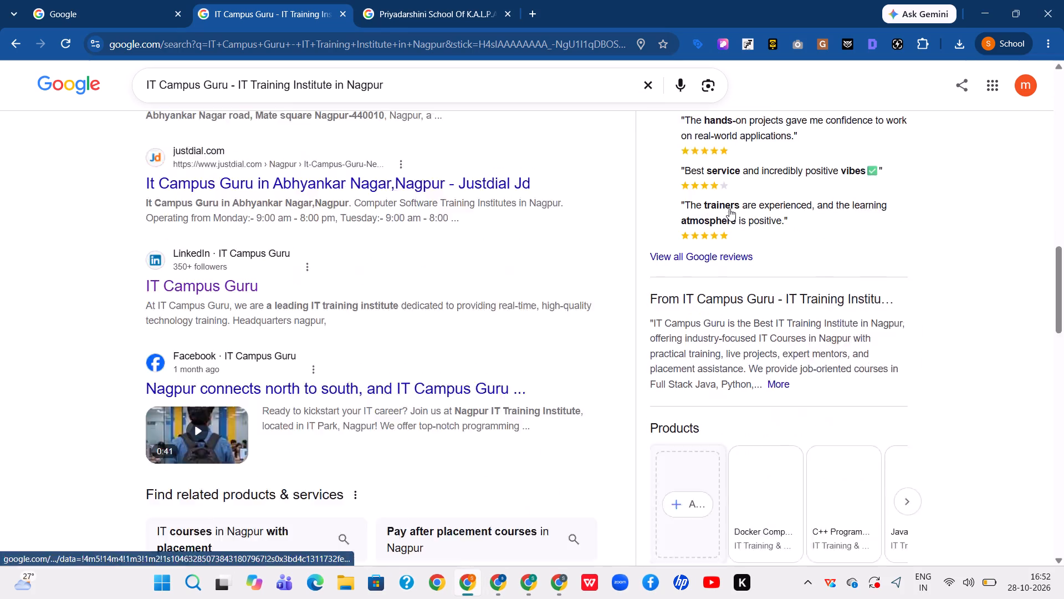
scroll(729, 209, up, 4)
click(729, 209)
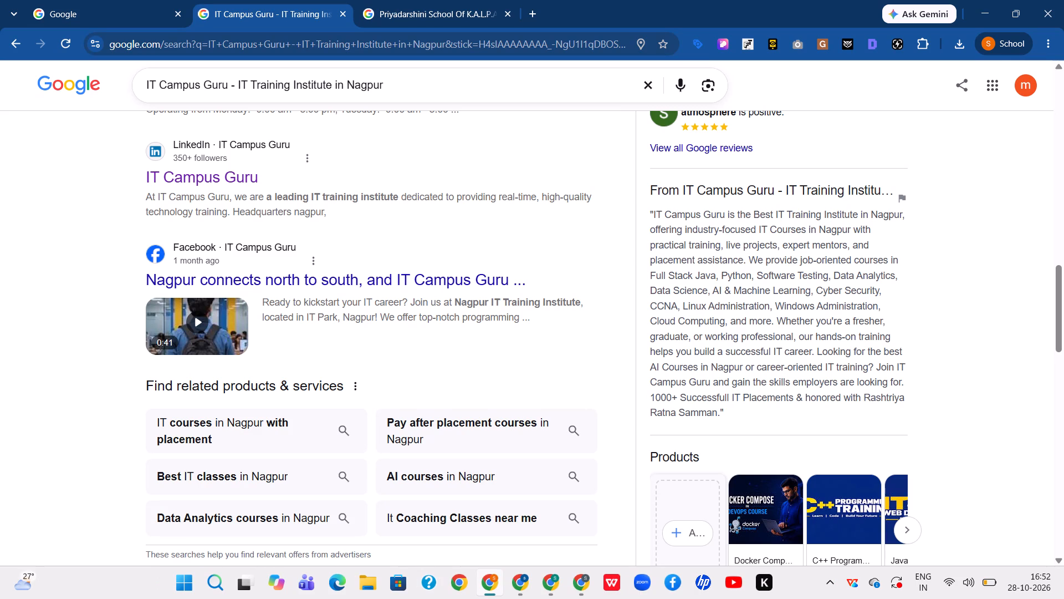
click(655, 210)
drag(655, 210, 723, 459)
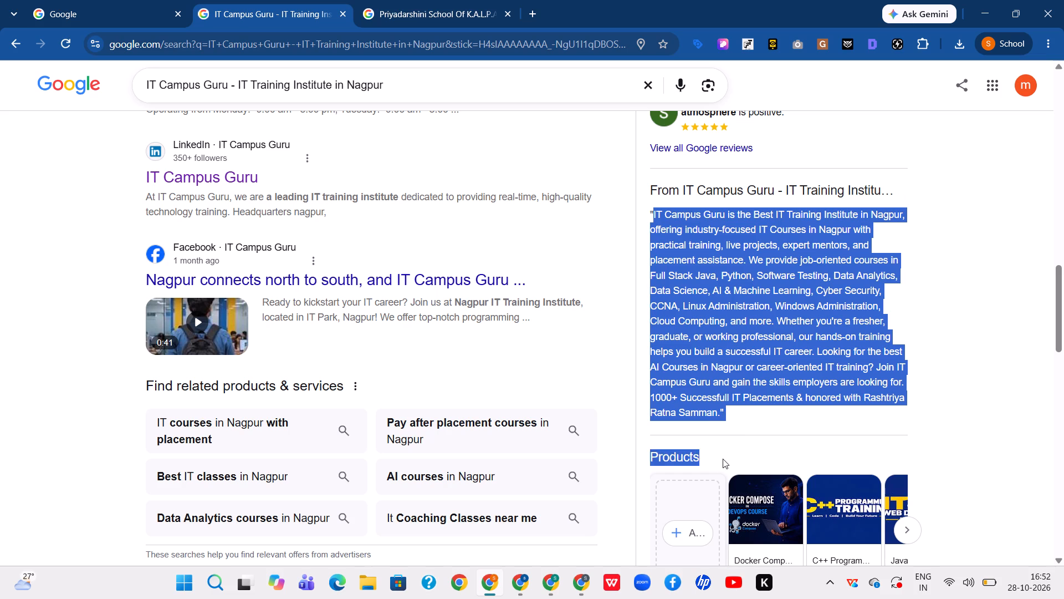
Copy the full IT Campus Guru business description from its Google business profile.
drag(723, 459, 710, 434)
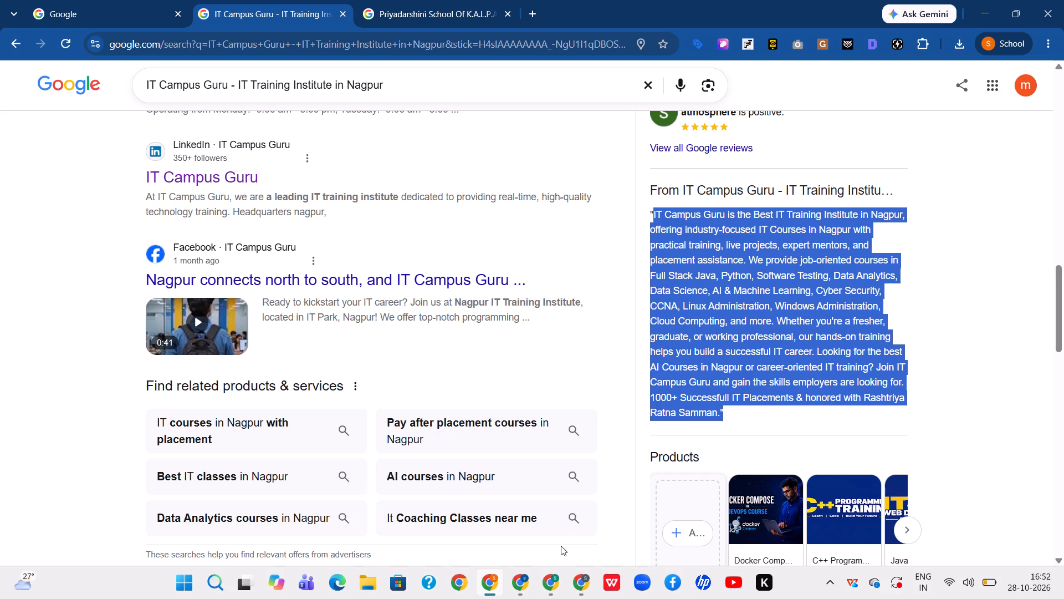
click(714, 301)
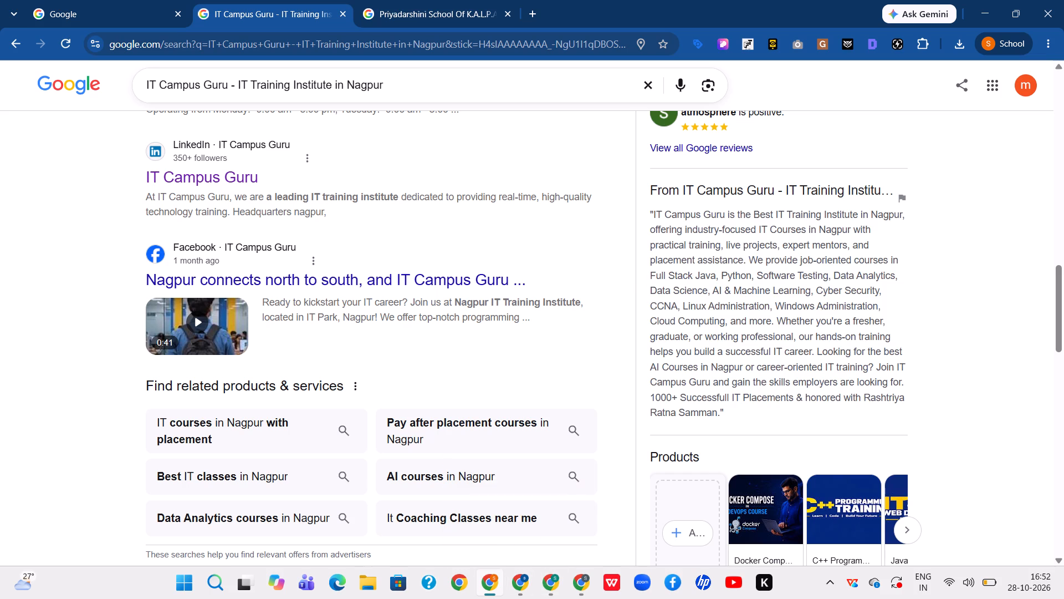
click(653, 207)
drag(653, 207, 816, 229)
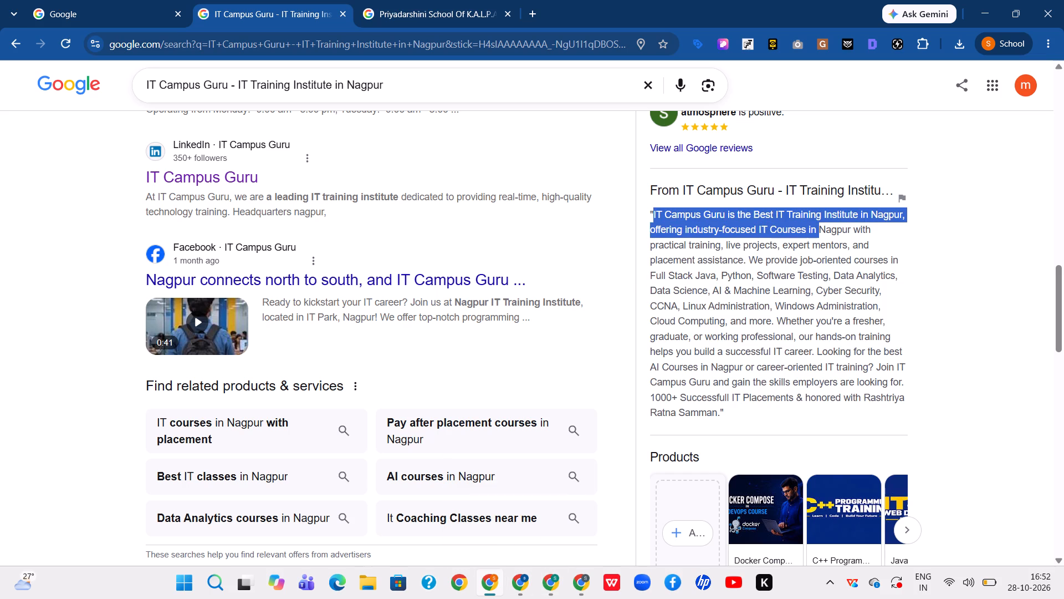
drag(816, 229, 733, 258)
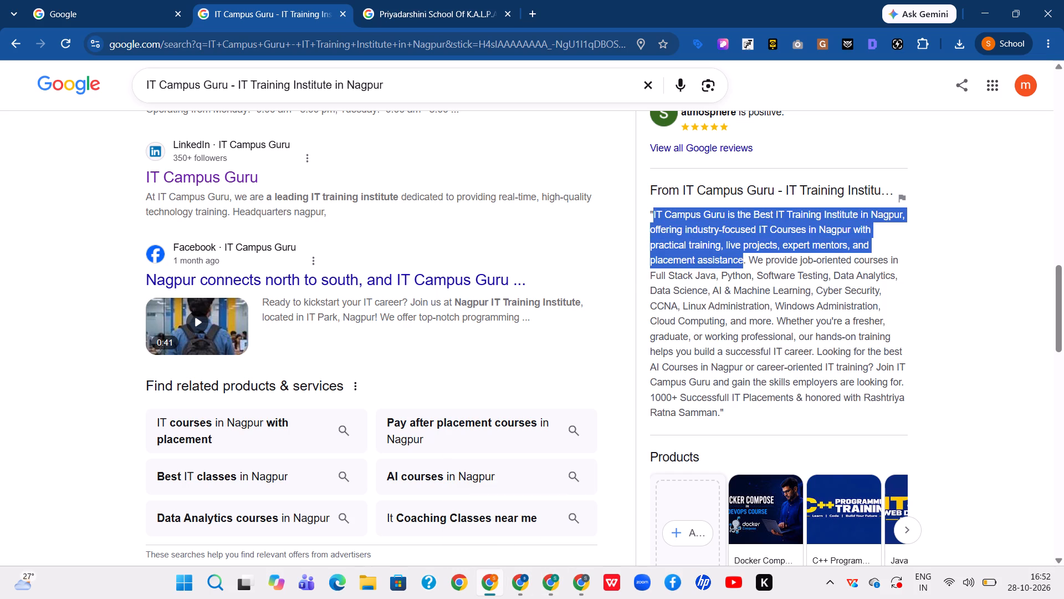
triple_click(733, 258)
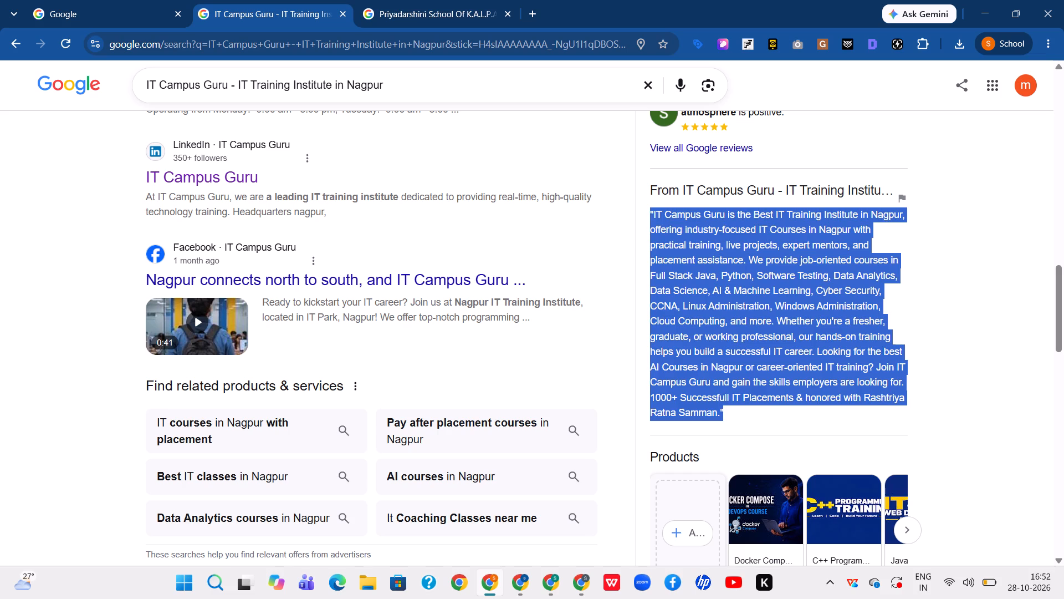
click(652, 217)
drag(652, 217, 715, 403)
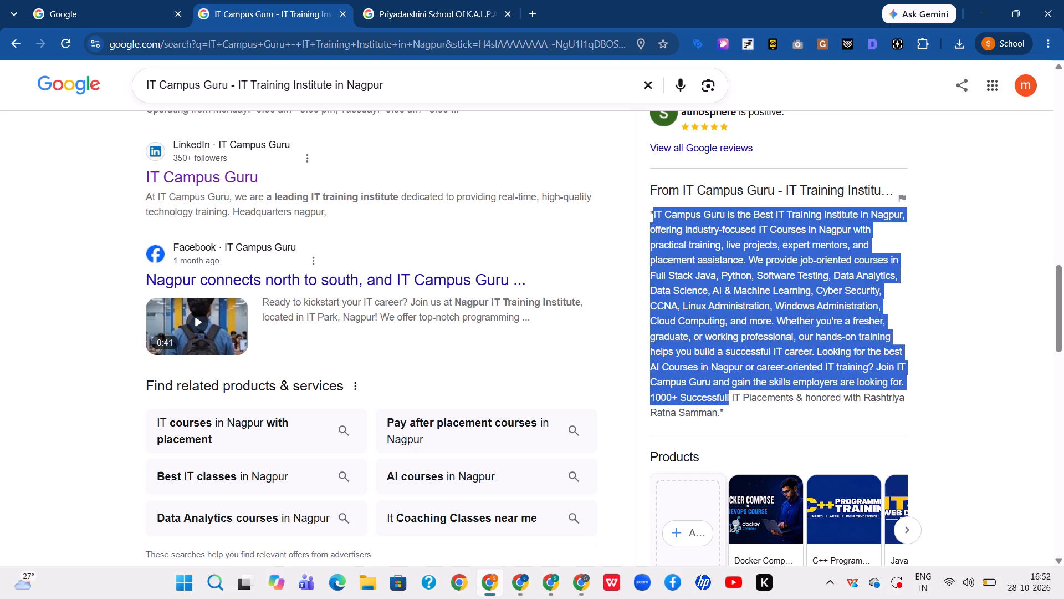
drag(715, 403, 723, 414)
key(ctrl+c)
click(723, 414)
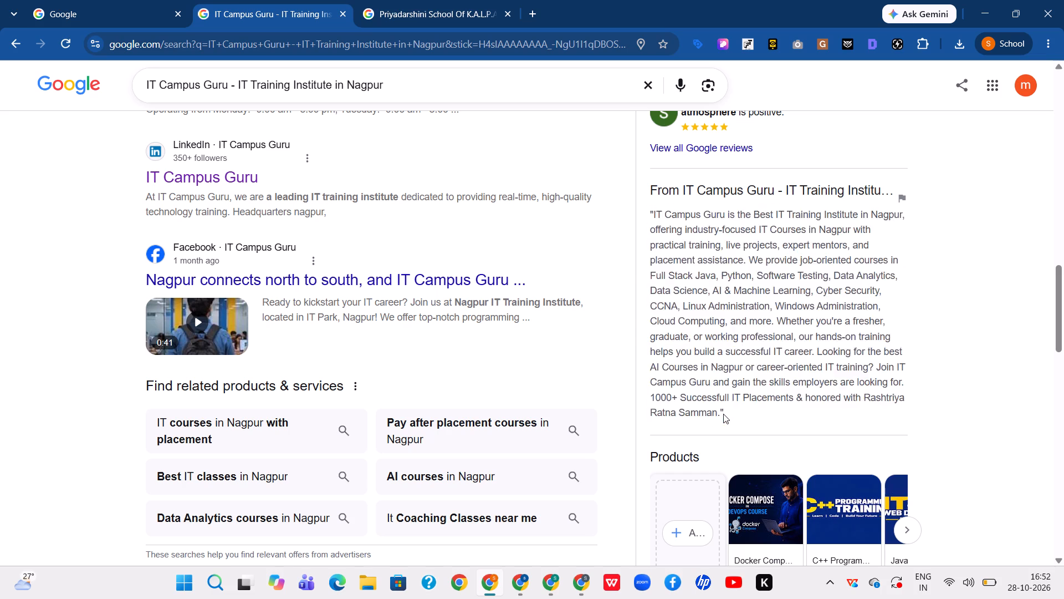
Look over the address and contact details near the start of the IT Campus Guru business profile.
key(Page_Up)
key(Page_Up)
key(Page_Up)
key(Page_Up)
key(Page_Up)
key(Page_Up)
key(Page_Up)
key(Page_Up)
scroll(723, 414, down, 1)
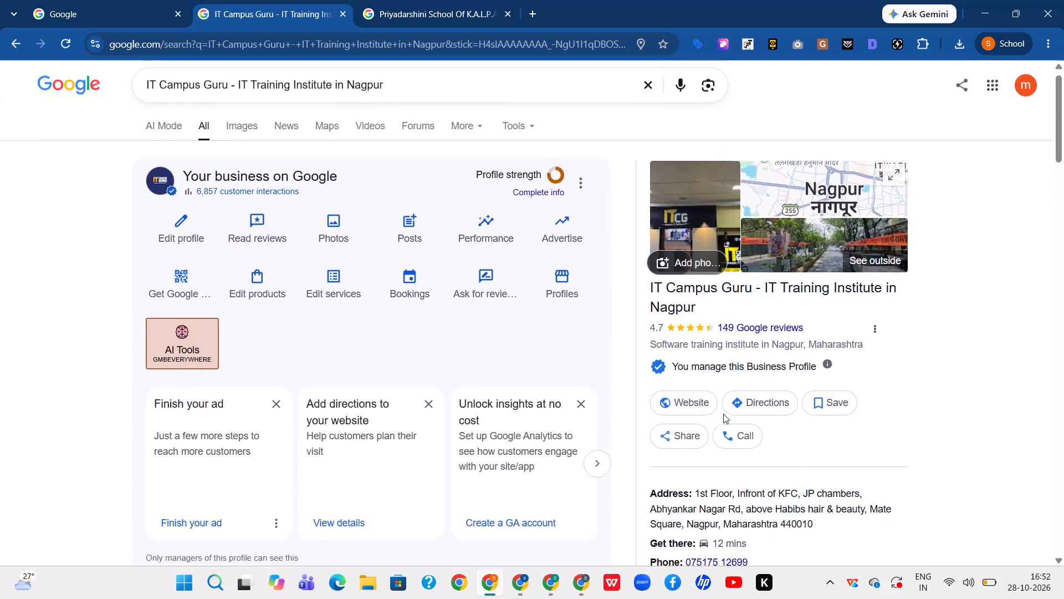
scroll(723, 414, down, 2)
Put the description into a new tab's address bar in the BizMaker window and copy its first sentence, ending at "placement assistance.".
click(526, 588)
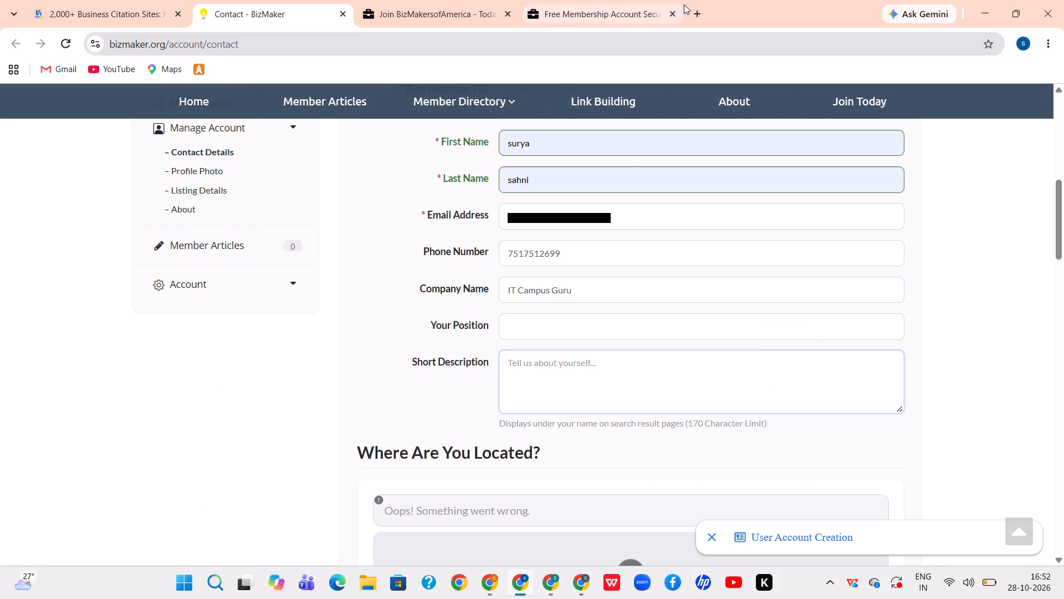
click(700, 8)
key(ctrl+v)
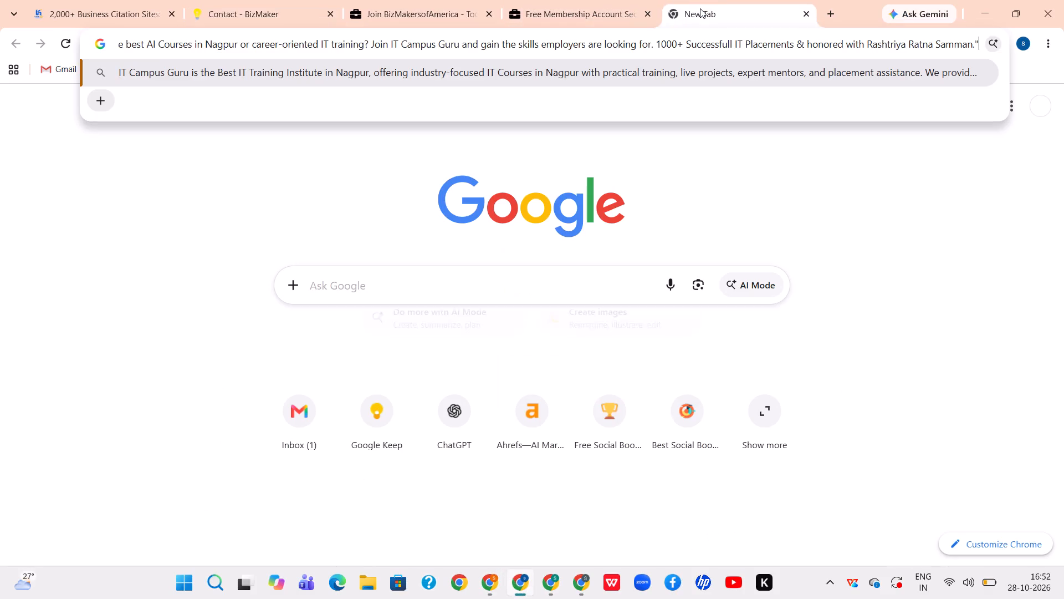
key(BackSpace)
key(End)
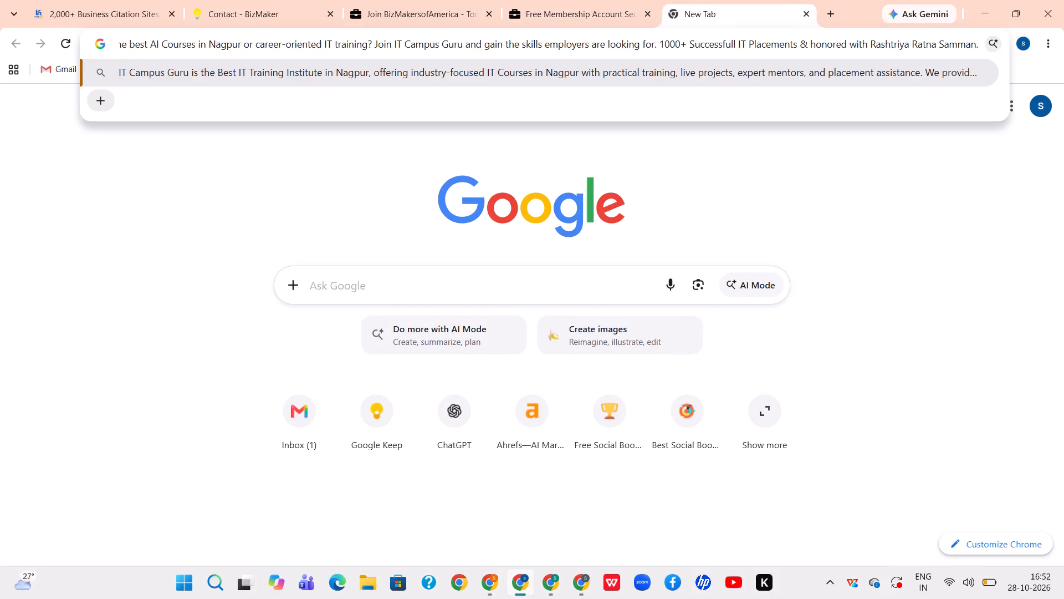
key(Home)
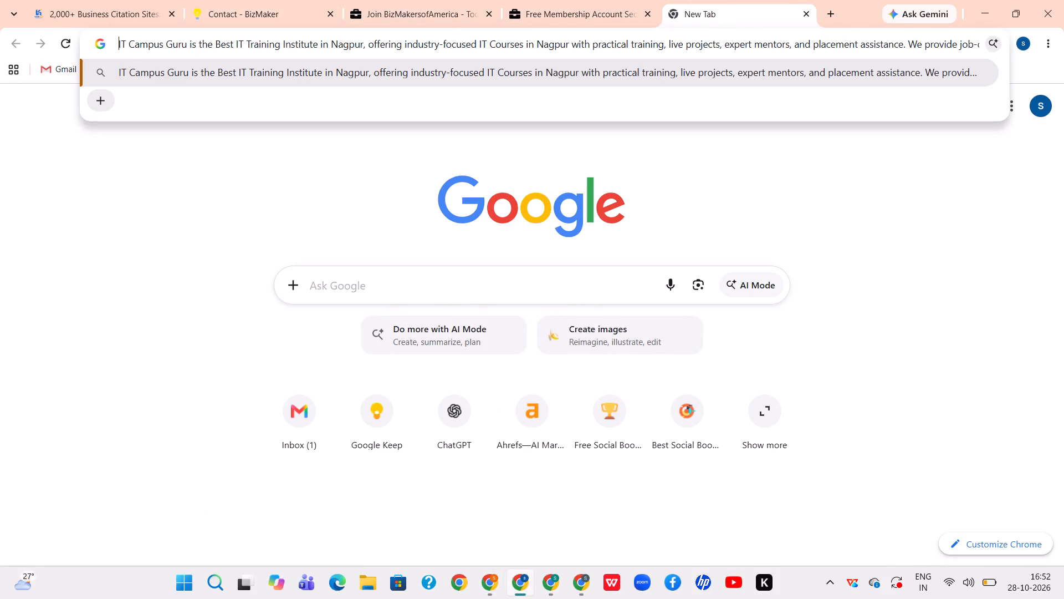
drag(907, 43, 91, 2)
key(ctrl+c)
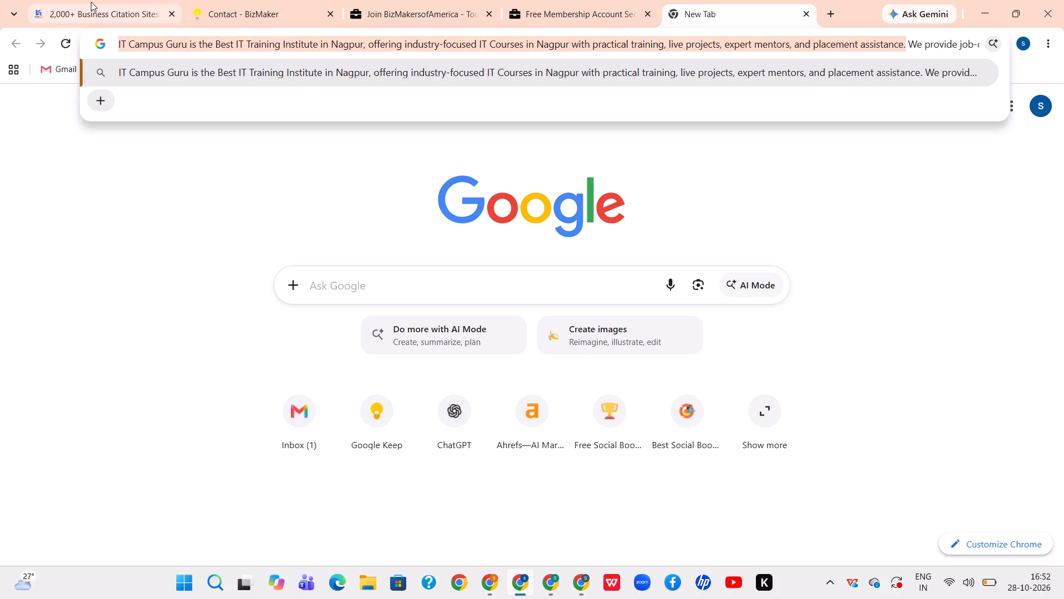
Fill the BizMaker Short Description with the copied sentence, shortened to end at "expert mentors." within the 170-character limit.
click(172, 313)
click(267, 2)
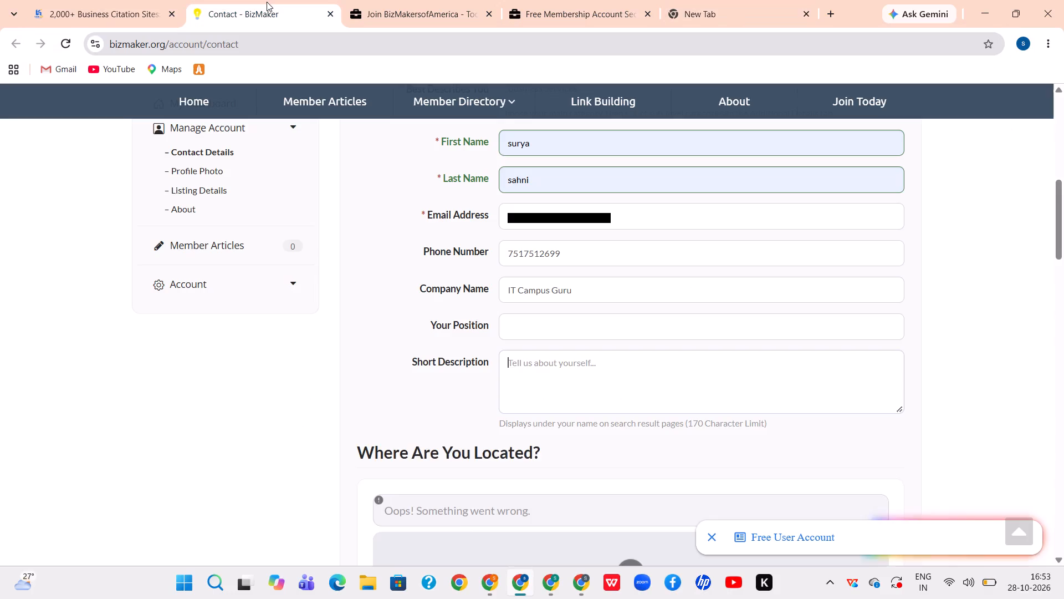
key(ctrl+v)
key(BackSpace)
key(BackSpace)
key(BackSpace)
key(BackSpace)
key(BackSpace)
key(BackSpace)
key(BackSpace)
key(BackSpace)
key(BackSpace)
key(BackSpace)
key(BackSpace)
key(BackSpace)
key(BackSpace)
key(BackSpace)
key(BackSpace)
key(BackSpace)
key(BackSpace)
key(BackSpace)
key(BackSpace)
key(BackSpace)
key(BackSpace)
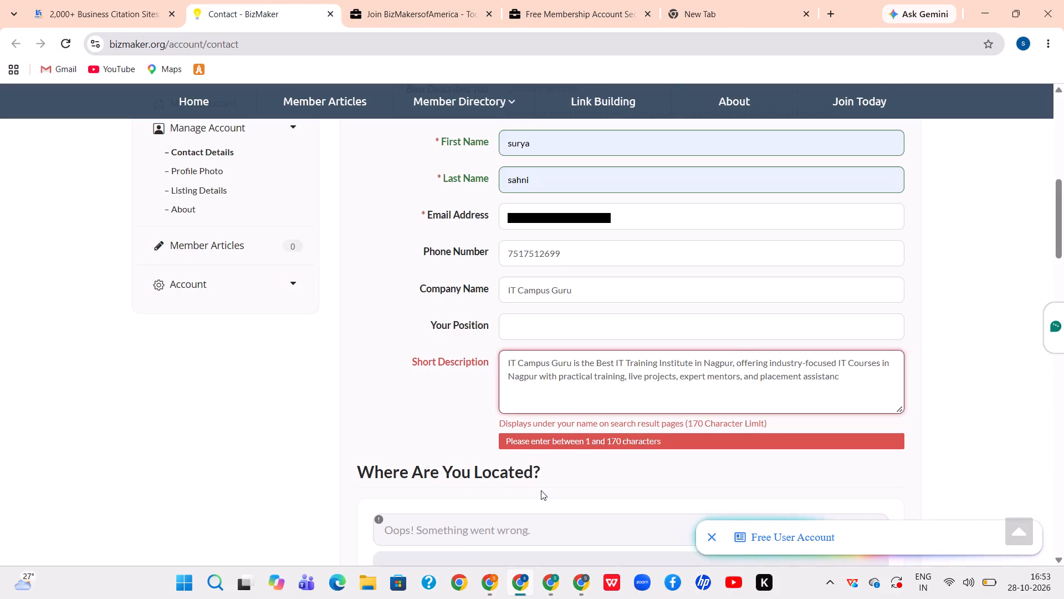
key(BackSpace)
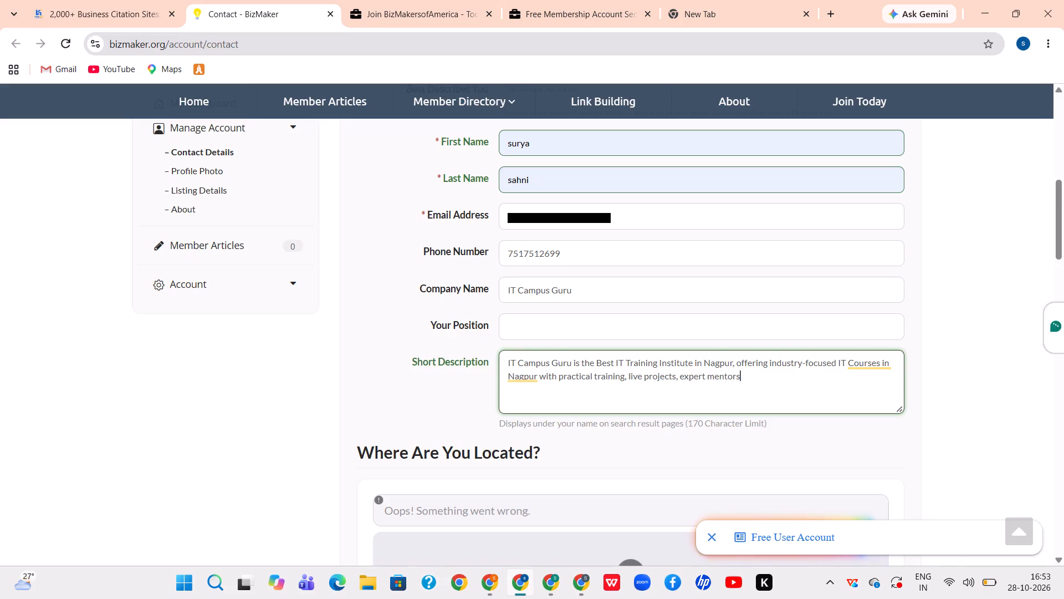
key(period)
Copy the institute's full address from its Google business profile into Address Line 1 of the BizMaker contact form.
scroll(541, 490, down, 2)
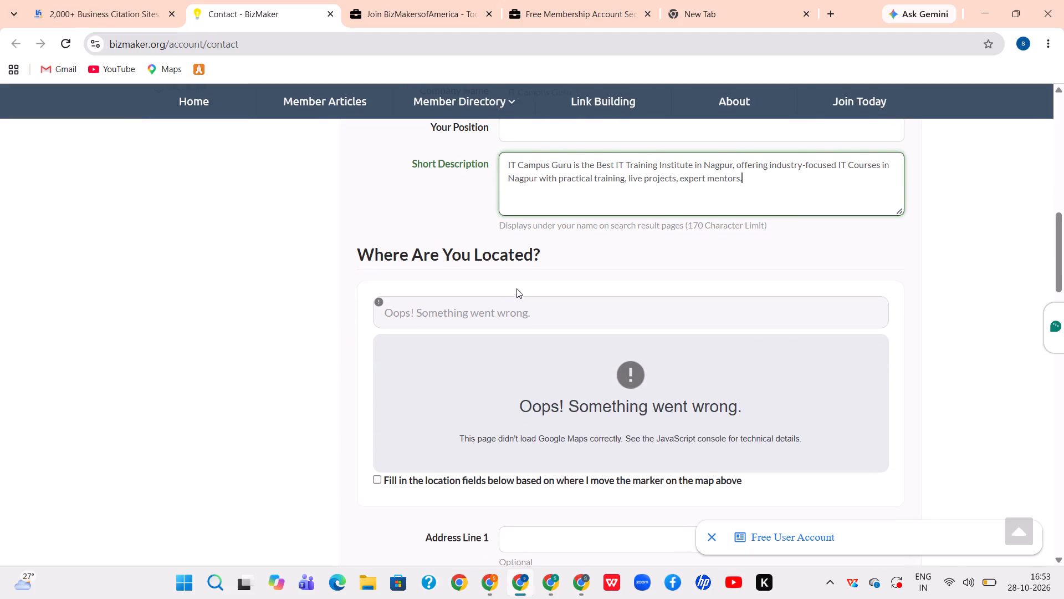
click(516, 314)
scroll(516, 314, down, 6)
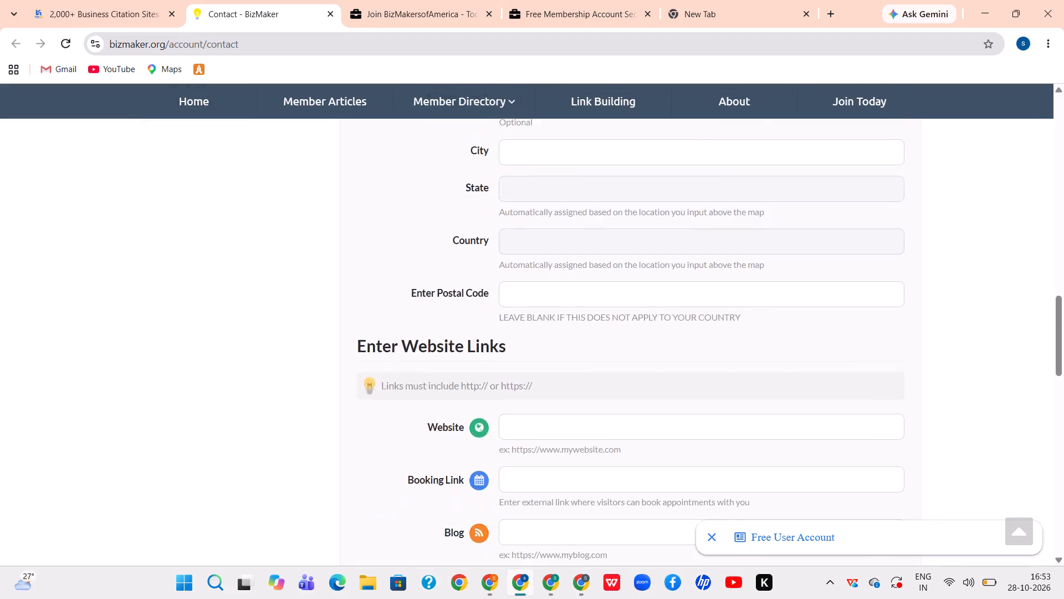
scroll(516, 314, down, 1)
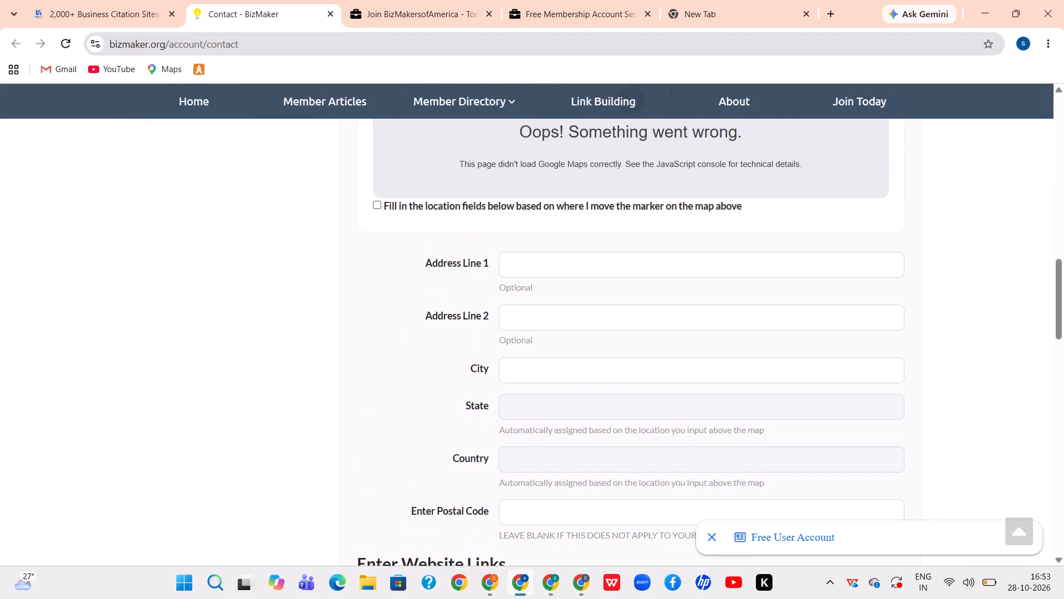
click(512, 274)
click(492, 580)
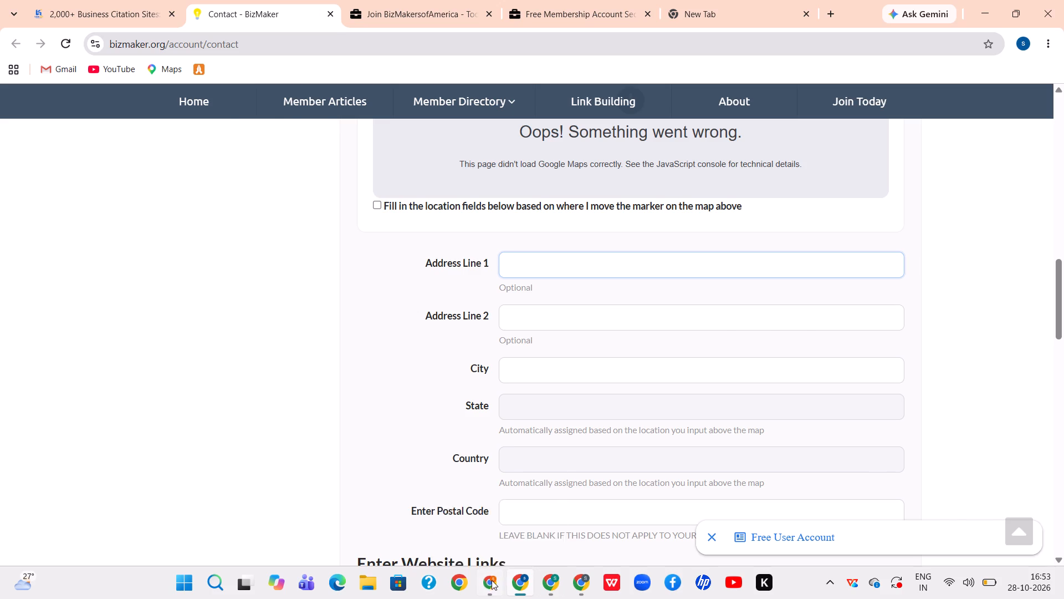
double_click(707, 484)
drag(707, 484, 695, 480)
click(695, 480)
drag(695, 480, 800, 507)
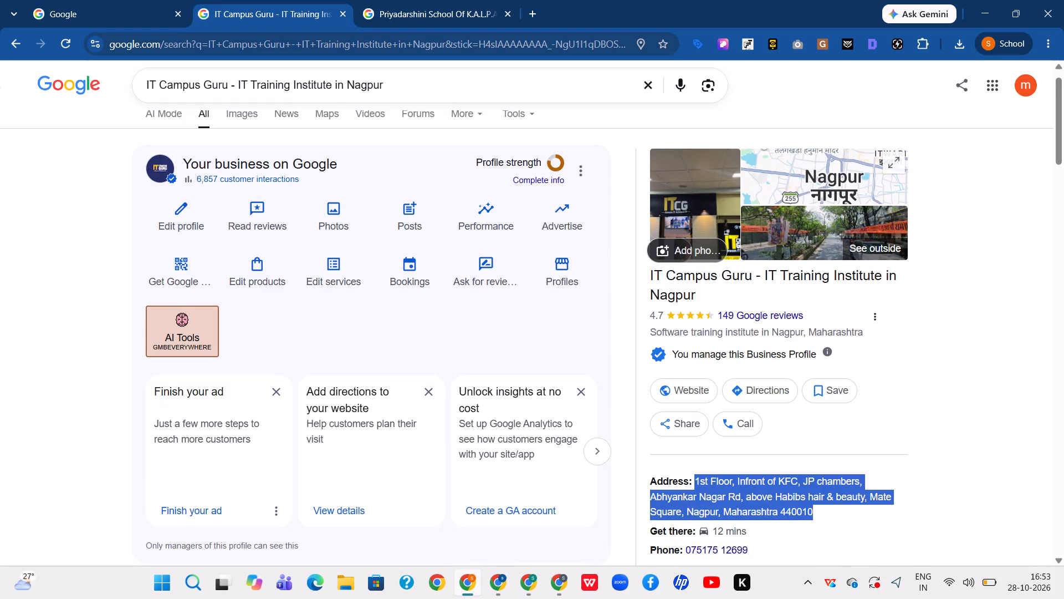
drag(800, 507, 802, 507)
key(ctrl+c)
click(802, 507)
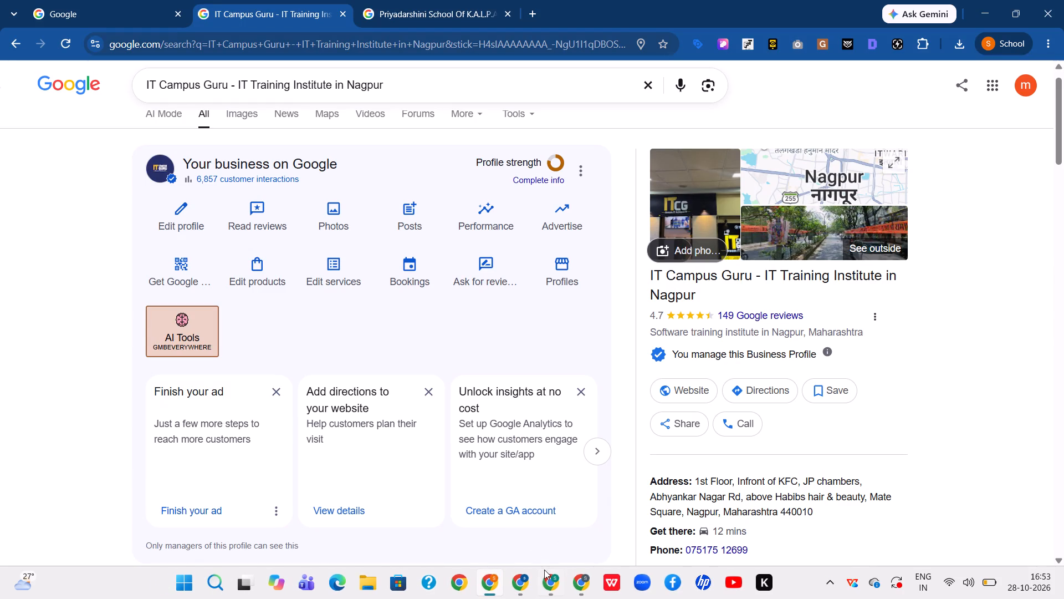
click(517, 583)
key(ctrl+v)
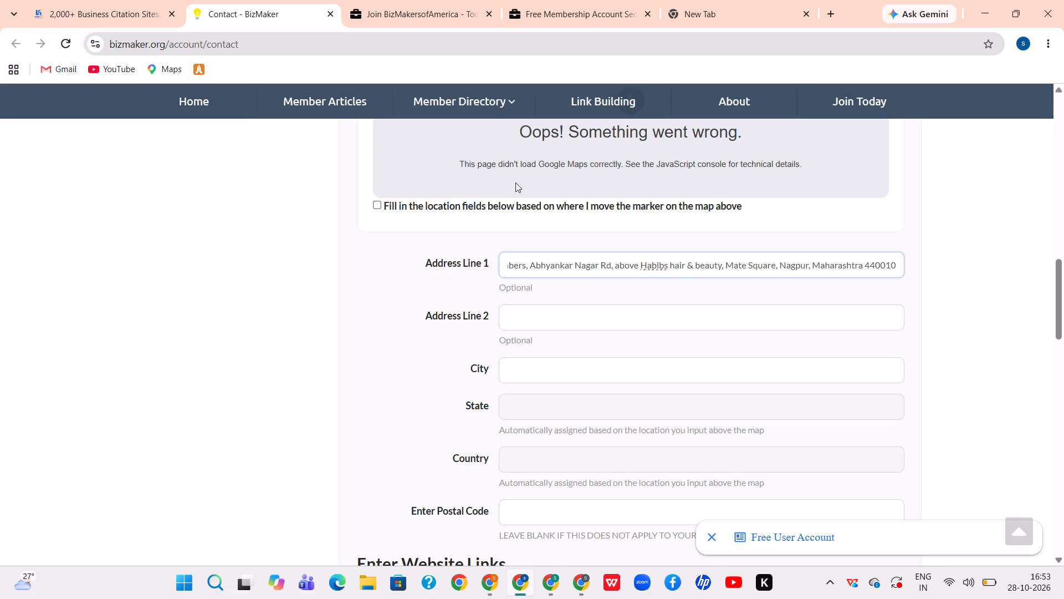
Move the part of the address after the road name from Address Line 1 to Address Line 2.
click(622, 266)
drag(622, 266, 1042, 242)
key(ctrl+c)
key(BackSpace)
key(BackSpace)
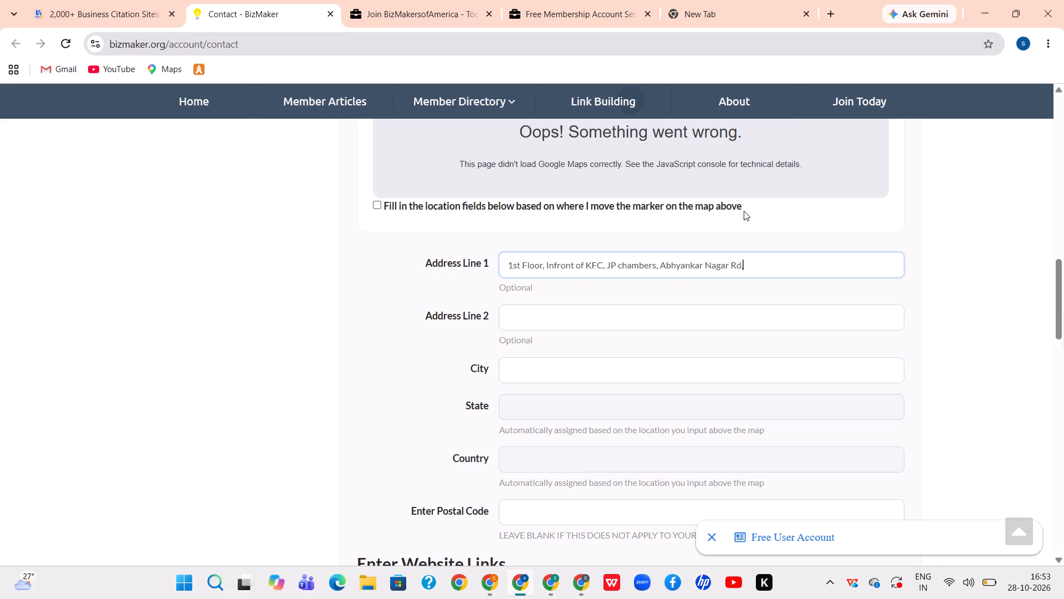
click(625, 320)
key(ctrl+v)
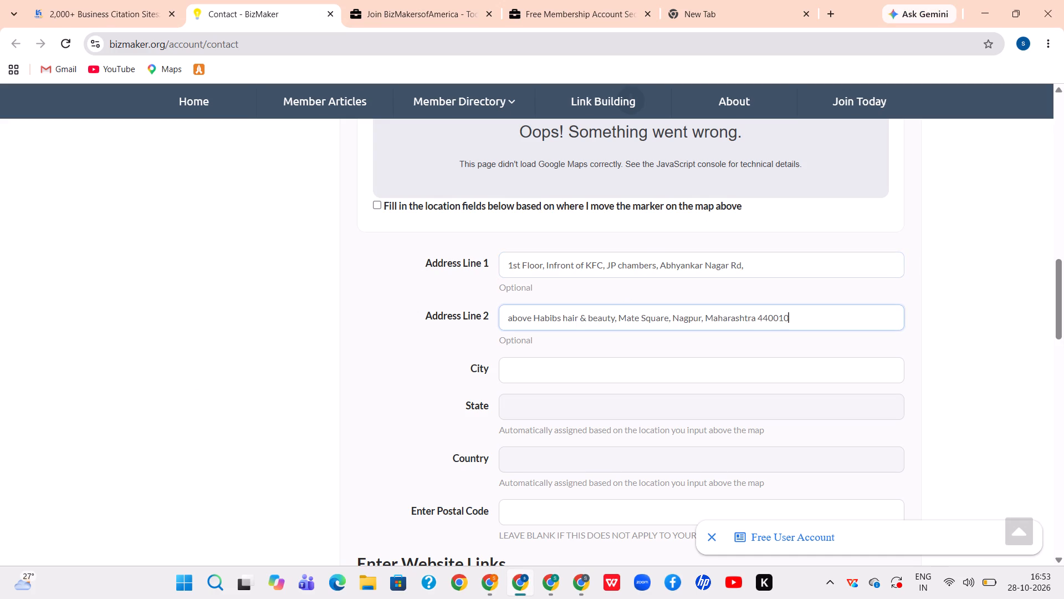
Set the listing's city to Nagpur and its postal code to 440010.
click(563, 362)
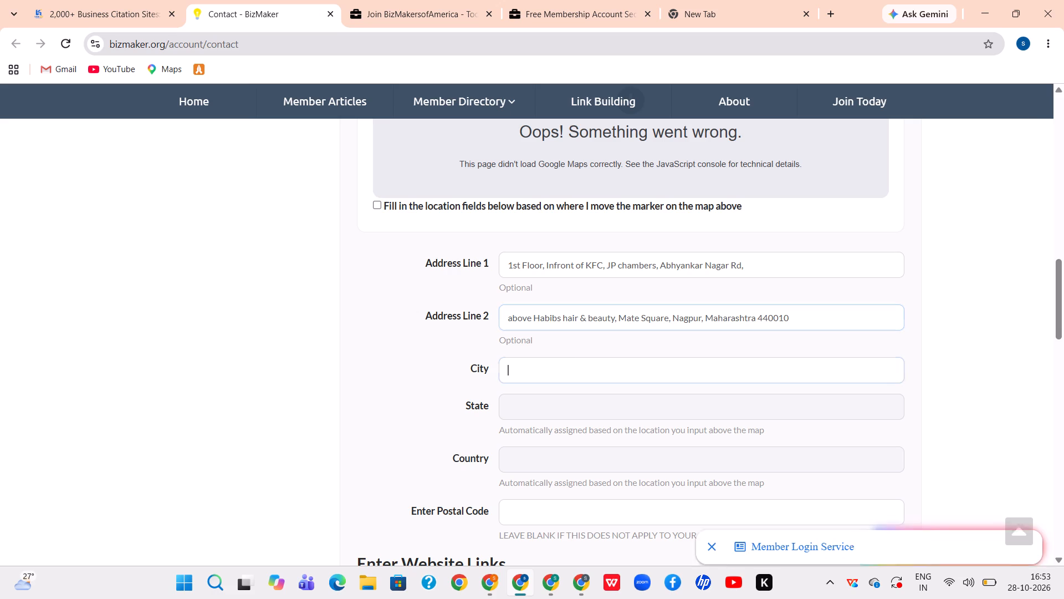
text(Nagpur)
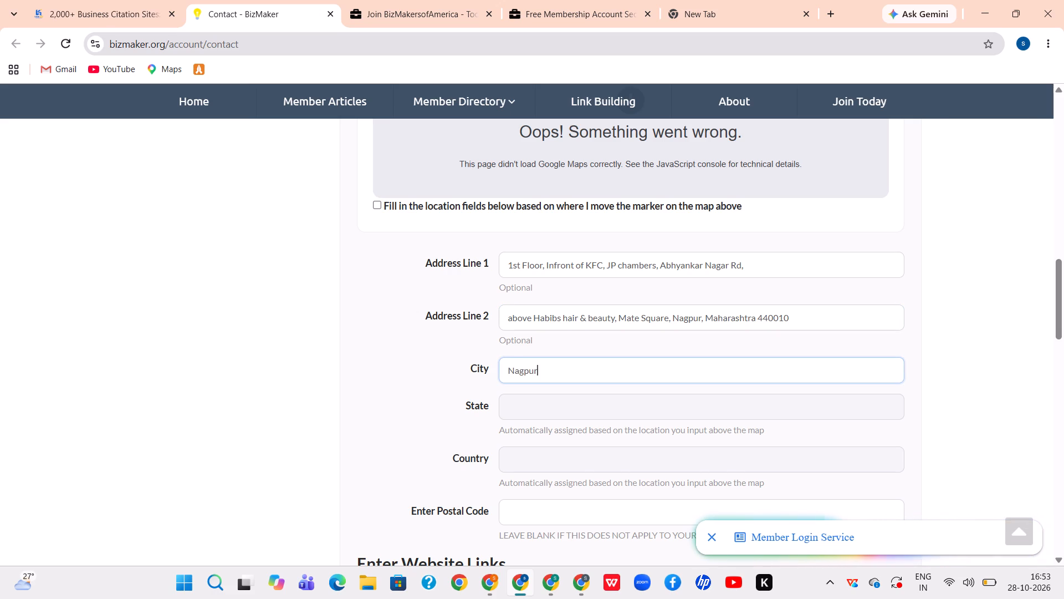
scroll(563, 362, down, 2)
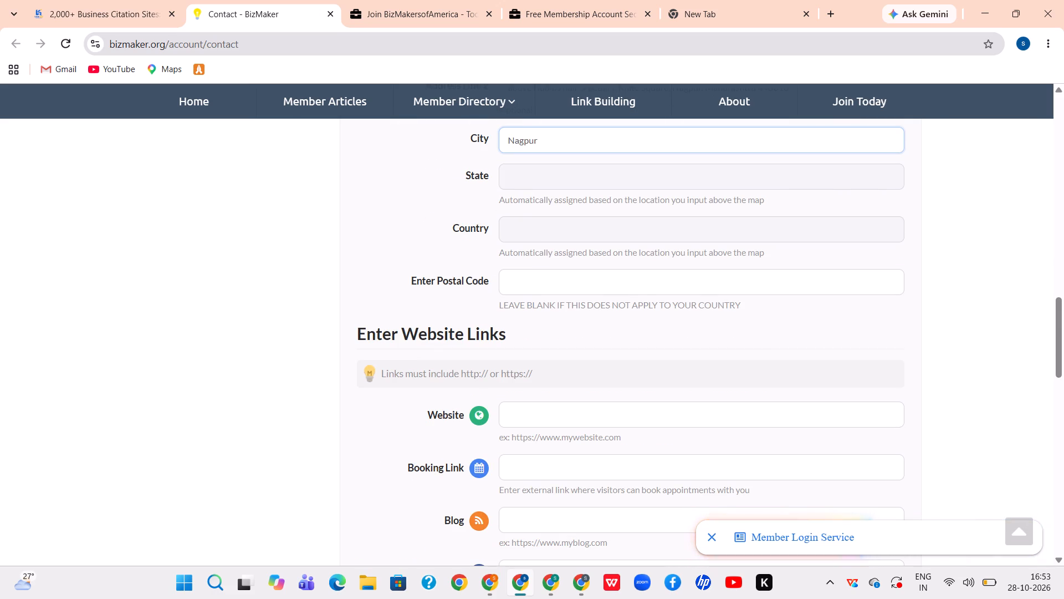
click(498, 272)
click(510, 277)
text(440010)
scroll(510, 277, down, 2)
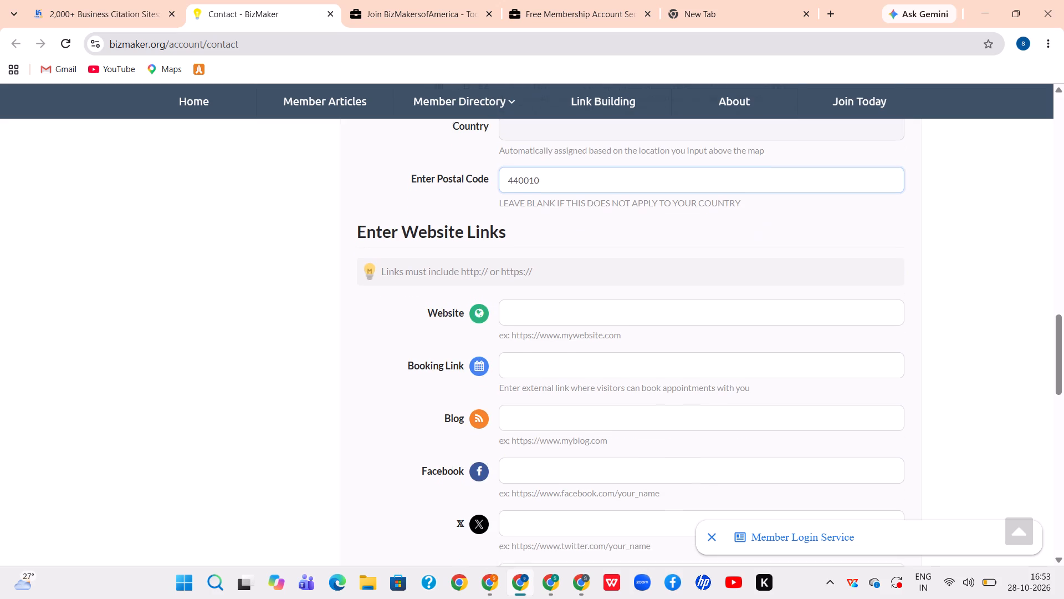
click(518, 312)
scroll(518, 312, down, 1)
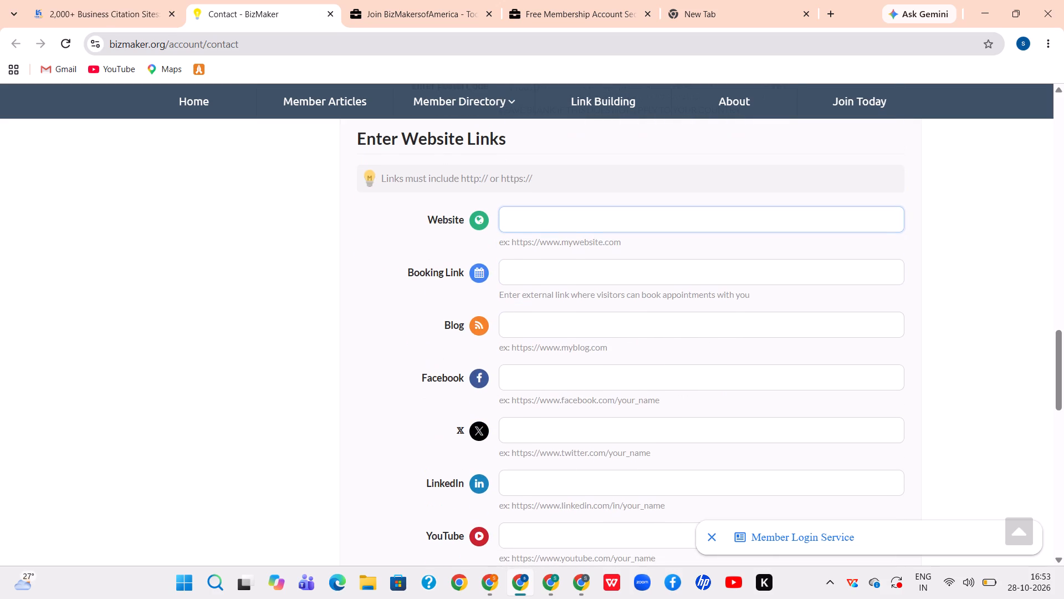
click(827, 3)
text(it)
key(ctrl+a)
key(ctrl+x)
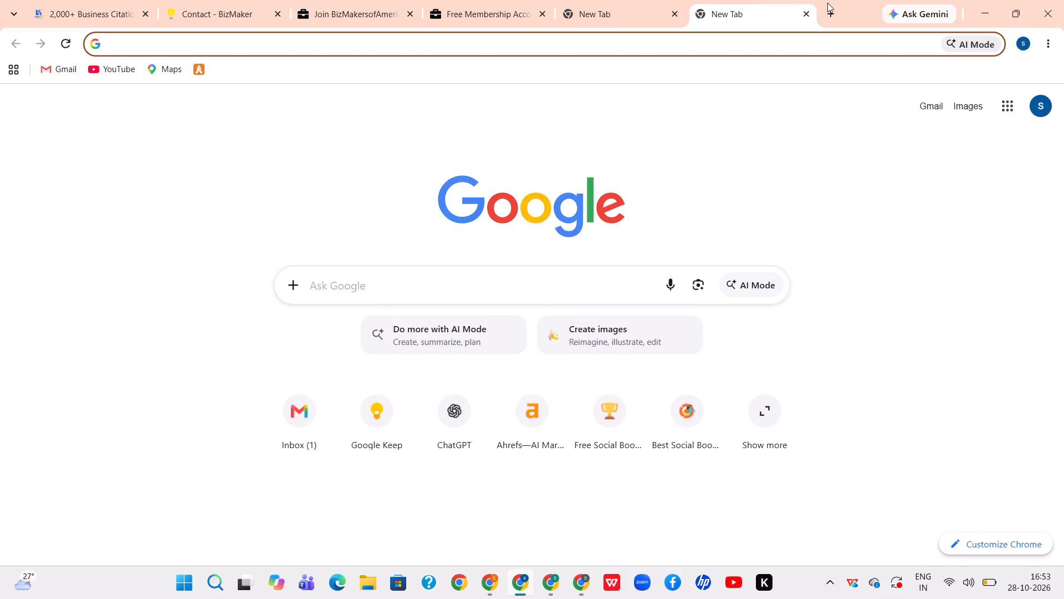
key(ctrl+z)
key(ctrl+c)
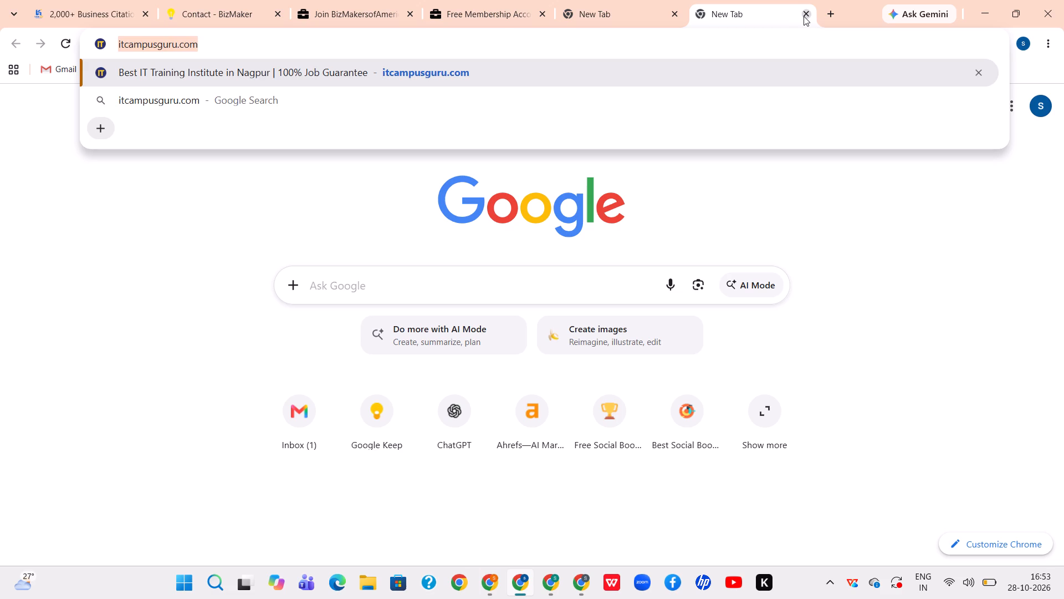
click(804, 16)
key(ctrl+v)
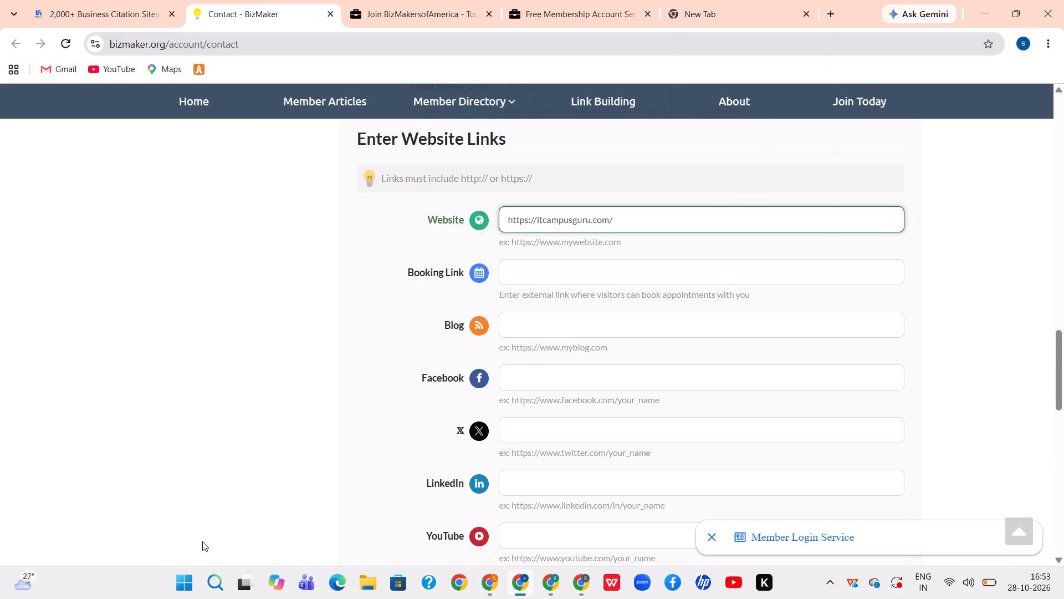
Save the completed BizMaker contact details and continue, leaving the remaining social links blank.
scroll(202, 541, down, 8)
scroll(202, 541, up, 5)
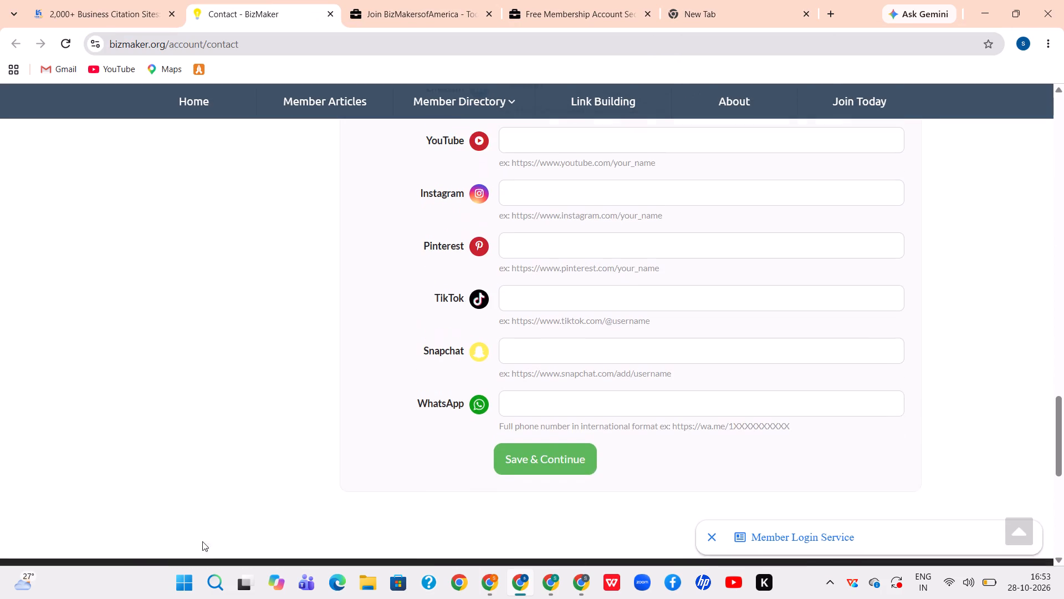
click(560, 474)
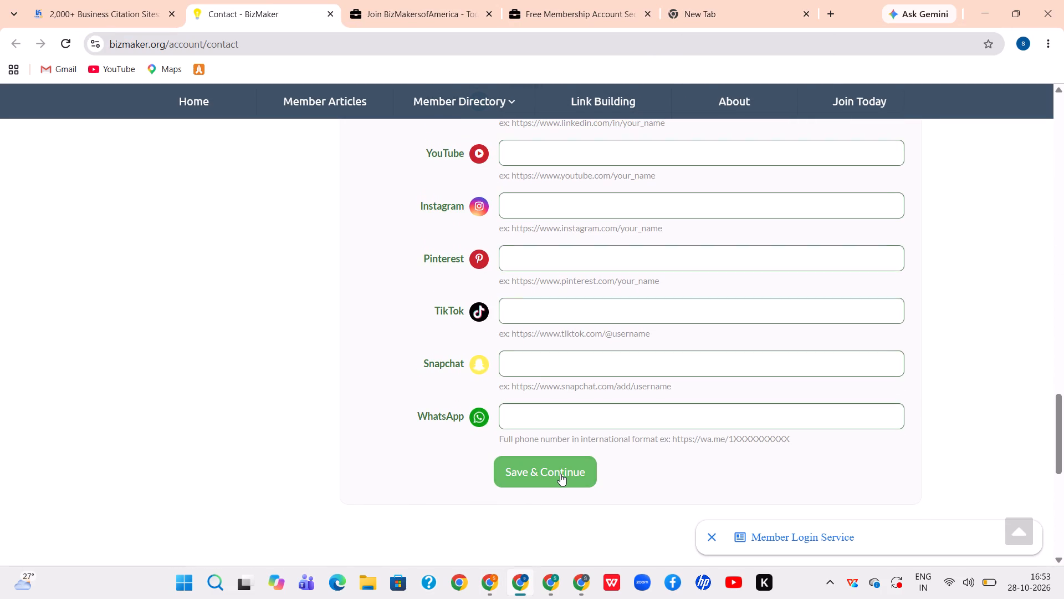
Upload Cover Image.jpg from Downloads as the listing's profile photo and save it with the default crop.
scroll(560, 474, down, 1)
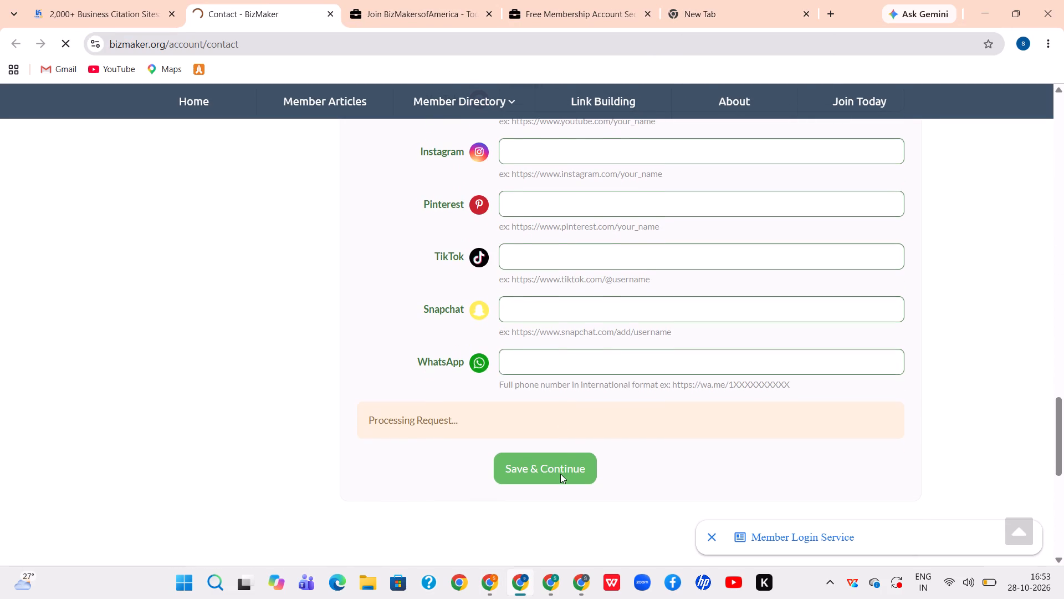
scroll(560, 474, down, 1)
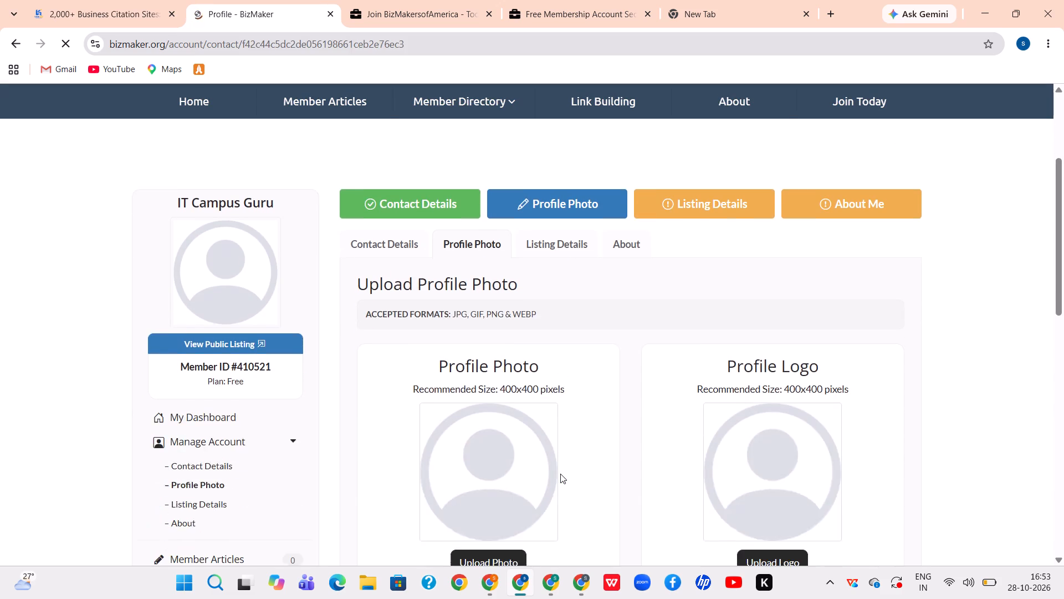
scroll(560, 474, down, 3)
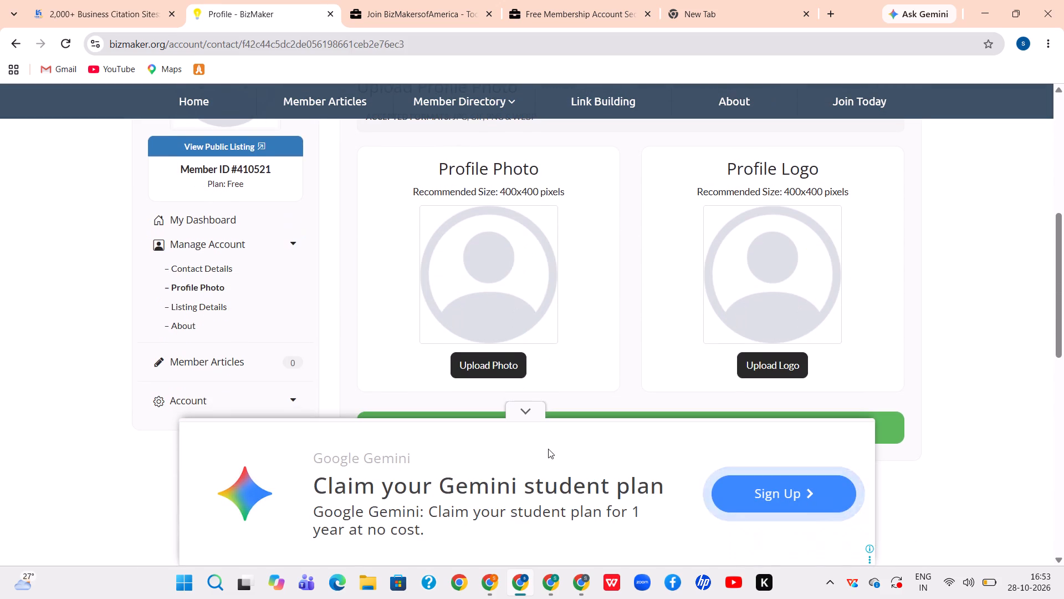
click(524, 409)
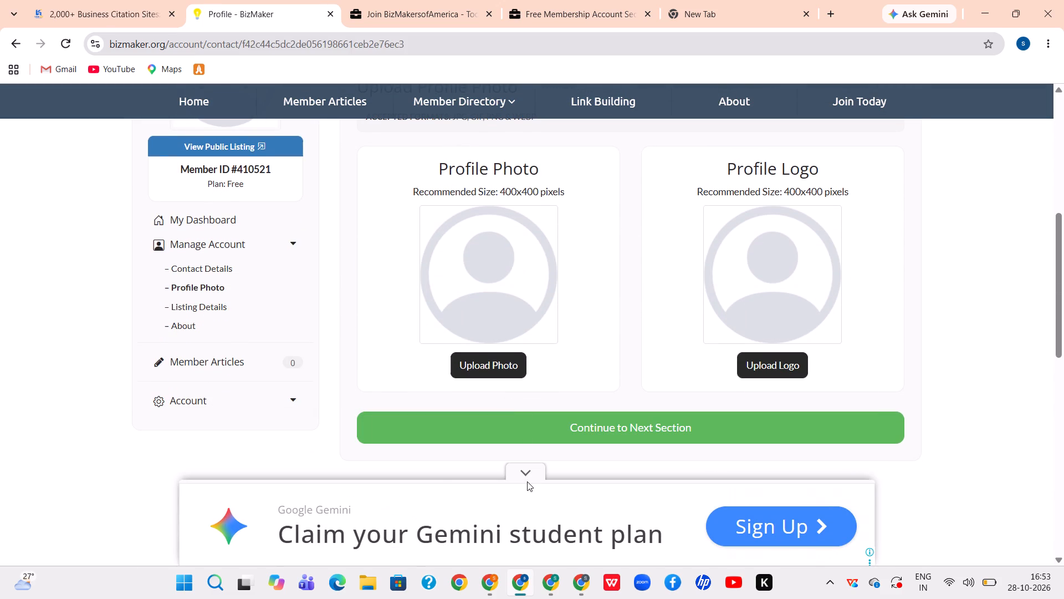
click(519, 469)
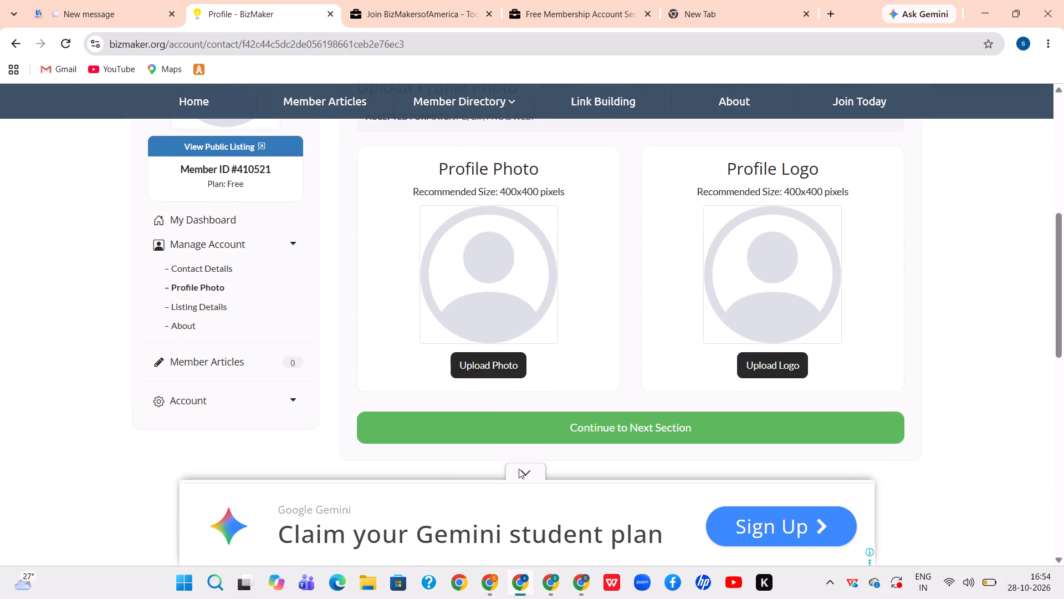
click(482, 366)
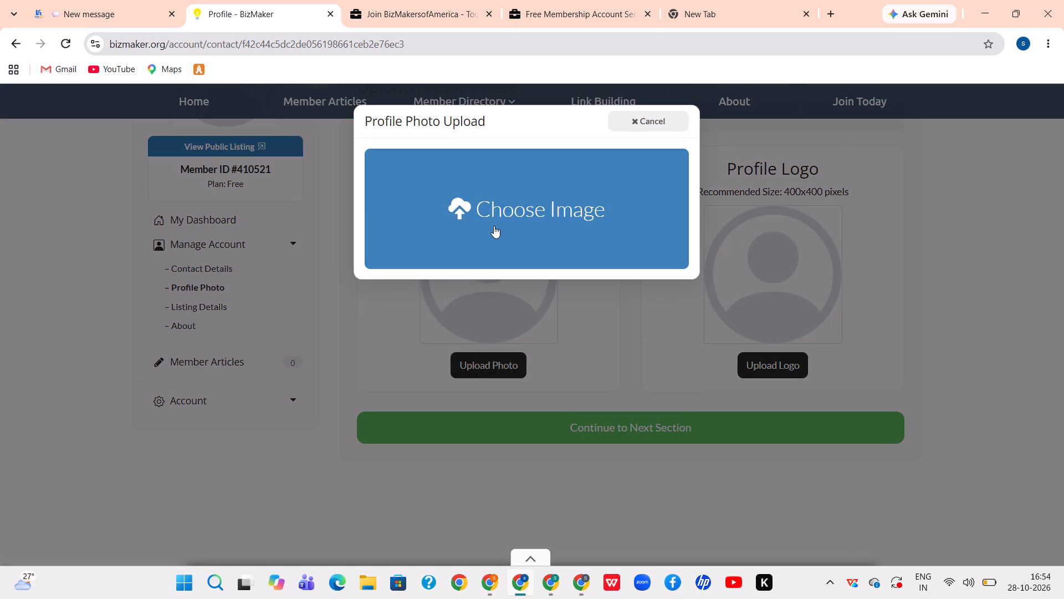
click(494, 226)
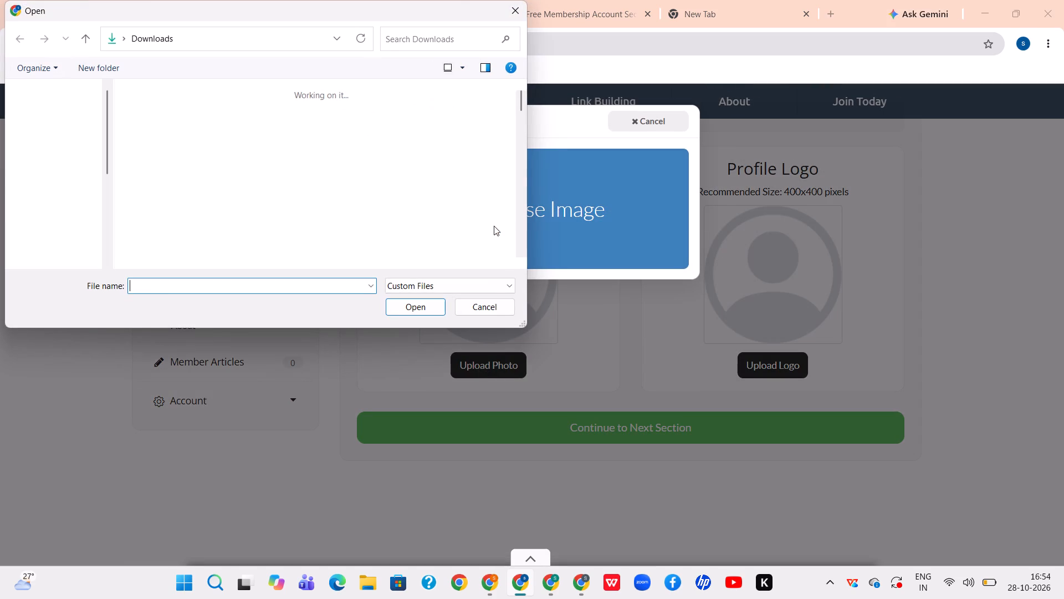
text(cov)
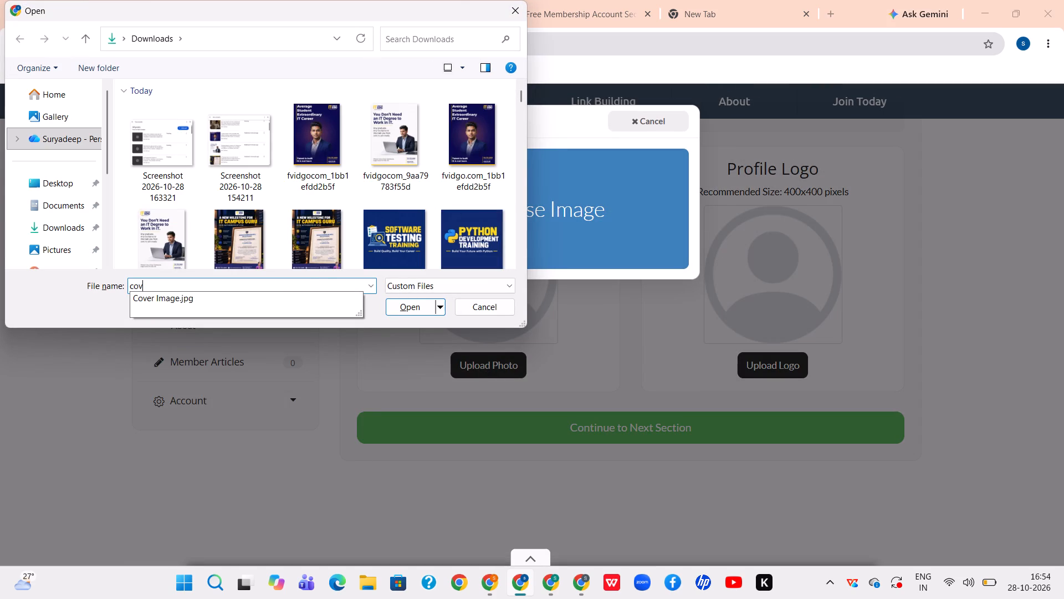
click(284, 304)
key(Return)
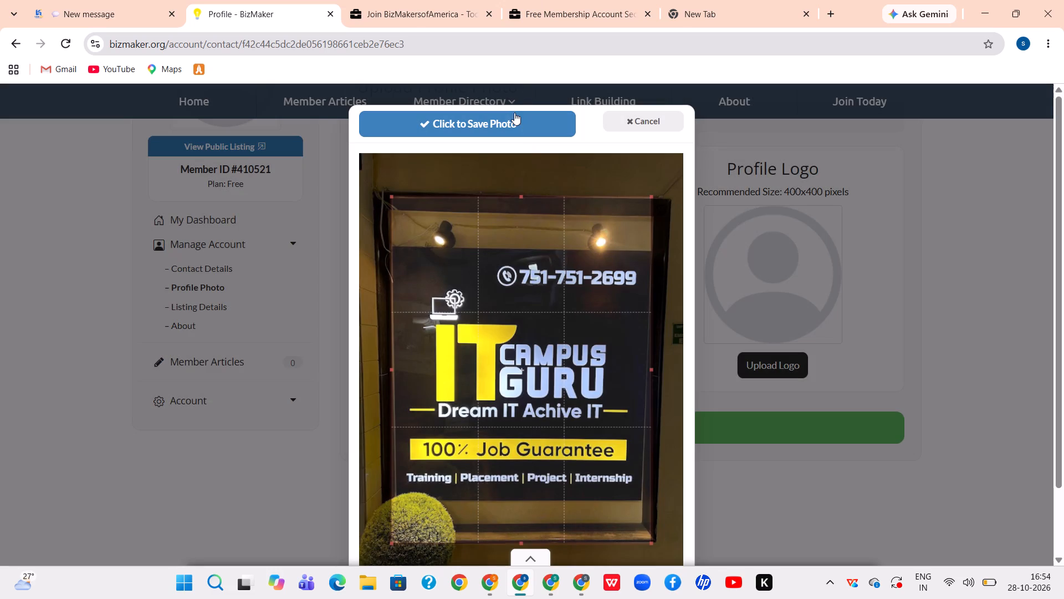
click(514, 114)
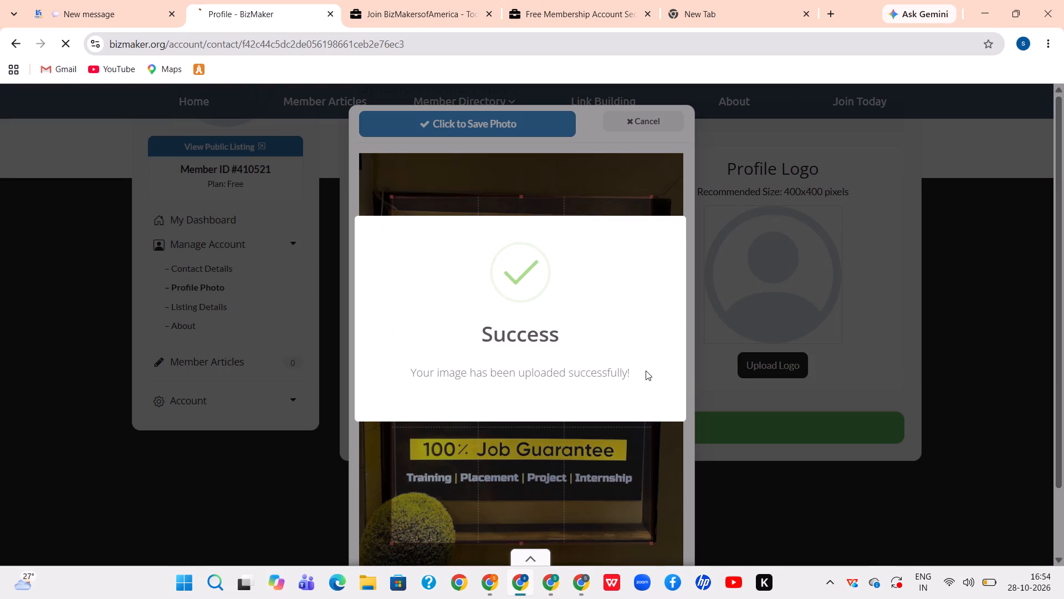
Upload images.jpg from Downloads as the listing's profile logo and save it with the default crop.
scroll(734, 446, down, 1)
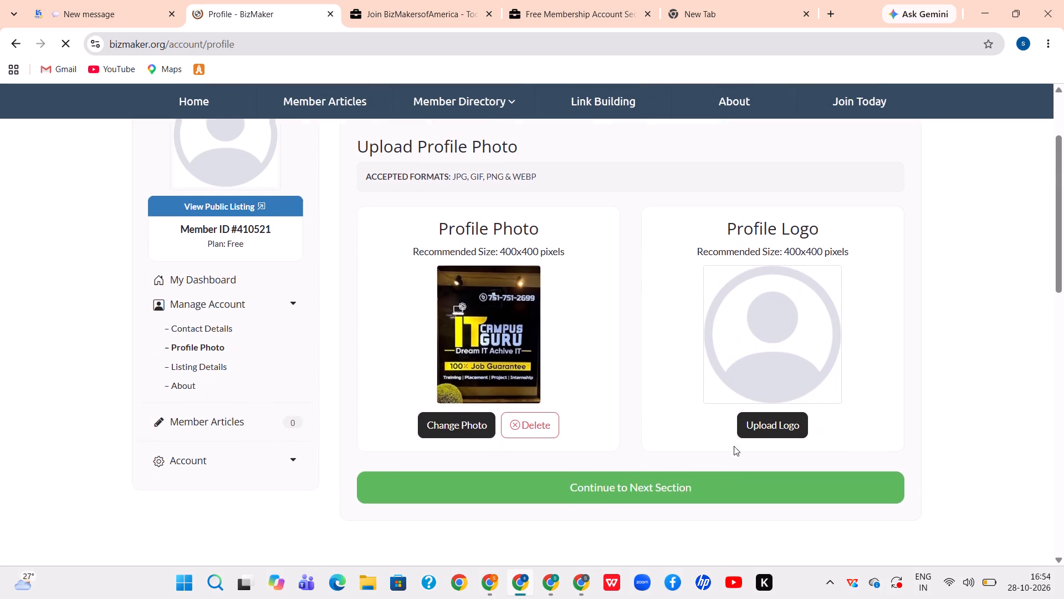
scroll(734, 446, down, 1)
scroll(776, 387, down, 1)
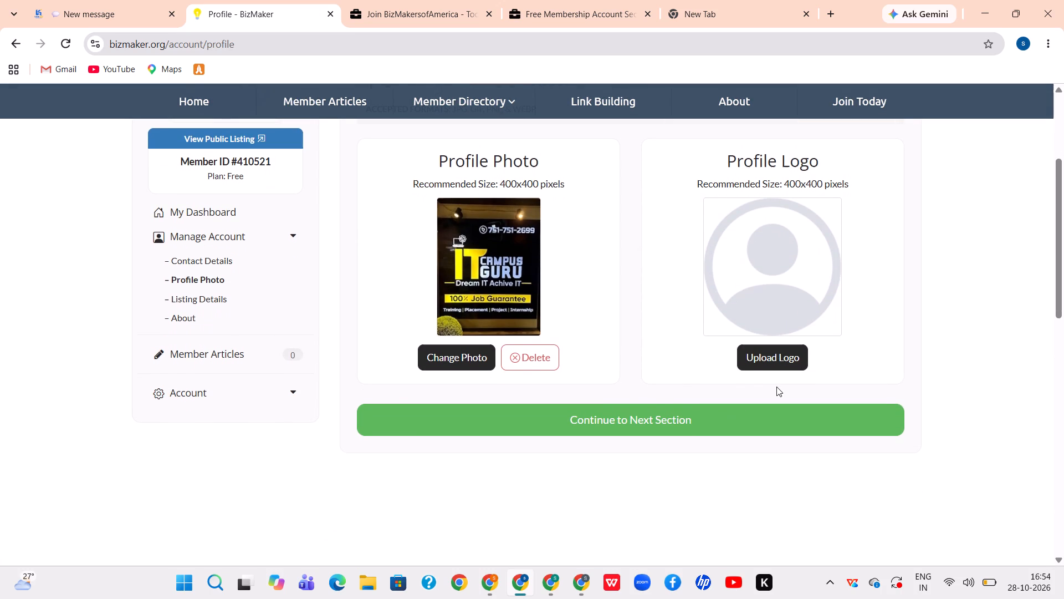
scroll(776, 387, down, 1)
click(776, 387)
click(766, 368)
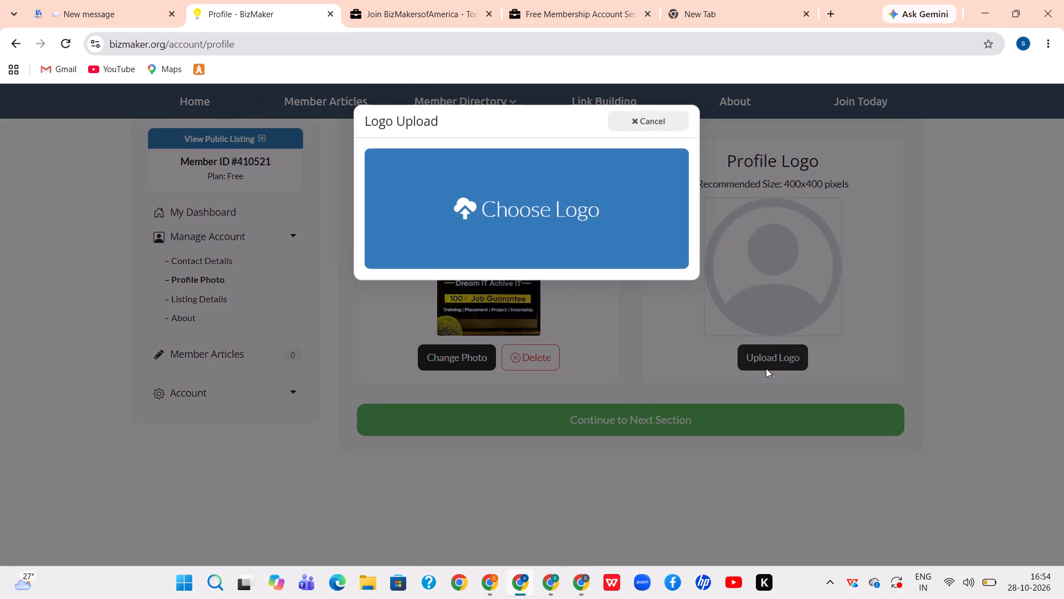
click(475, 191)
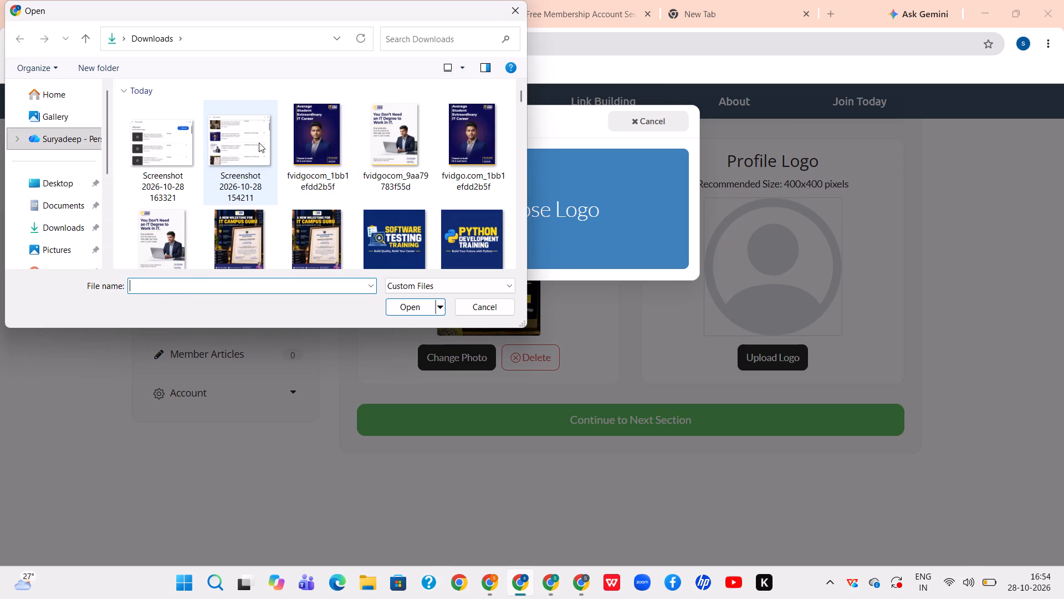
text(images)
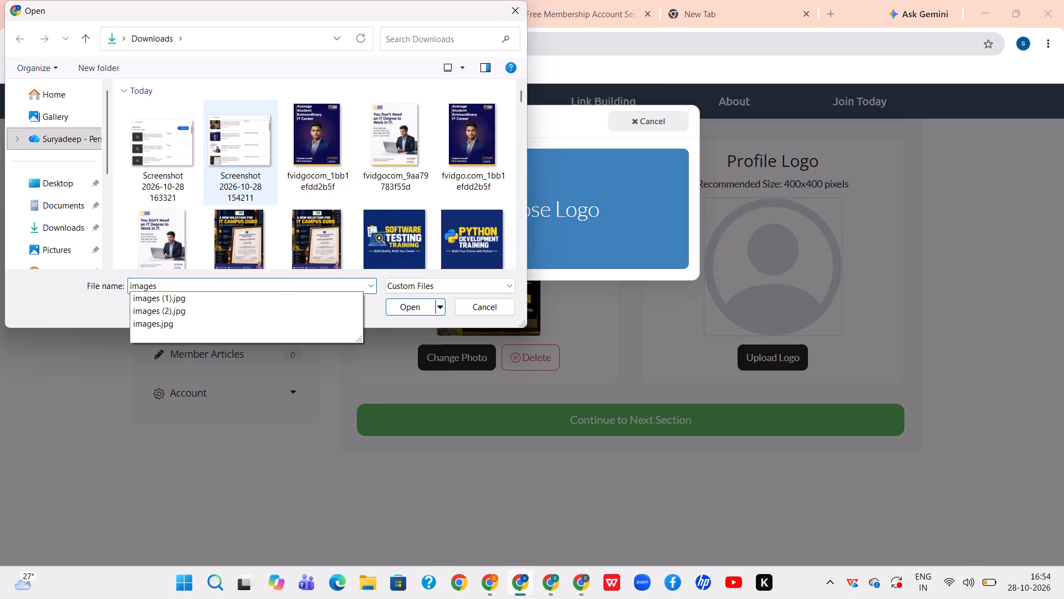
click(176, 326)
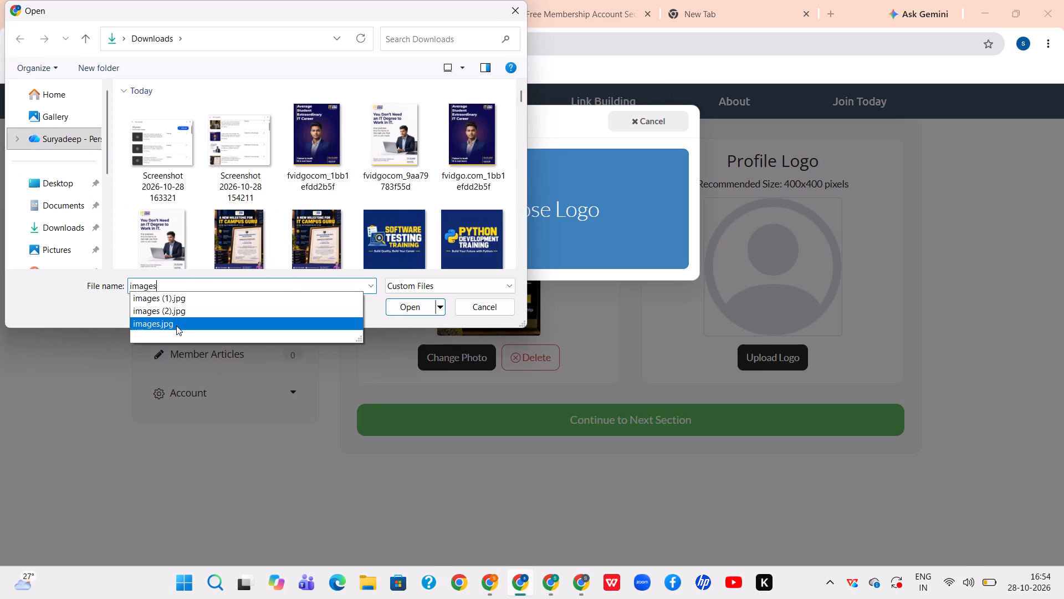
key(Return)
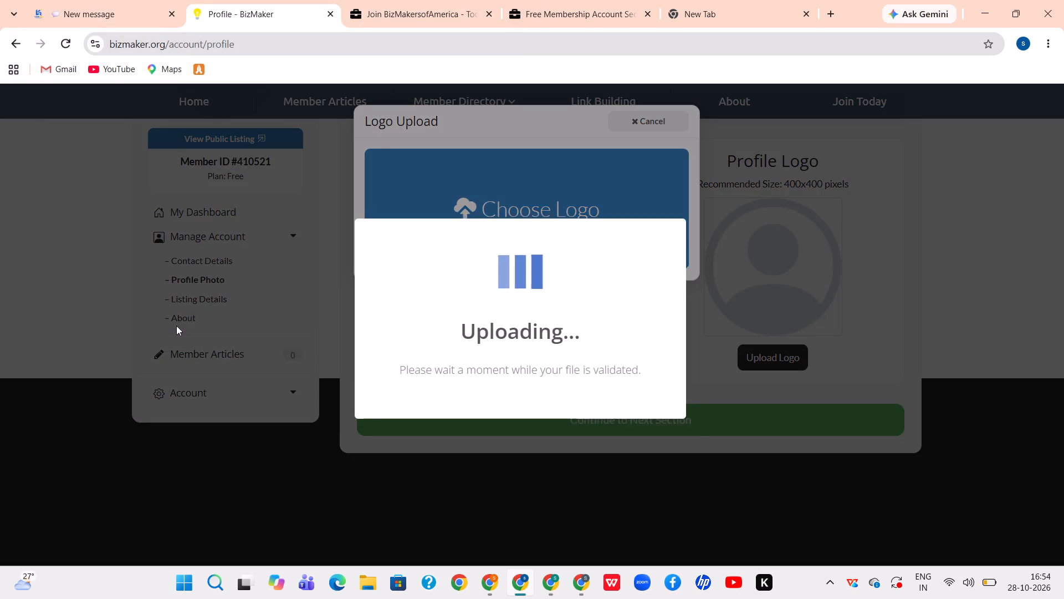
click(466, 124)
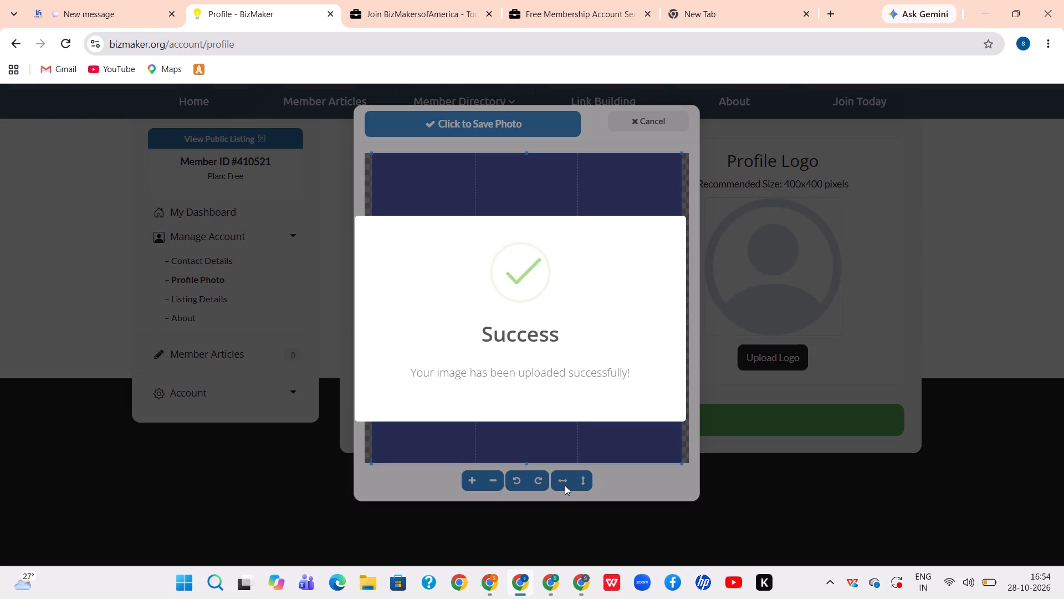
Continue to the listing details, choose the Business Services Other category and save the section with the optional details blank.
scroll(613, 418, down, 3)
click(579, 474)
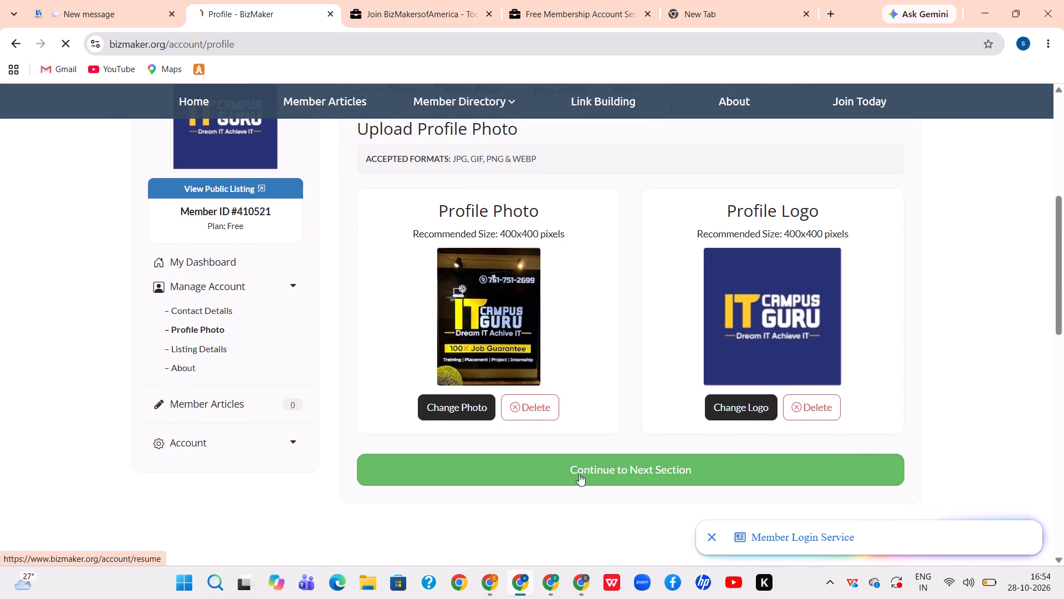
scroll(579, 474, down, 1)
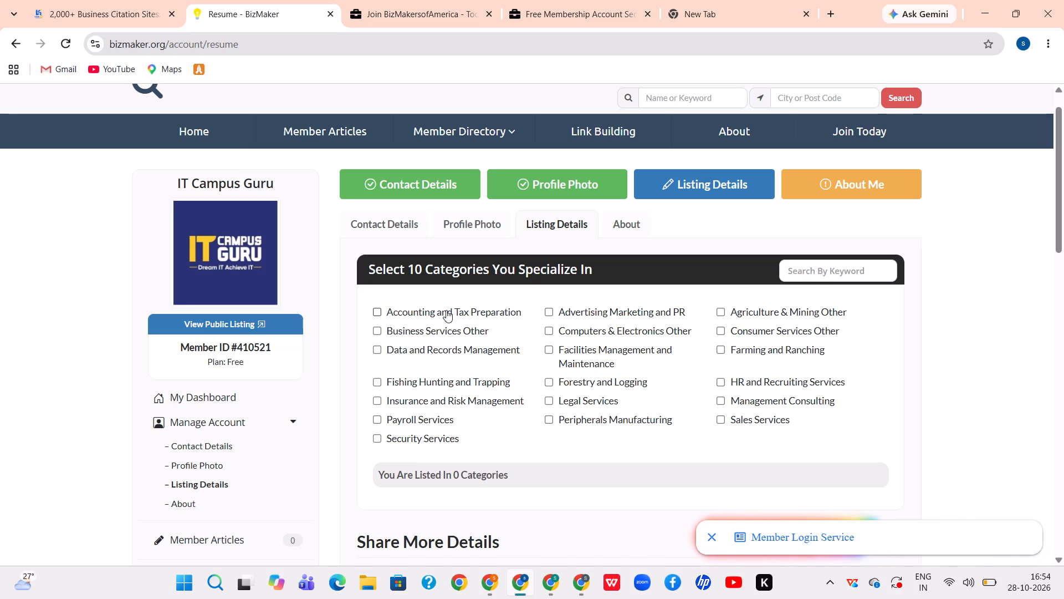
click(424, 326)
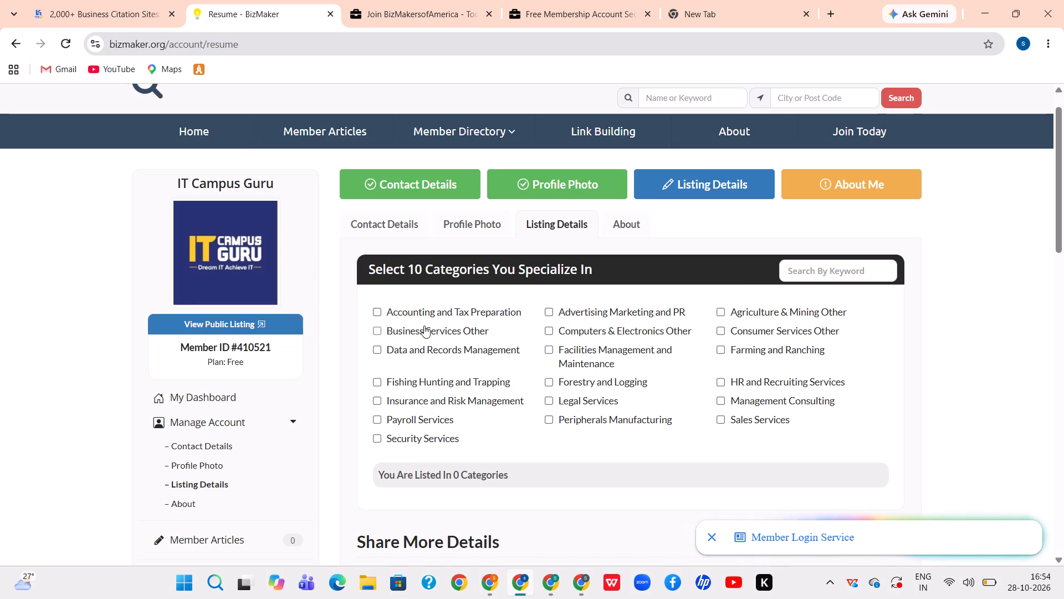
scroll(486, 420, down, 5)
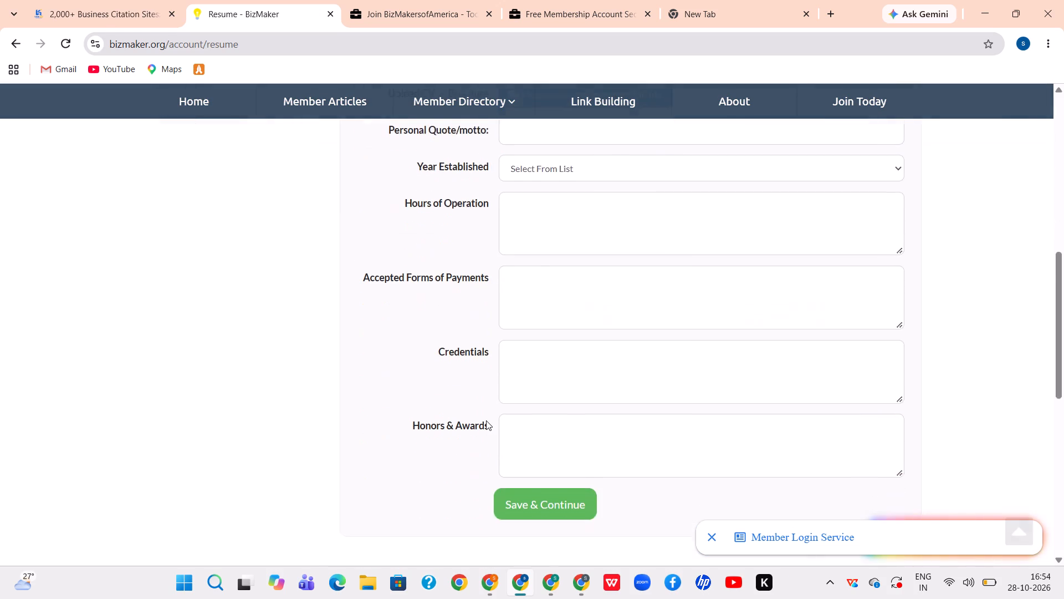
click(509, 444)
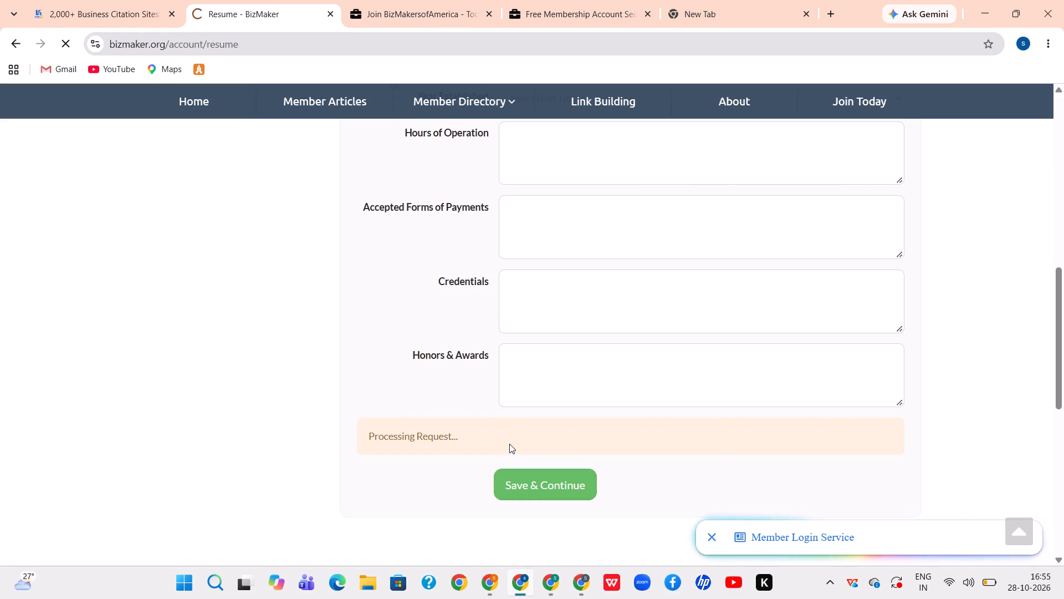
Select the entire IT Campus Guru description held in the open new tab, ready for copying.
click(729, 0)
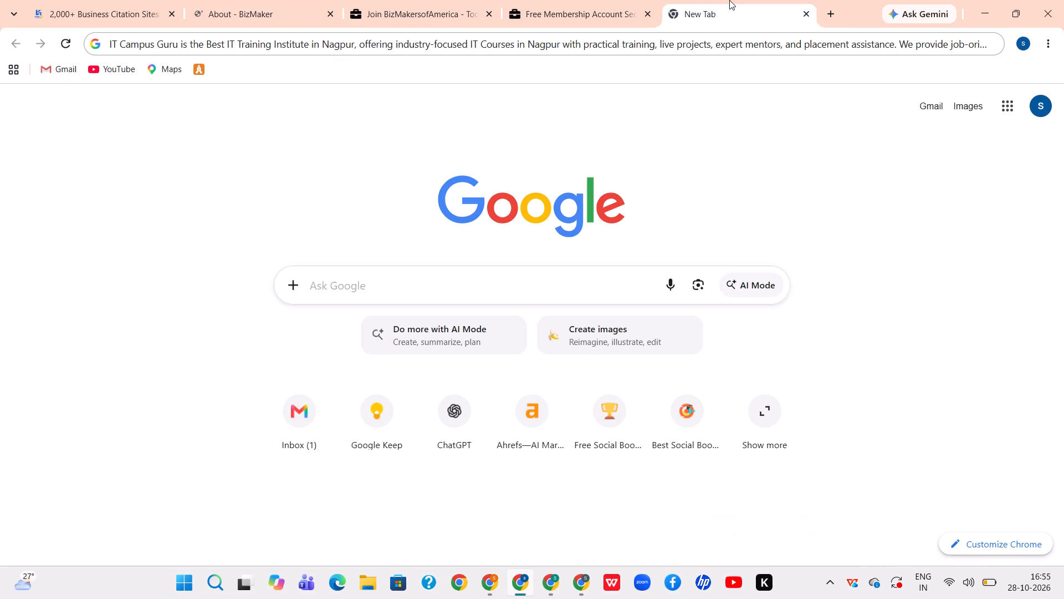
key(ctrl+a)
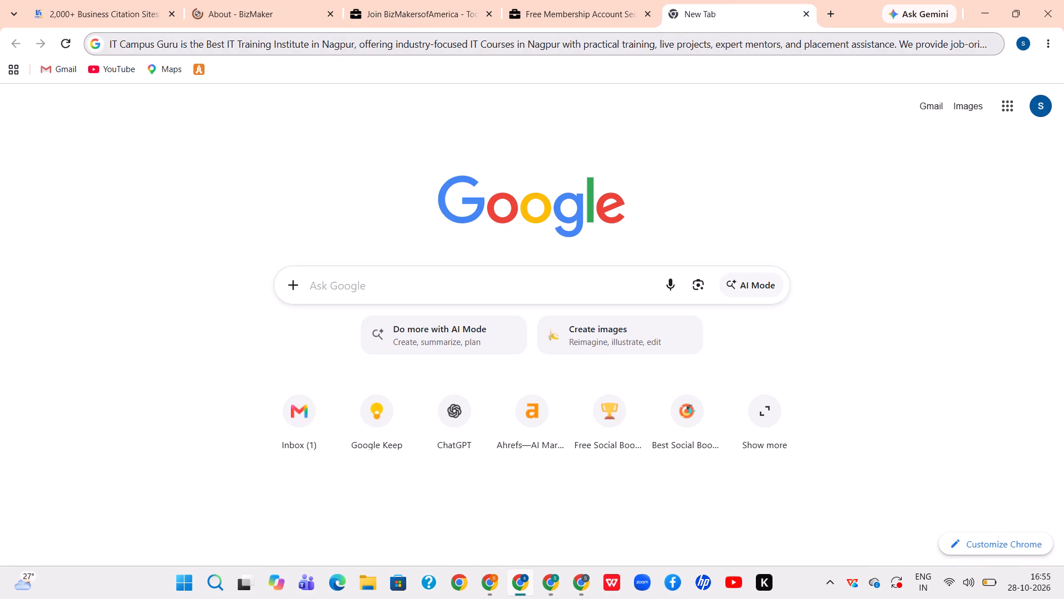
click(741, 42)
key(ctrl+a)
key(ctrl+a)
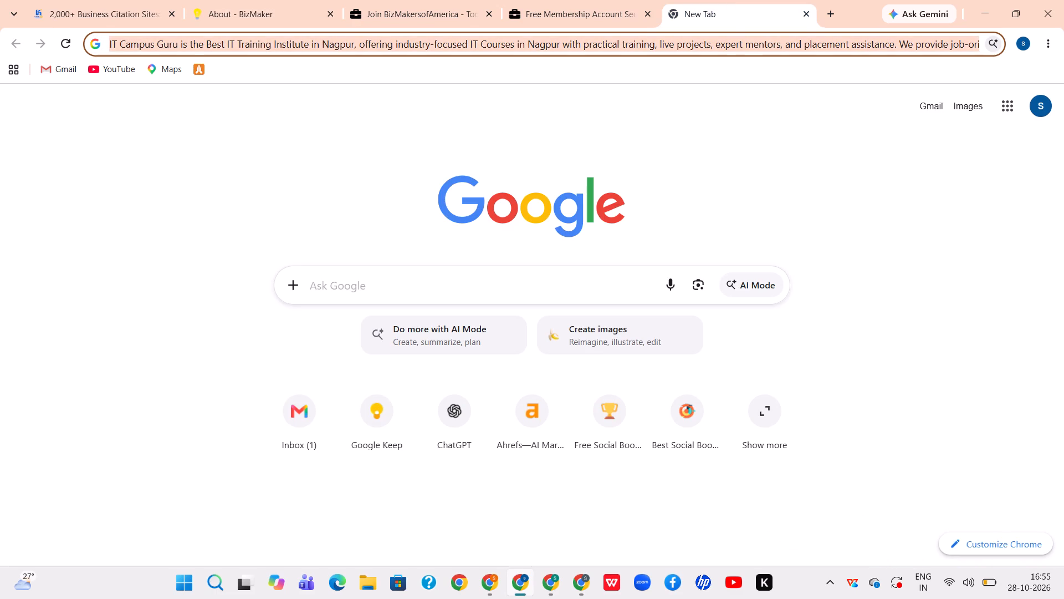
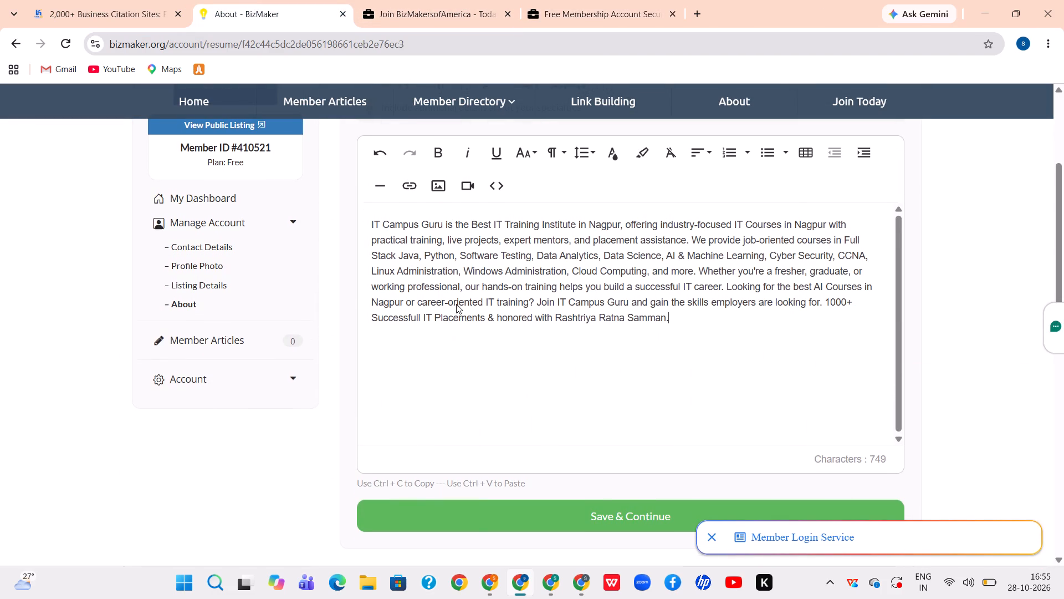
Switch to the Google results window and copy the share link of the IT Campus Guru business profile.
click(492, 588)
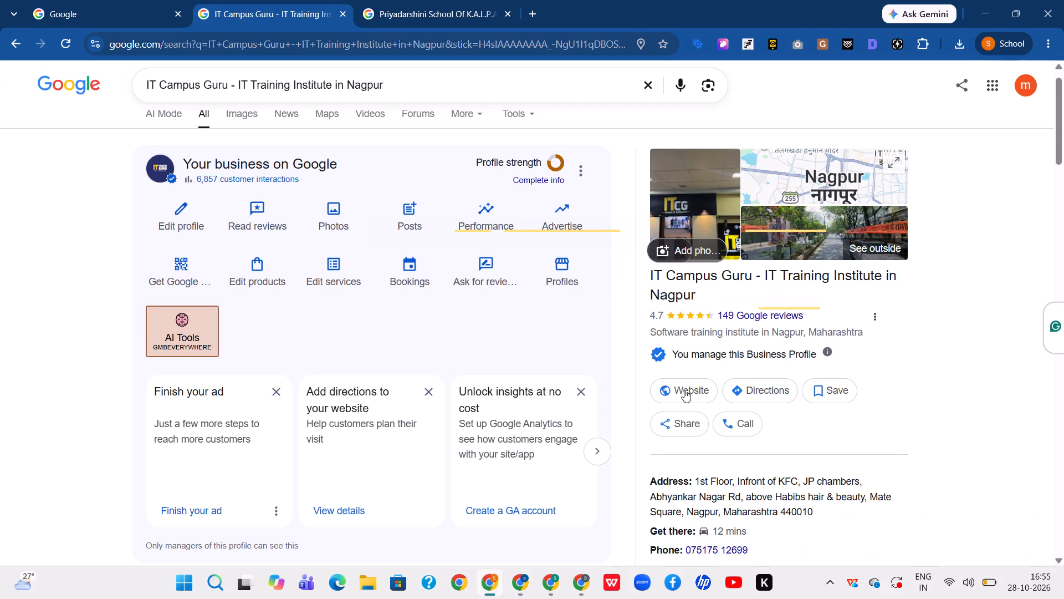
click(698, 424)
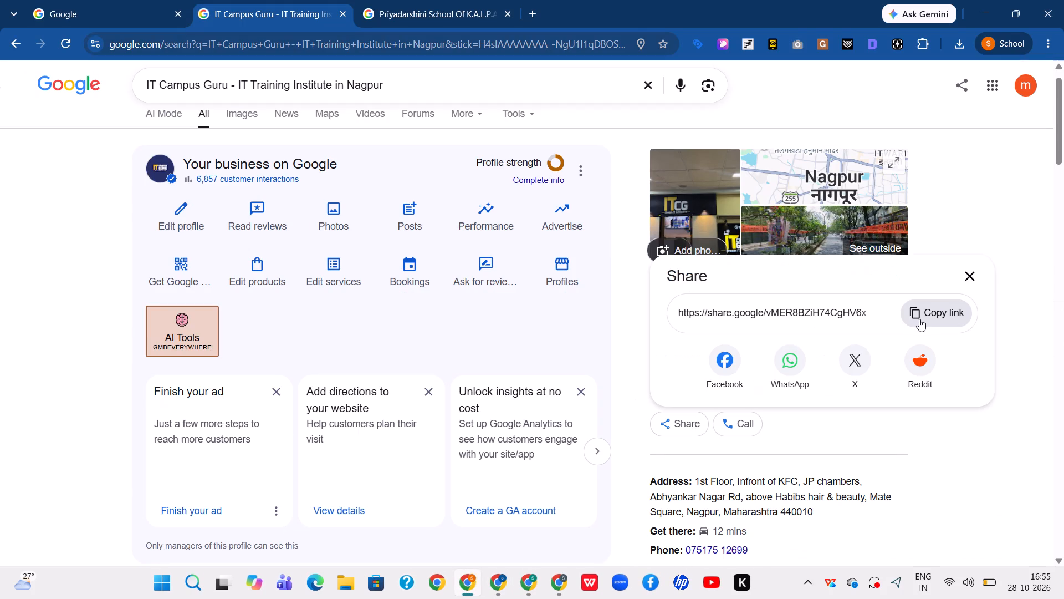
click(919, 319)
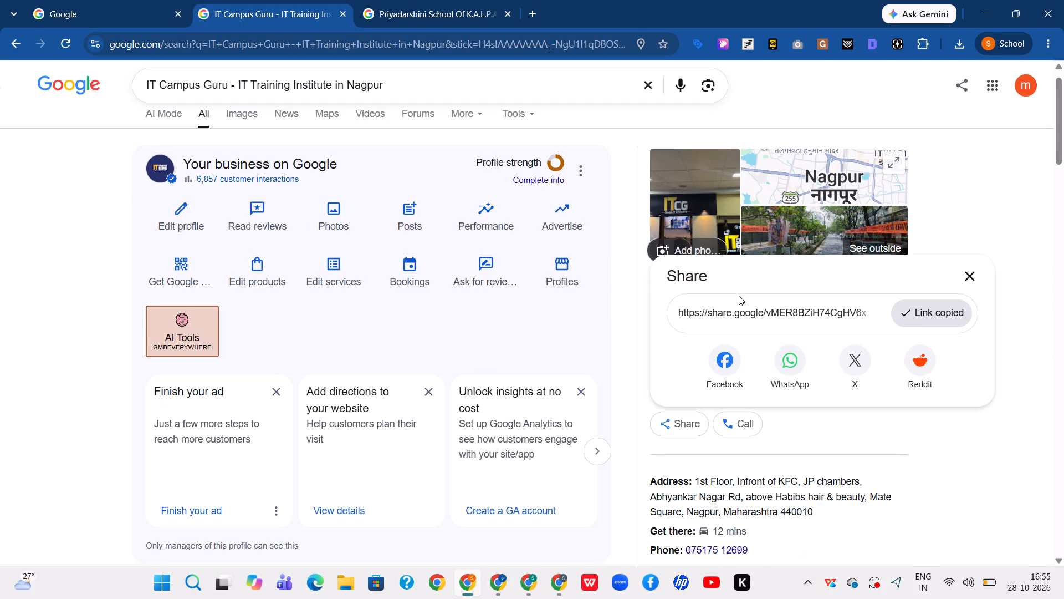
click(461, 311)
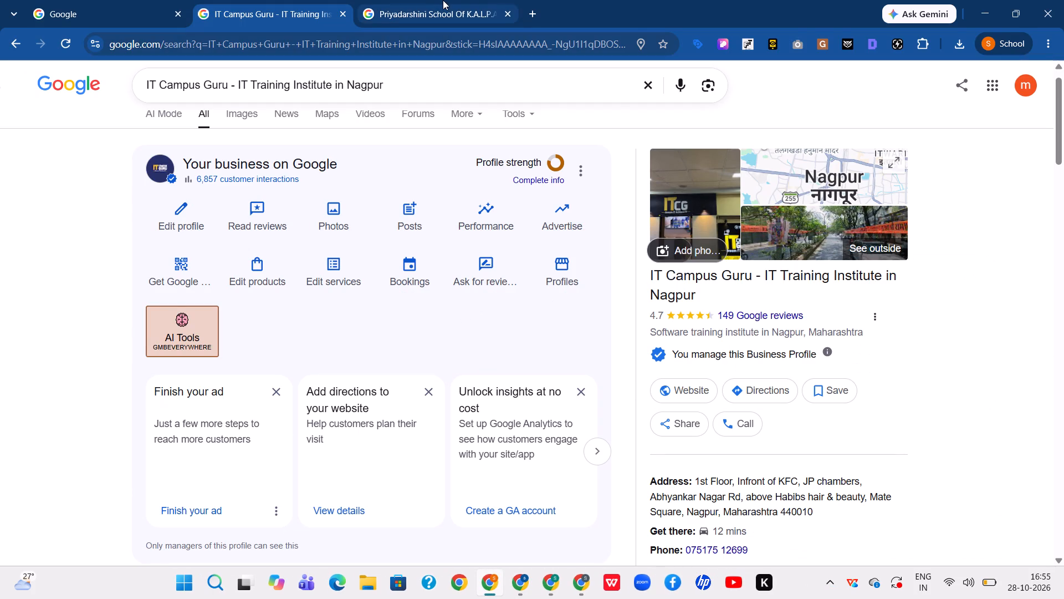
click(443, 0)
click(314, 0)
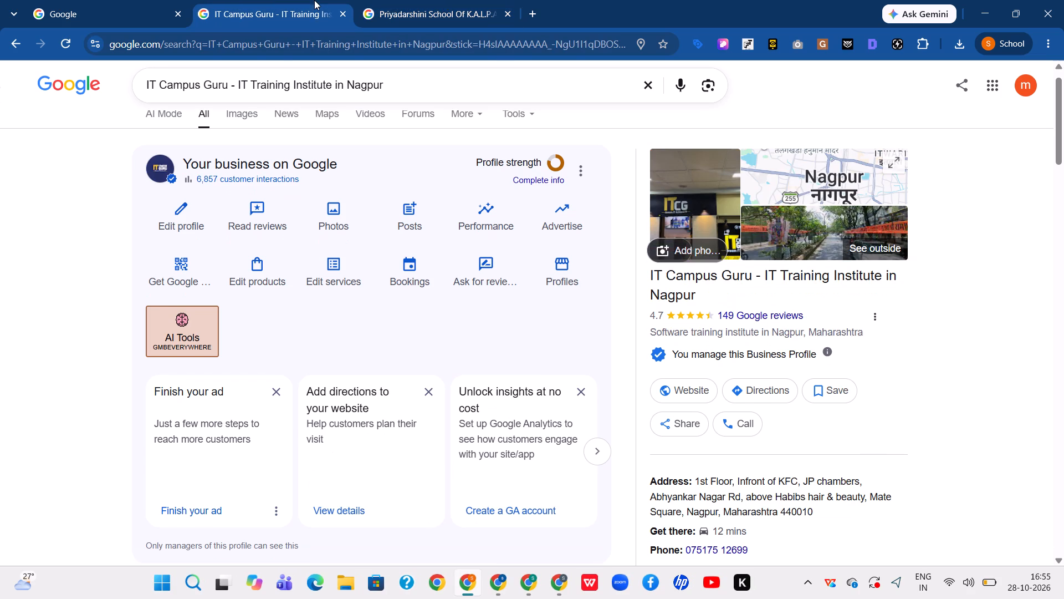
Link "Best IT Training Institute in Nagpur" to the copied profile URL, titled "IT Courses in Nagpur", opening in a new tab, and save the About section.
click(499, 590)
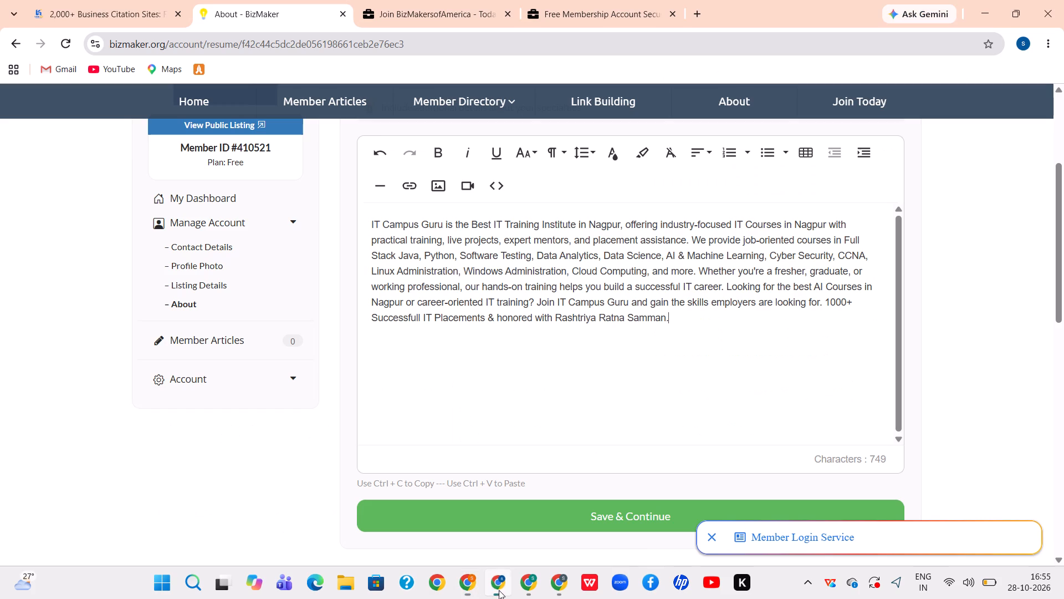
click(478, 225)
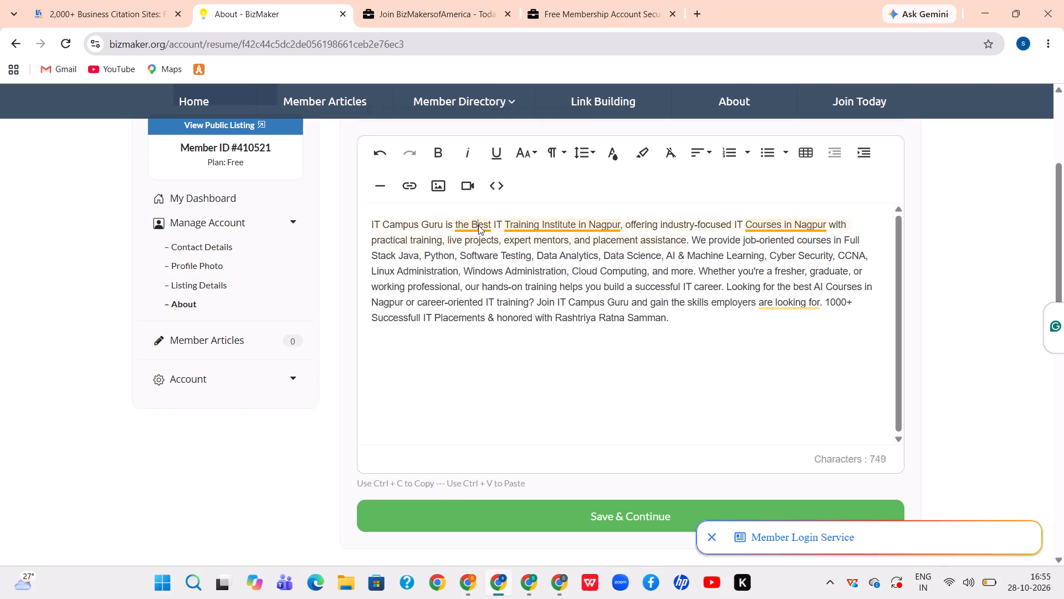
drag(478, 225, 606, 222)
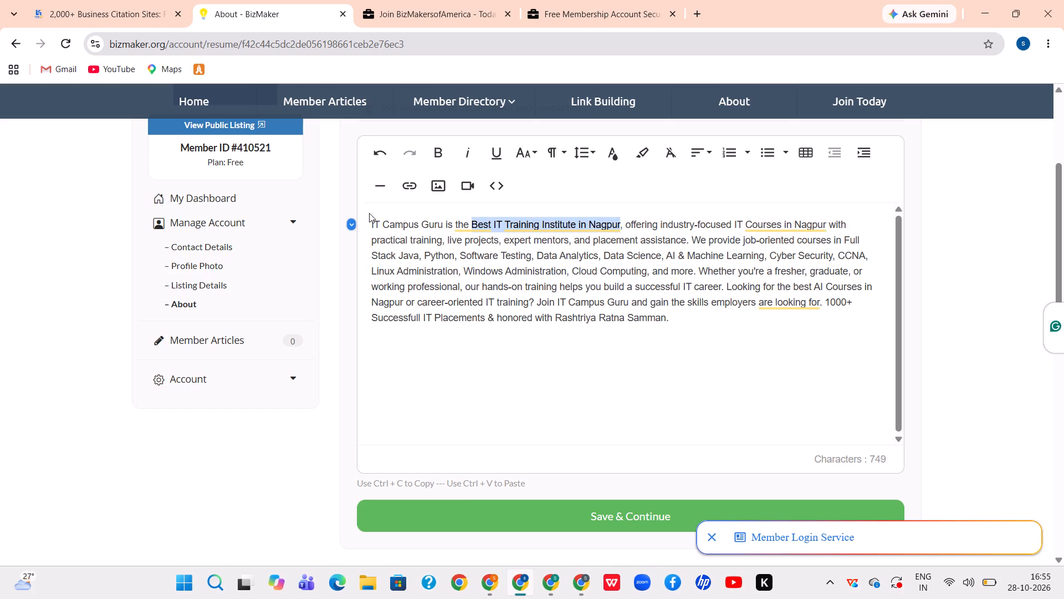
click(416, 185)
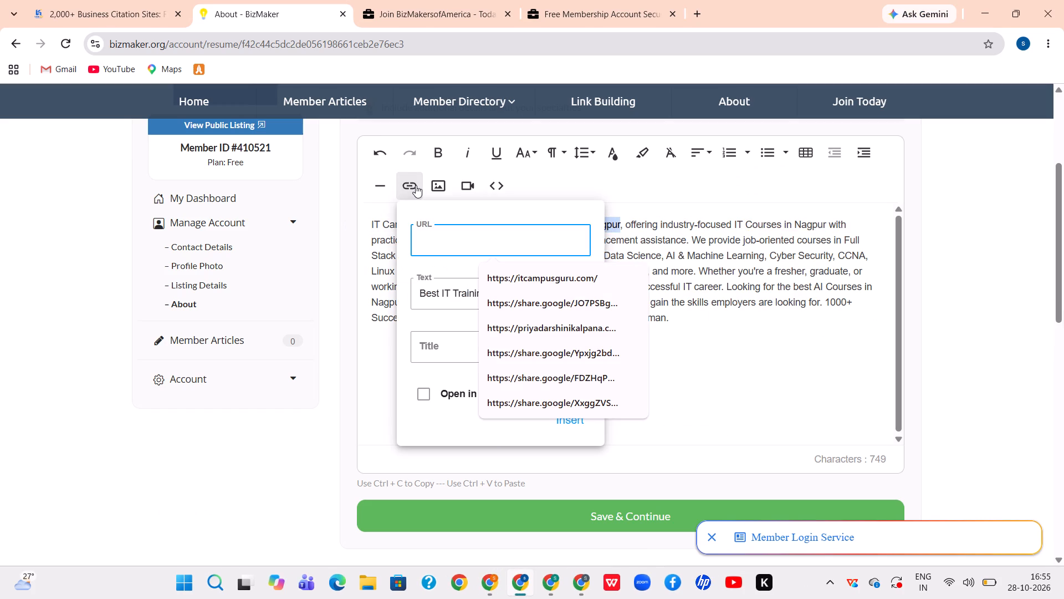
key(ctrl+v)
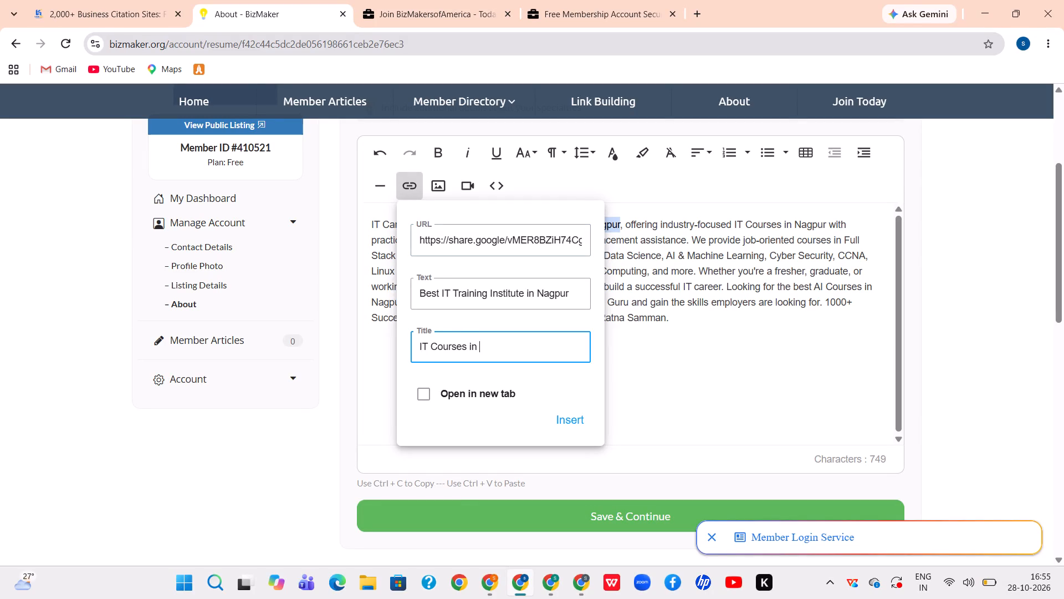
text(Nag)
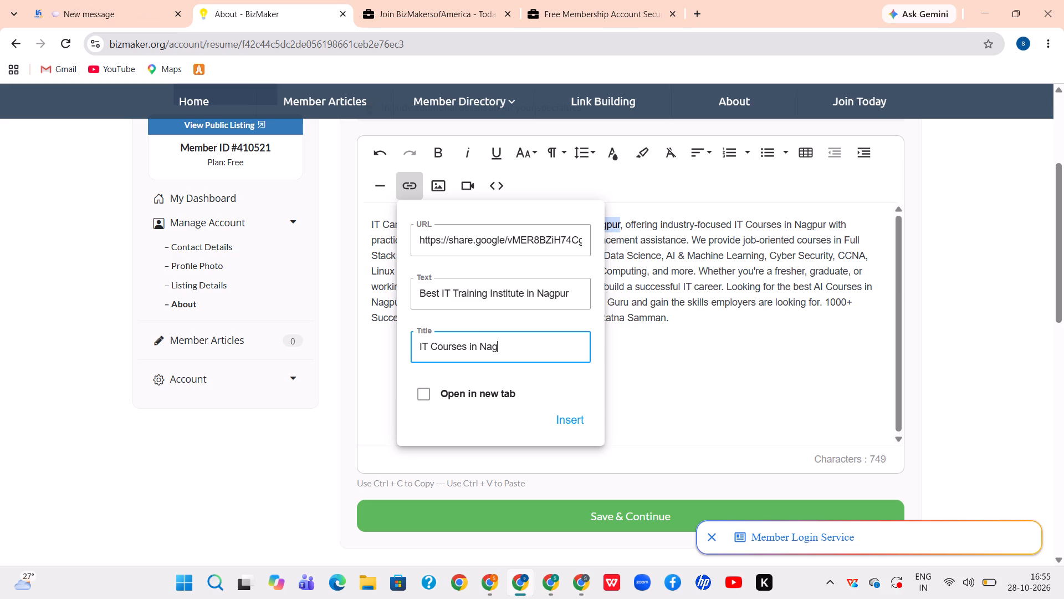
text(pur)
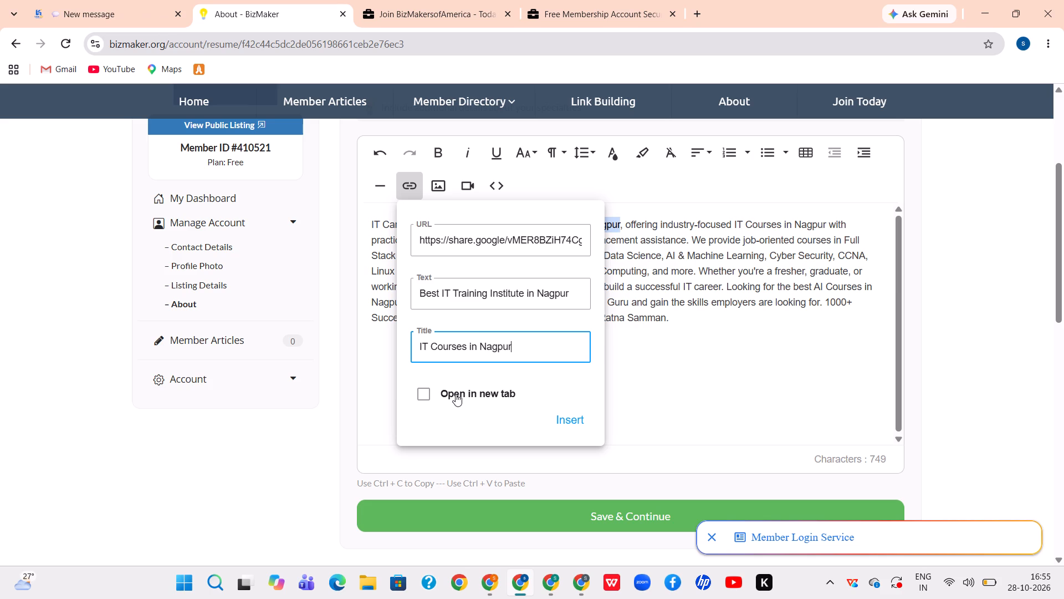
click(456, 394)
click(559, 417)
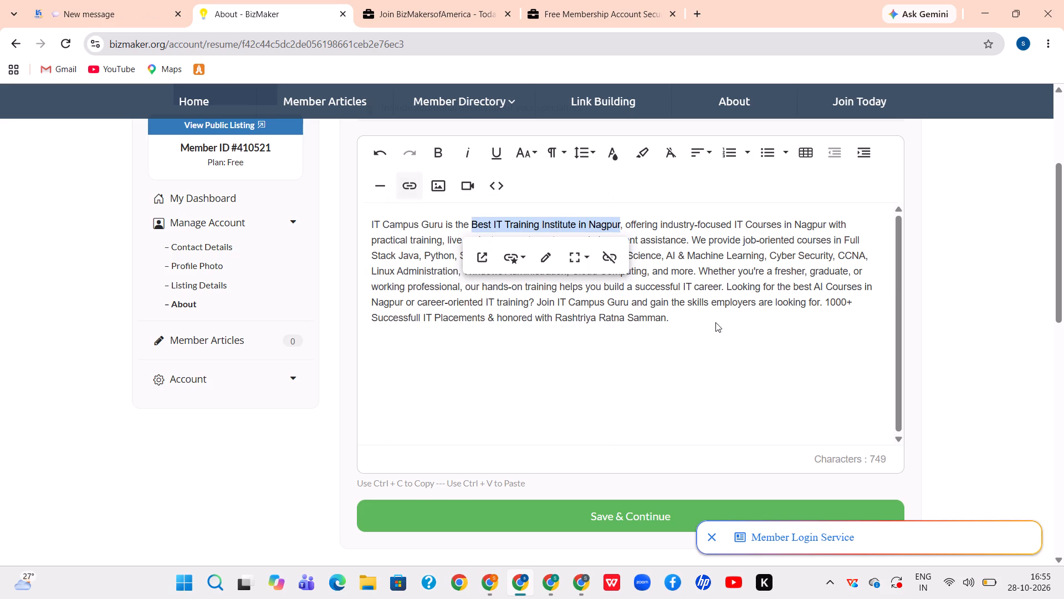
click(732, 317)
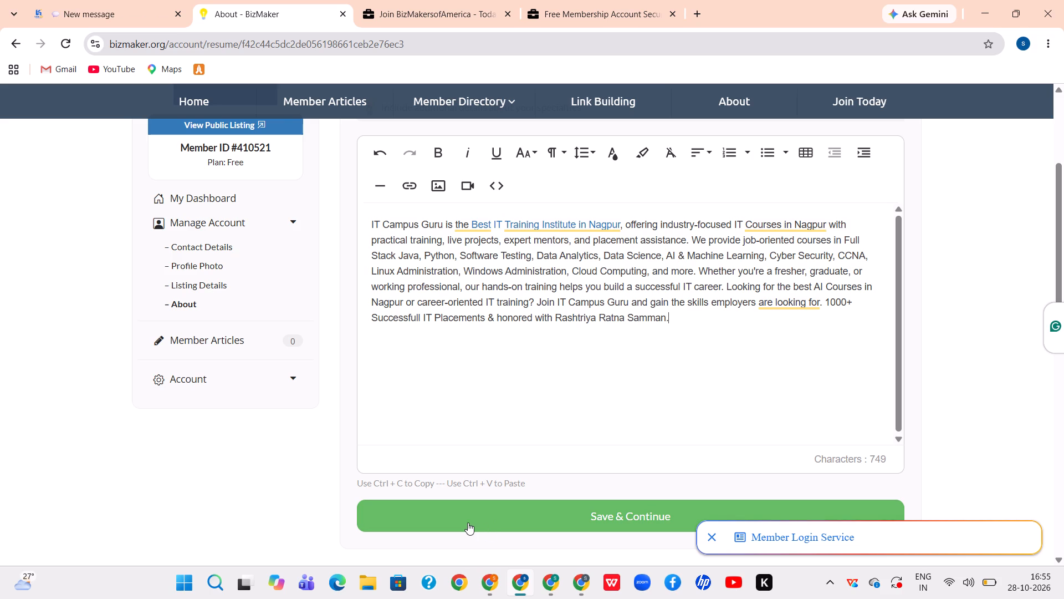
click(468, 522)
Open IT Campus Guru's public BizMaker listing and log its URL in the Mds backlinks spreadsheet beside 28/10/2026.
scroll(468, 522, down, 1)
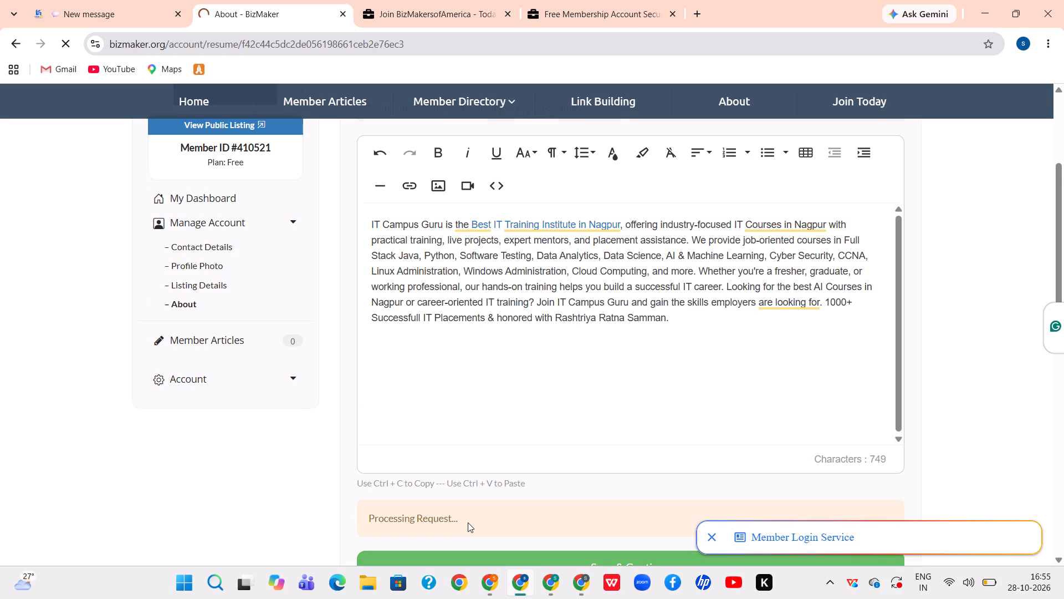
scroll(468, 522, down, 1)
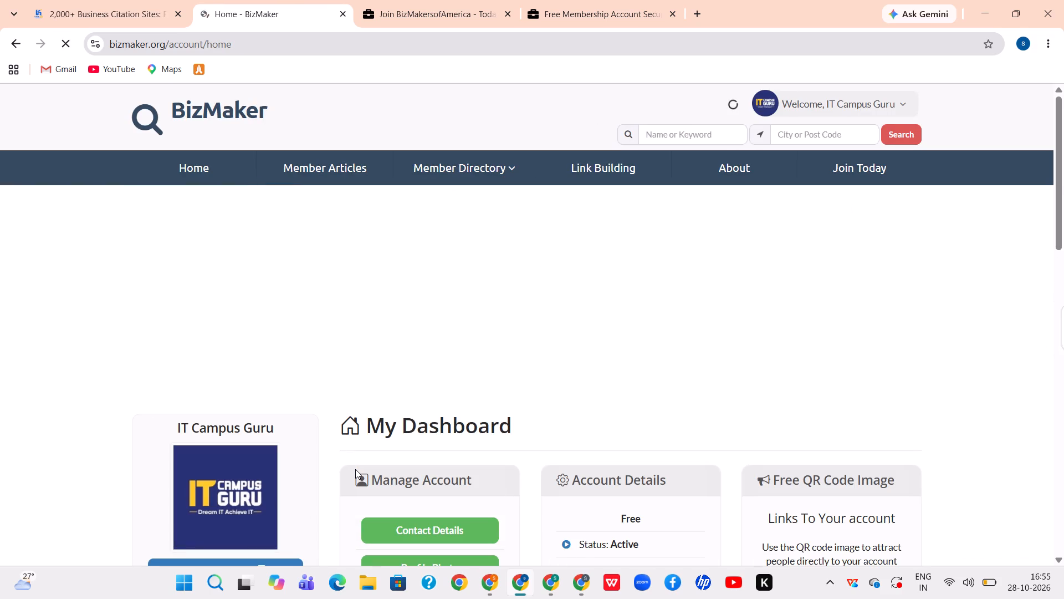
scroll(355, 469, down, 1)
click(272, 419)
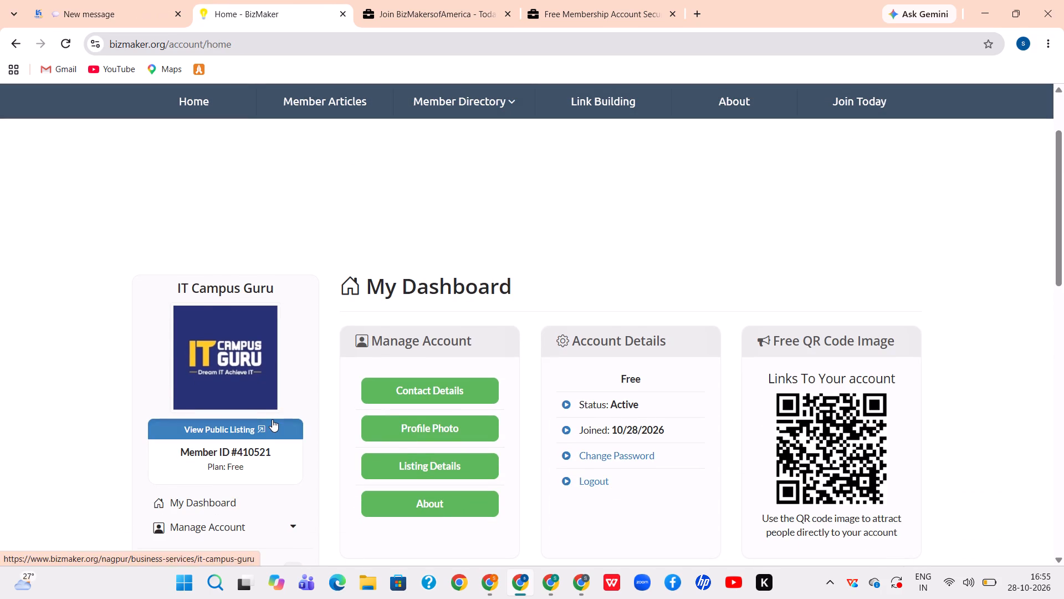
click(364, 35)
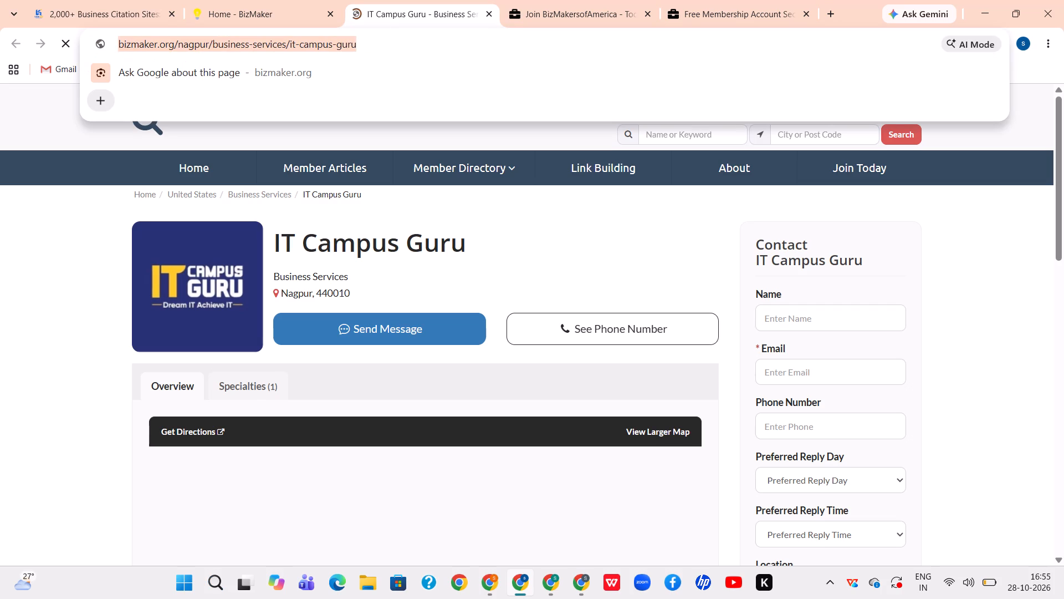
key(ctrl+c)
click(583, 595)
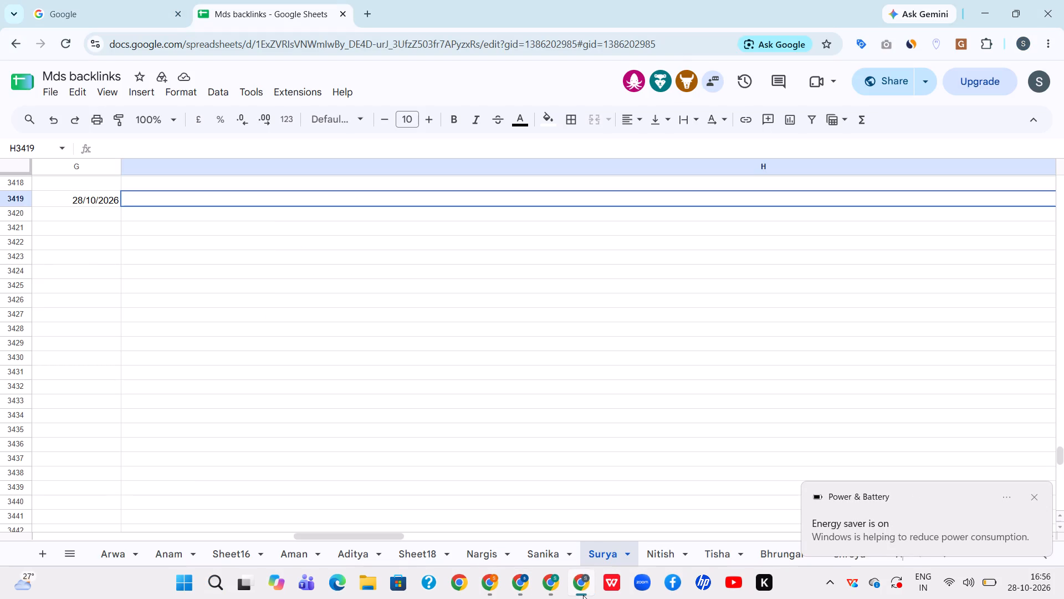
key(ctrl+v)
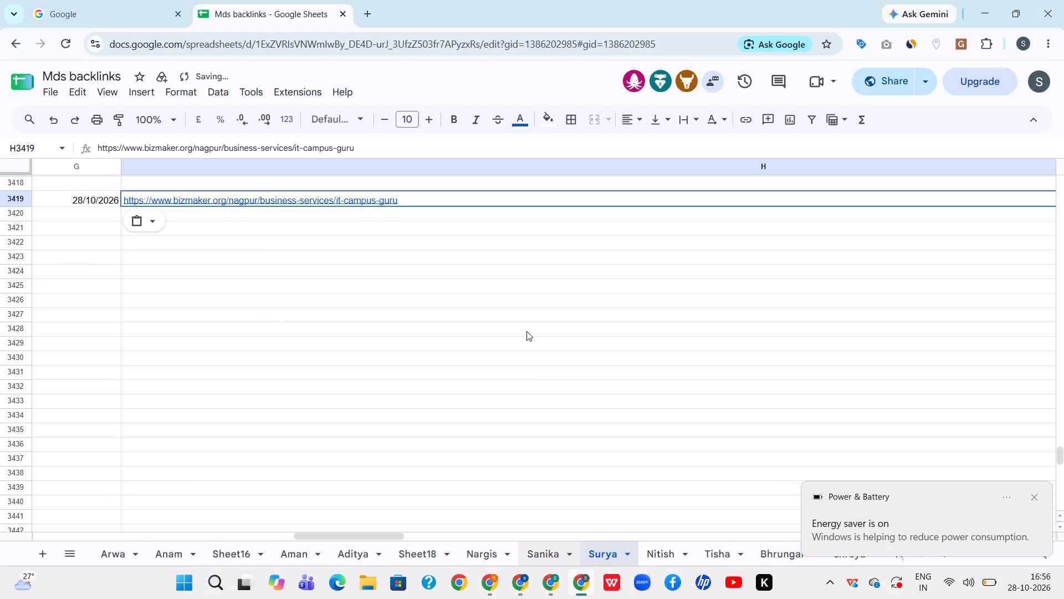
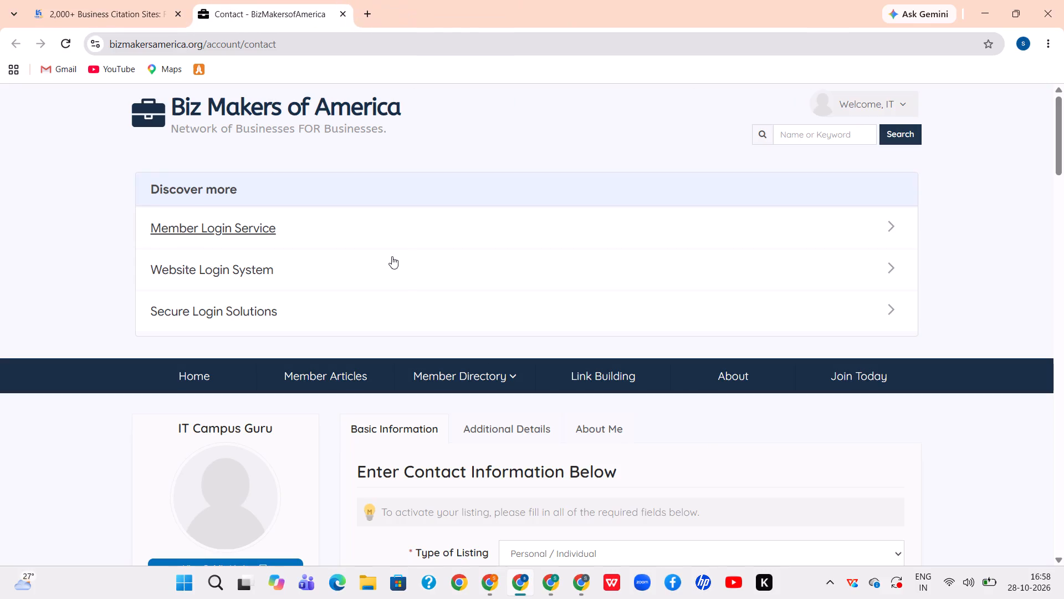
Choose Education as the category that best describes the member in the Biz Makers of America contact form.
key(Page_Down)
scroll(392, 256, up, 1)
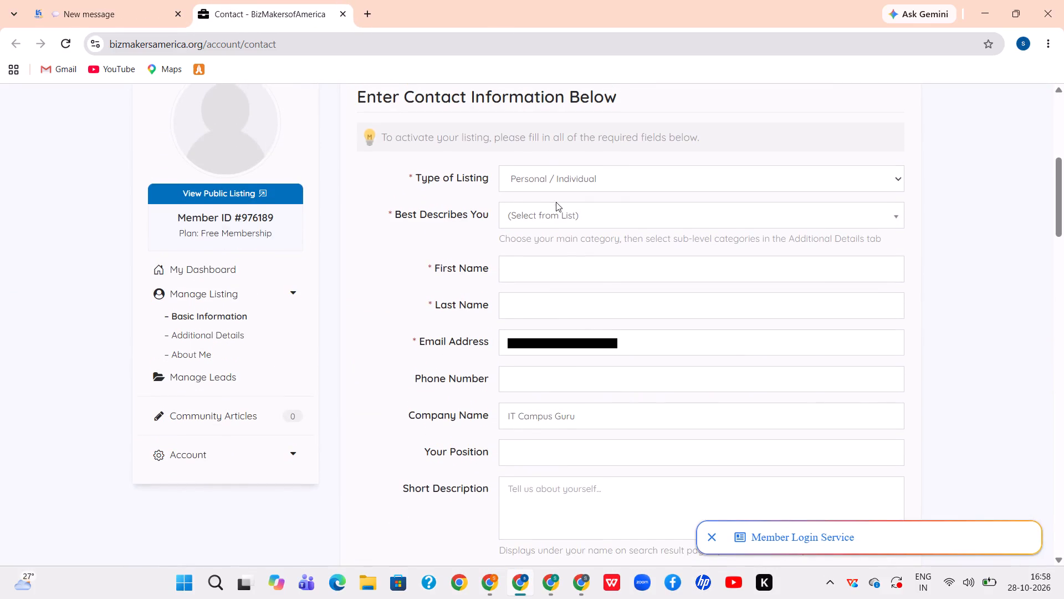
click(552, 217)
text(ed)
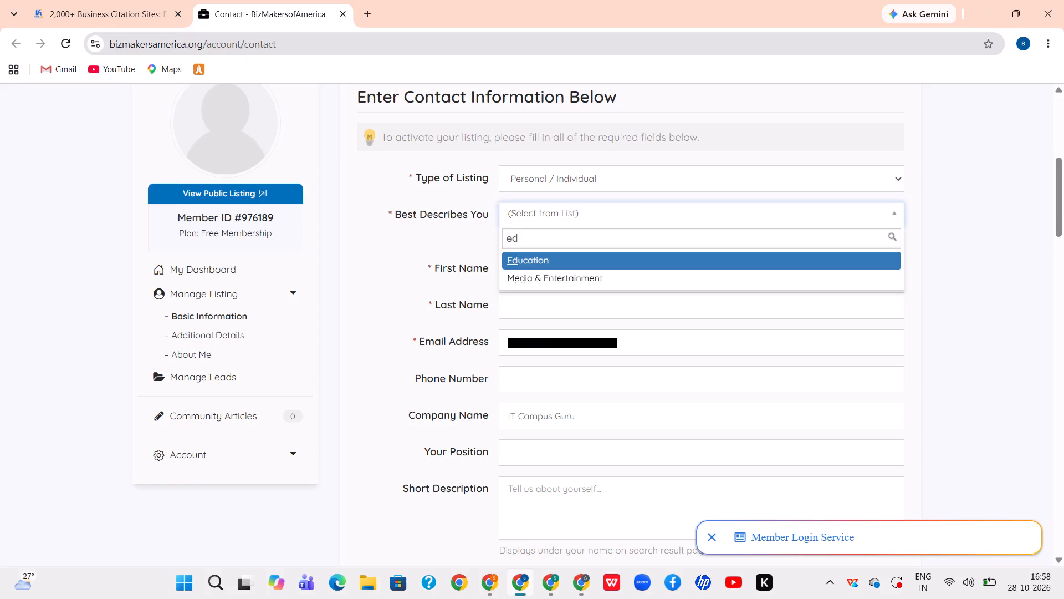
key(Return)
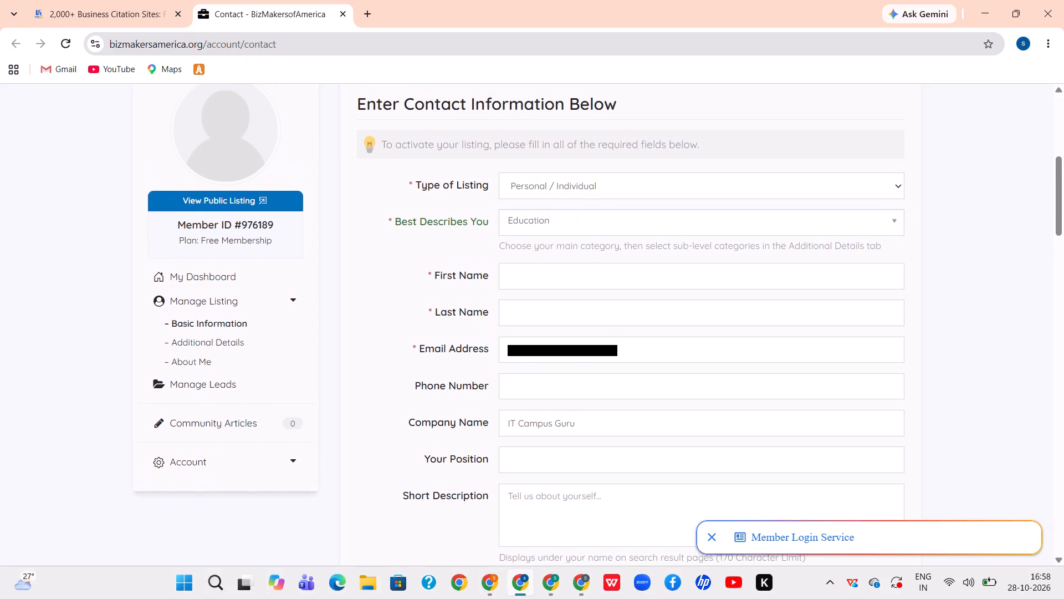
Fill in the contact person's first and last name from the saved autofill profile.
click(561, 282)
click(606, 319)
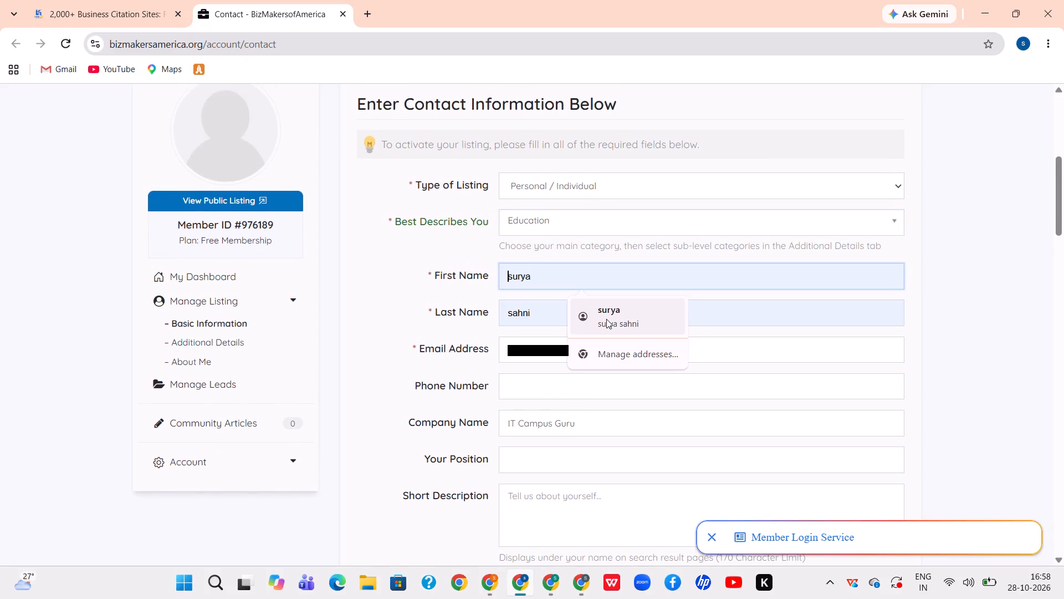
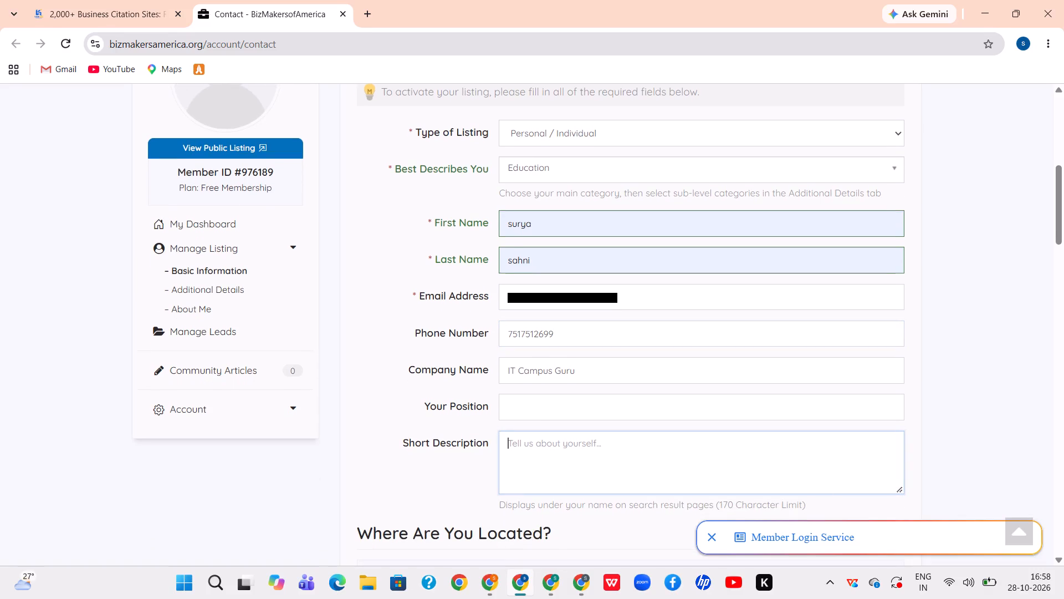
Switch to the Google results window and copy the full "From IT Campus Guru" business description.
click(490, 585)
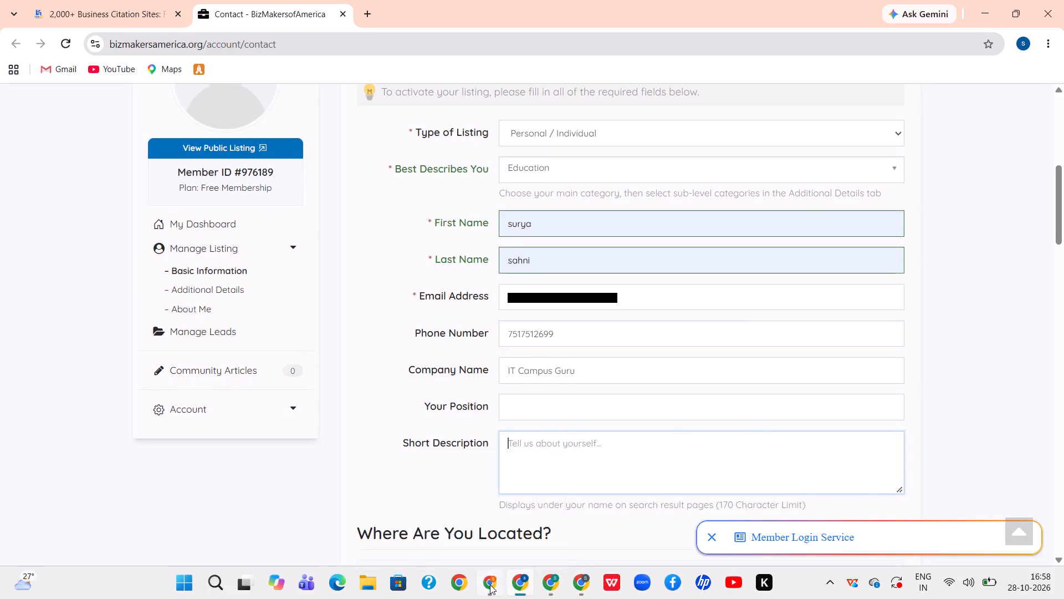
scroll(749, 380, down, 11)
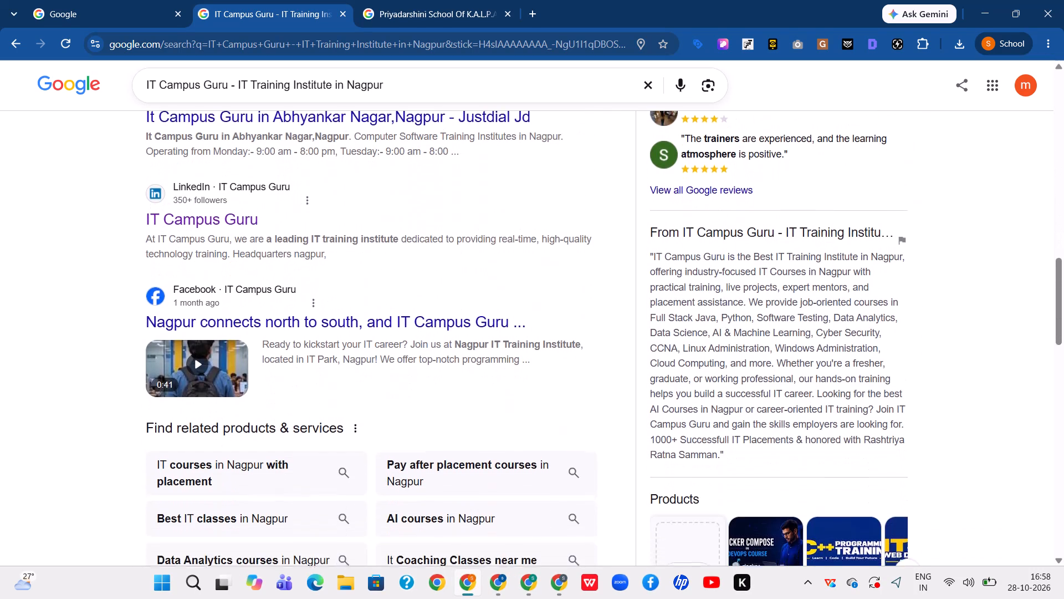
click(657, 252)
drag(657, 252, 659, 252)
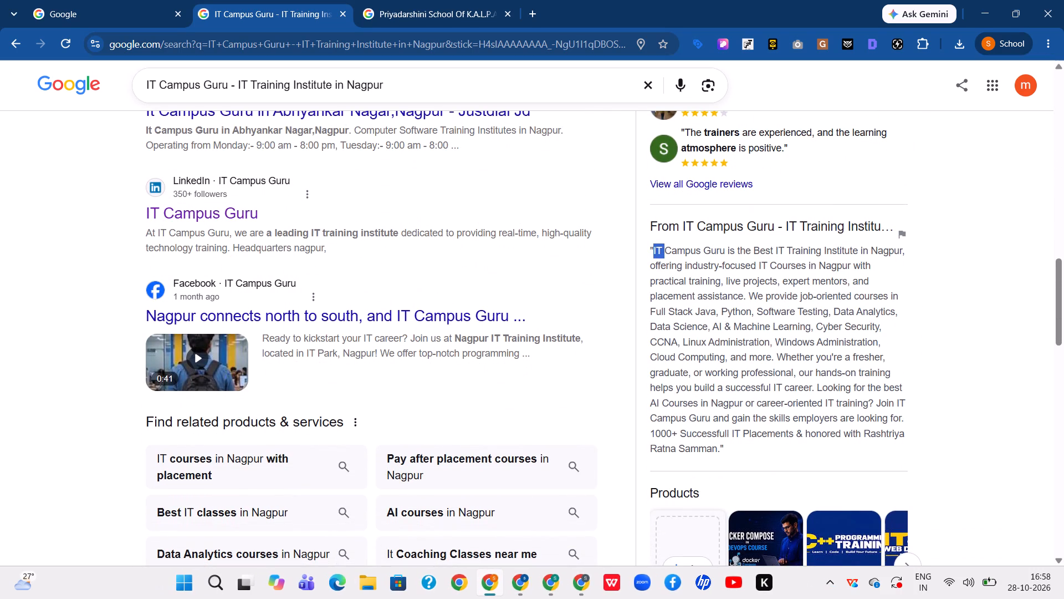
drag(659, 252, 717, 450)
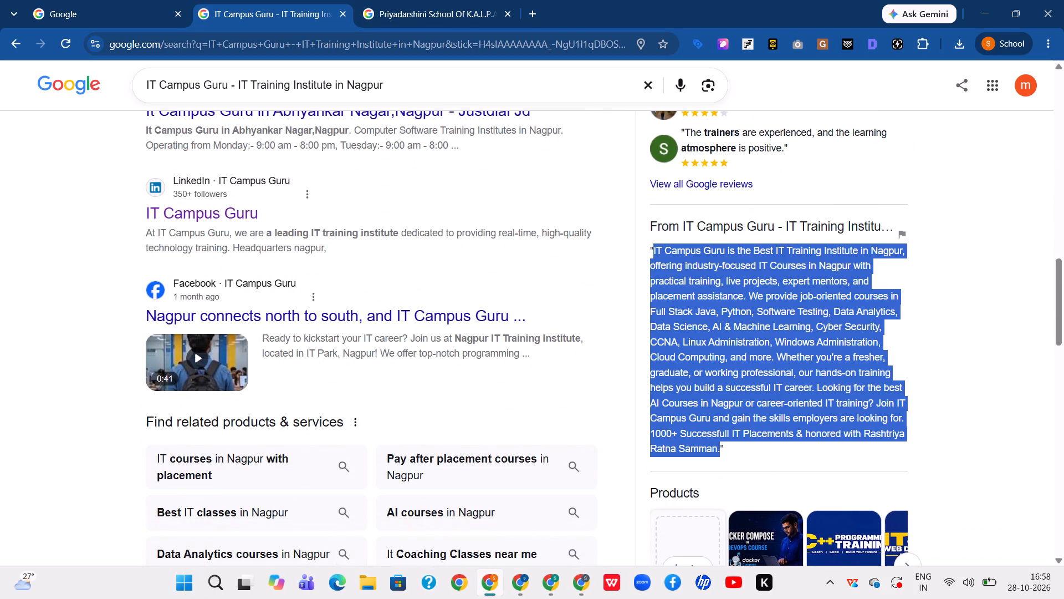
key(ctrl+c)
click(717, 450)
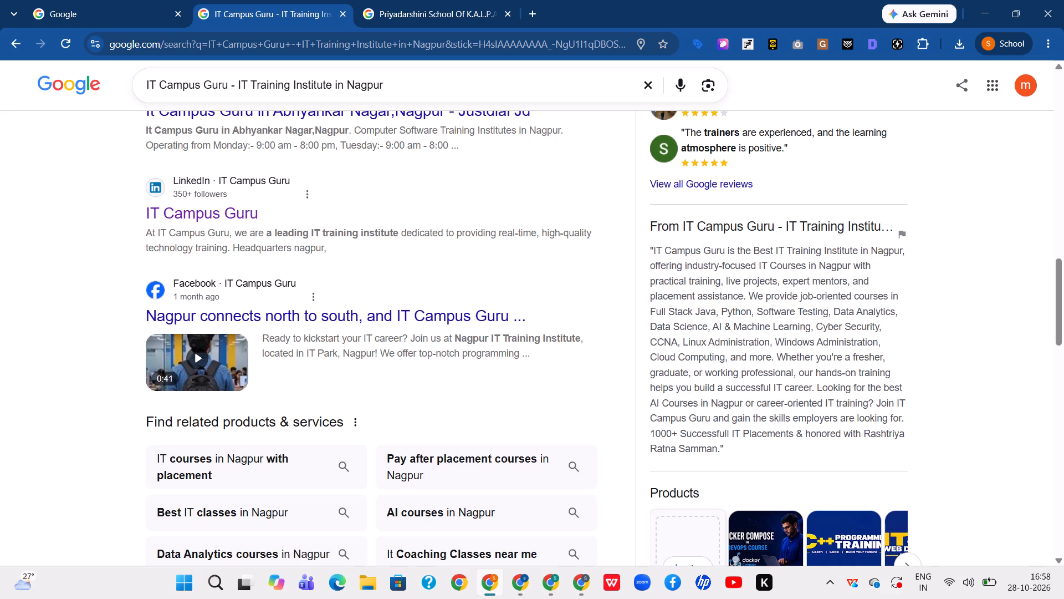
scroll(717, 450, up, 9)
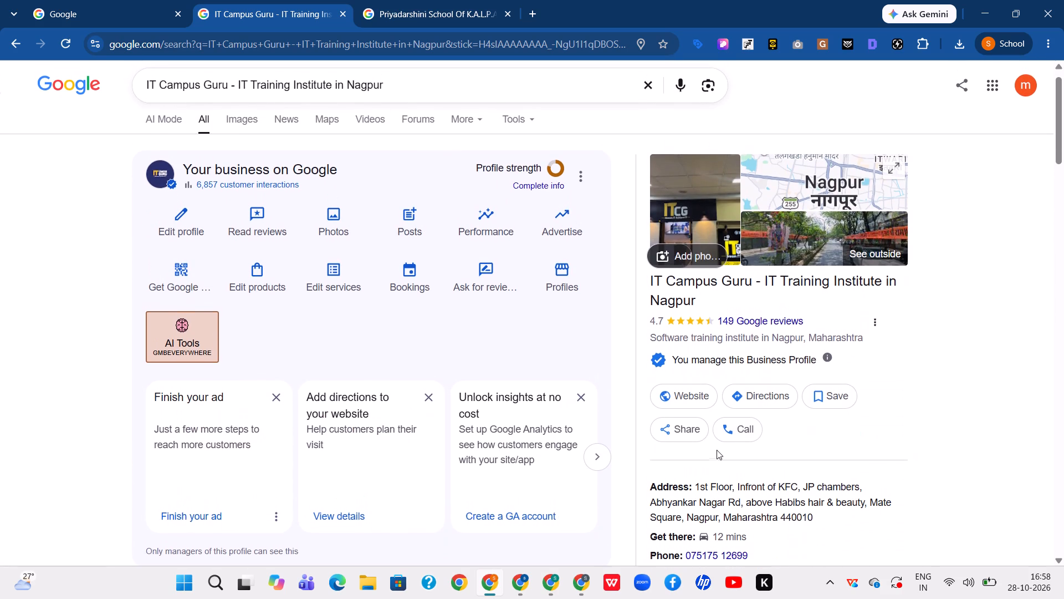
Use a new tab to isolate the description's first sentence, ending in "placement assistance.", and paste it into the BizMakers Short Description.
click(520, 598)
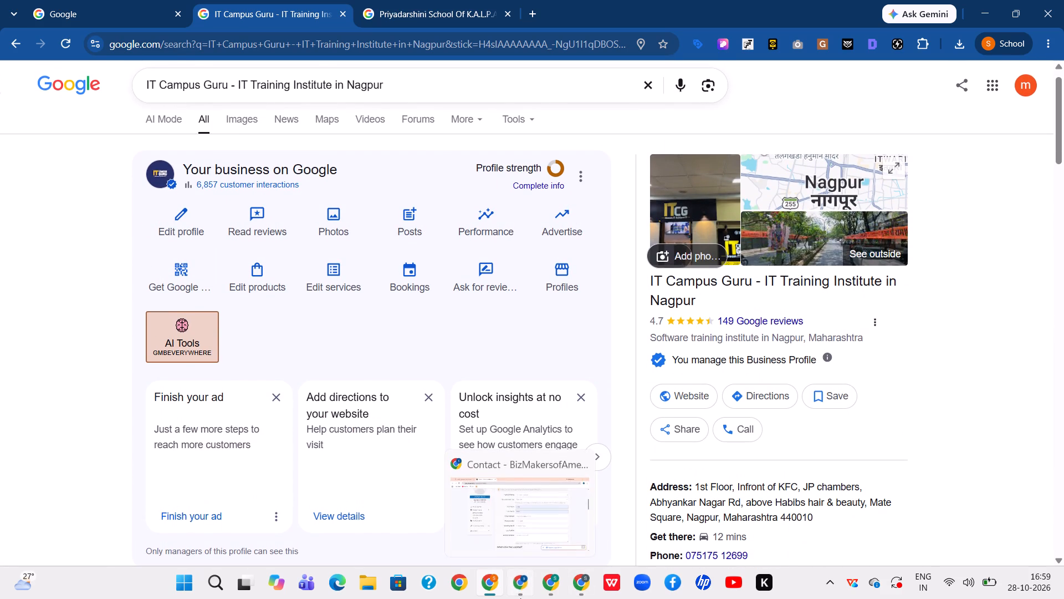
click(361, 1)
key(ctrl+v)
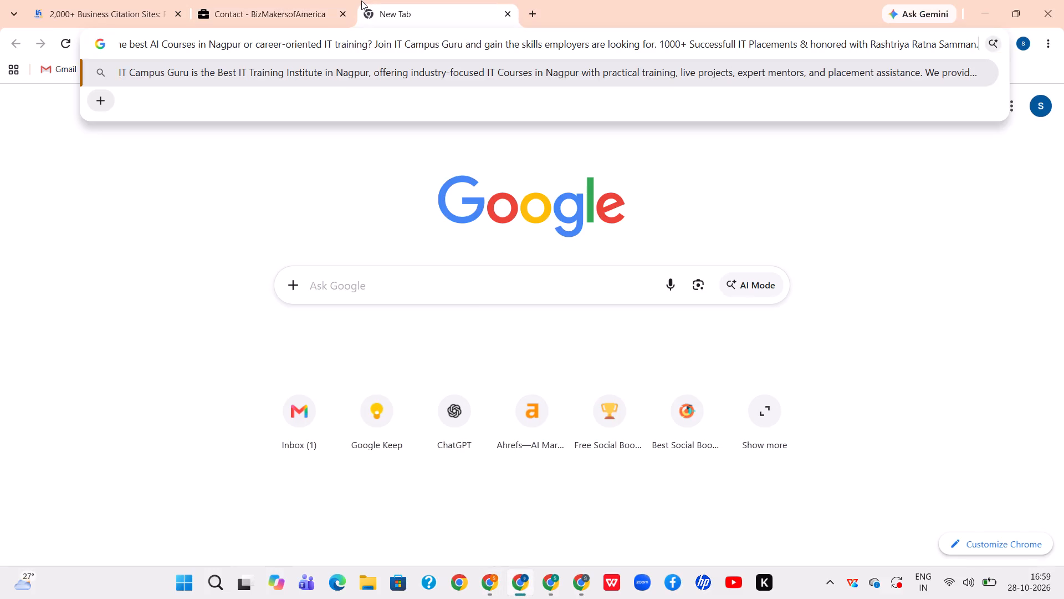
key(Home)
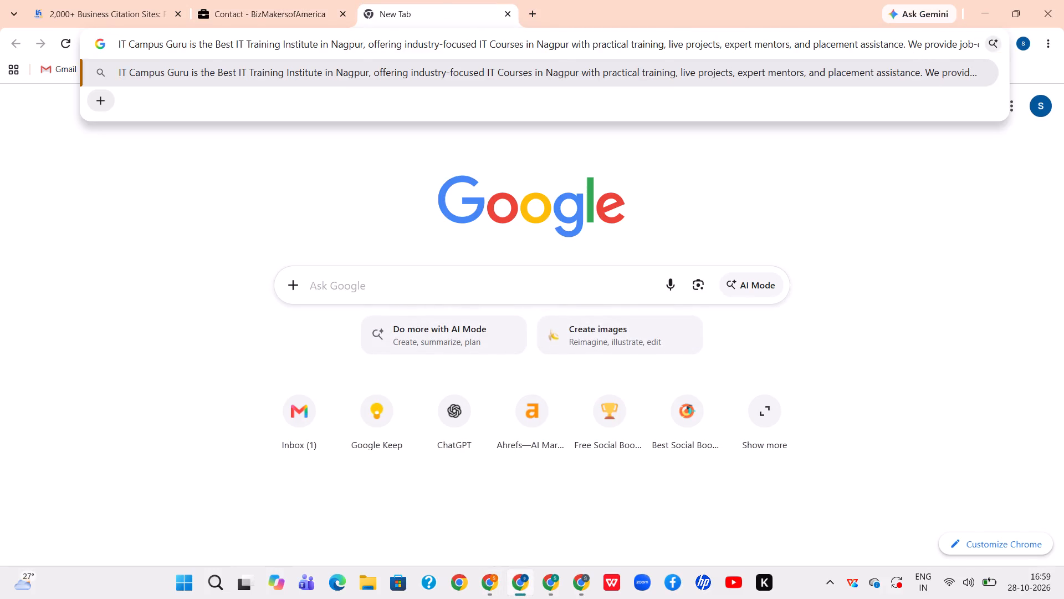
drag(906, 40, 1, 11)
key(ctrl+c)
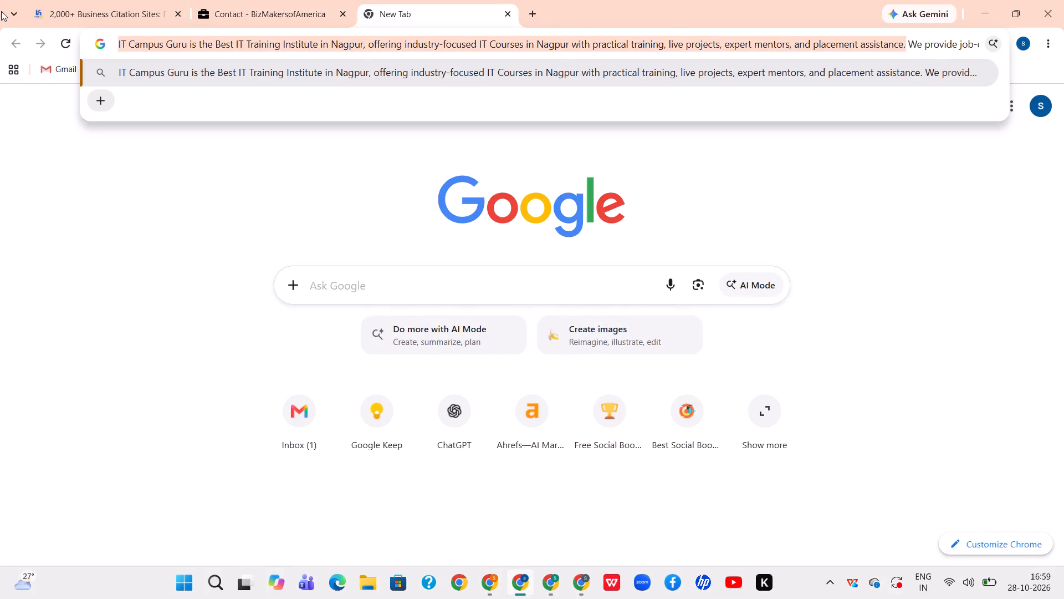
click(559, 49)
click(267, 242)
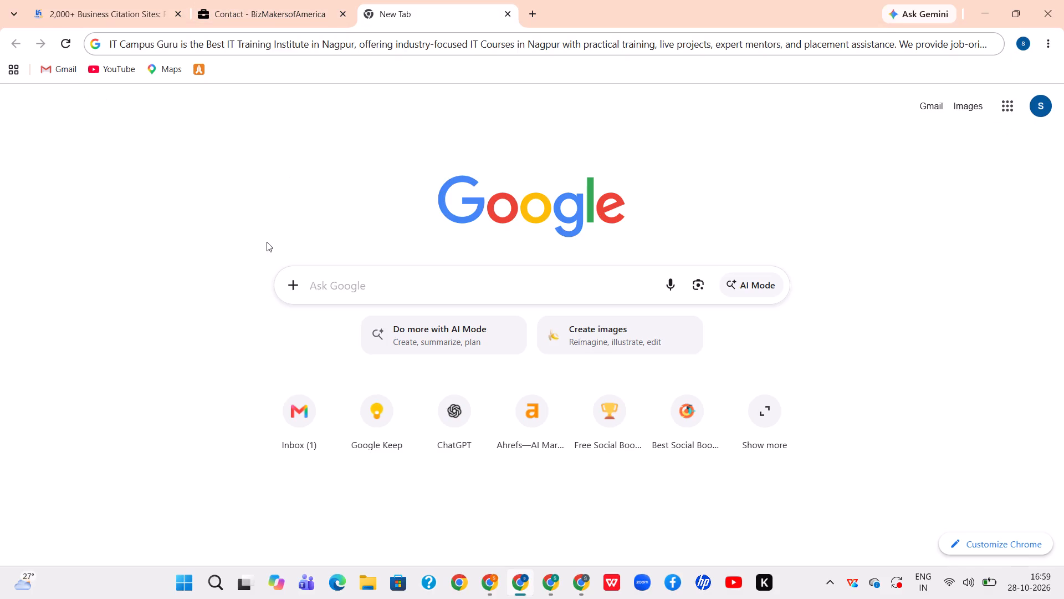
click(260, 0)
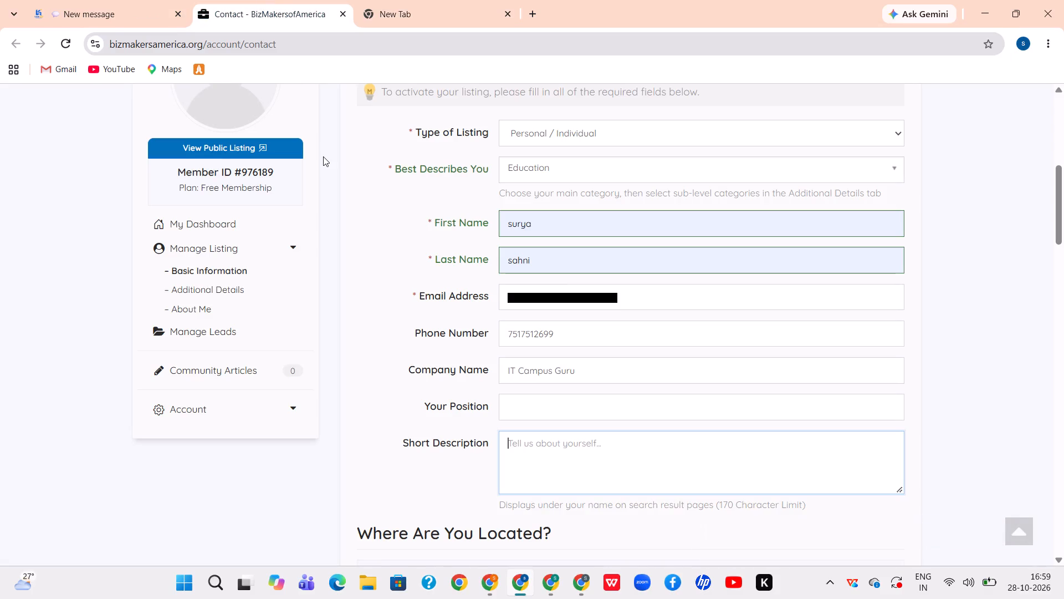
key(ctrl+v)
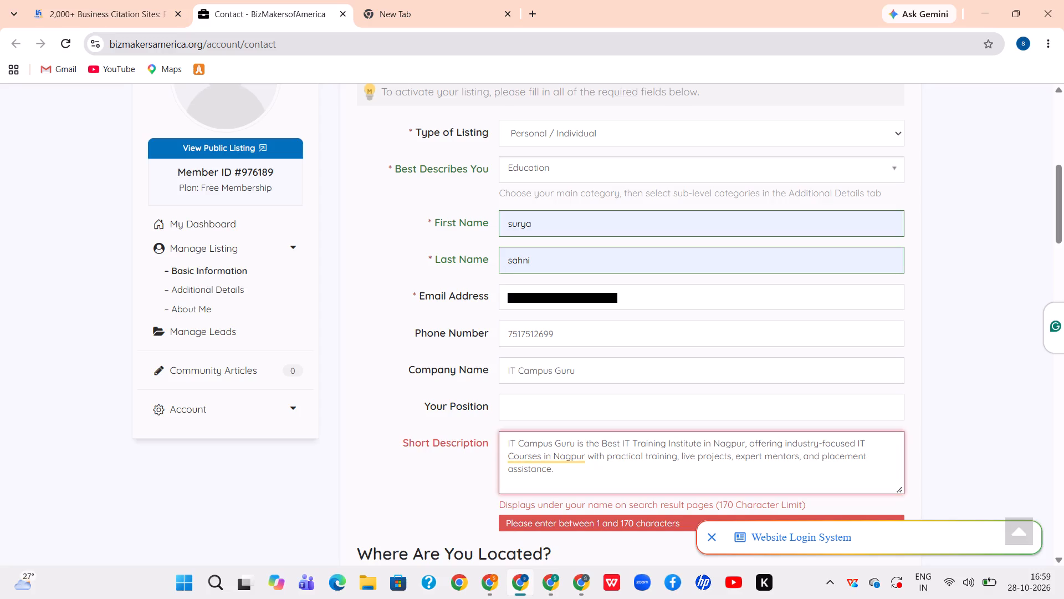
Shorten the Short Description by removing "and placement assistance" so that it ends with "live projects, and expert mentors.".
drag(802, 456, 881, 468)
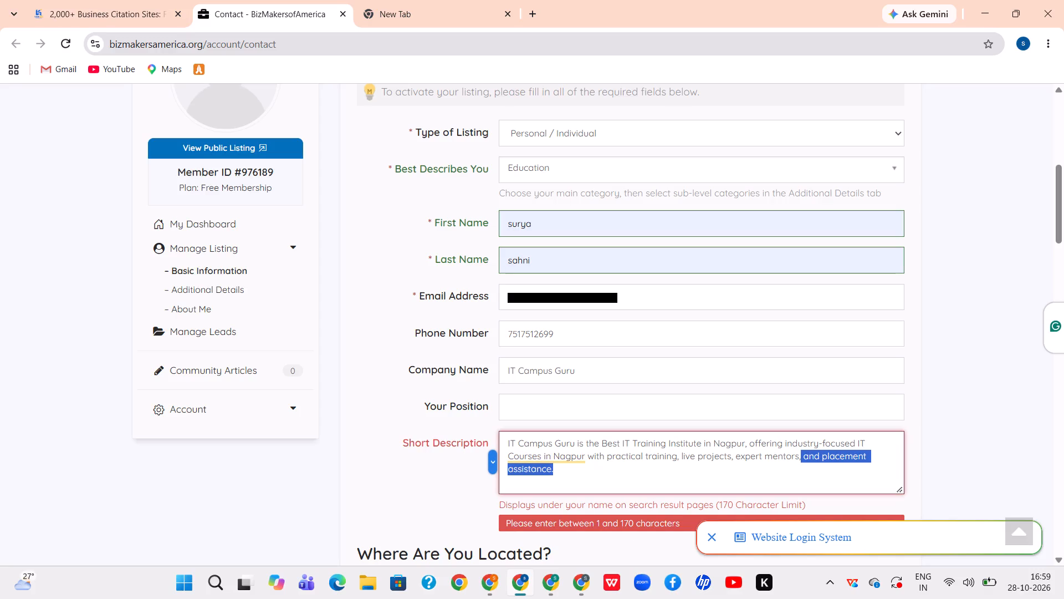
key(BackSpace)
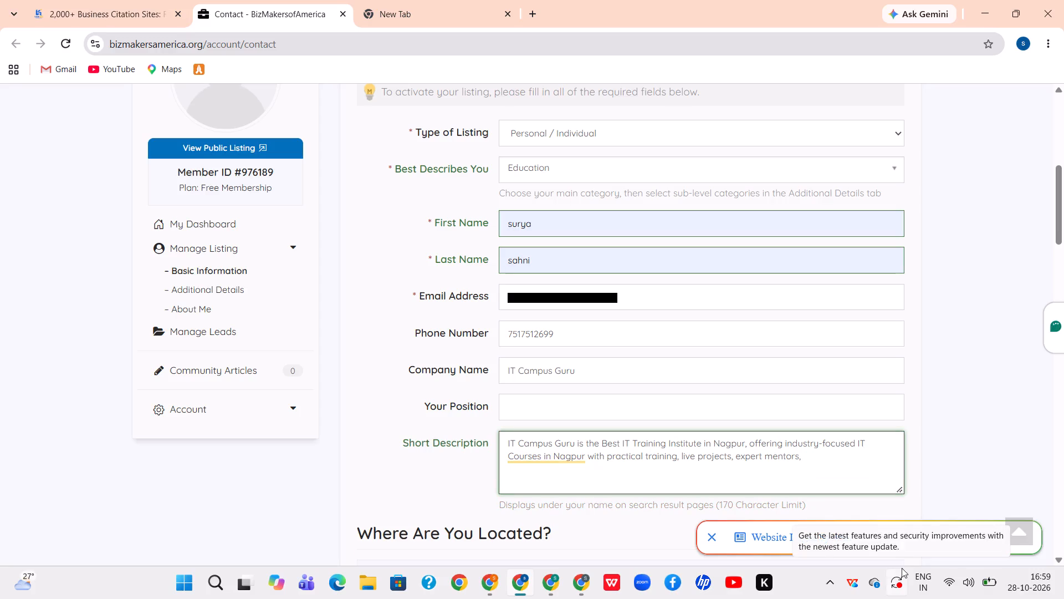
key(BackSpace)
key(period)
scroll(783, 349, down, 1)
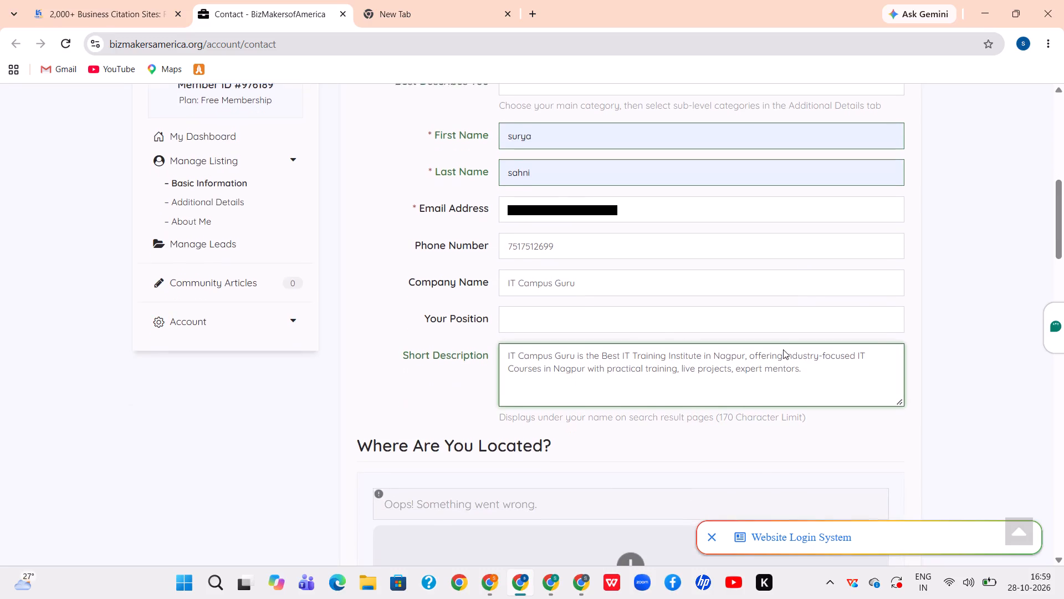
scroll(783, 349, down, 1)
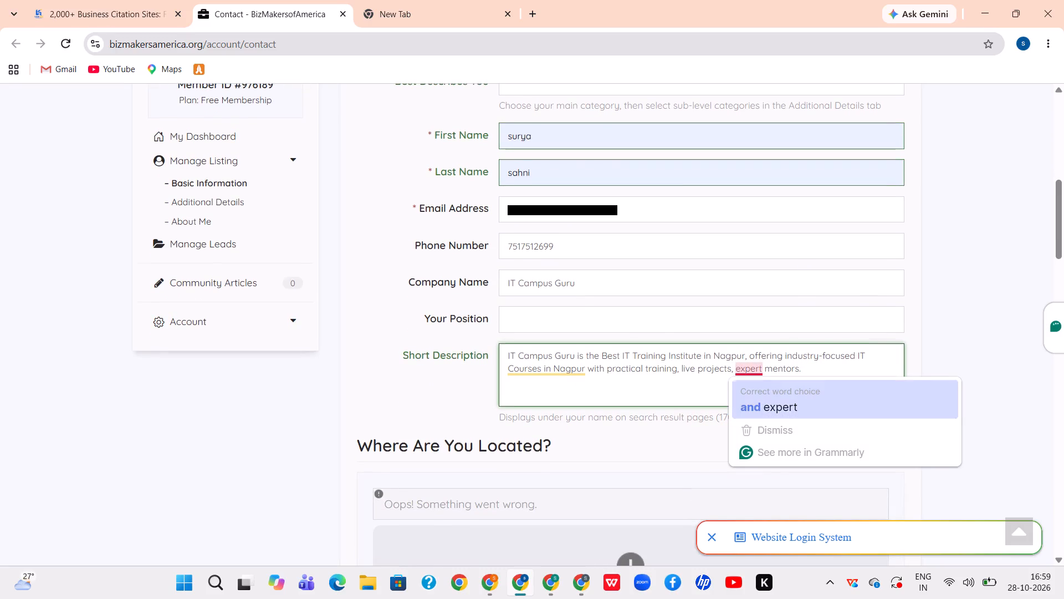
click(763, 414)
text(and)
key(space)
key(End)
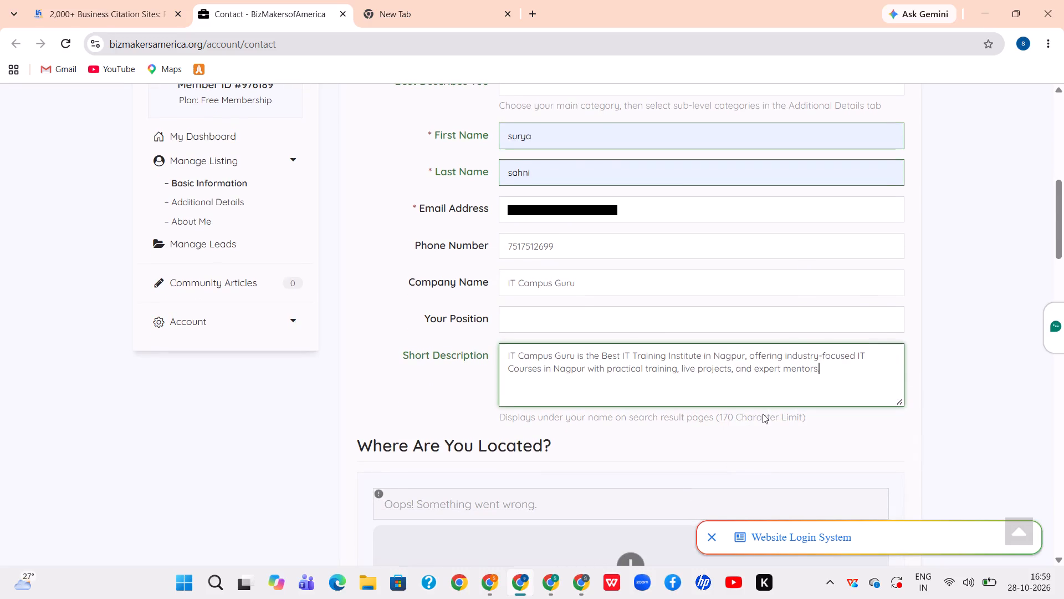
Copy IT Campus Guru's full address from its Google business profile into Address Line 1 of the BizMakers form.
scroll(763, 414, down, 2)
scroll(627, 222, down, 3)
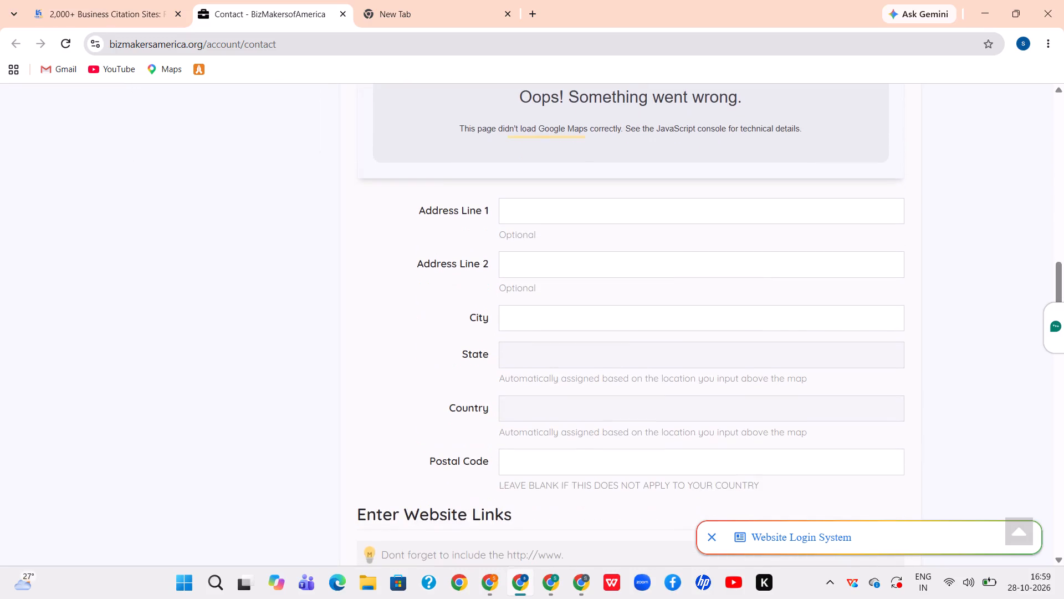
click(600, 211)
scroll(600, 211, left, 1)
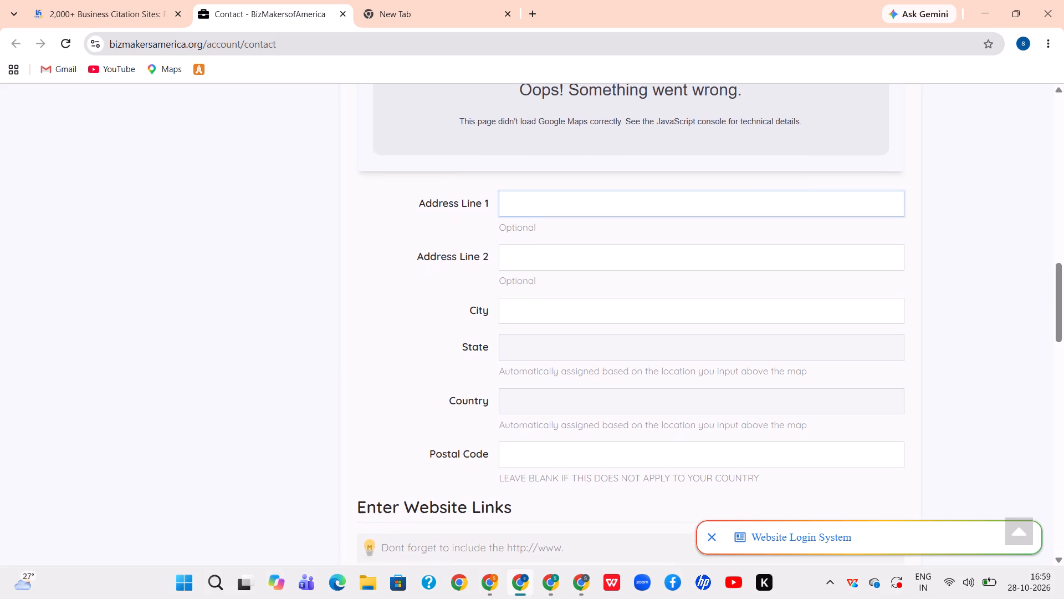
scroll(600, 211, left, 1)
scroll(603, 236, up, 1)
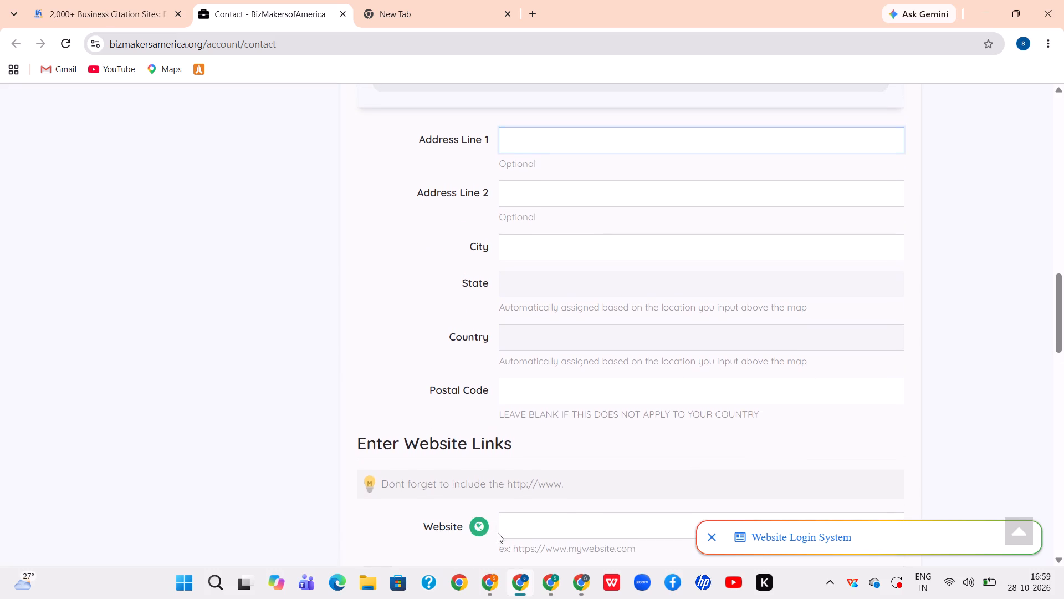
click(487, 589)
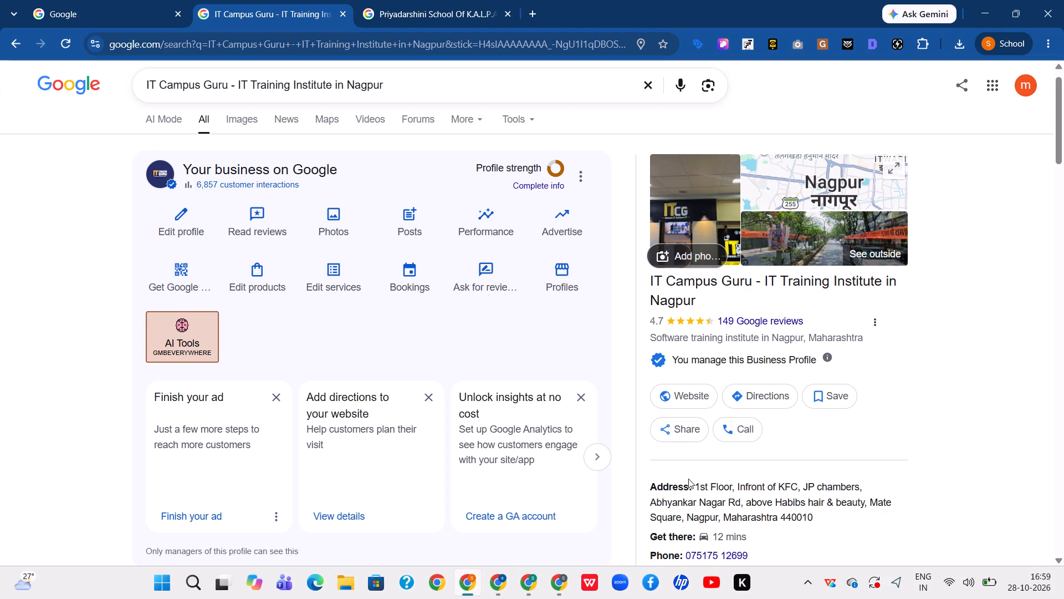
double_click(707, 490)
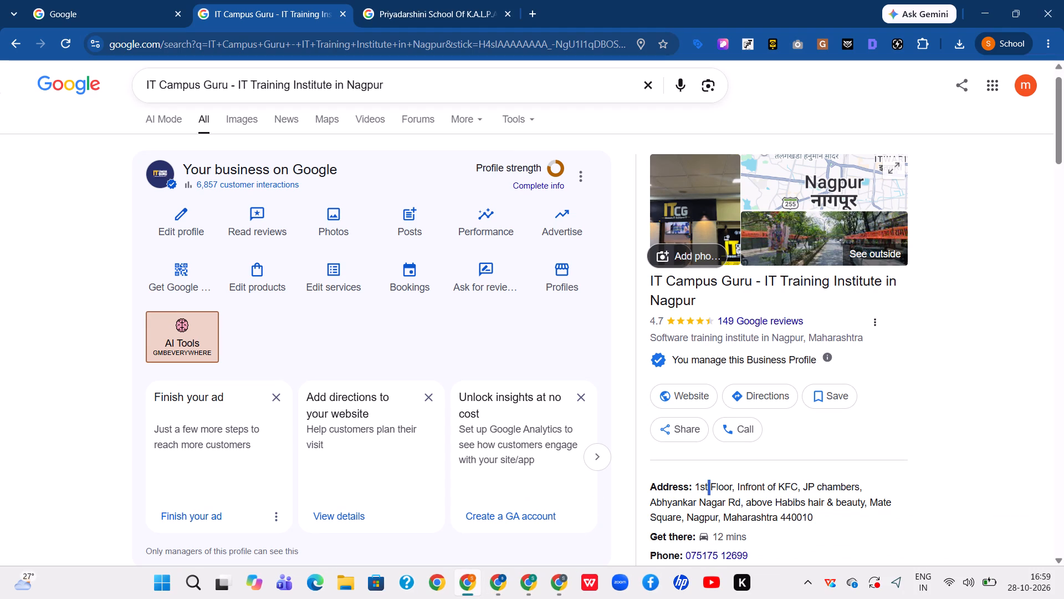
click(707, 490)
click(699, 484)
drag(699, 484, 796, 523)
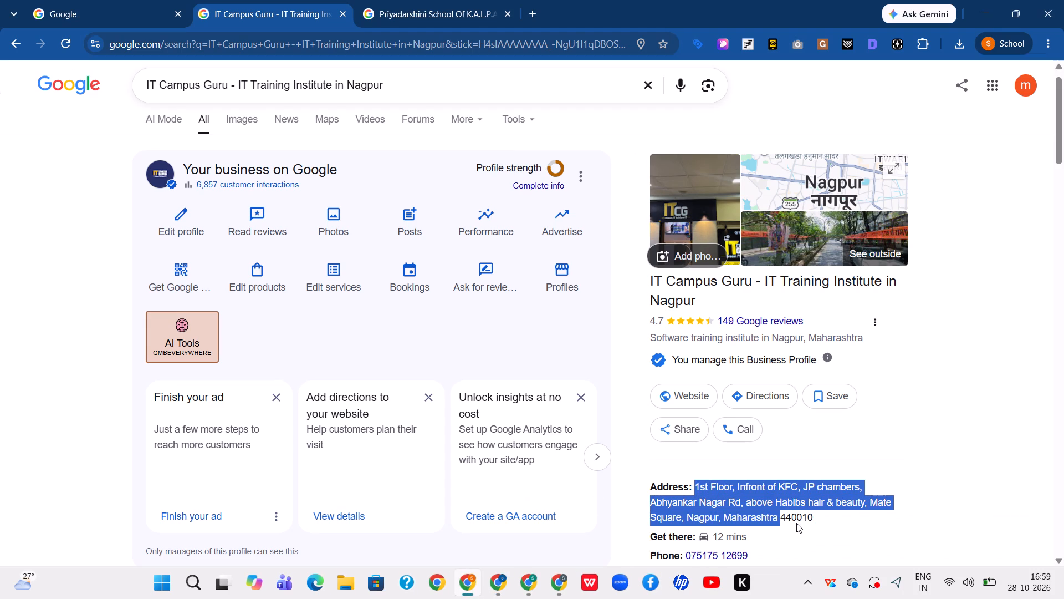
drag(796, 523, 795, 522)
key(ctrl+c)
click(795, 522)
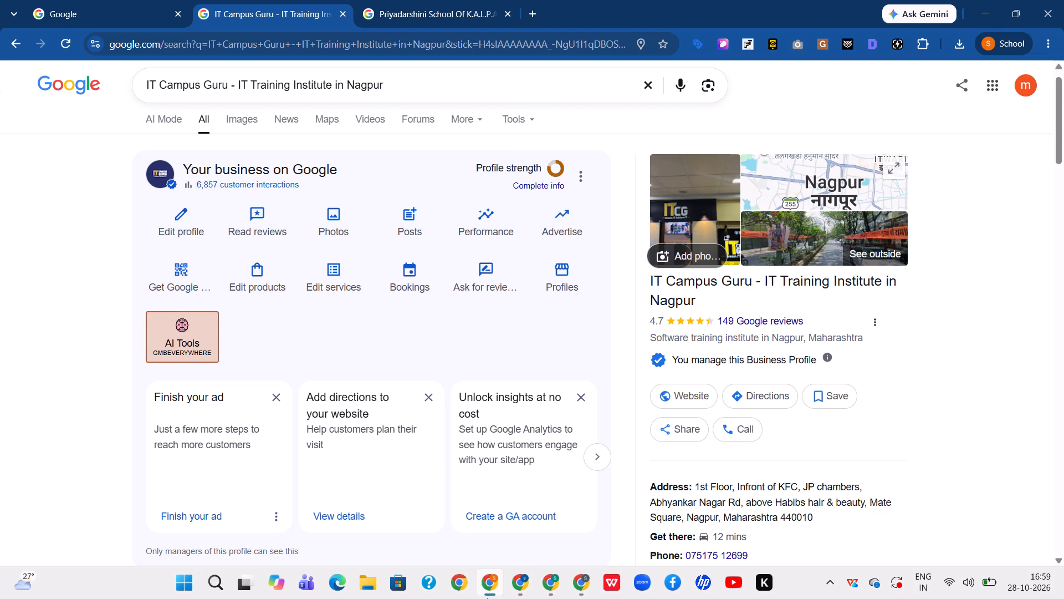
click(518, 581)
key(ctrl+v)
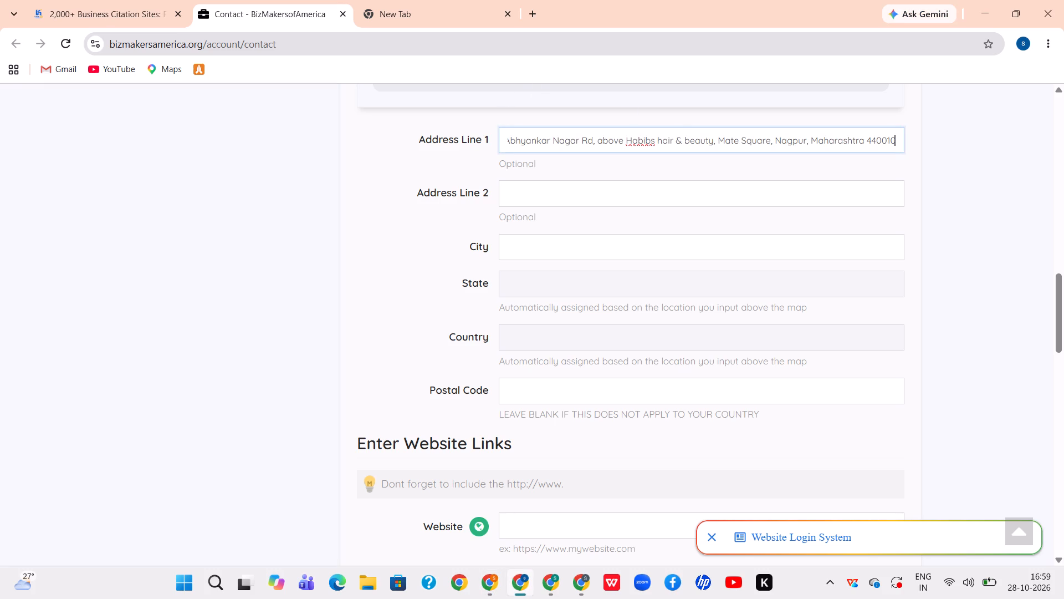
Move everything after the road name from Address Line 1 into Address Line 2.
drag(598, 139, 955, 158)
scroll(955, 158, down, 2)
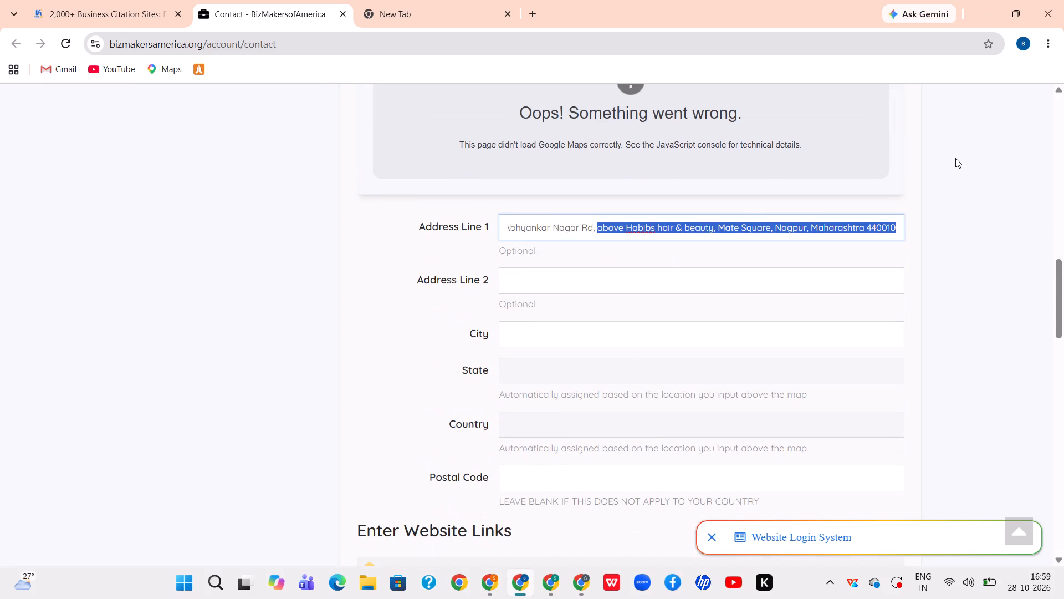
scroll(955, 158, down, 1)
key(ctrl+c)
key(BackSpace)
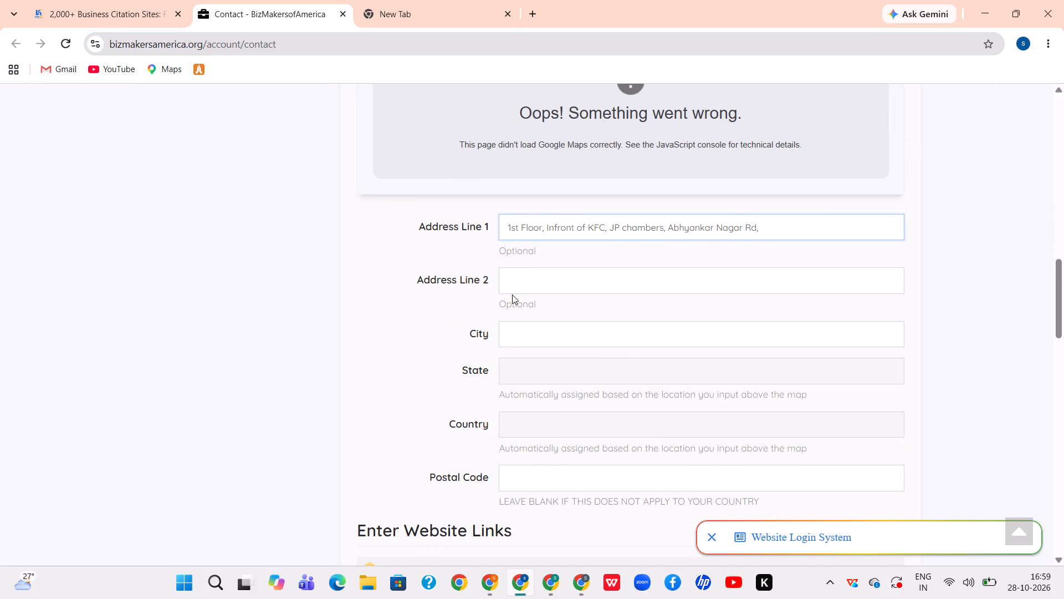
click(536, 287)
key(ctrl+v)
Enter Nagpur as the city.
click(562, 325)
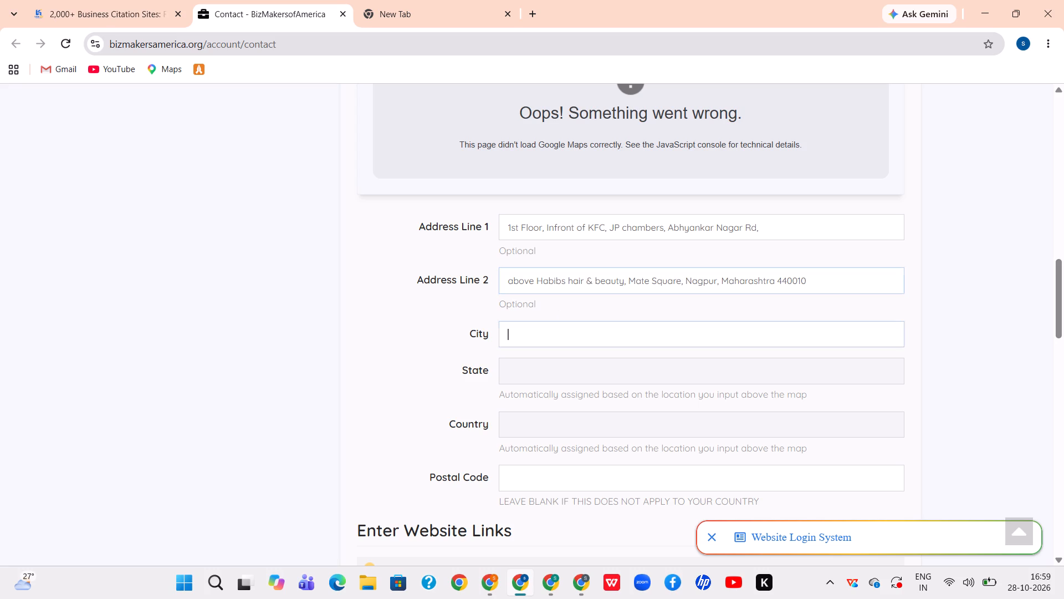
text(Nagpur)
scroll(562, 325, down, 6)
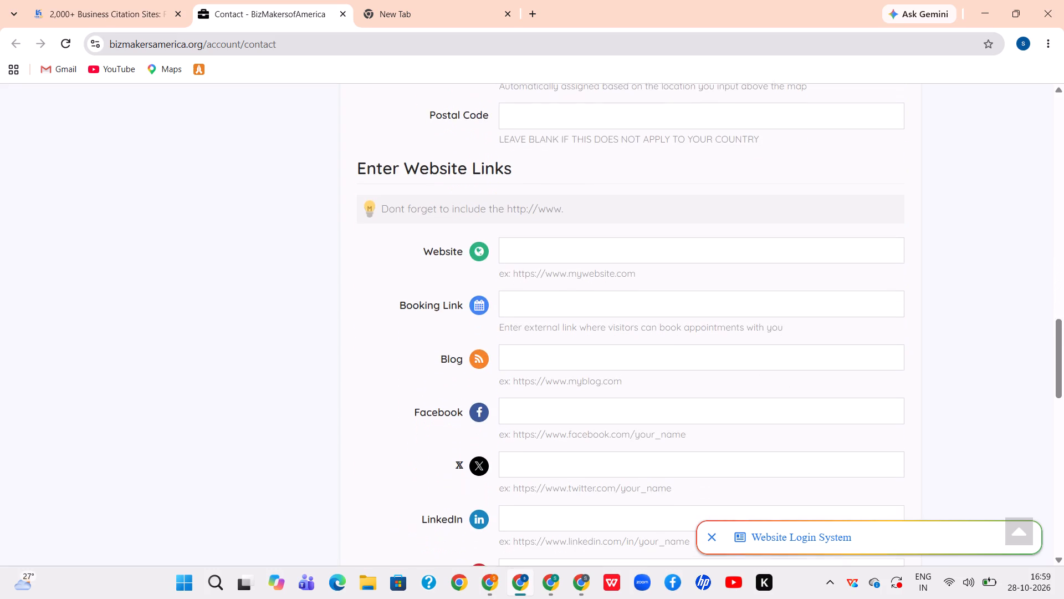
click(535, 207)
scroll(535, 207, down, 1)
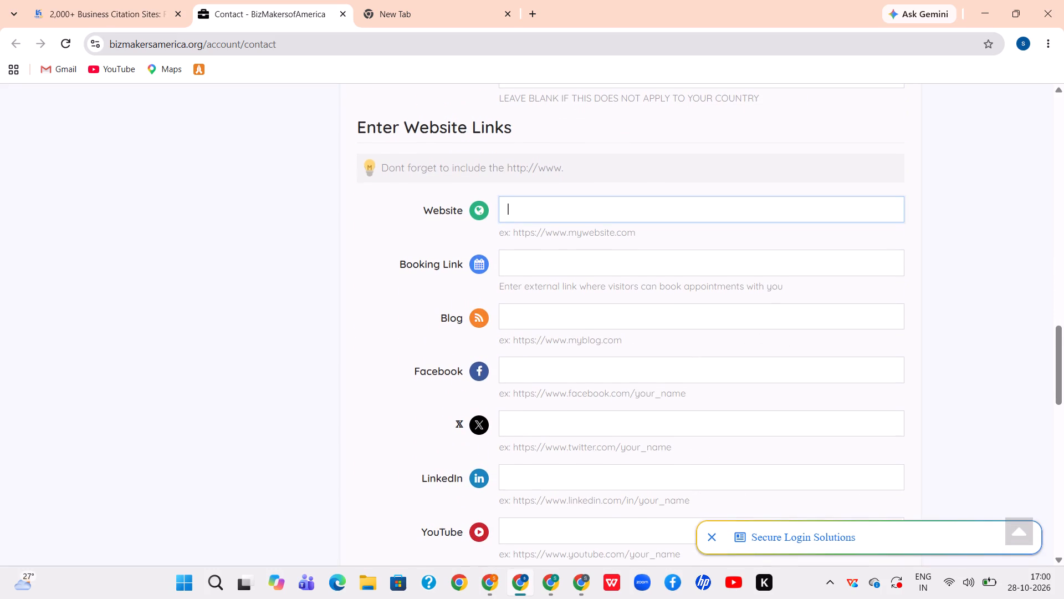
scroll(535, 207, down, 1)
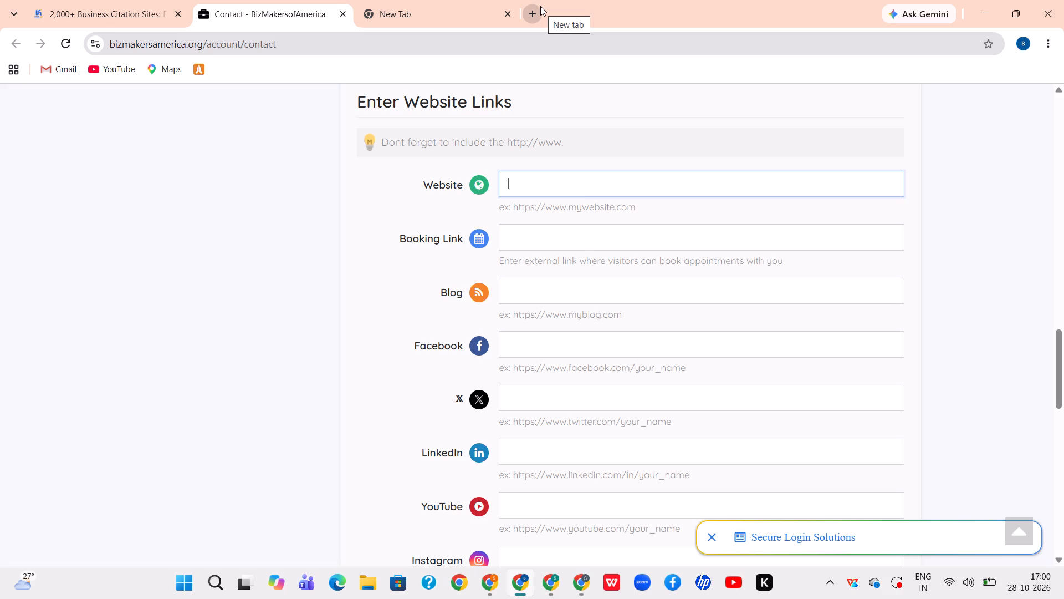
click(540, 6)
text(it)
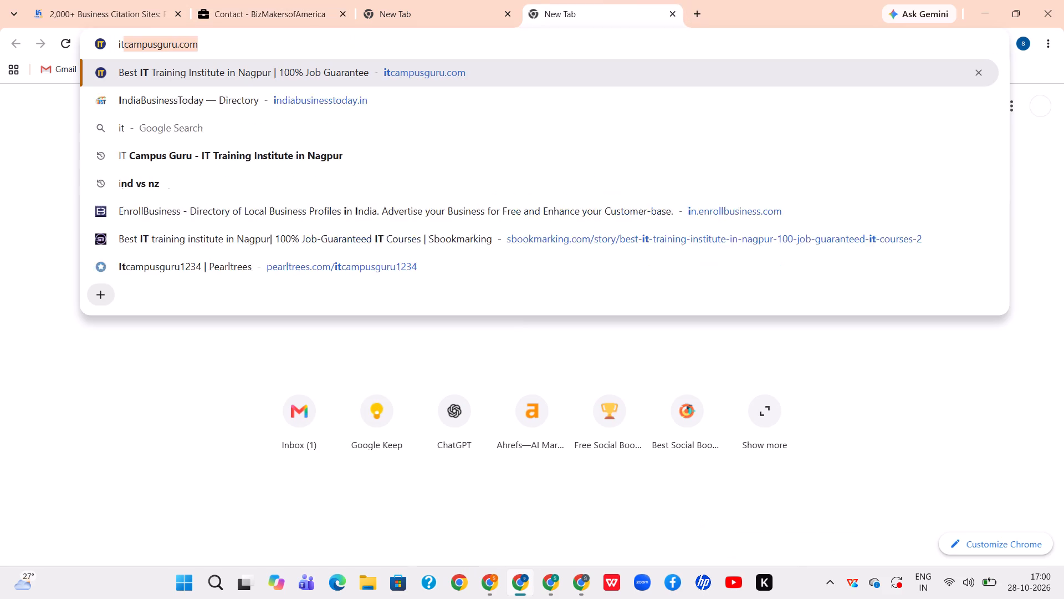
key(ctrl+a)
key(ctrl+c)
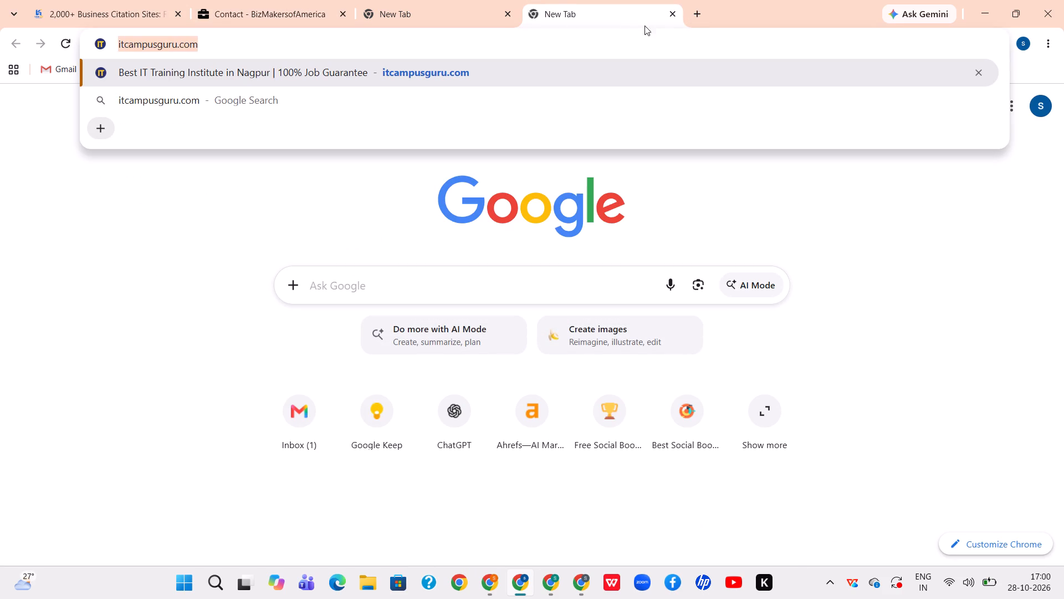
click(674, 18)
key(ctrl+v)
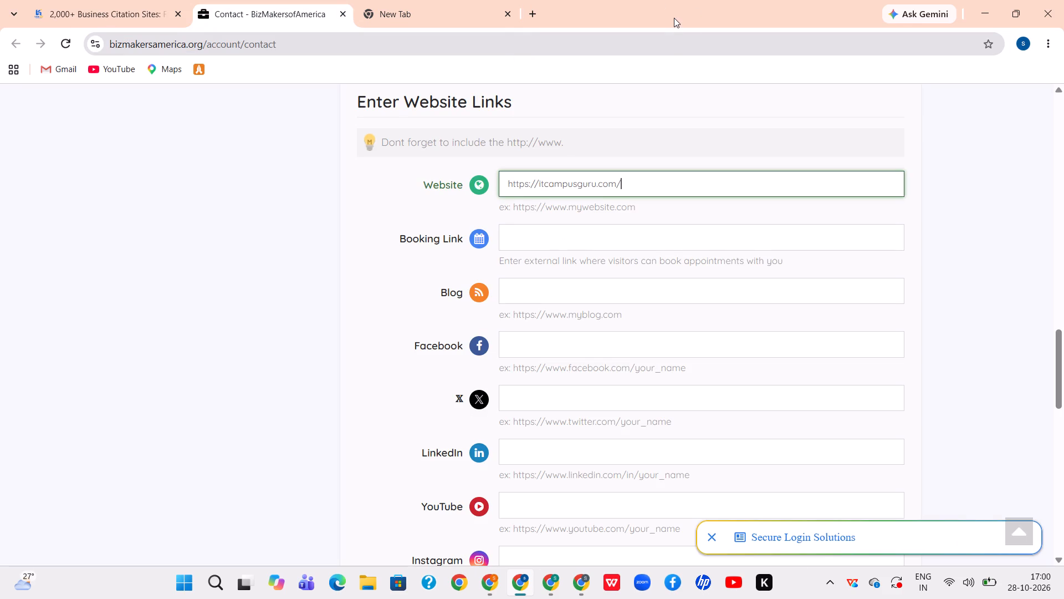
Save the basic information form with only the Website link filled in and continue to Additional Details.
scroll(326, 375, down, 6)
scroll(326, 375, up, 5)
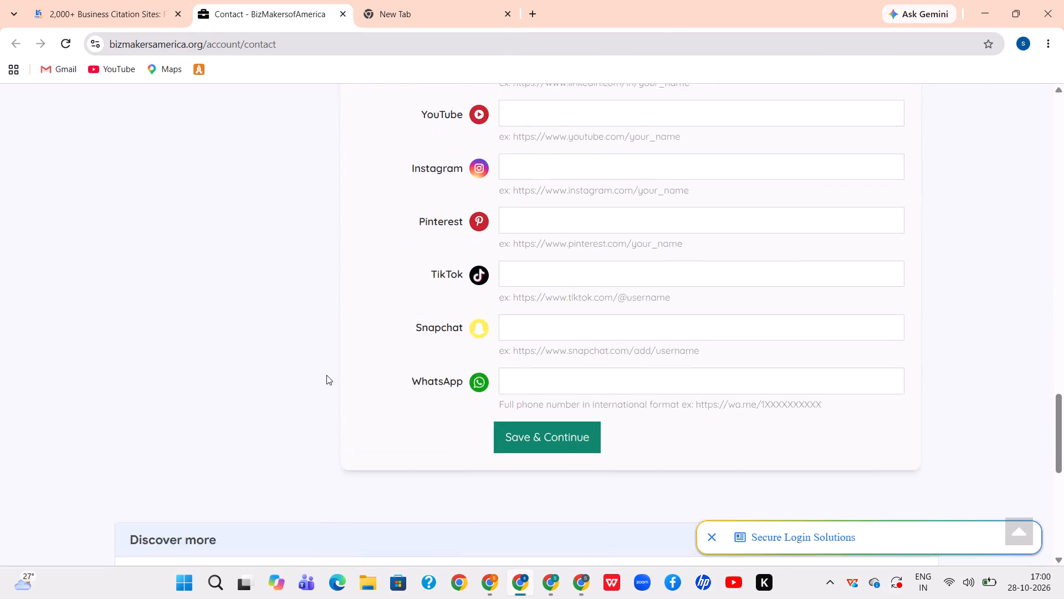
scroll(326, 375, down, 1)
click(567, 432)
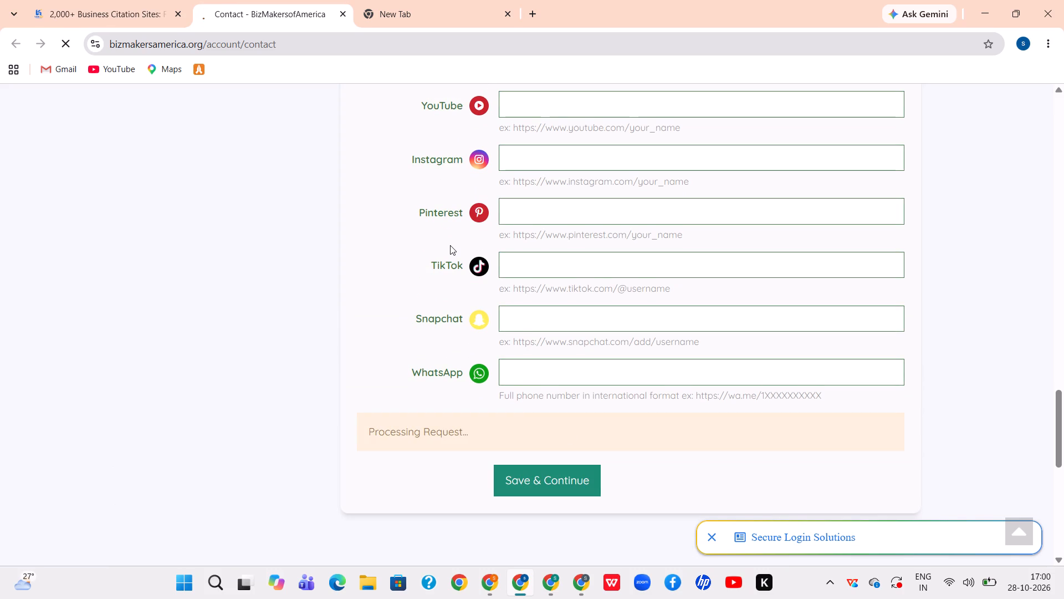
Choose Education Other as the listing's specialty category, leave the other details blank, and save Additional Details.
scroll(450, 245, up, 2)
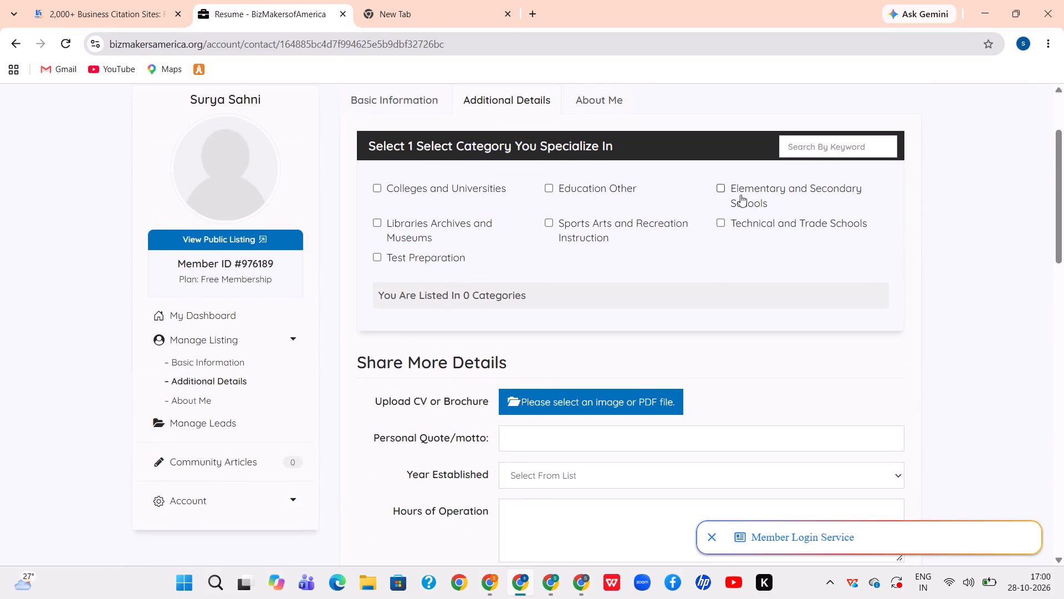
click(570, 185)
scroll(570, 185, down, 2)
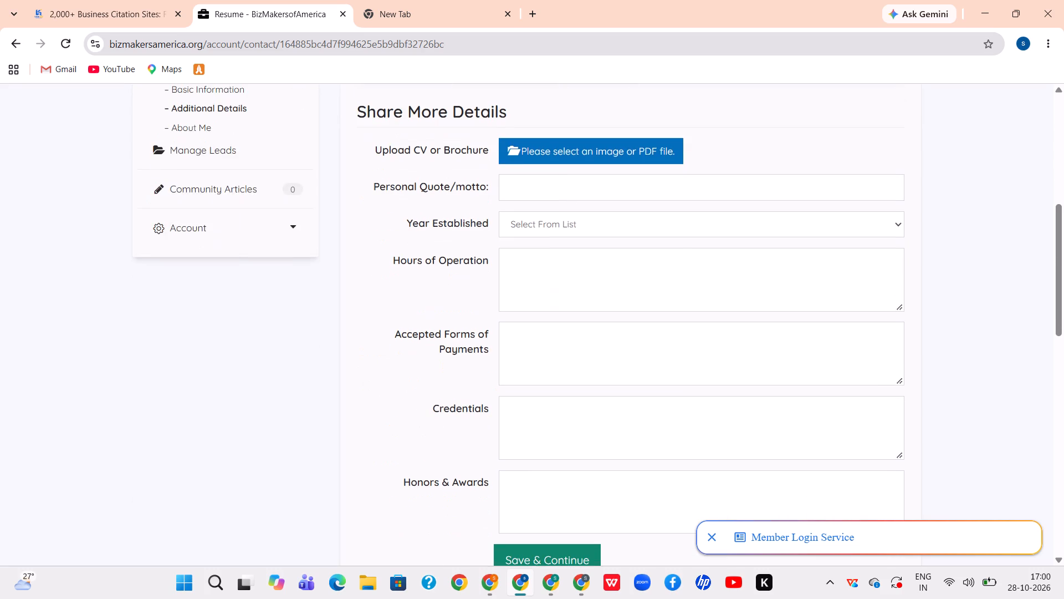
scroll(570, 185, up, 1)
key(Page_Down)
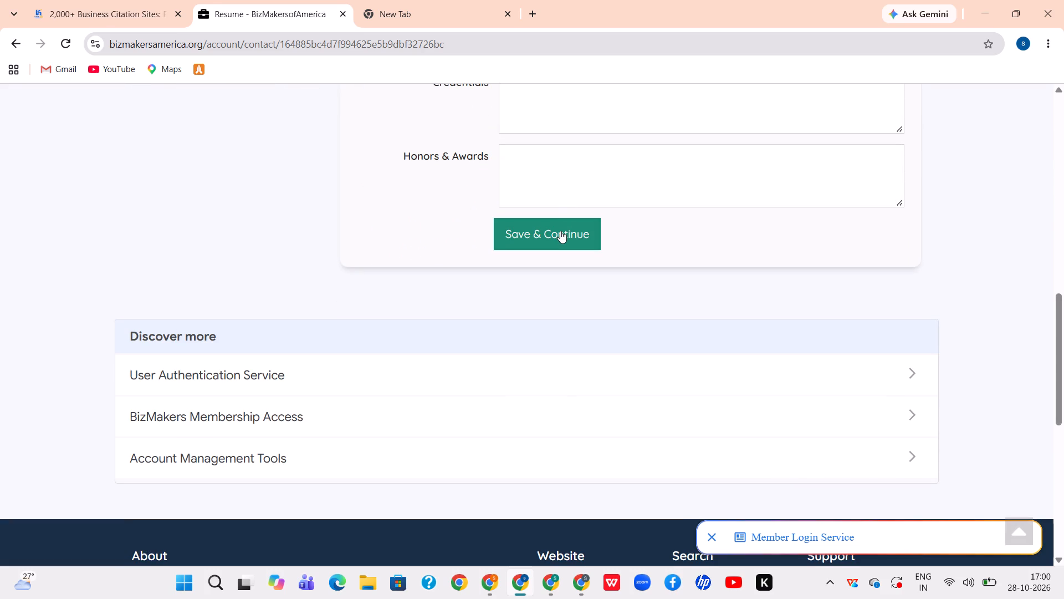
click(560, 231)
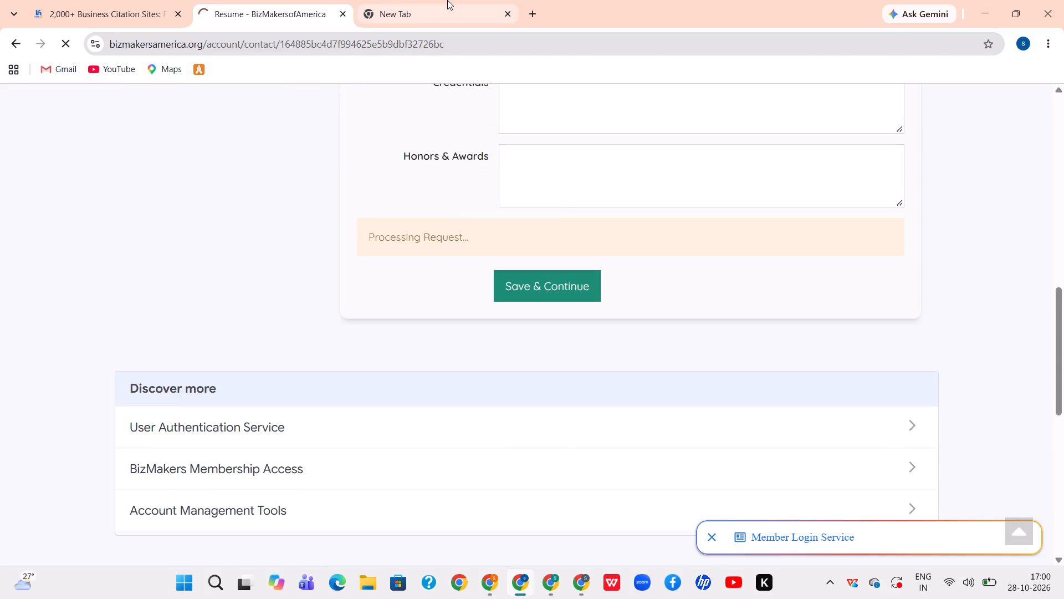
Copy the IT Campus Guru description held in the spare tab's address bar, close that tab, and paste it into the About Me text.
click(447, 0)
key(ctrl+a)
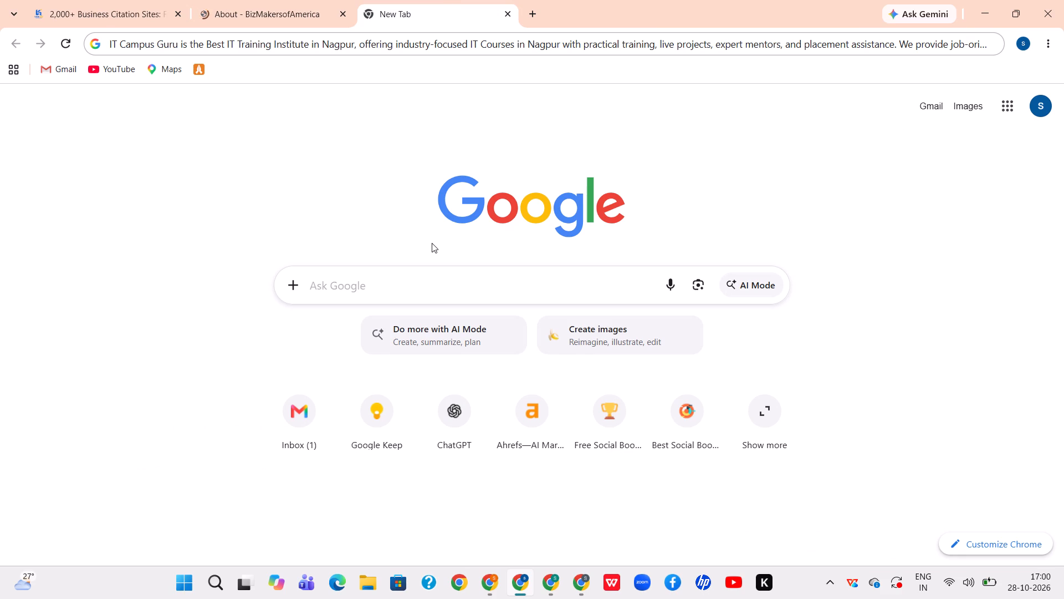
click(478, 47)
key(ctrl+a)
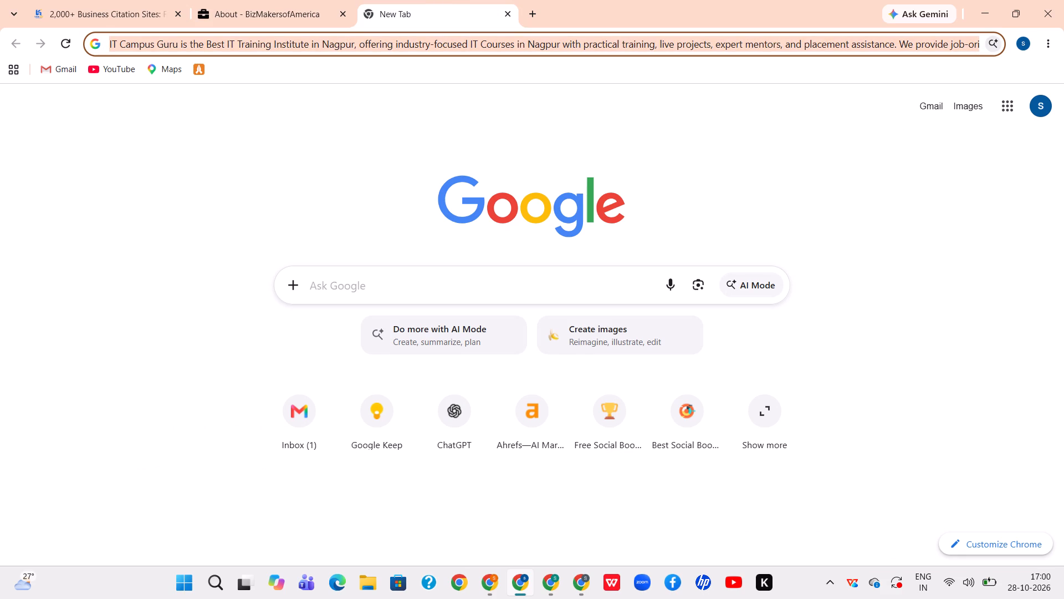
key(ctrl+c)
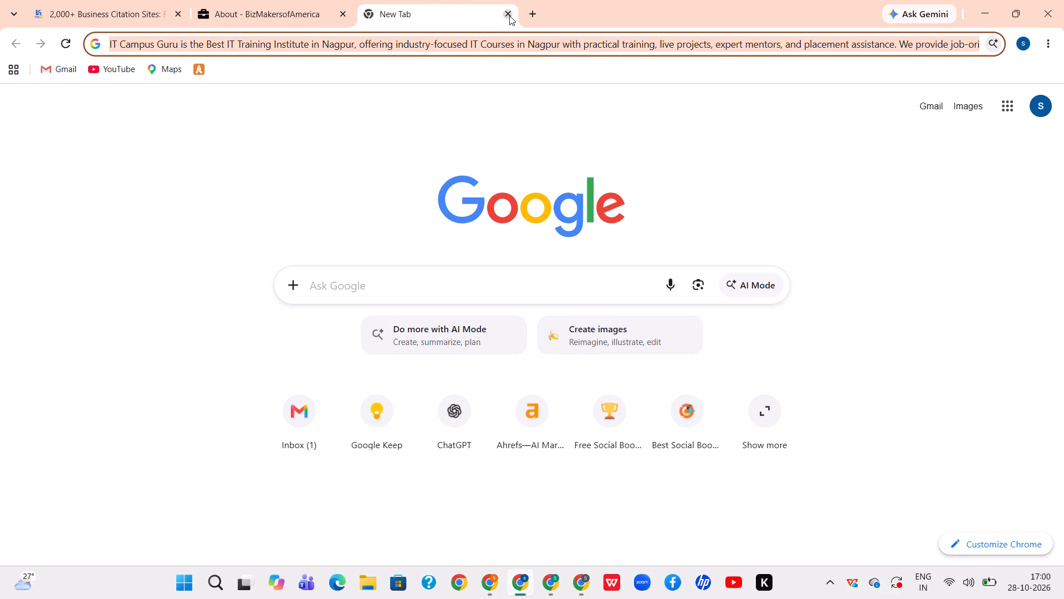
click(509, 16)
key(Page_Up)
key(Page_Down)
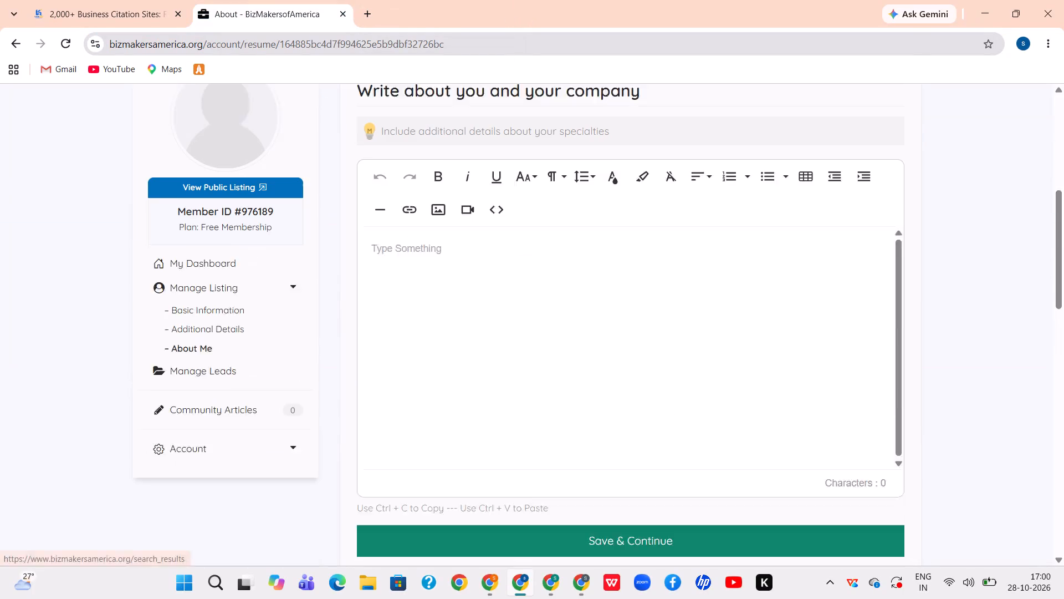
click(496, 382)
key(ctrl+v)
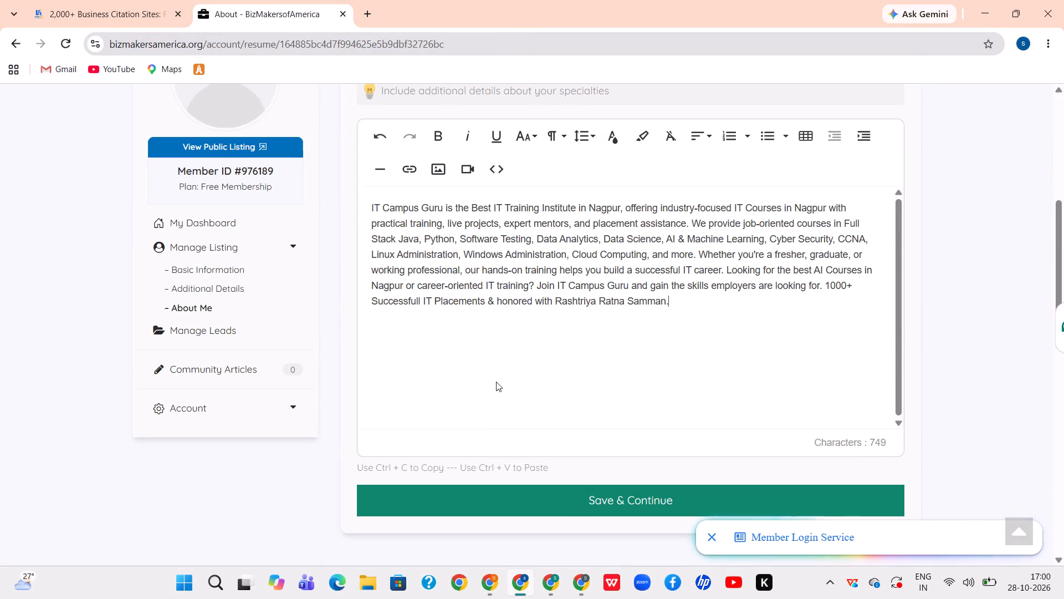
Copy the share link of IT Campus Guru's Google business profile and return to the BizMakers About Me page.
click(498, 581)
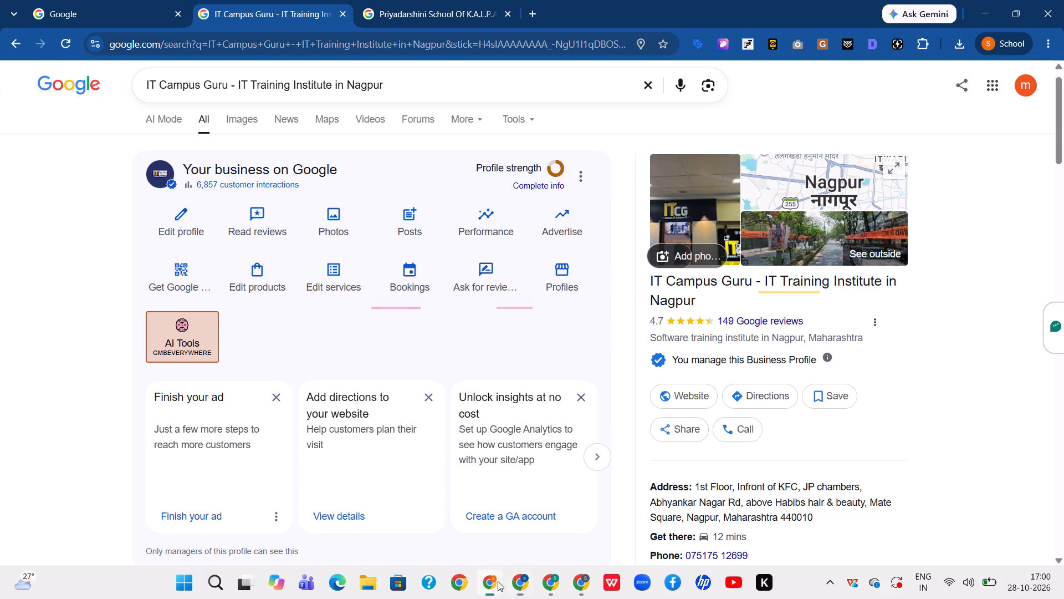
click(678, 427)
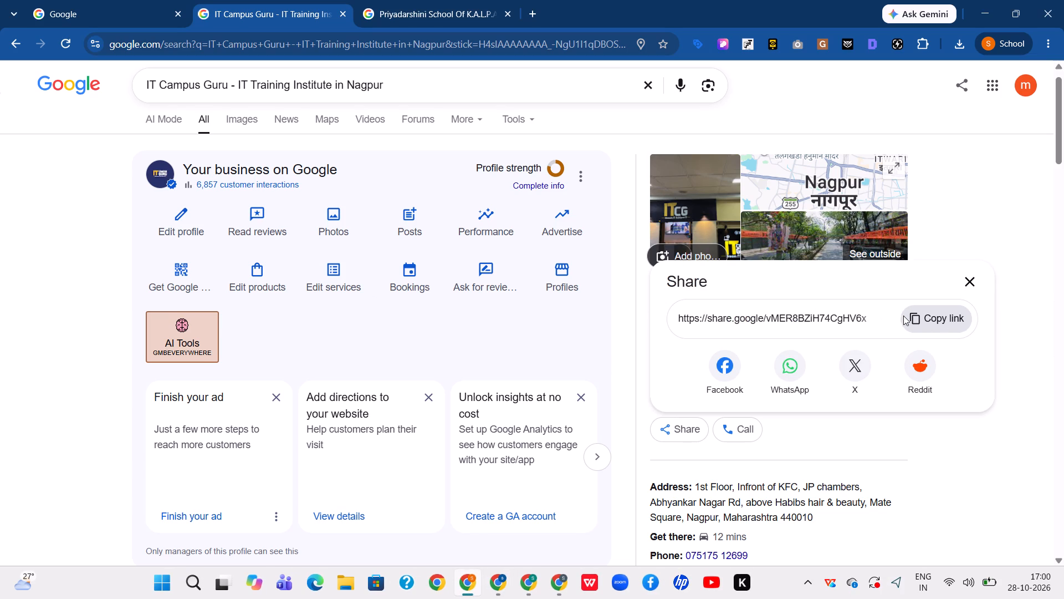
click(952, 322)
click(535, 374)
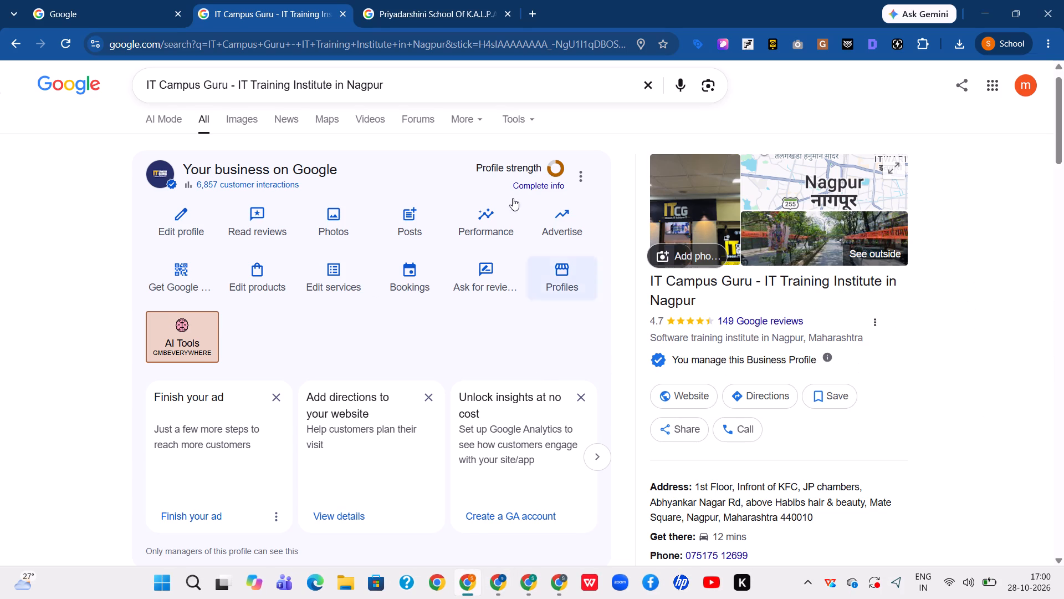
click(441, 0)
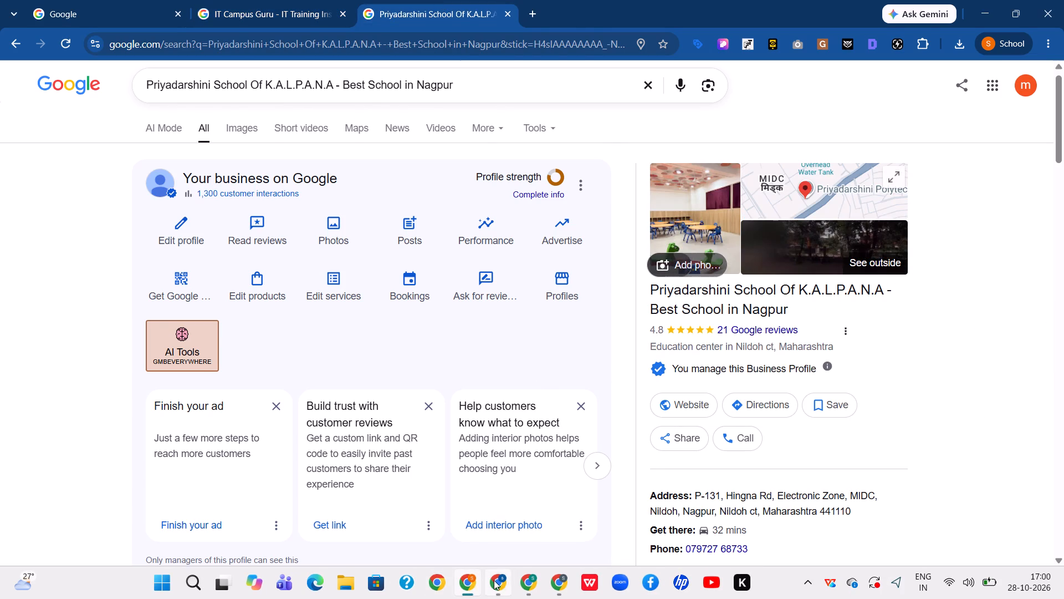
click(494, 580)
Link "Best IT Training Institute in Nagpur" in the description to the copied share link, titled "IT Courses in Nagpur" and opening in a new tab.
click(482, 205)
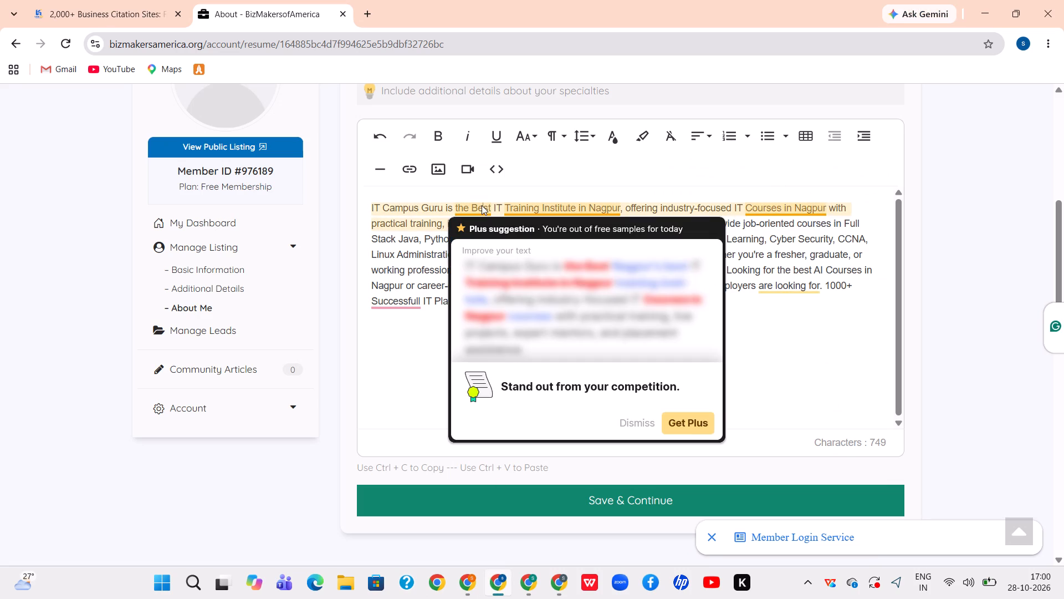
drag(482, 205, 607, 206)
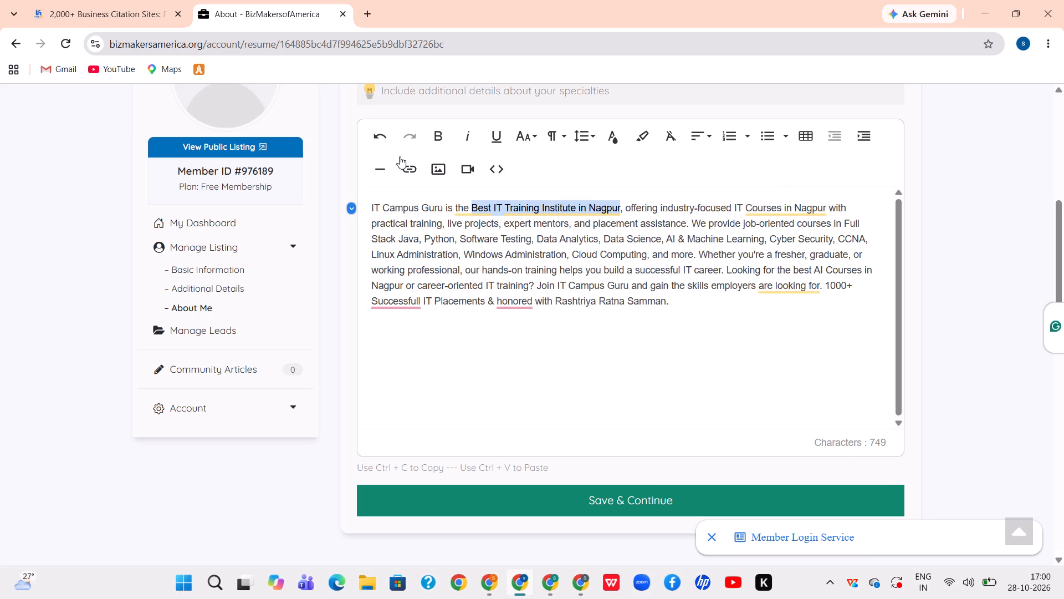
click(411, 173)
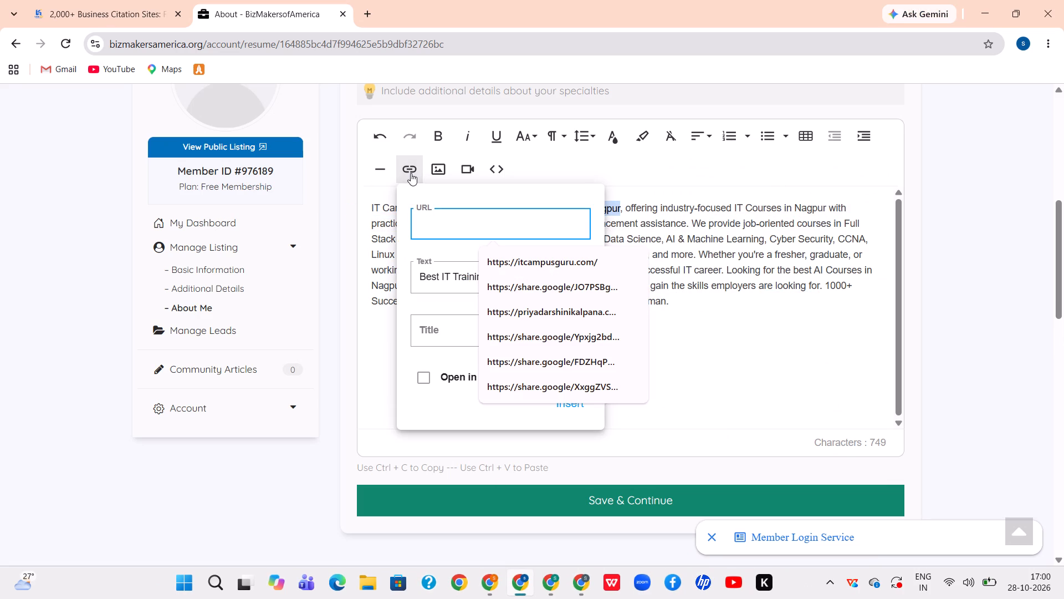
key(ctrl+v)
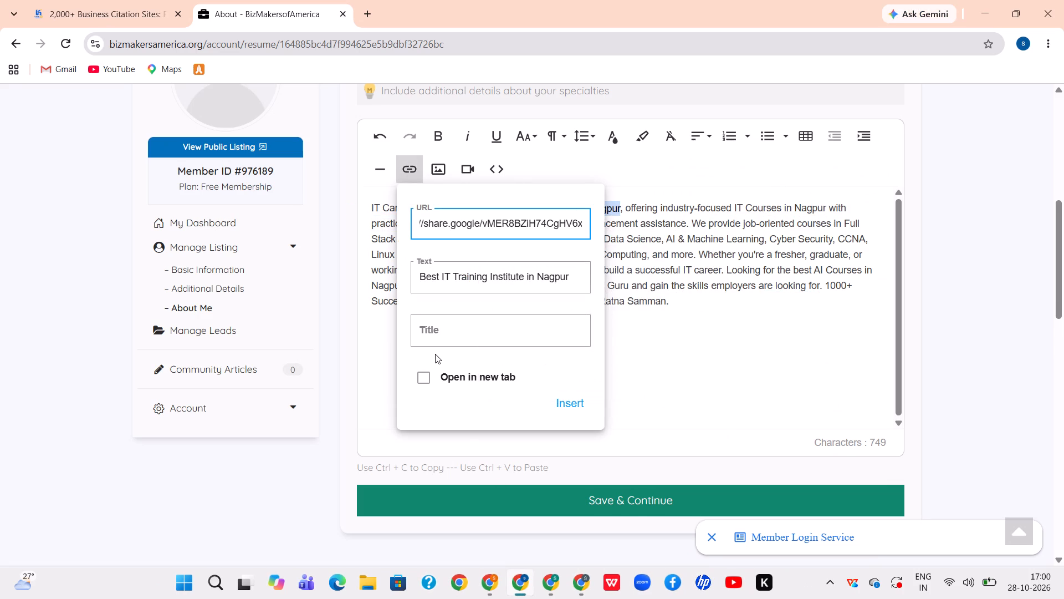
click(434, 333)
click(434, 333)
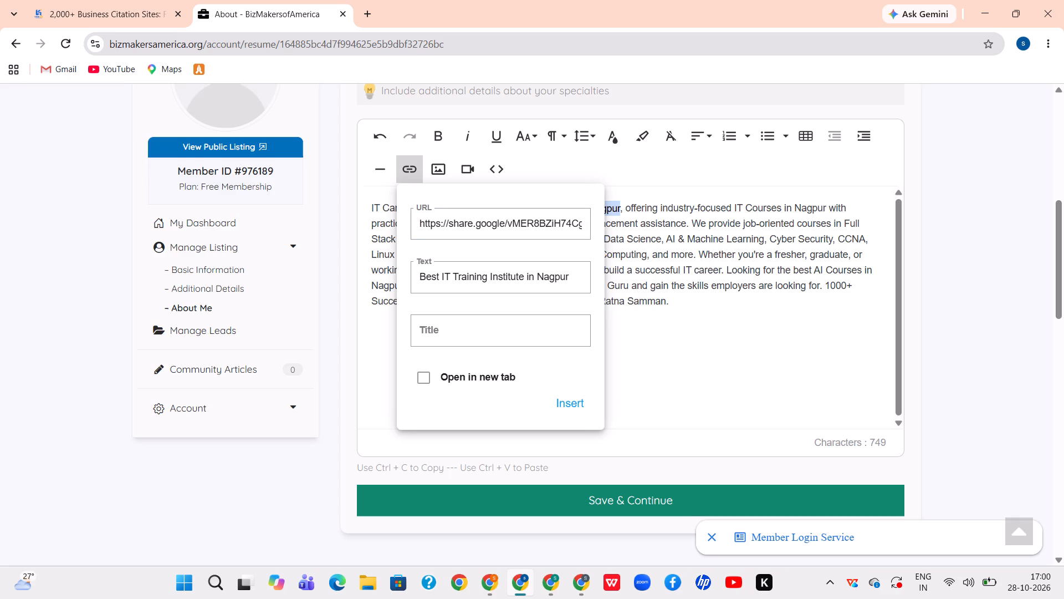
click(434, 333)
click(434, 333)
triple_click(434, 333)
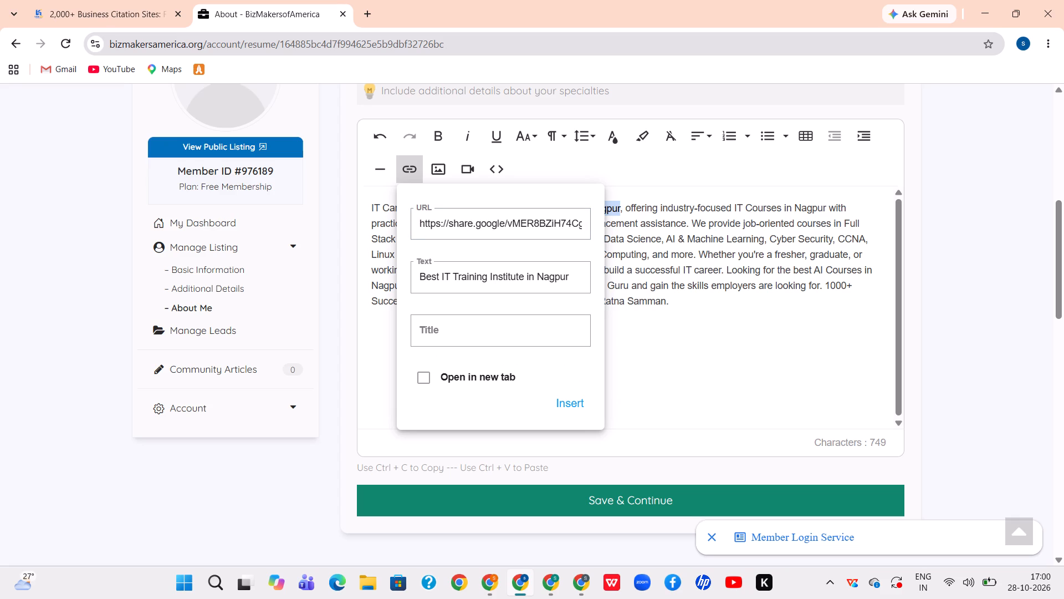
click(434, 333)
click(571, 281)
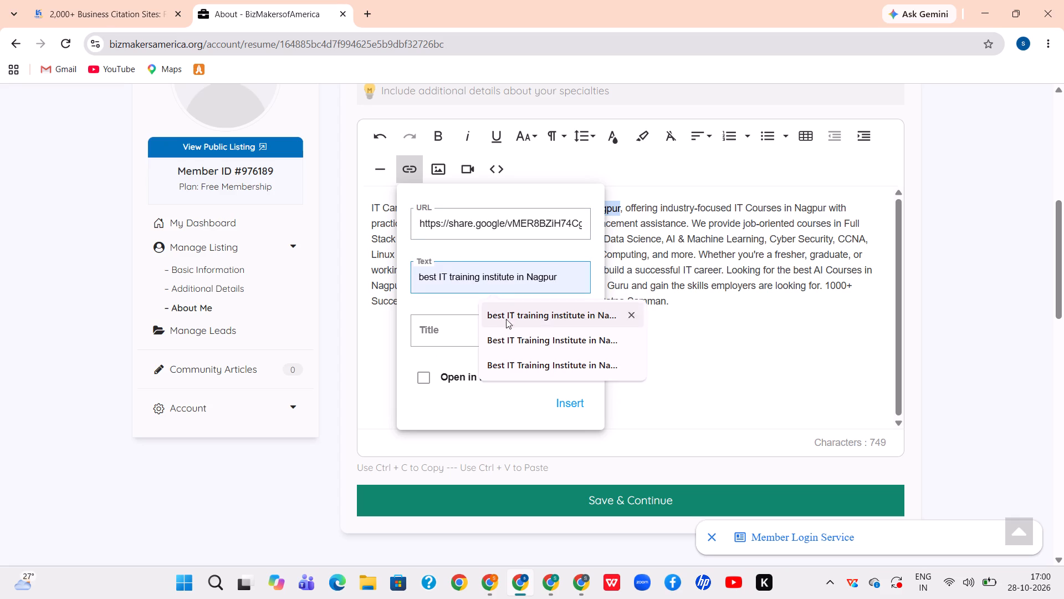
triple_click(456, 329)
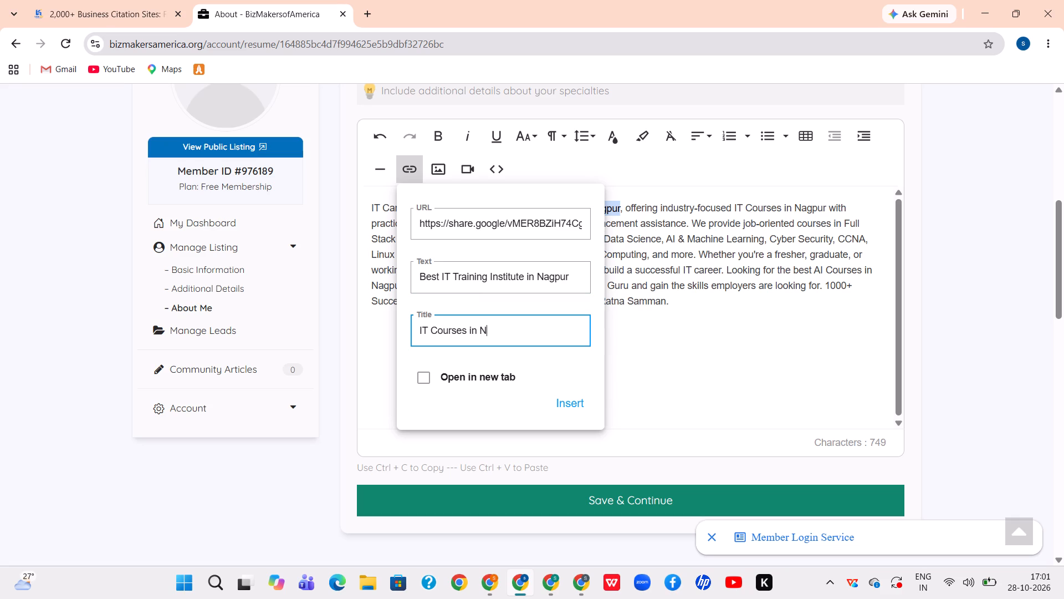
click(459, 380)
click(566, 403)
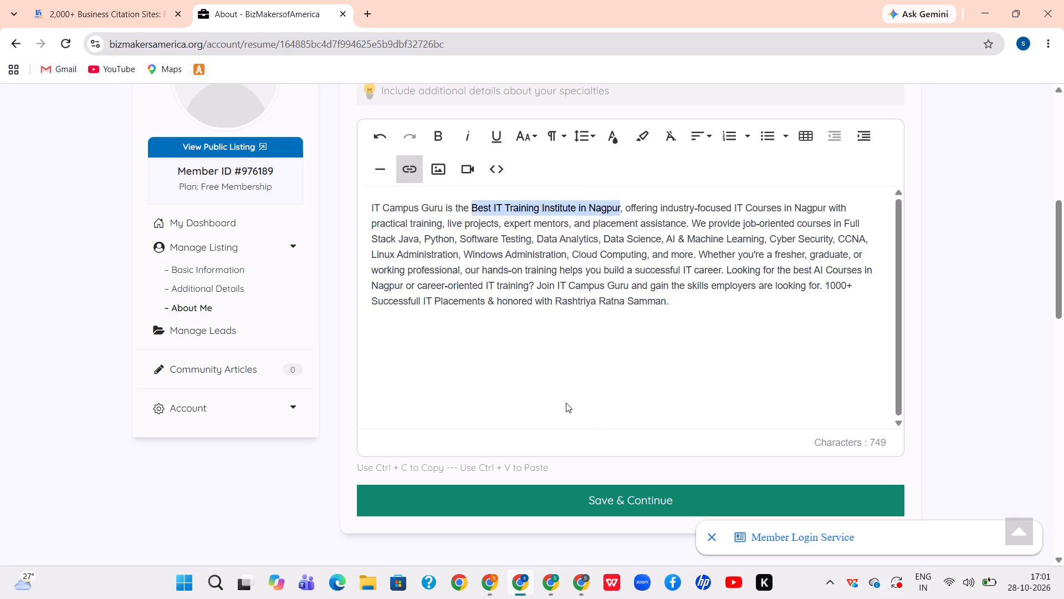
Save the About Me section with the linked description.
click(787, 313)
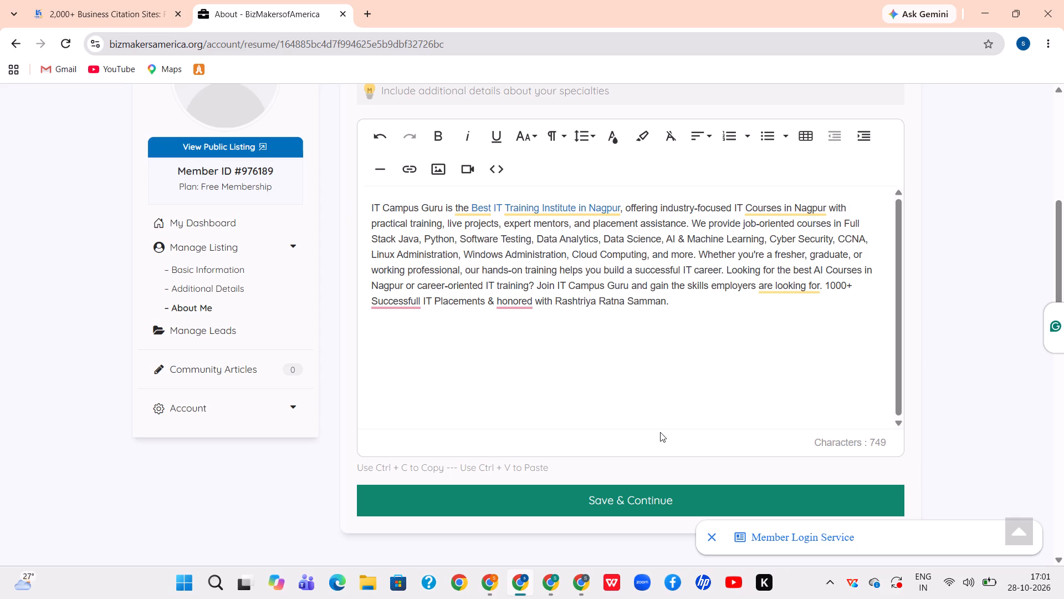
click(617, 504)
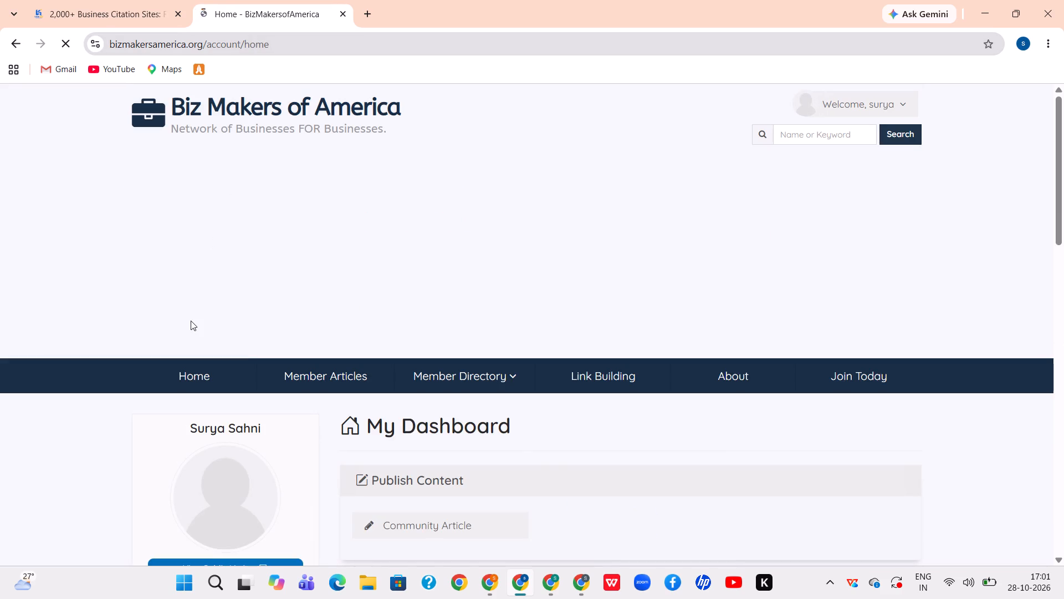
Open the public BizMakers listing, copy its web address, close the BizMakers tabs, and paste it below the bizmaker.org link in Mds backlinks.
scroll(191, 321, down, 2)
click(180, 298)
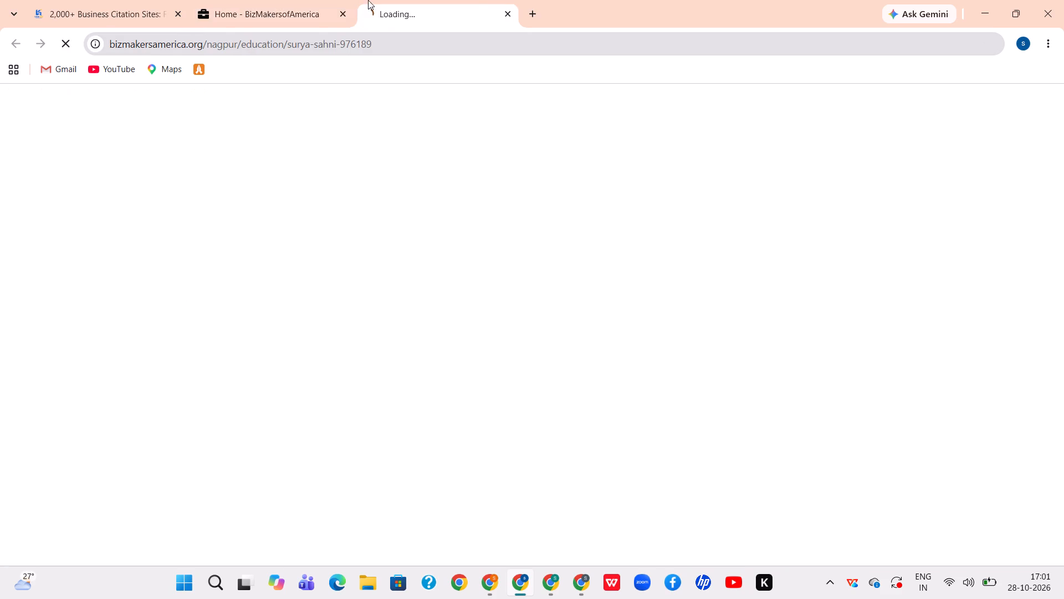
click(349, 39)
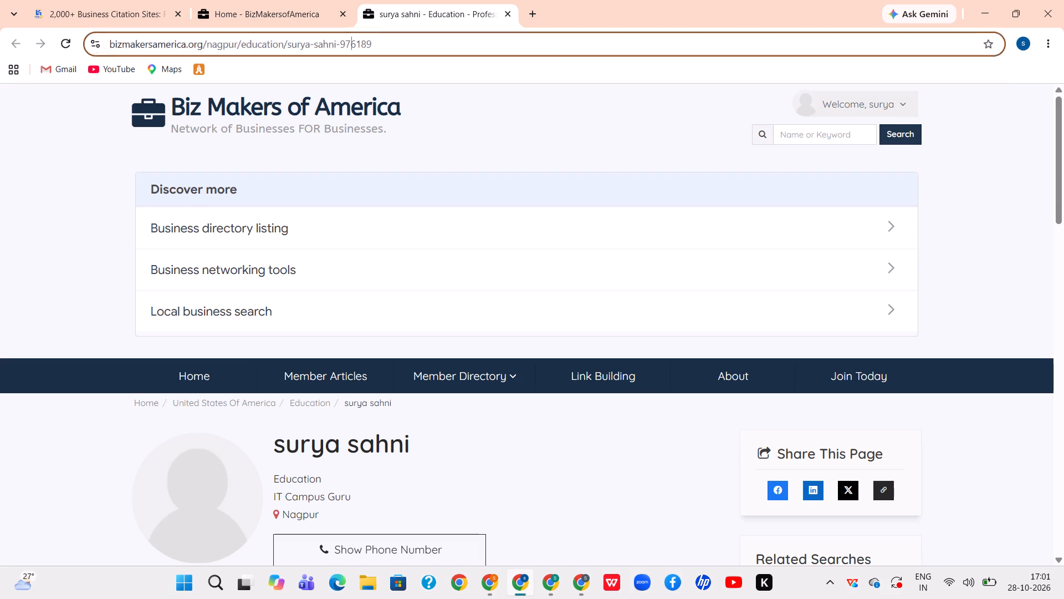
key(ctrl+c)
click(345, 16)
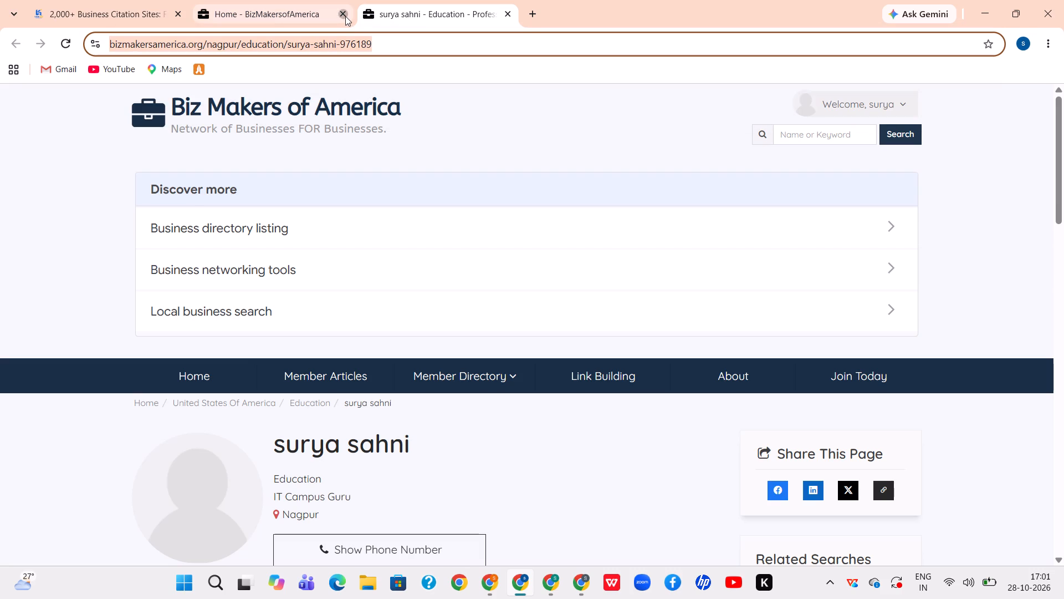
click(345, 16)
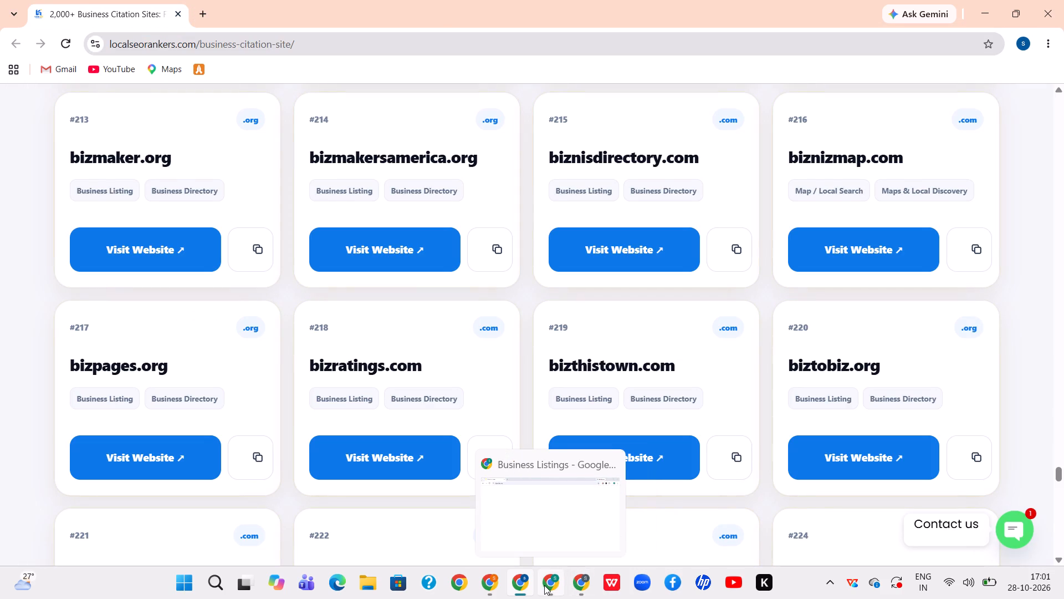
drag(544, 585, 518, 572)
click(573, 582)
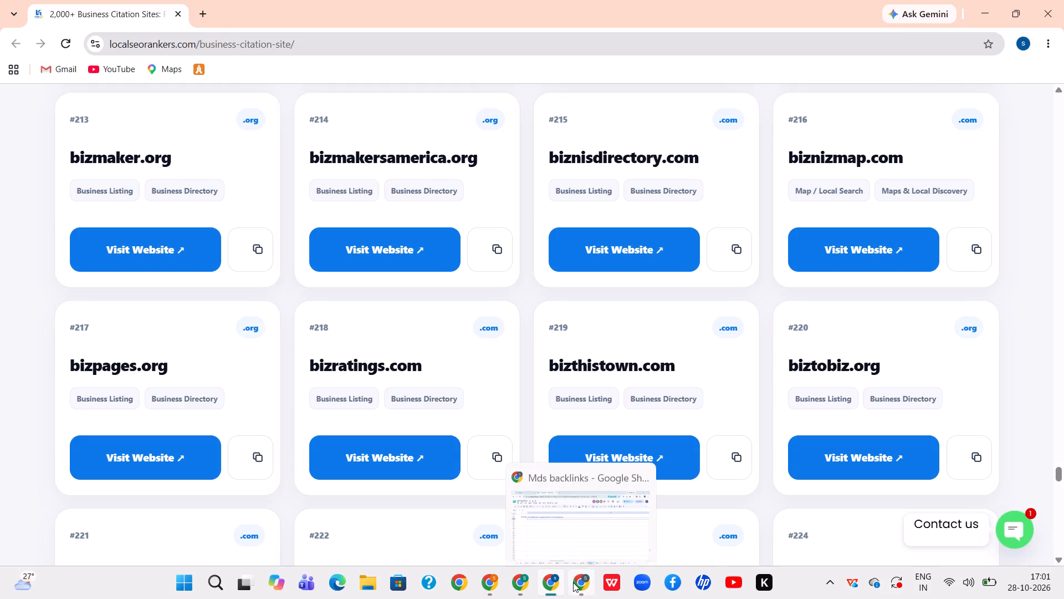
key(ctrl+v)
key(Left)
key(Left)
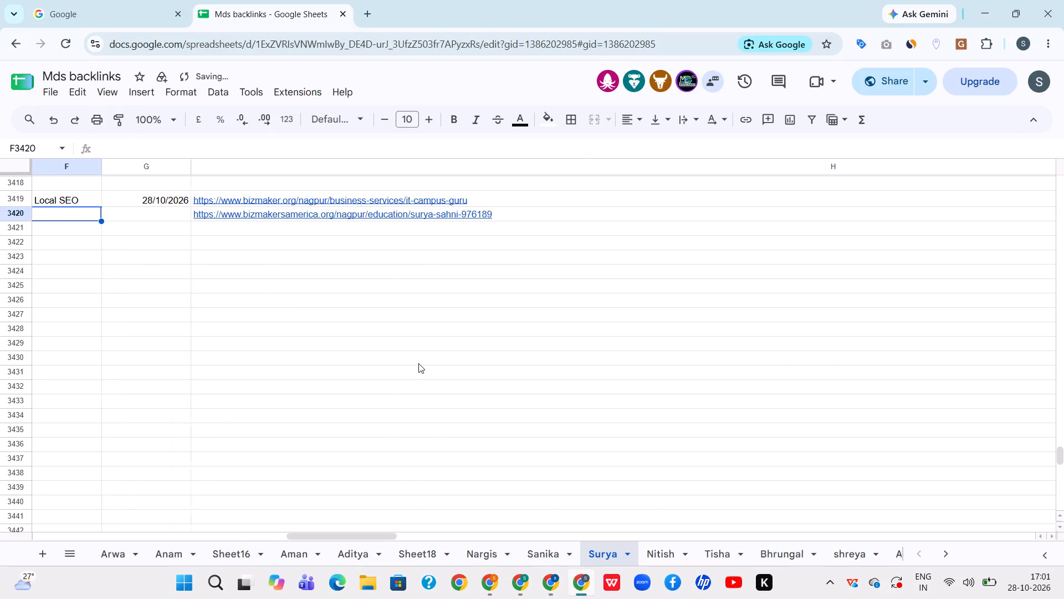
key(Left)
key(Left)
key(Left)
key(Page_Down)
key(Page_Down)
key(Page_Down)
key(Page_Down)
key(Page_Down)
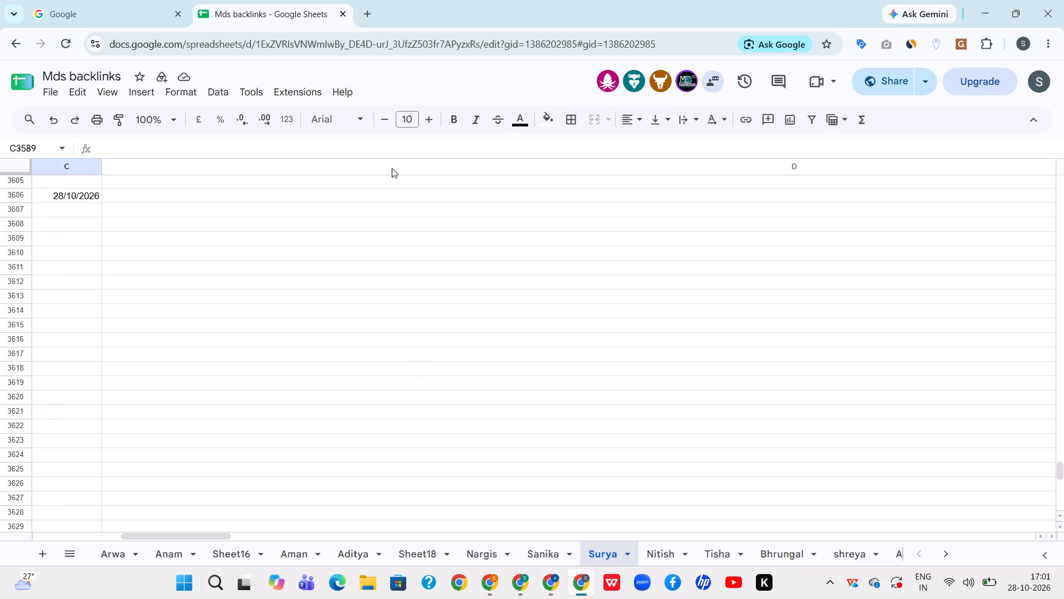
click(339, 202)
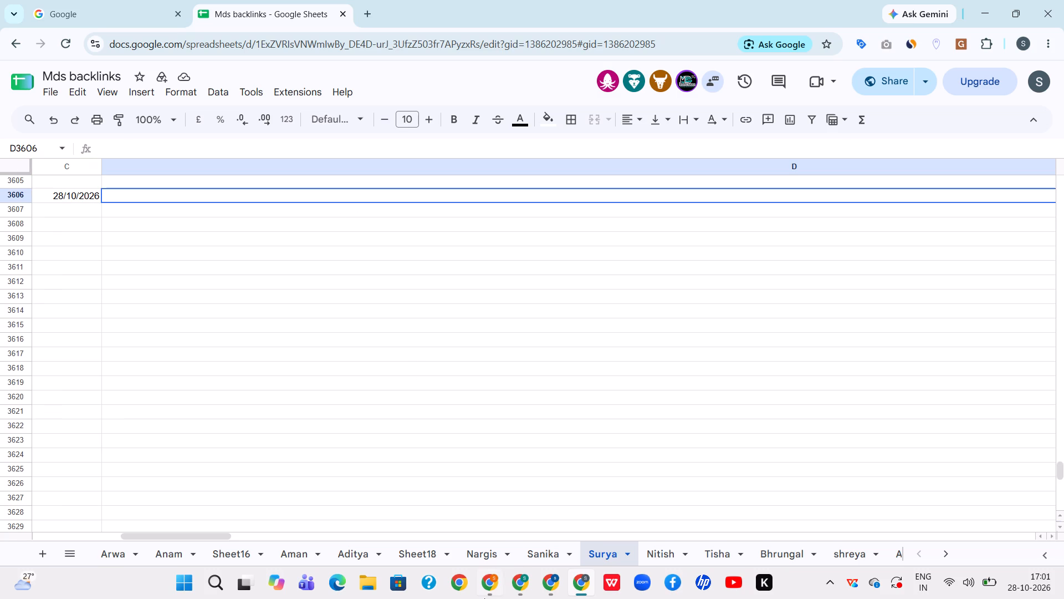
Switch to the browser window showing bizmaker.org and open the bizmakersamerica.org home page in a new tab, using the trimmed copied listing link.
click(518, 598)
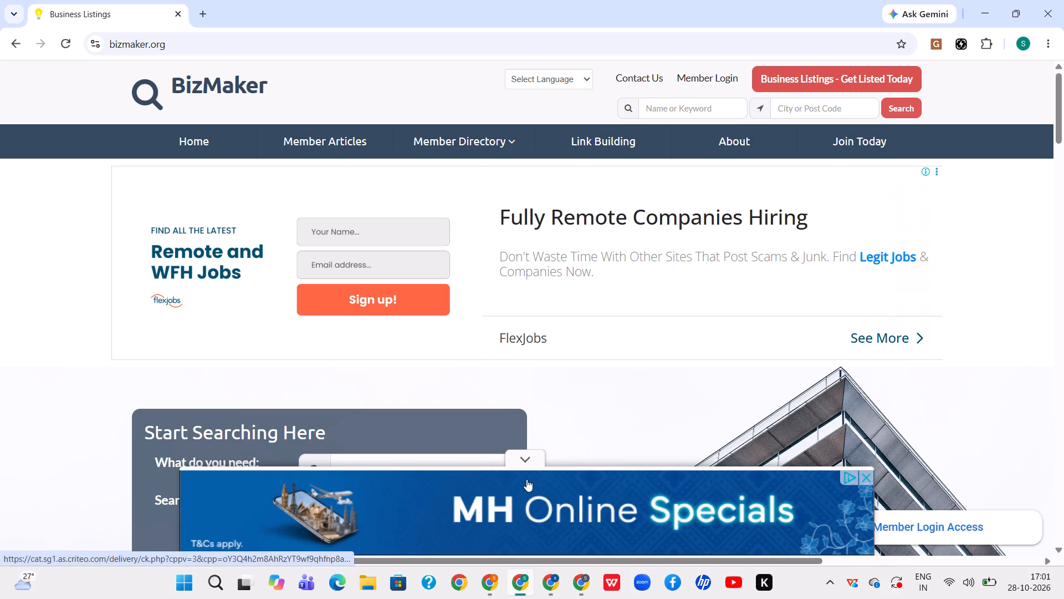
click(516, 456)
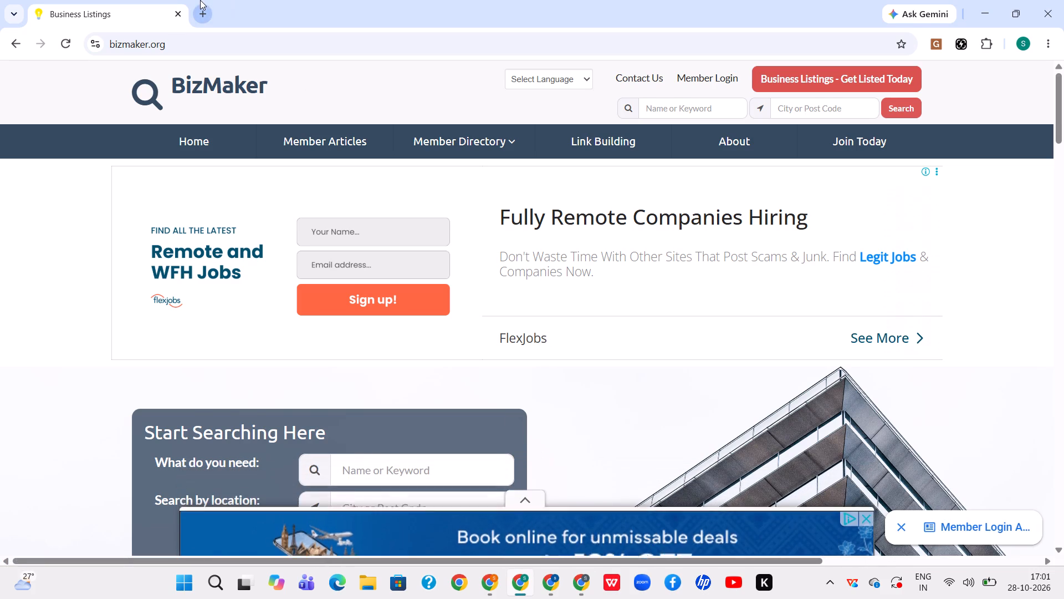
click(200, 0)
key(ctrl+v)
key(BackSpace)
key(BackSpace)
key(BackSpace)
key(BackSpace)
key(BackSpace)
key(BackSpace)
key(BackSpace)
key(BackSpace)
key(BackSpace)
key(BackSpace)
key(BackSpace)
key(BackSpace)
key(BackSpace)
key(BackSpace)
key(BackSpace)
key(BackSpace)
key(BackSpace)
key(BackSpace)
key(BackSpace)
key(BackSpace)
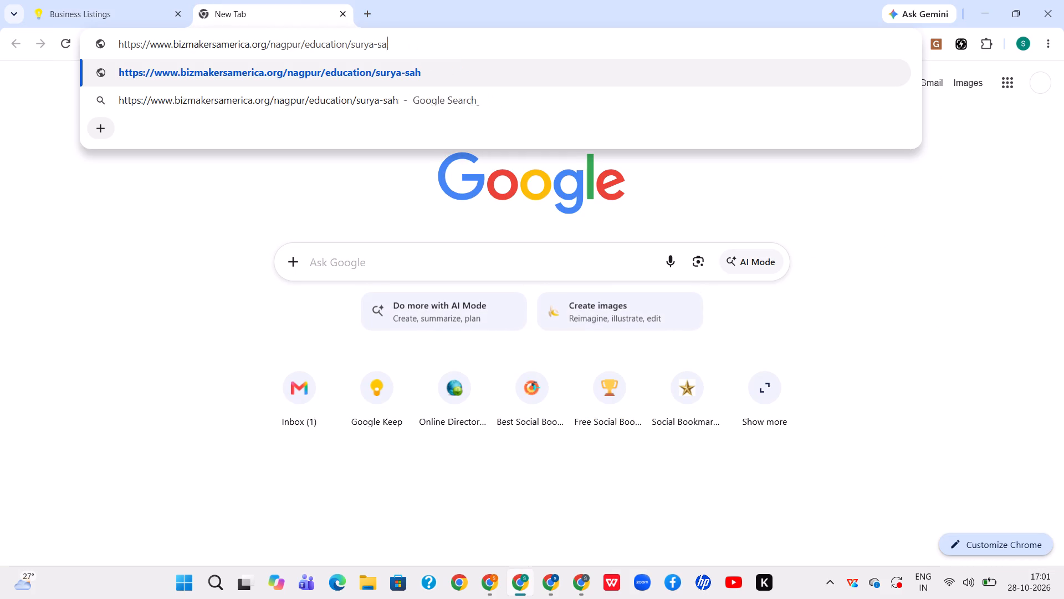
key(BackSpace)
key(BackSpace)
key(BackSpace)
key(BackSpace)
key(BackSpace)
key(BackSpace)
key(BackSpace)
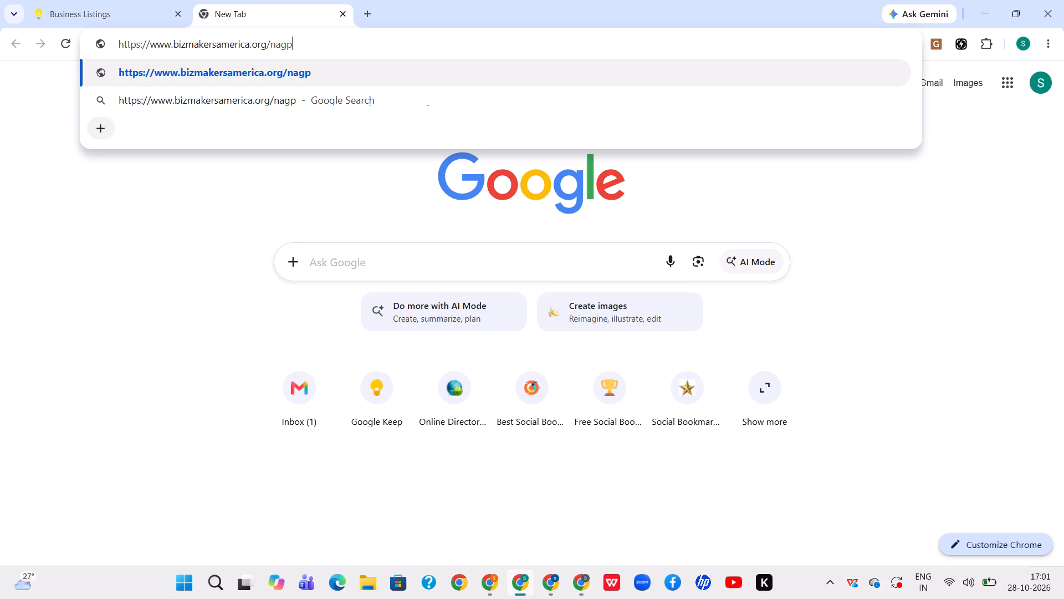
key(BackSpace)
key(BackSpace)
key(BackSpace)
key(BackSpace)
key(Return)
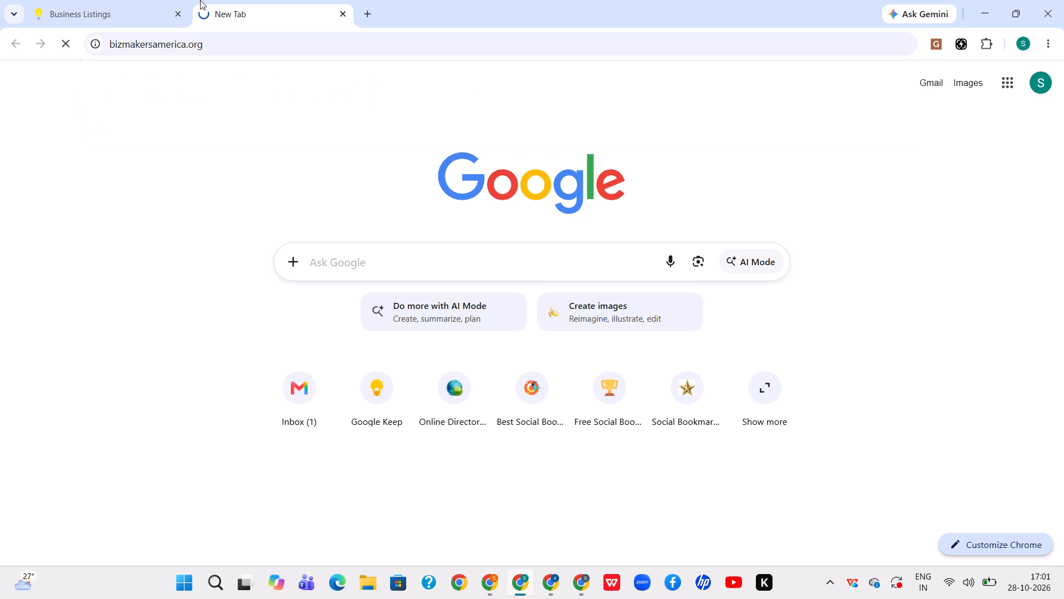
Return to the bizmaker.org tab, dismiss the full-page advertisement and view the home page.
click(161, 0)
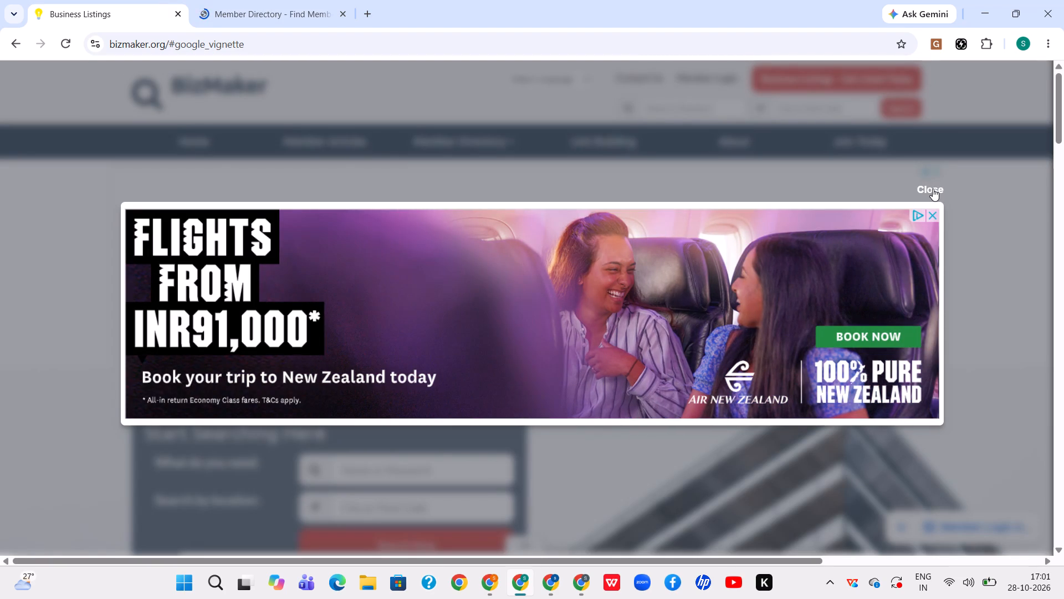
click(933, 189)
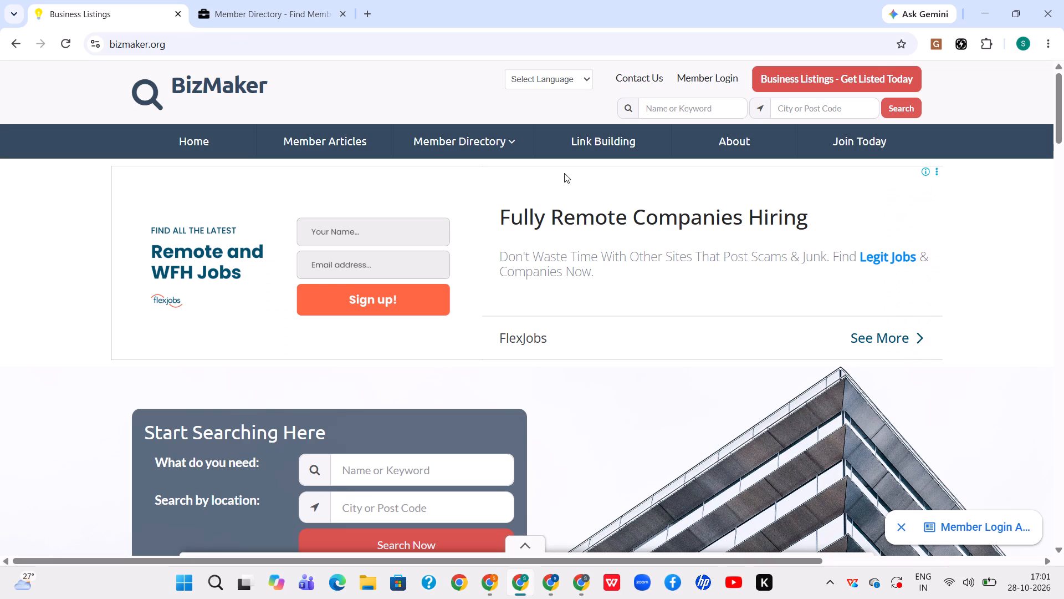
scroll(564, 173, down, 1)
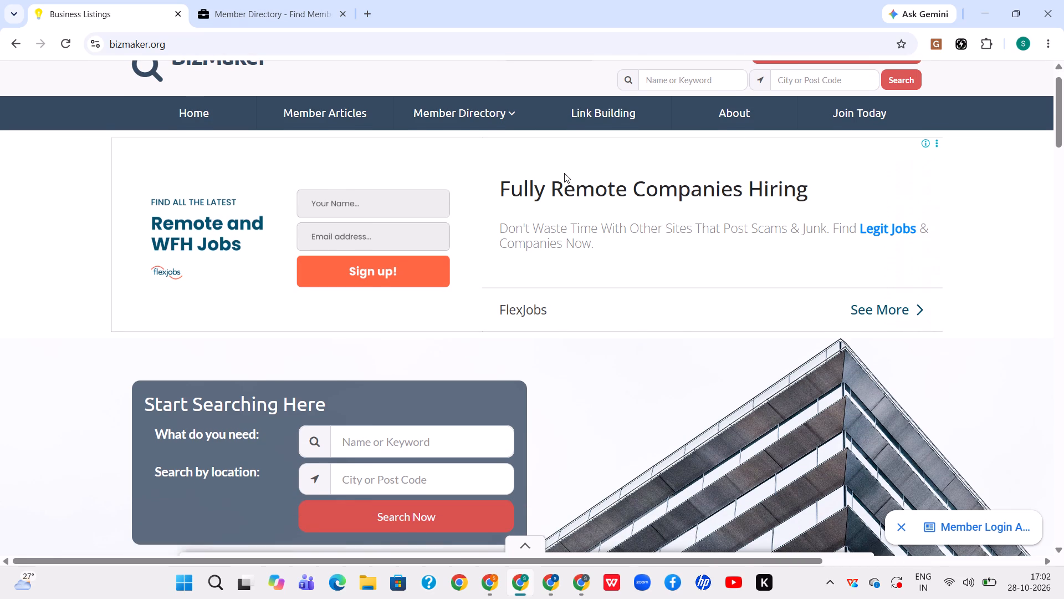
scroll(564, 173, down, 1)
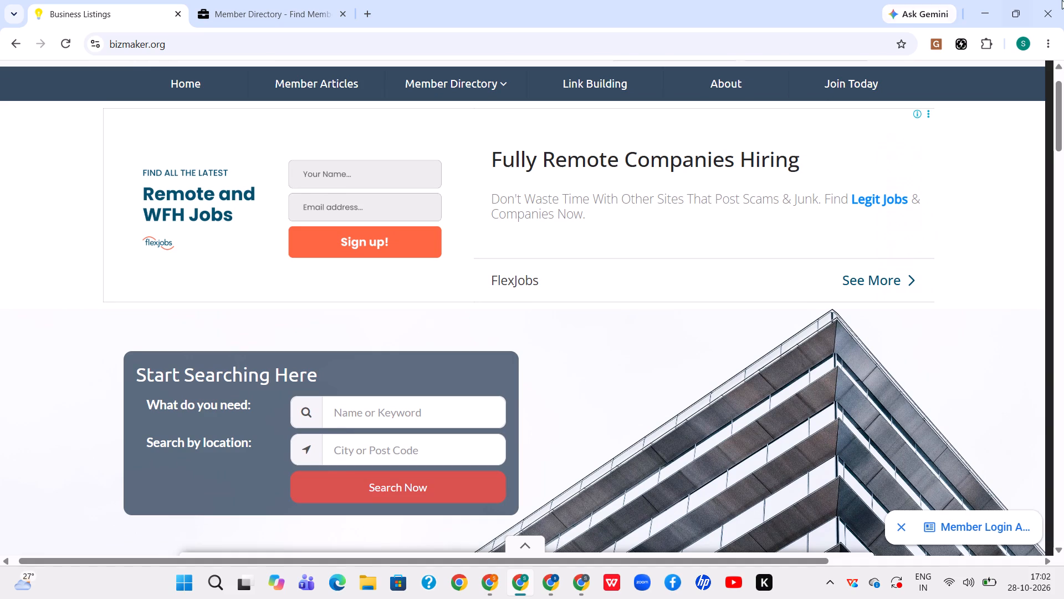
Minimise the open browser windows and put the computer to sleep from the Windows desktop.
triple_click(975, 4)
double_click(975, 4)
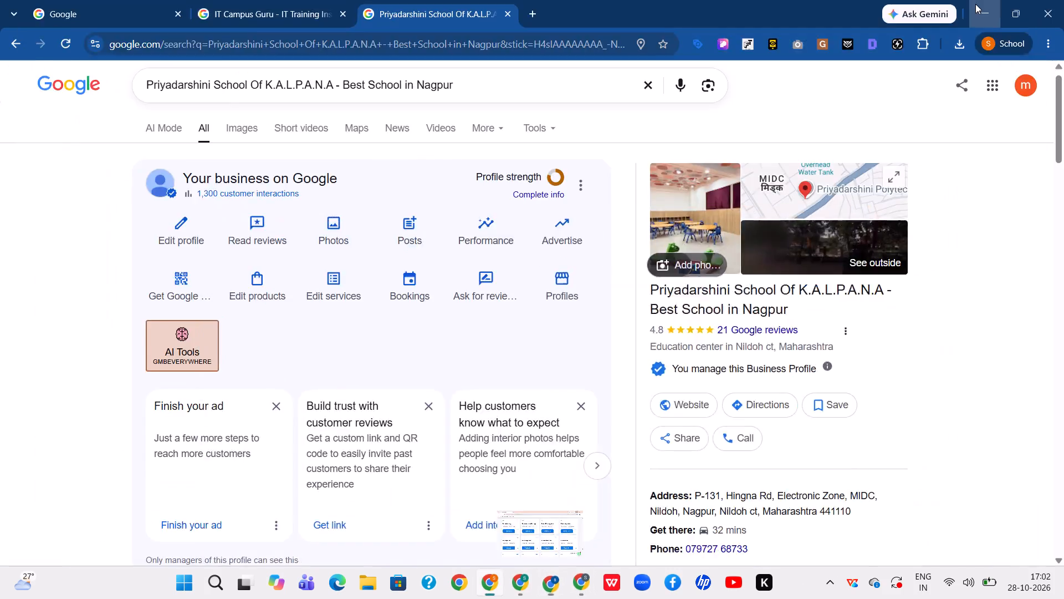
key(alt+F4)
key(Up)
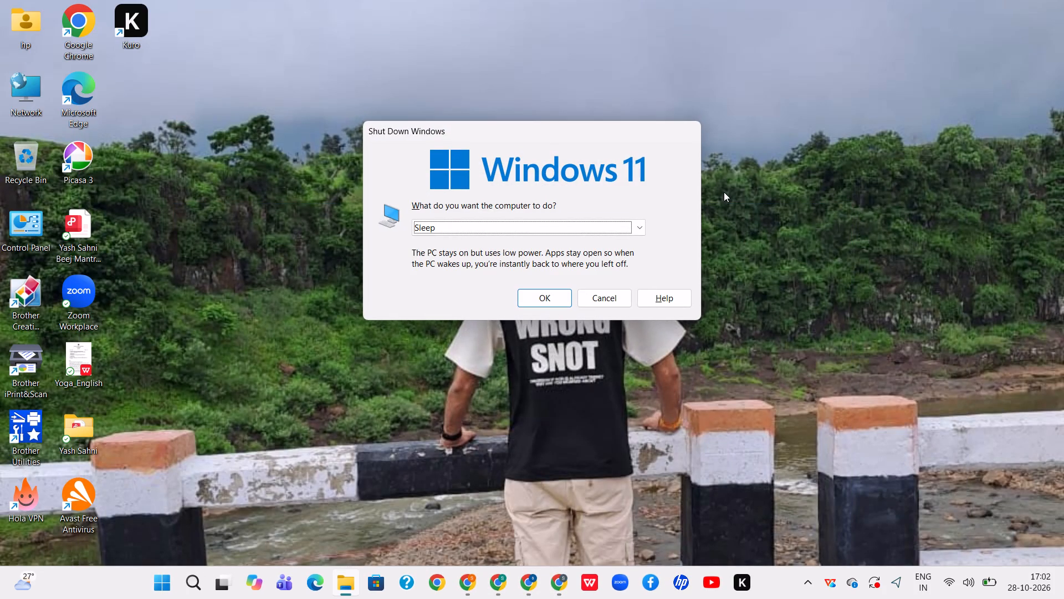
key(Return)
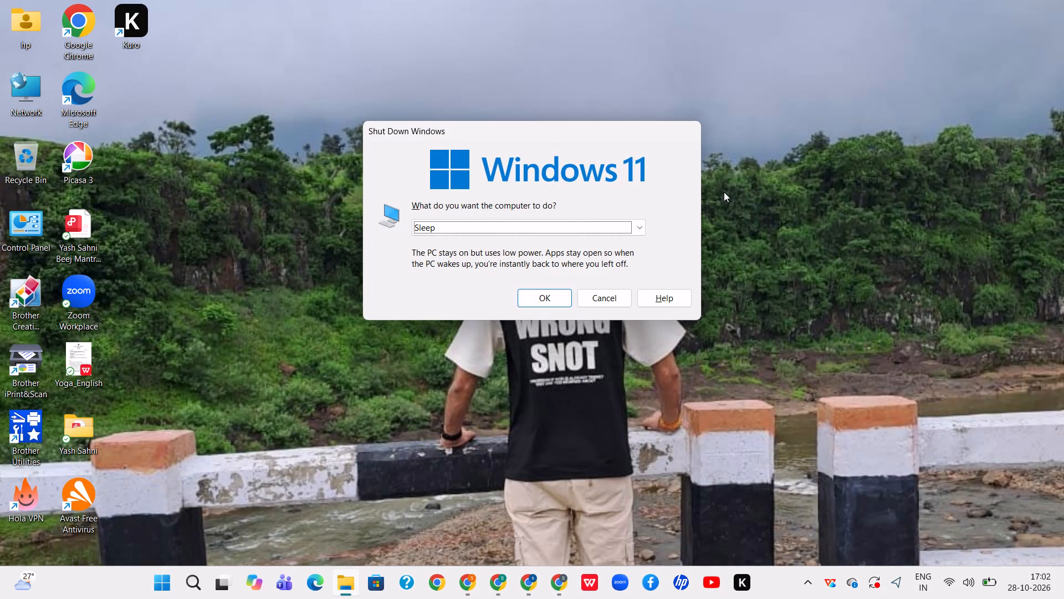
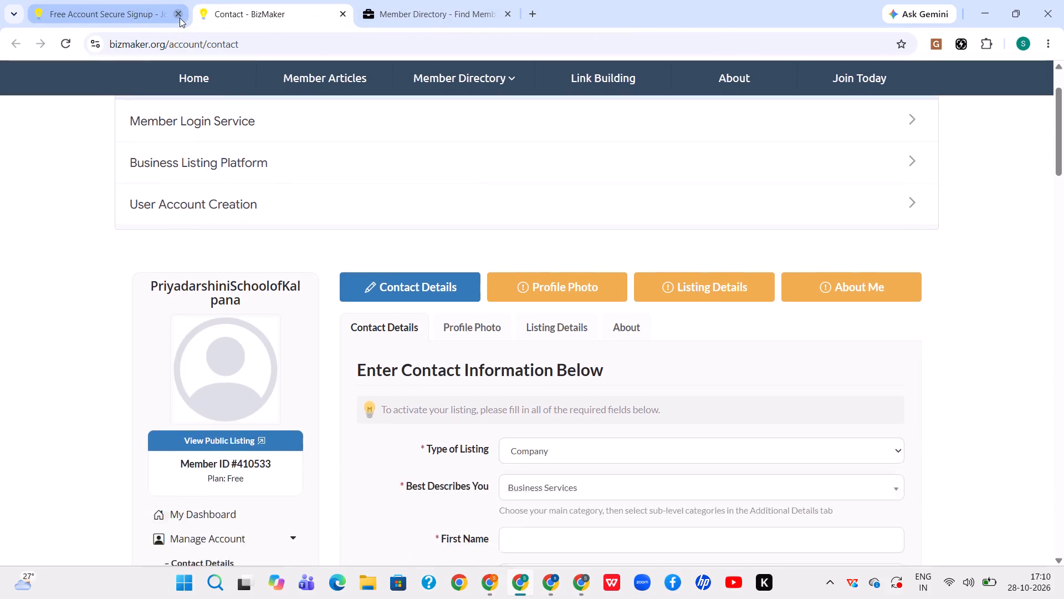
Close the Free Account Secure Signup tab and activate the empty First Name field in the BizMaker contact details form.
click(180, 18)
click(515, 334)
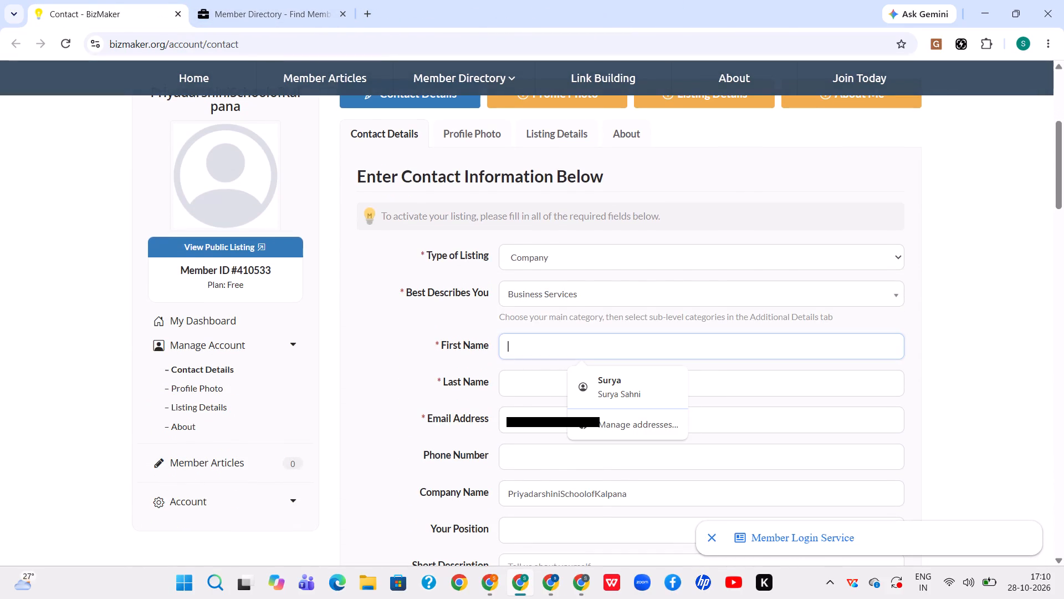
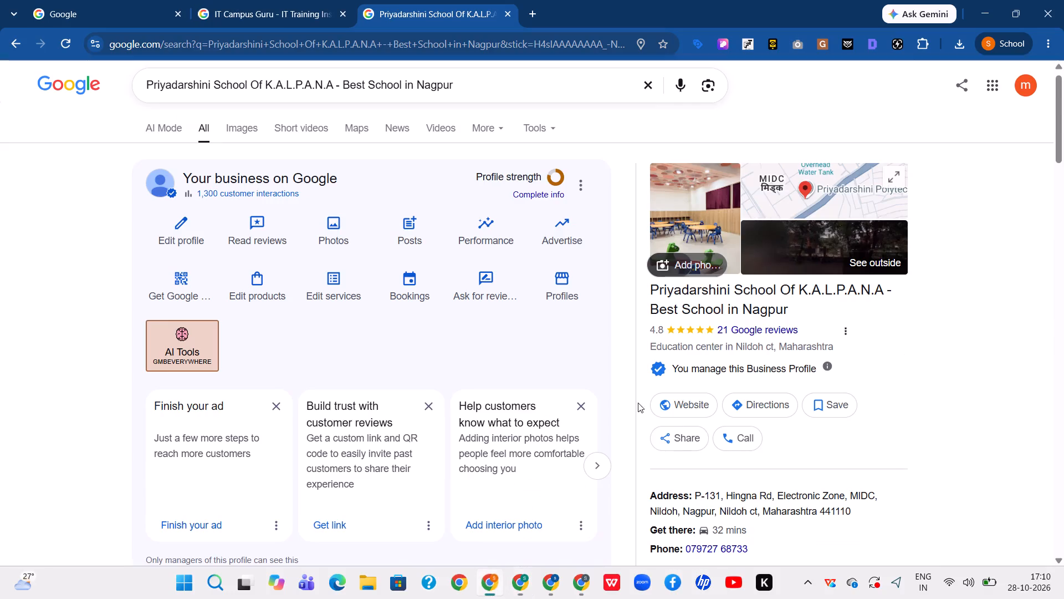
Expand the school's full owner description in its Google business profile and copy the whole text without the quotation marks.
scroll(642, 400, down, 6)
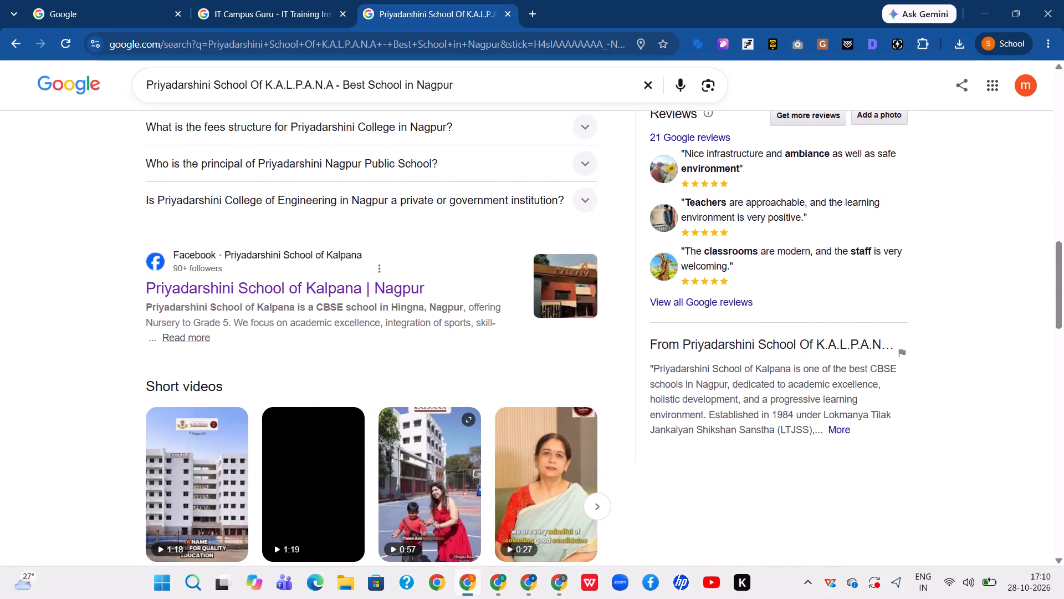
click(699, 401)
click(676, 368)
drag(676, 368, 754, 500)
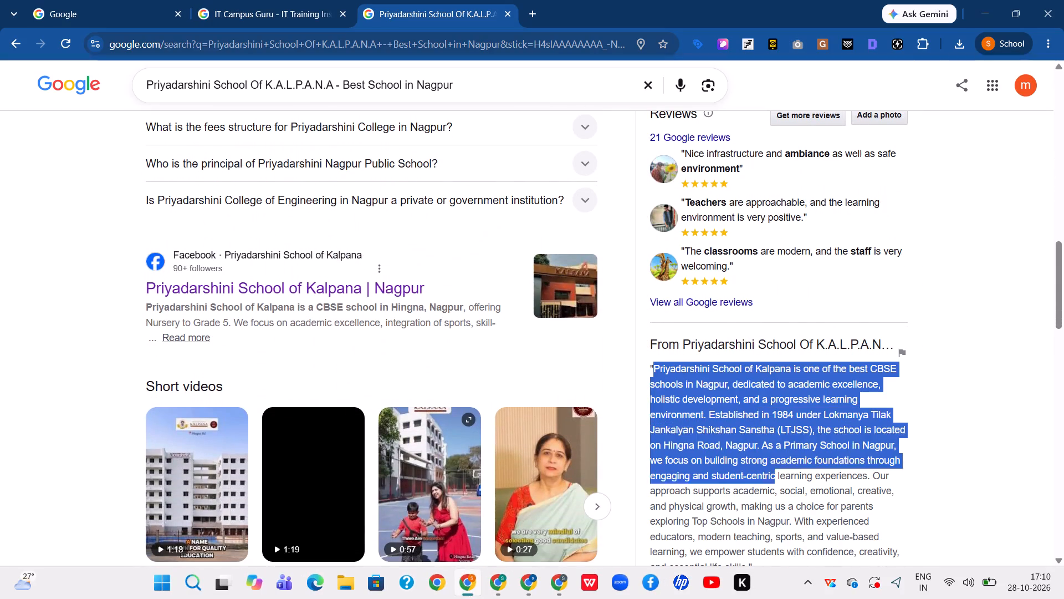
drag(754, 500, 734, 513)
key(Down)
key(Down)
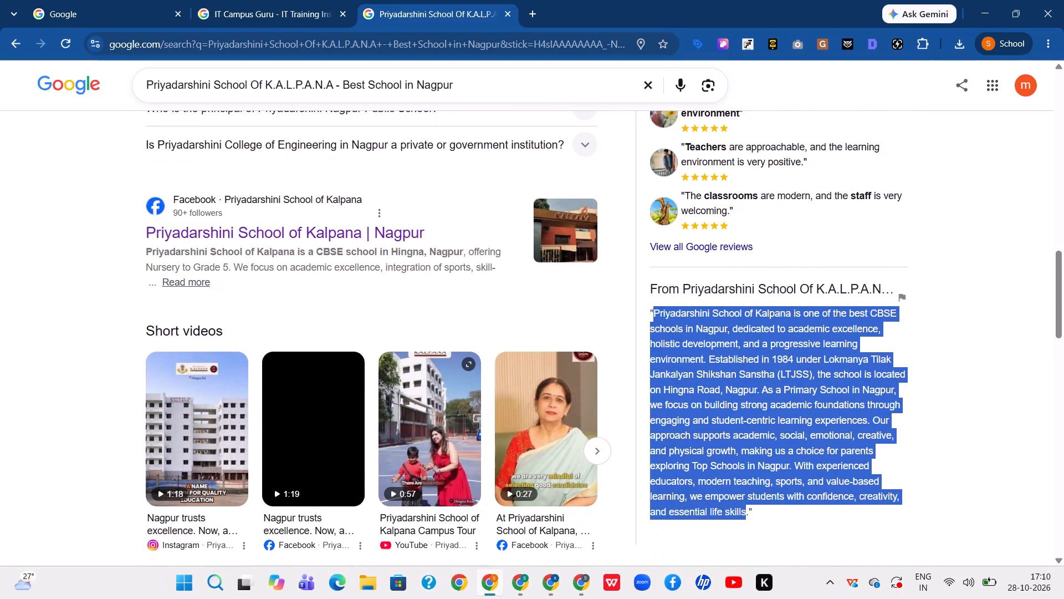
key(ctrl+c)
click(734, 513)
key(Page_Up)
key(Page_Up)
key(Page_Up)
key(Page_Up)
key(Page_Up)
key(Page_Up)
key(Page_Up)
key(Page_Up)
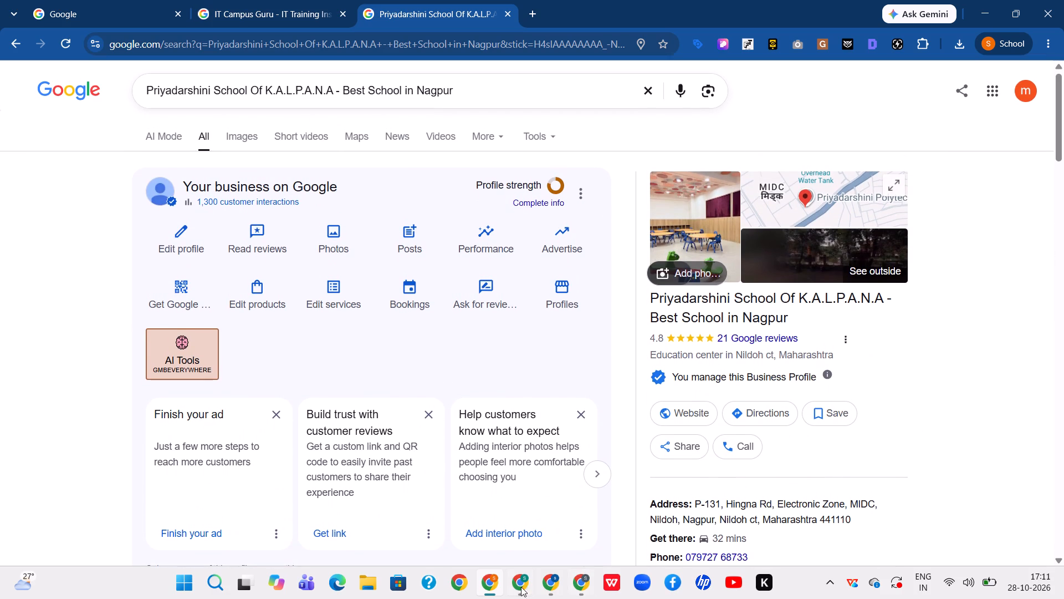
Isolate the copied description's first sentence, ending in "progressive learning environment.", in a new browser tab and paste it into BizMaker's Short Description.
click(520, 590)
click(358, 0)
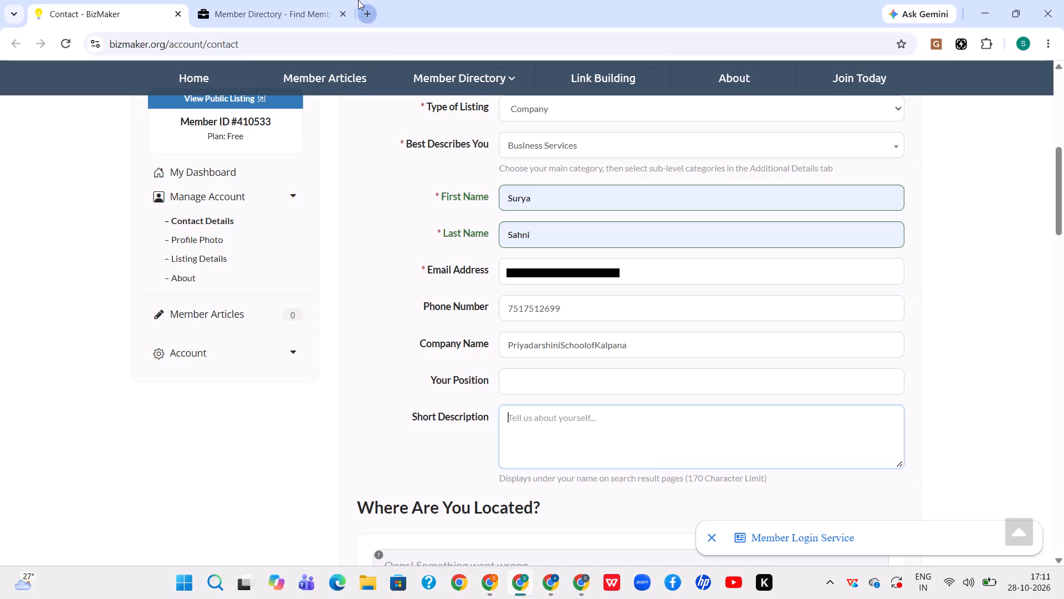
key(ctrl+v)
key(Home)
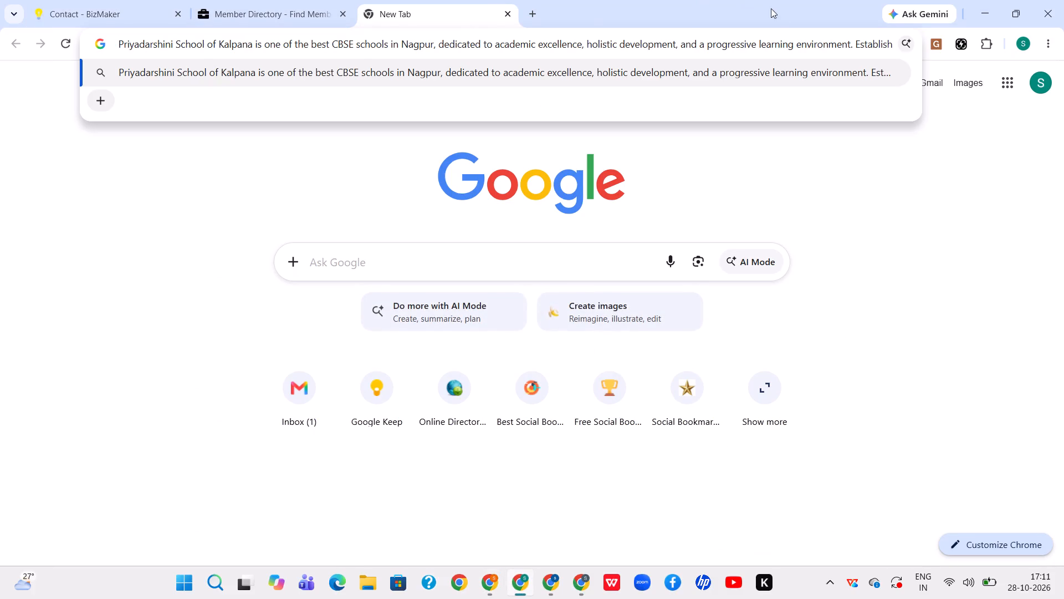
drag(855, 40, 0, 0)
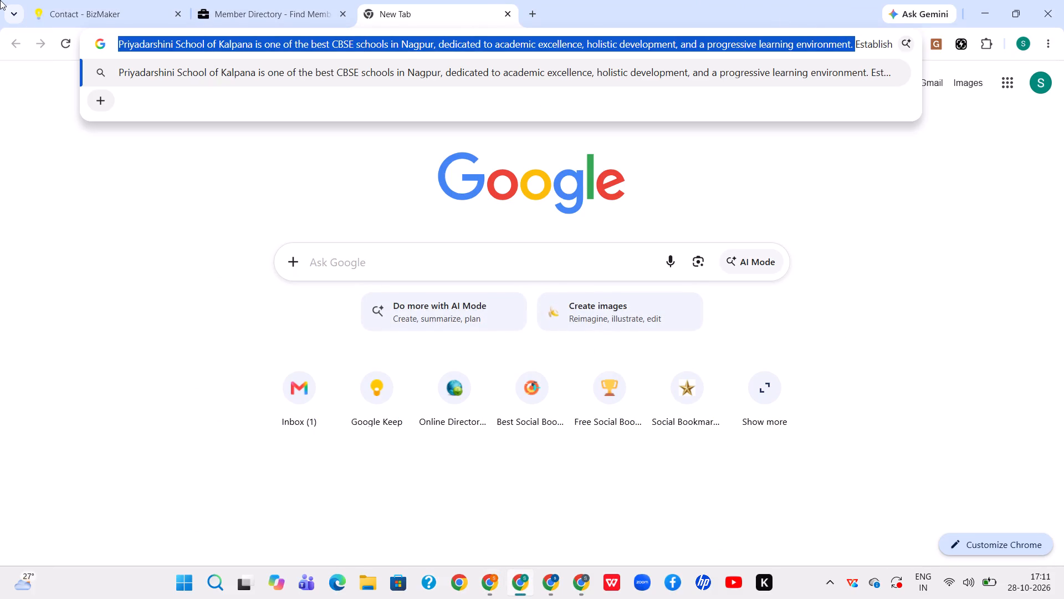
key(ctrl+c)
click(65, 0)
key(ctrl+v)
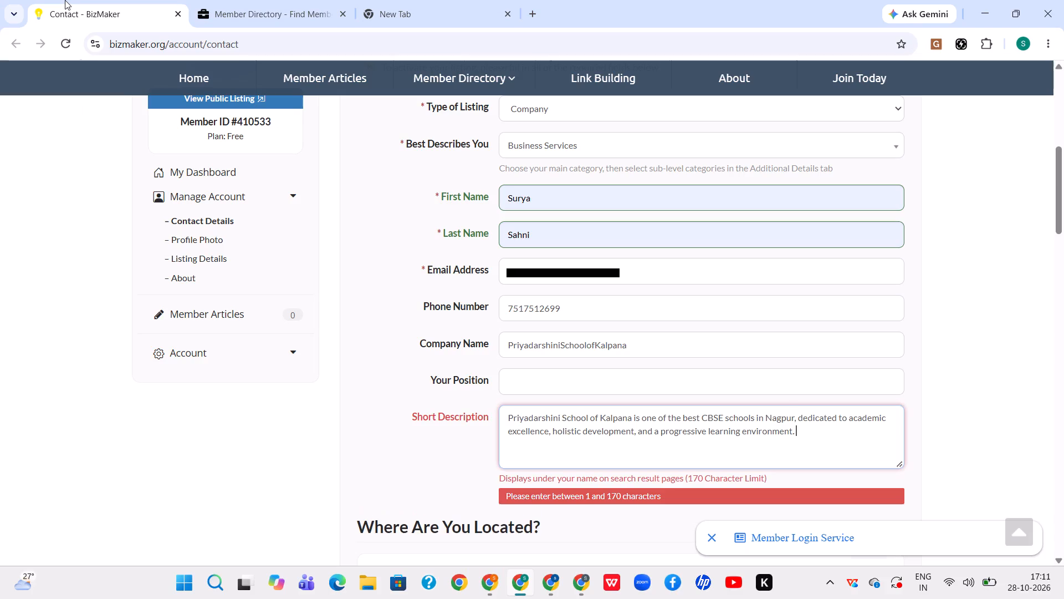
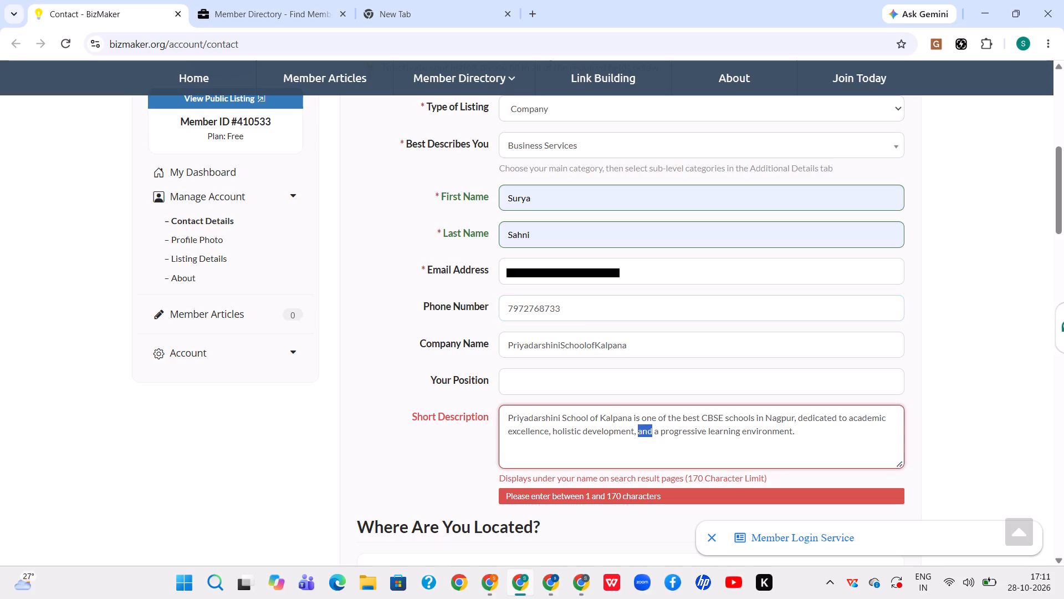
Shorten the Short Description so that it ends with "holistic development.".
drag(671, 432, 810, 429)
key(BackSpace)
key(BackSpace)
key(BackSpace)
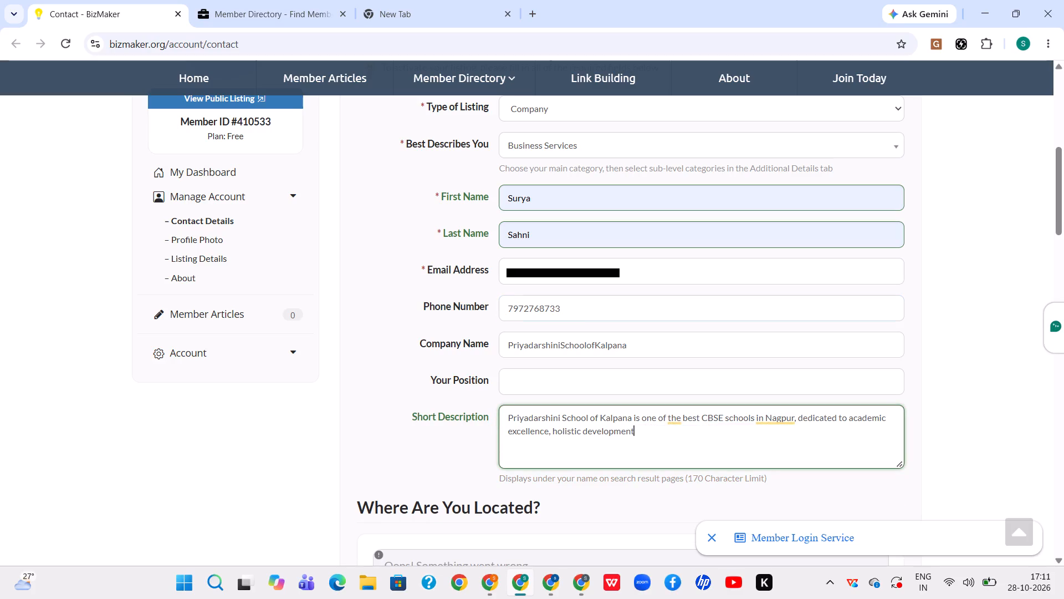
key(period)
Copy the school's full address from its Google business profile and paste it into BizMaker's Address Line 1.
scroll(517, 524, down, 3)
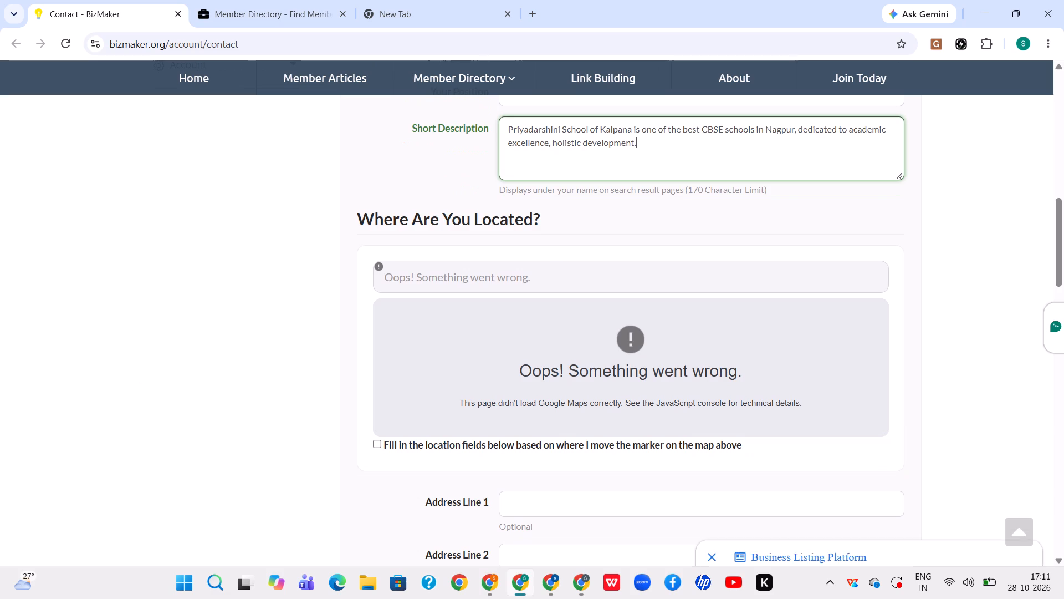
click(509, 498)
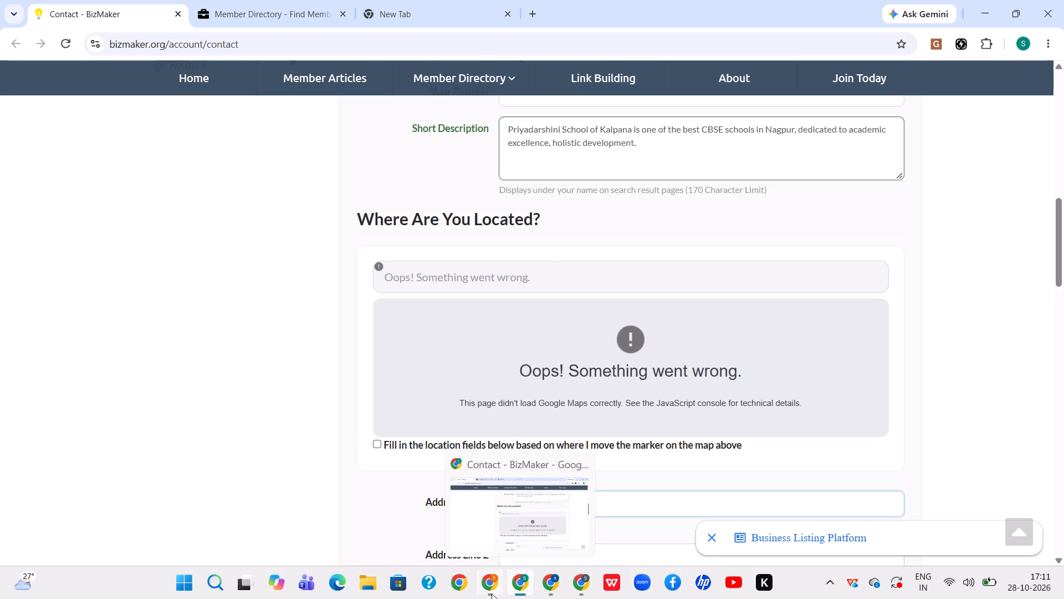
click(486, 595)
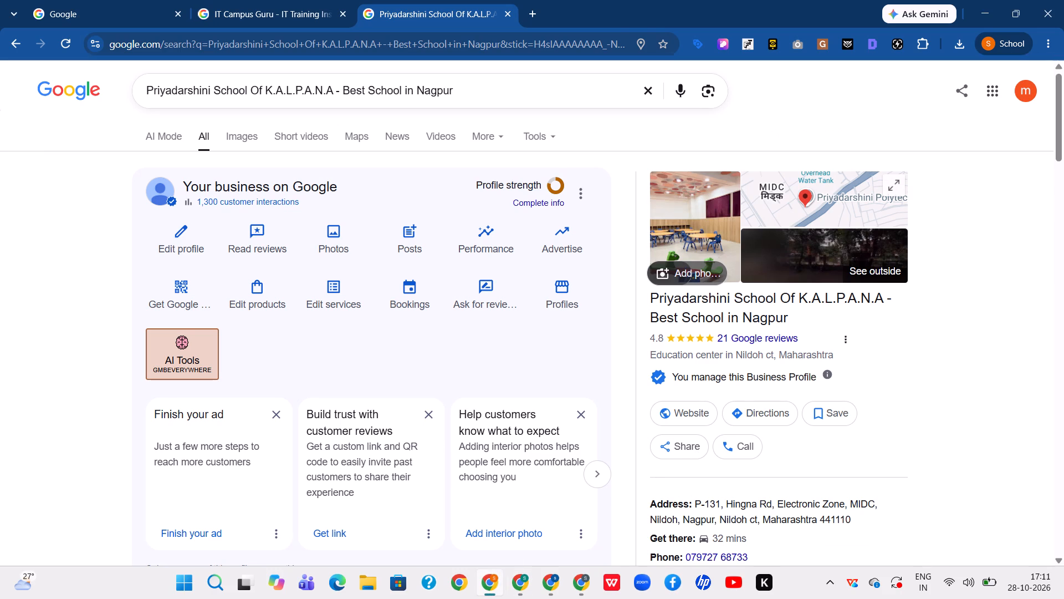
drag(695, 502, 924, 515)
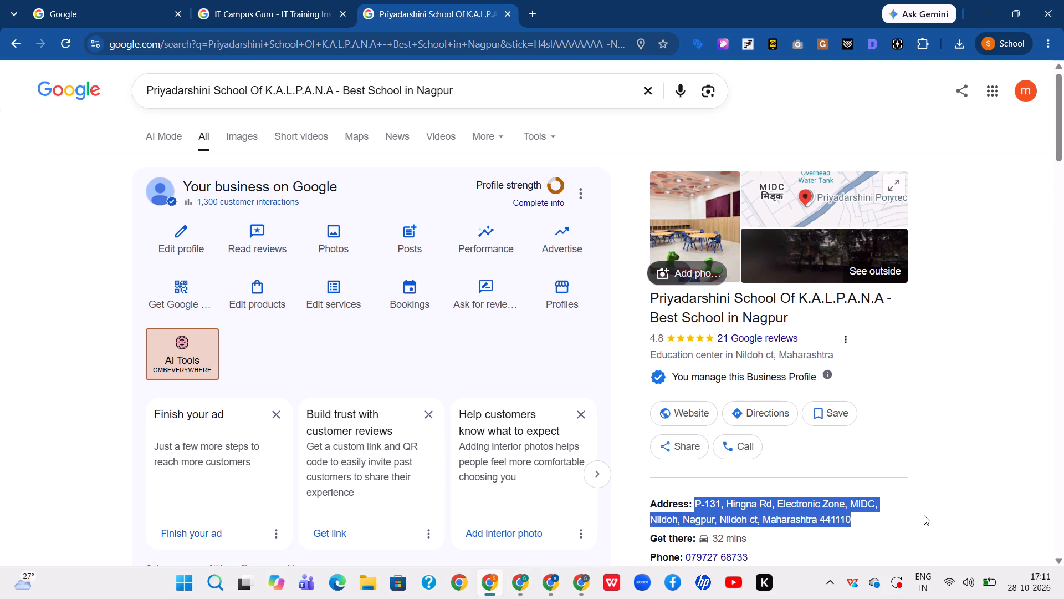
key(ctrl+c)
click(924, 515)
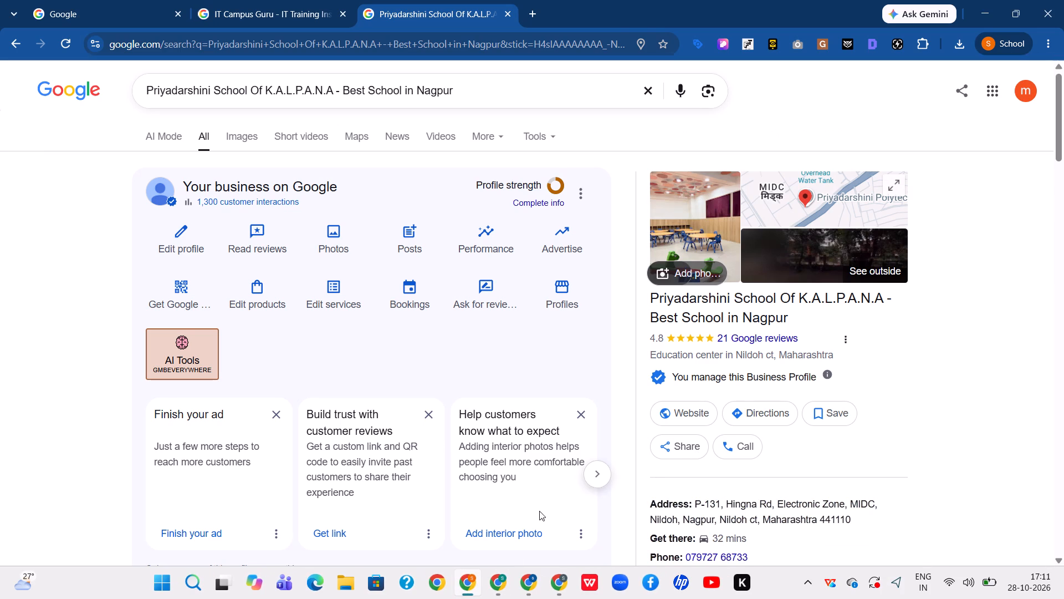
click(497, 589)
scroll(451, 353, down, 2)
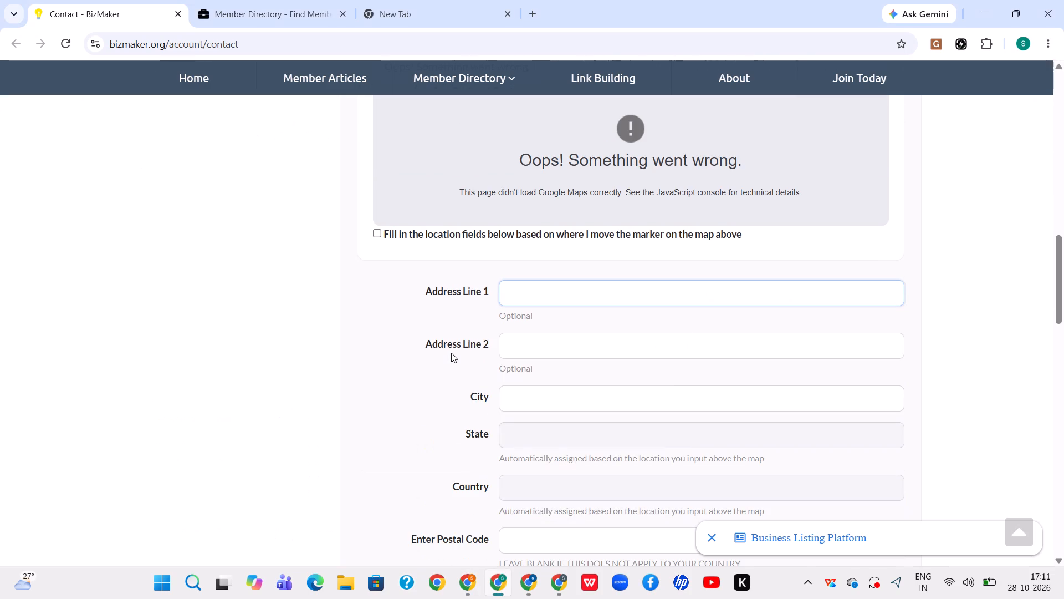
key(ctrl+v)
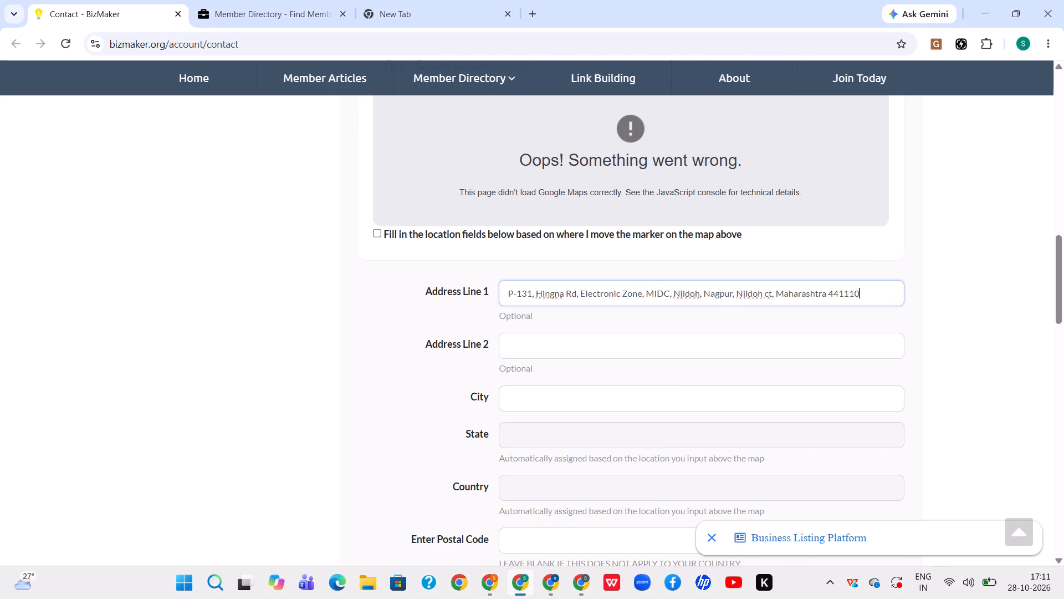
Move the part of the address from "Nildoh" onward out of Address Line 1 and into Address Line 2.
click(694, 293)
drag(694, 293, 942, 291)
key(ctrl+c)
key(BackSpace)
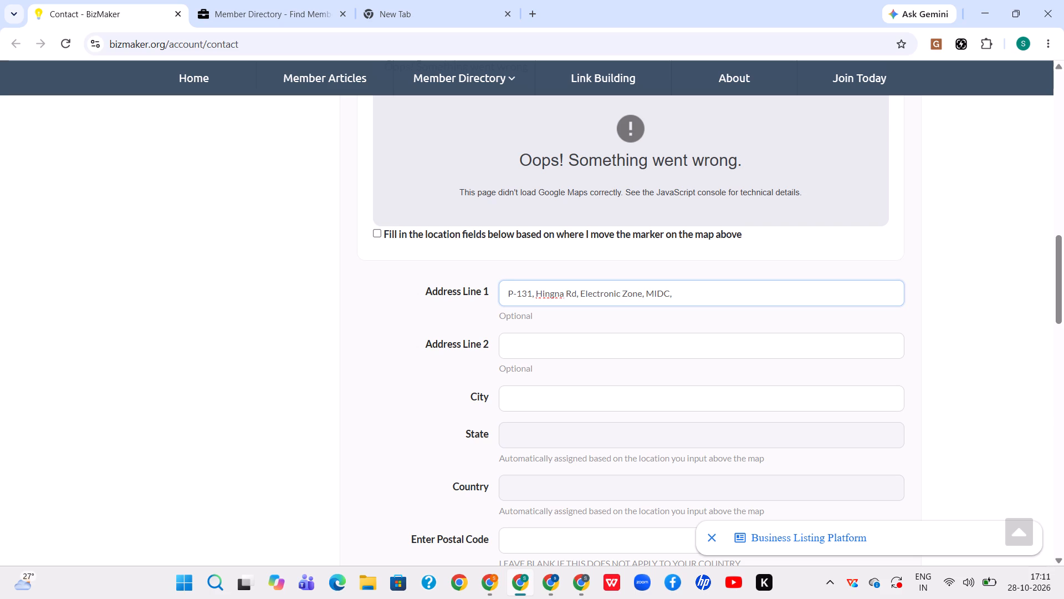
click(614, 348)
key(ctrl+v)
Set the City to Nagpur and the Postal Code to 441110.
click(620, 394)
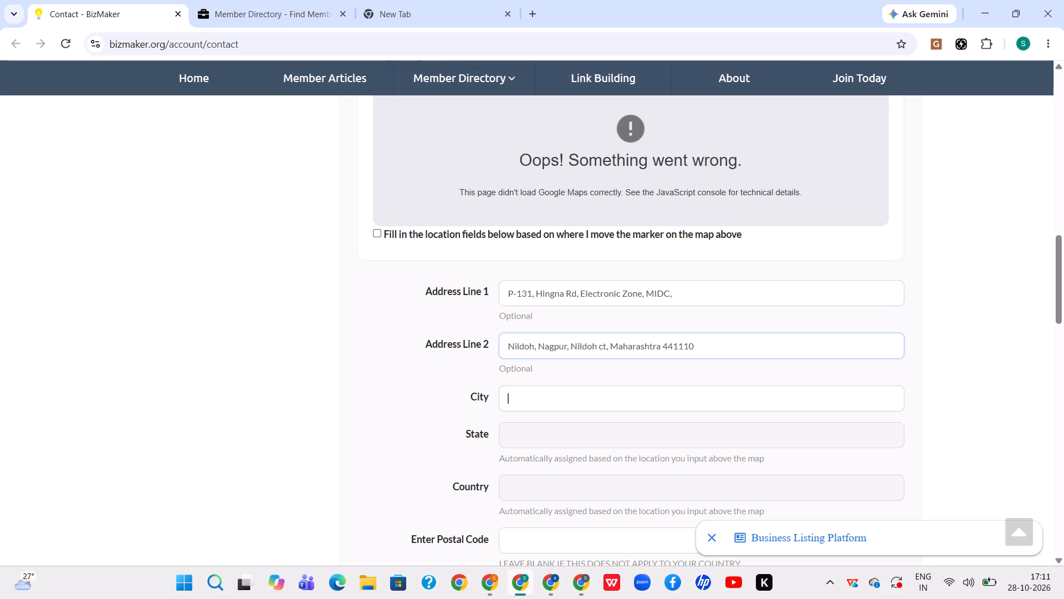
text(Nagpur)
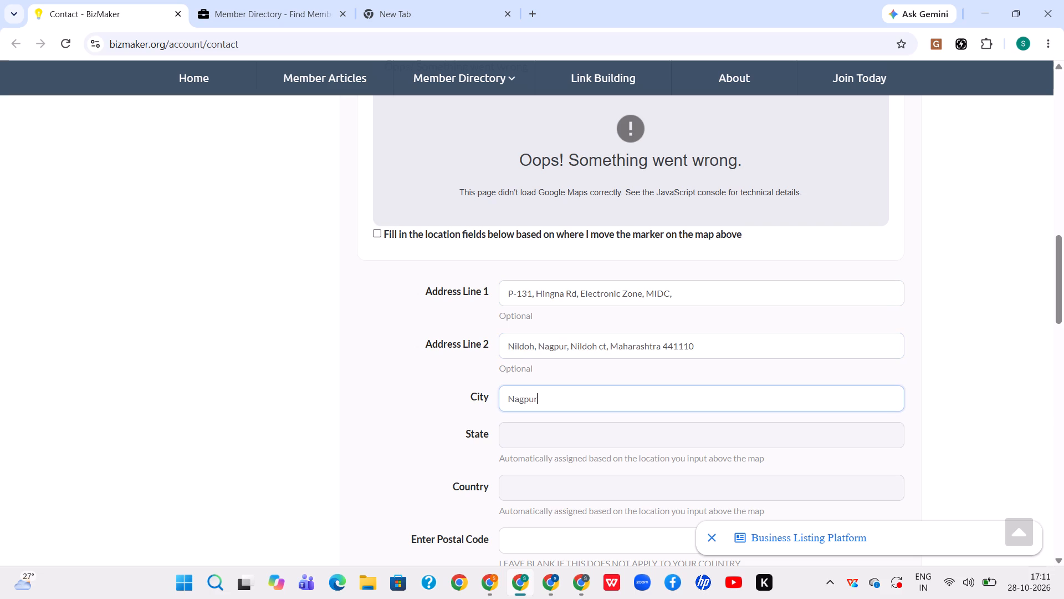
click(560, 273)
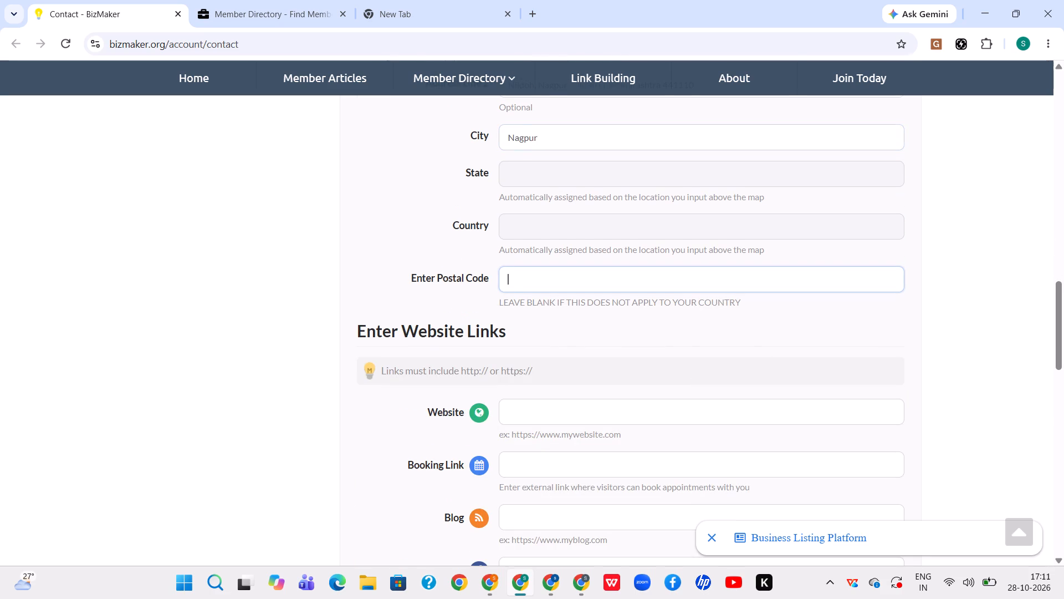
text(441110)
scroll(560, 273, down, 1)
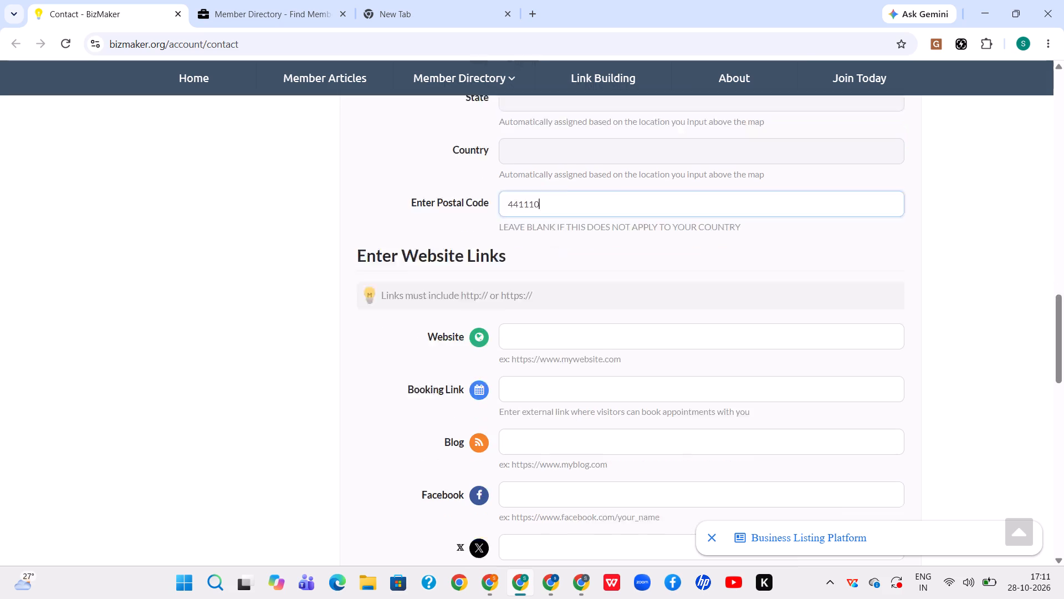
scroll(560, 273, down, 1)
click(529, 169)
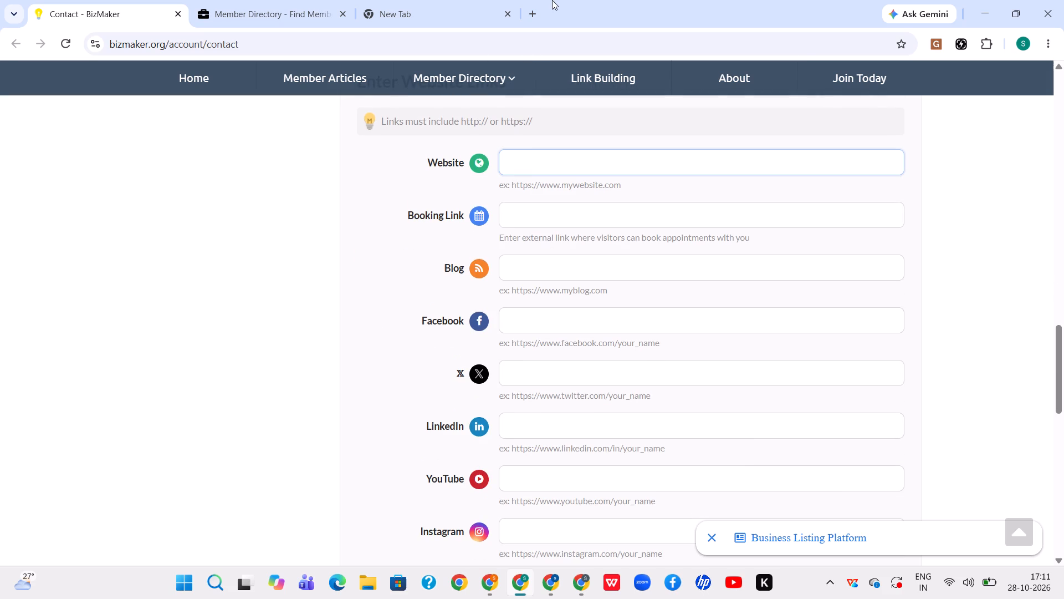
click(529, 0)
text(pr)
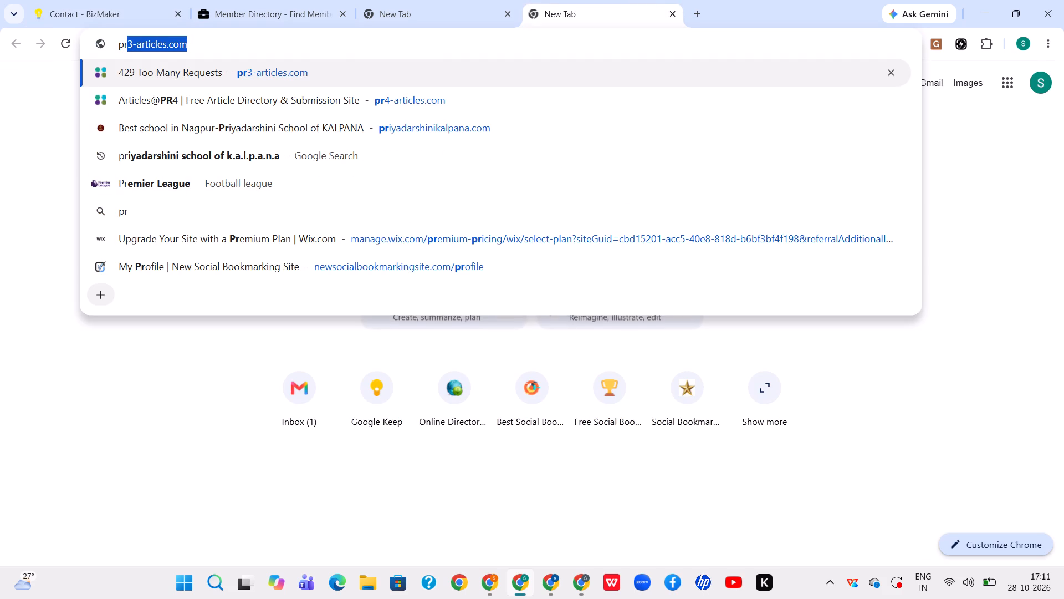
key(i)
key(ctrl+a)
key(ctrl+c)
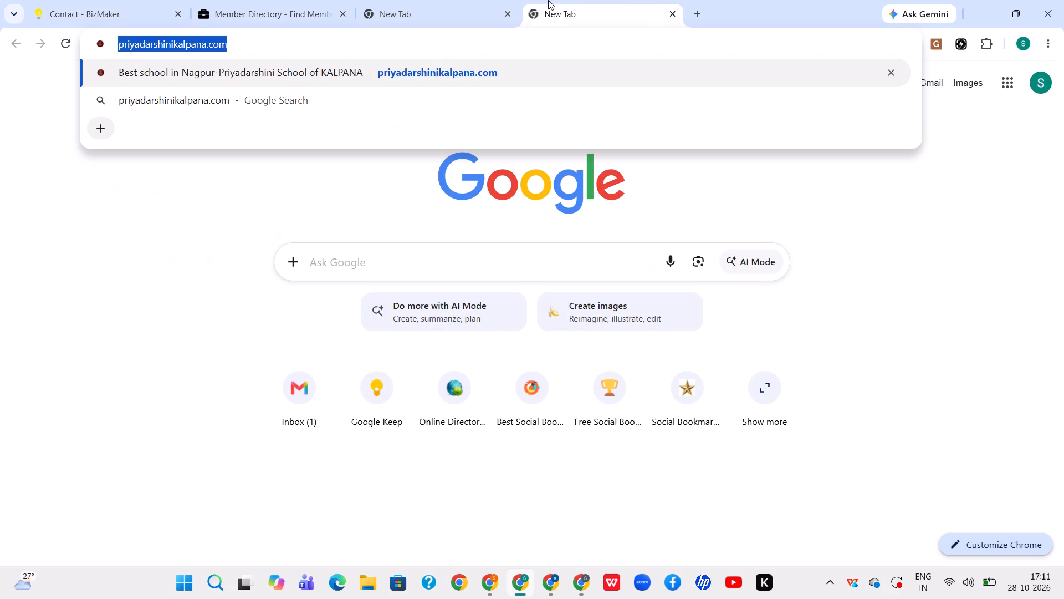
click(670, 12)
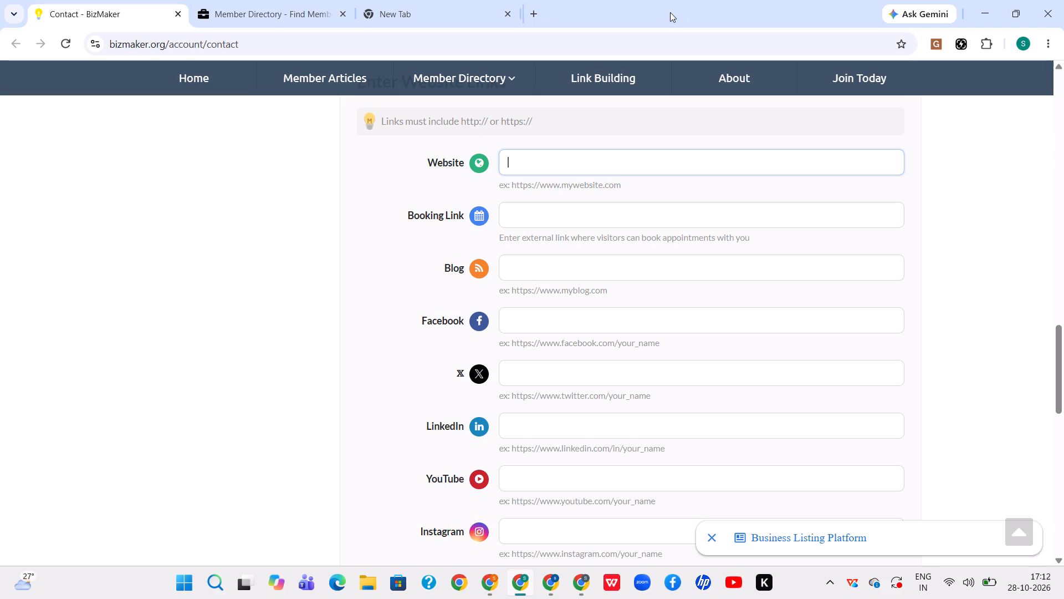
key(ctrl+v)
scroll(609, 169, down, 7)
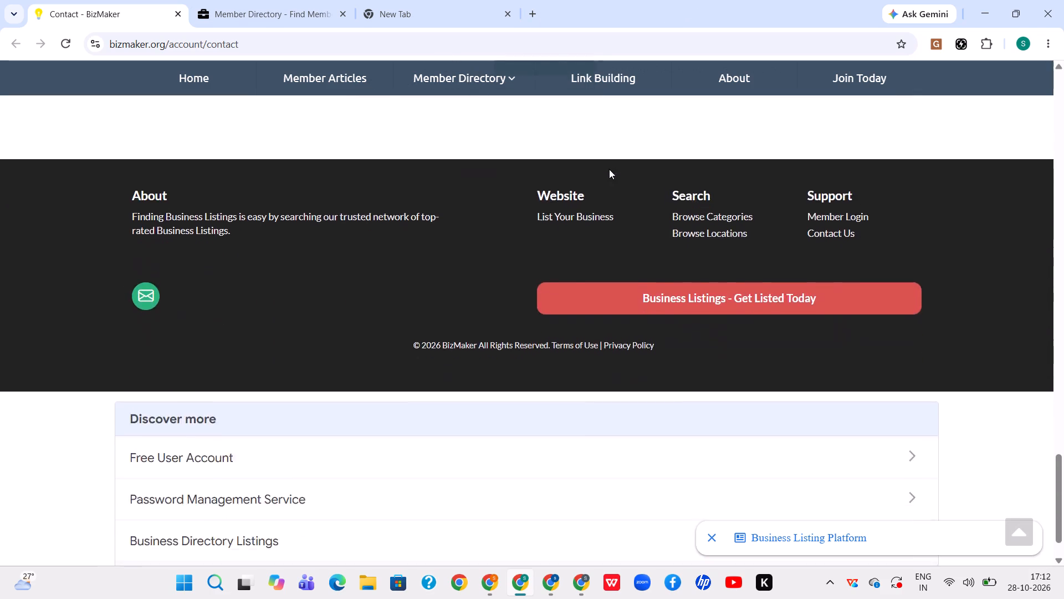
scroll(609, 169, up, 2)
click(538, 233)
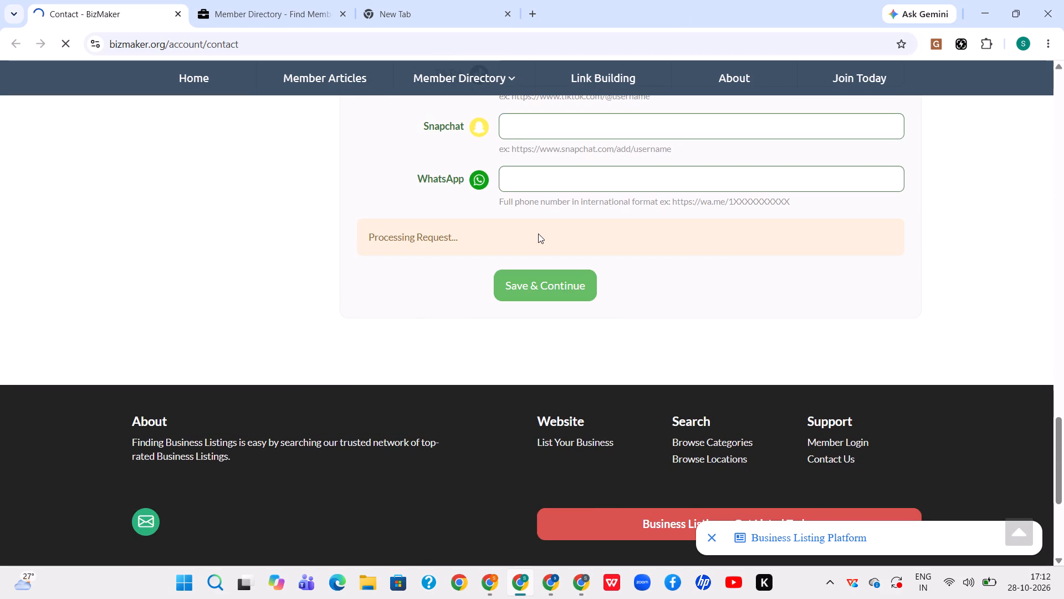
scroll(538, 233, down, 3)
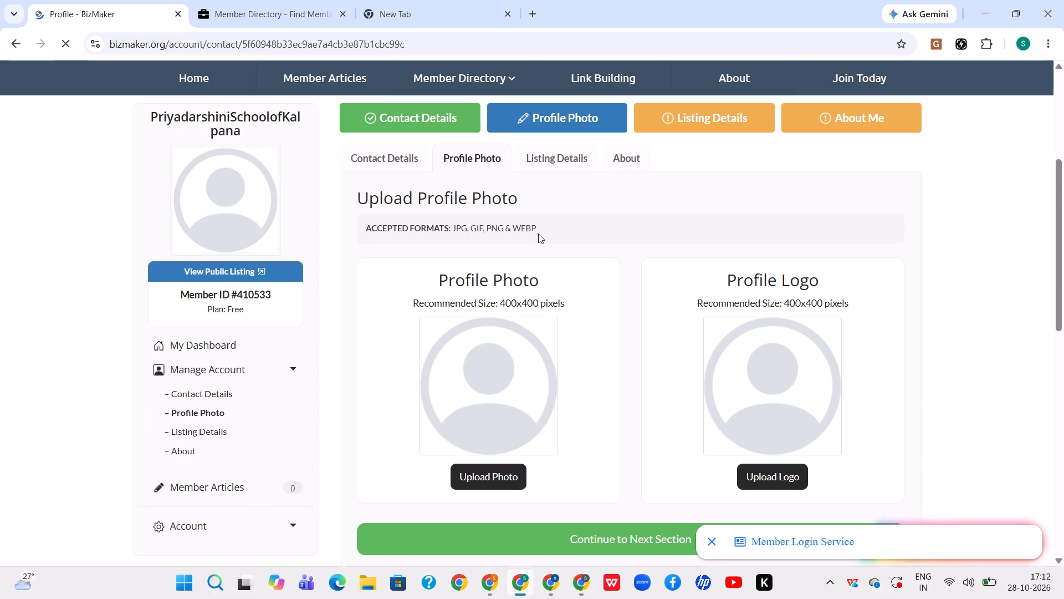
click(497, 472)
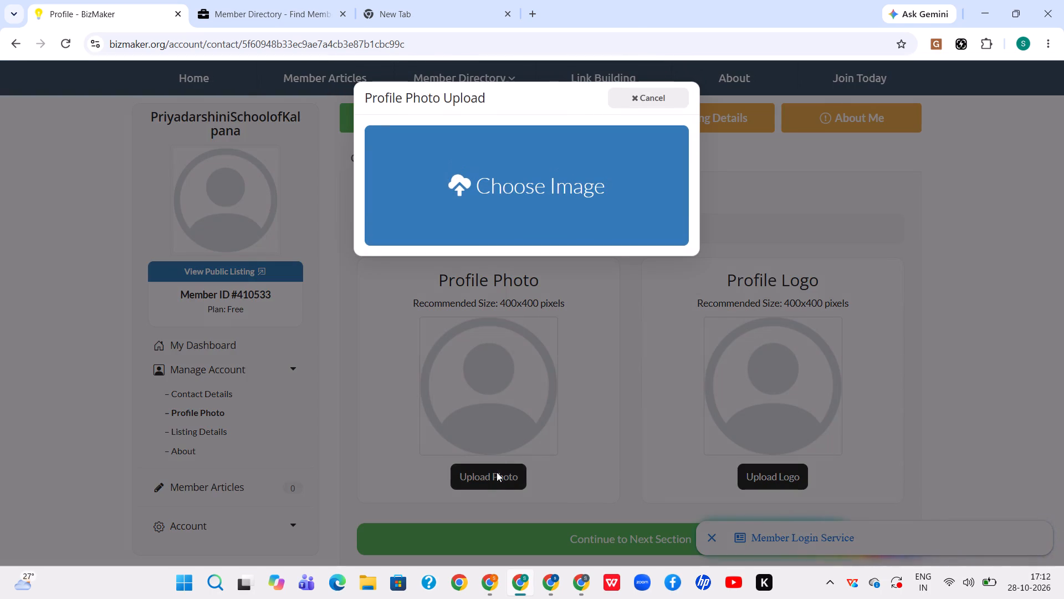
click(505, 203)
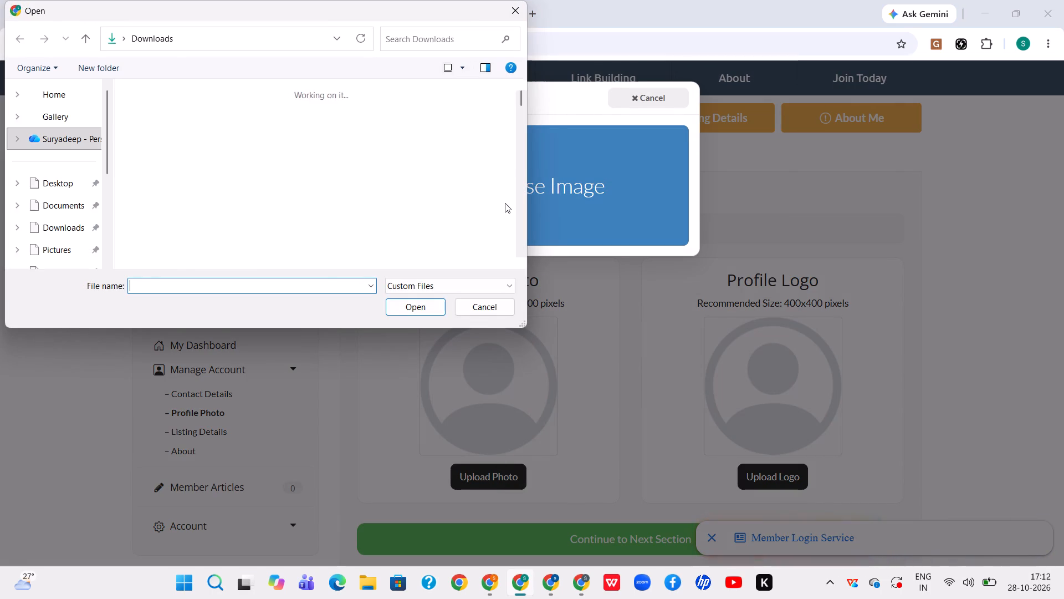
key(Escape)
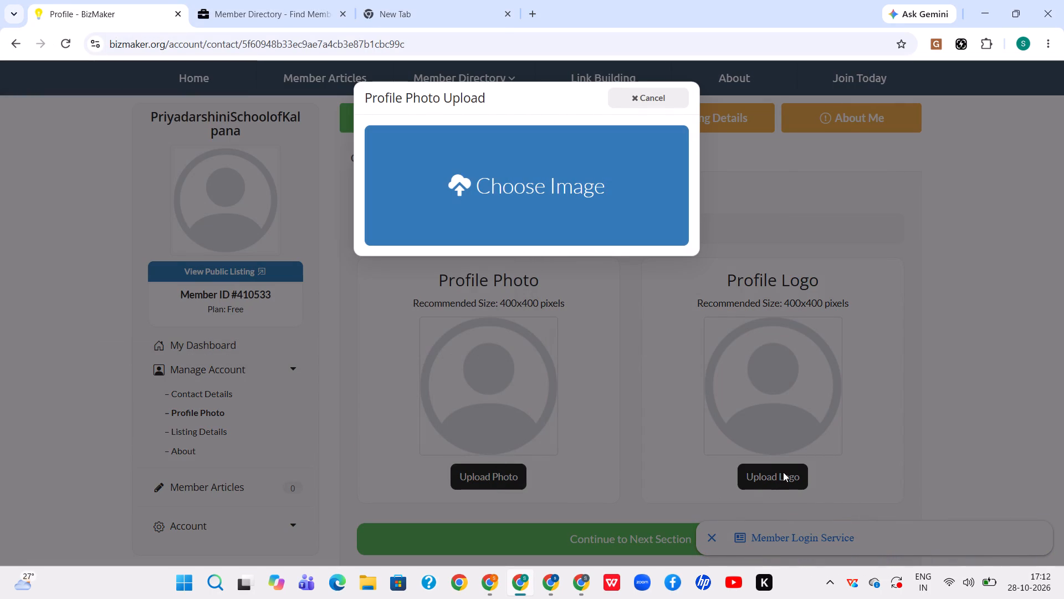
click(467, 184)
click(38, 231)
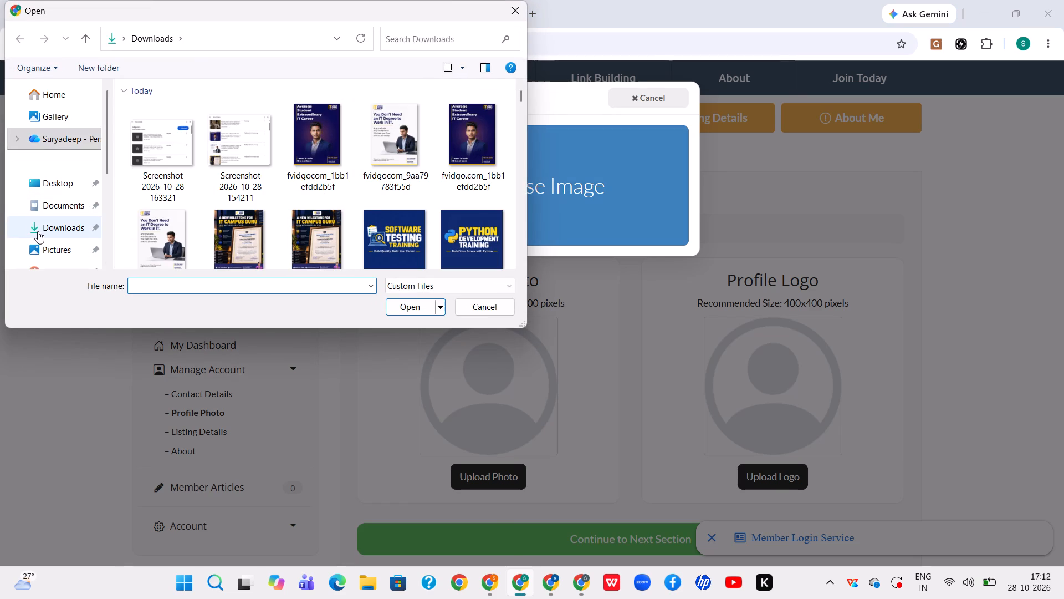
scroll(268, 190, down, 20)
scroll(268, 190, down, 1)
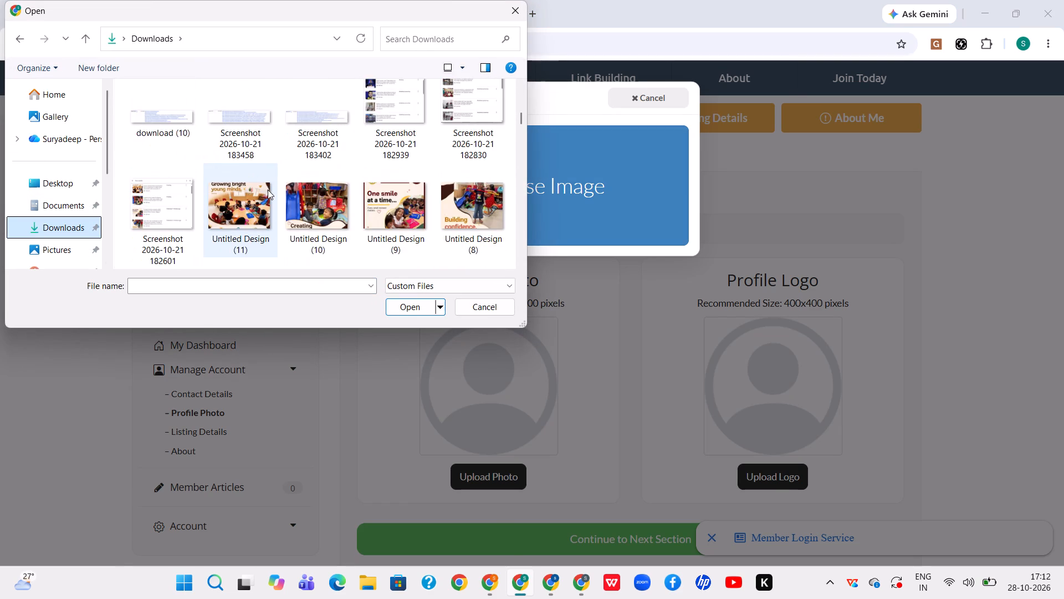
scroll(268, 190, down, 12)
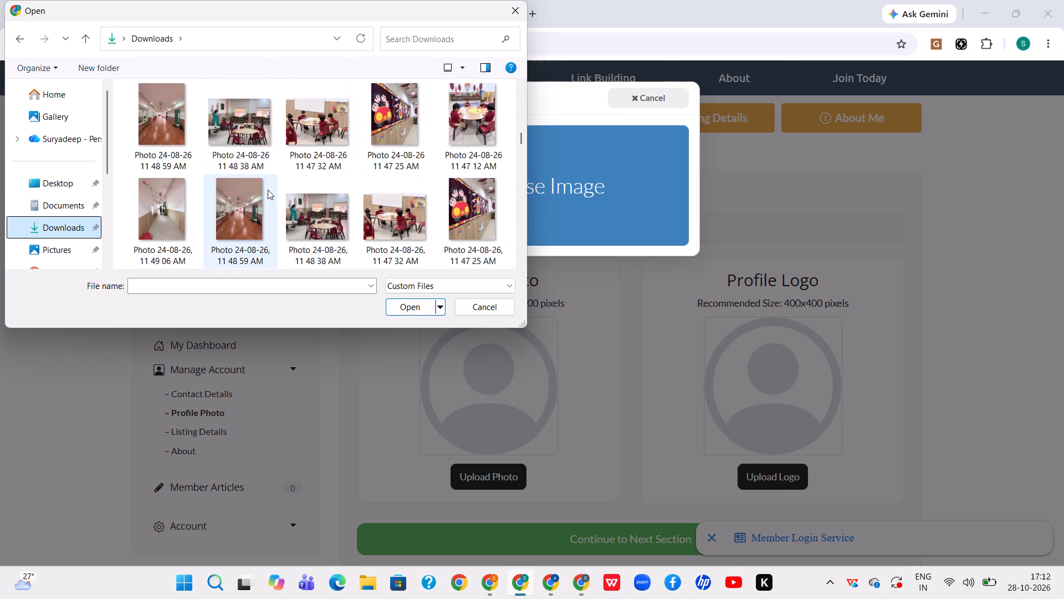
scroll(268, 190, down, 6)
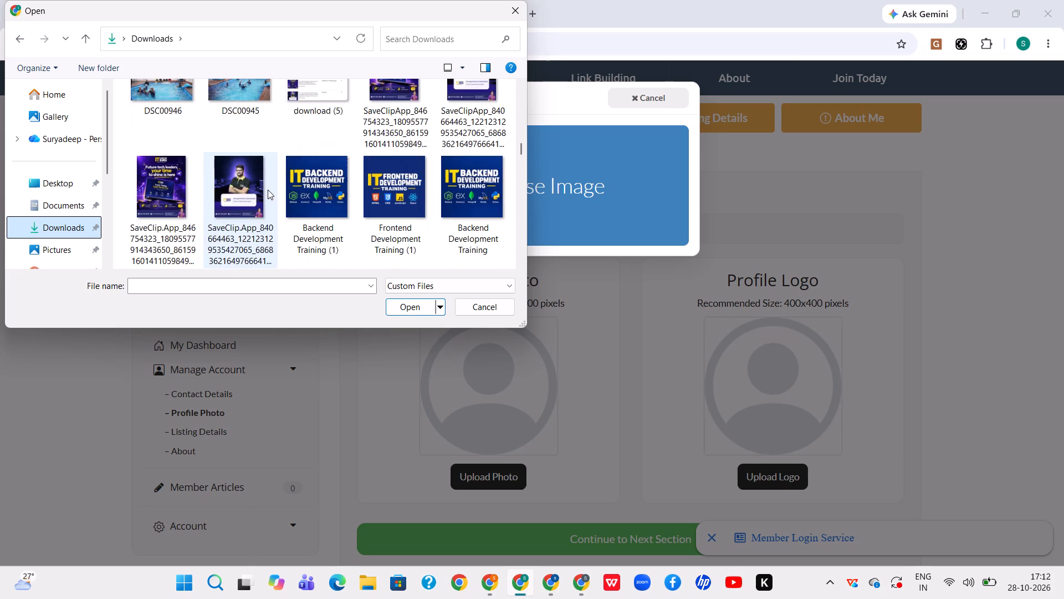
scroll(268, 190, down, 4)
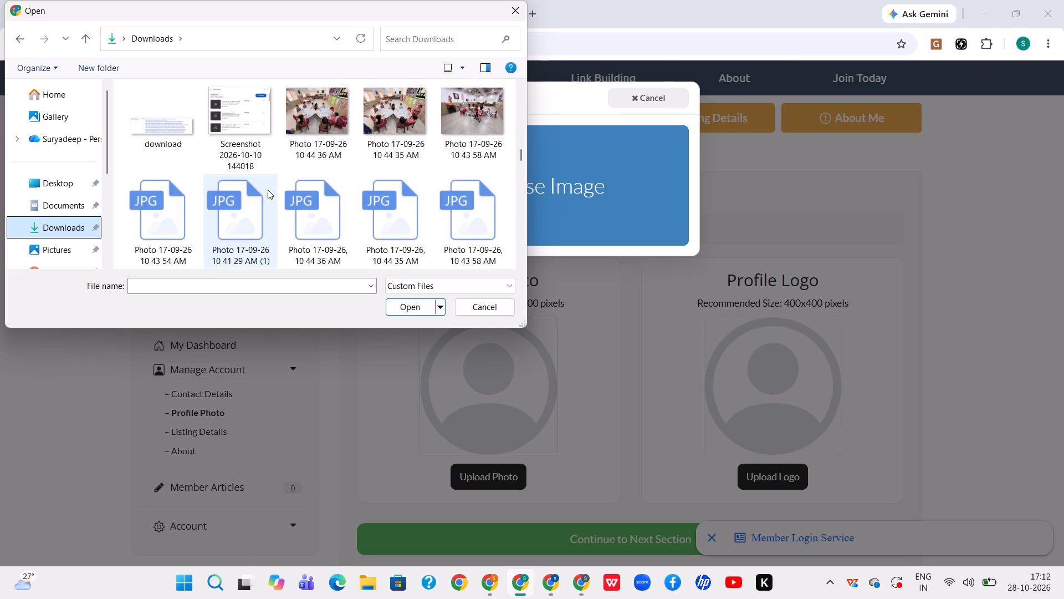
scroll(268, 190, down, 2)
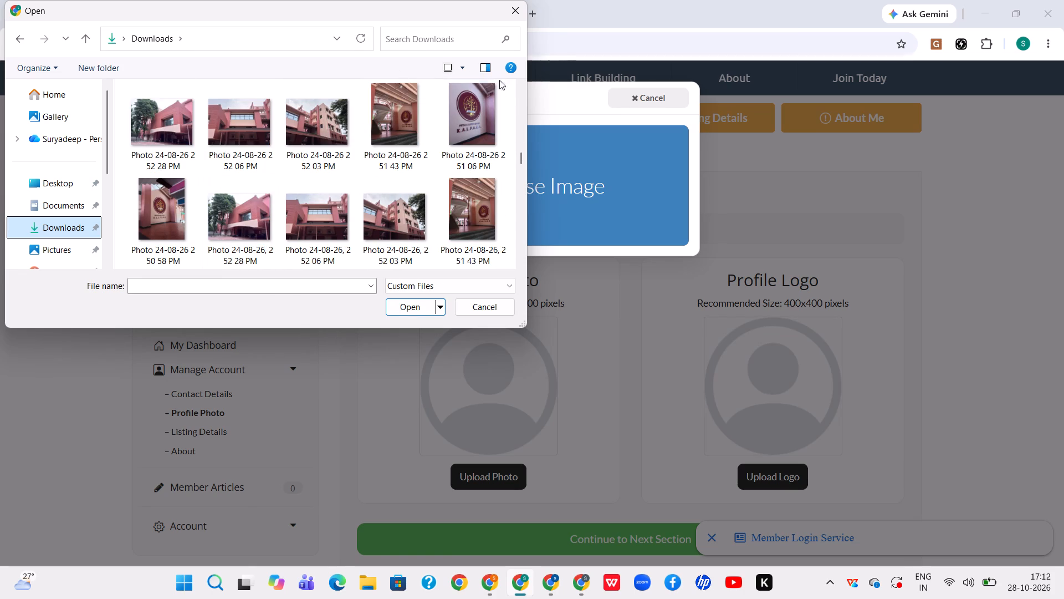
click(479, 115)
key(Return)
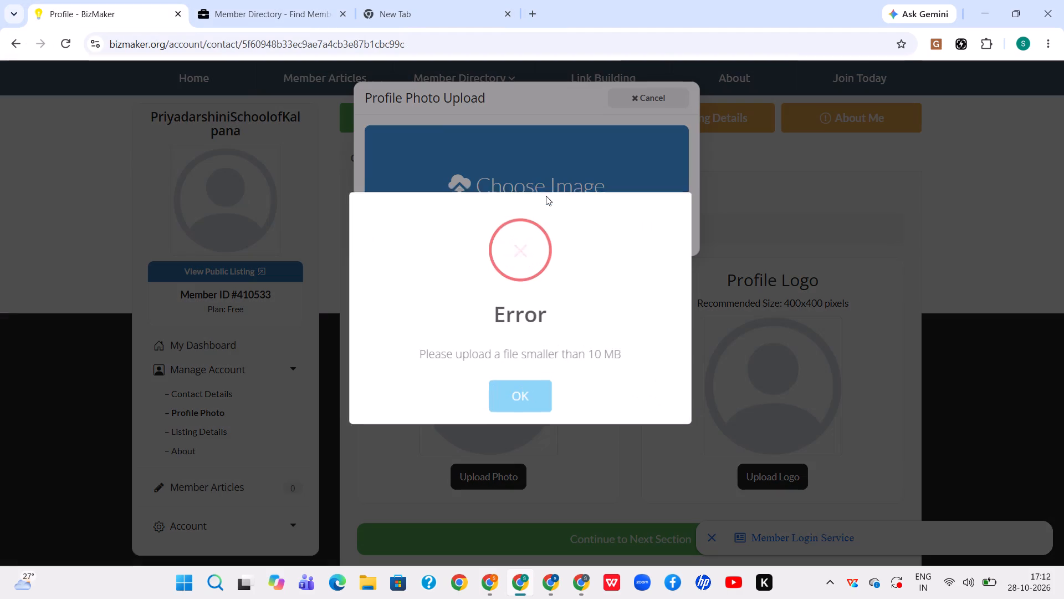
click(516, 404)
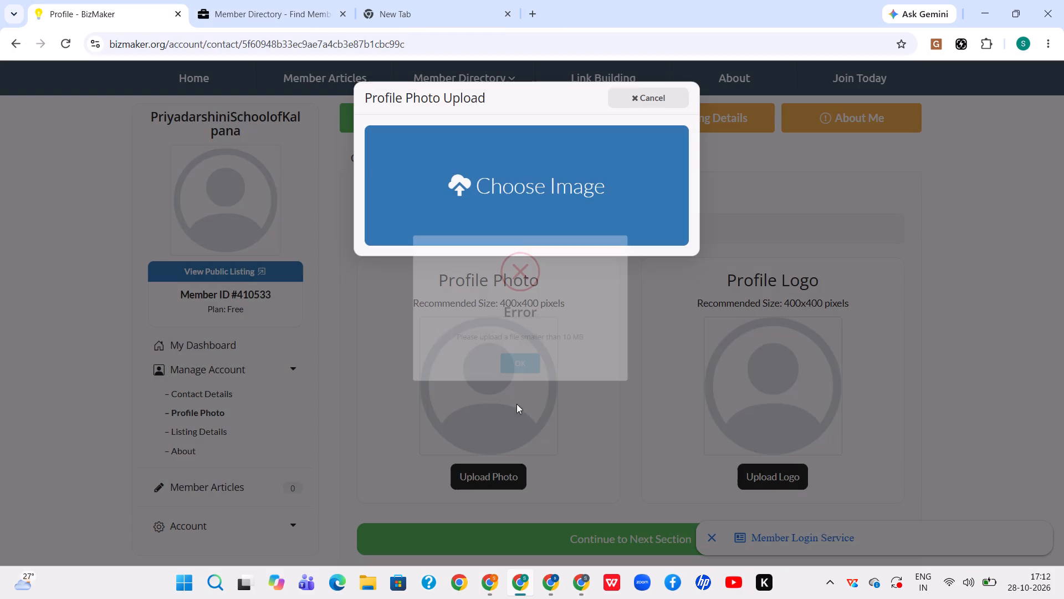
Cancel the open profile photo upload, choose images (1).jpg from Downloads as the profile logo, and save it.
click(750, 468)
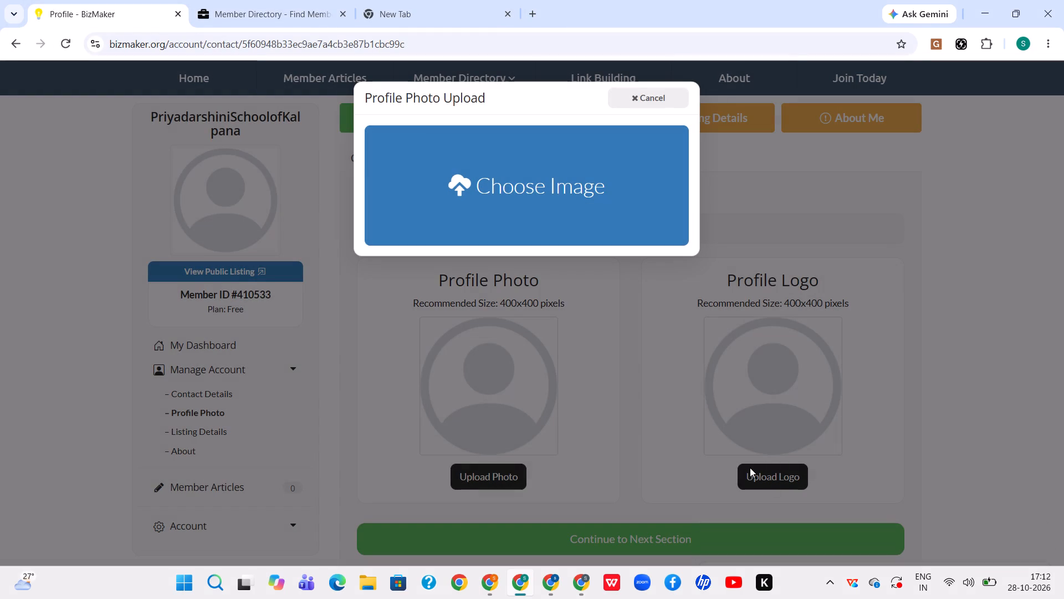
click(750, 468)
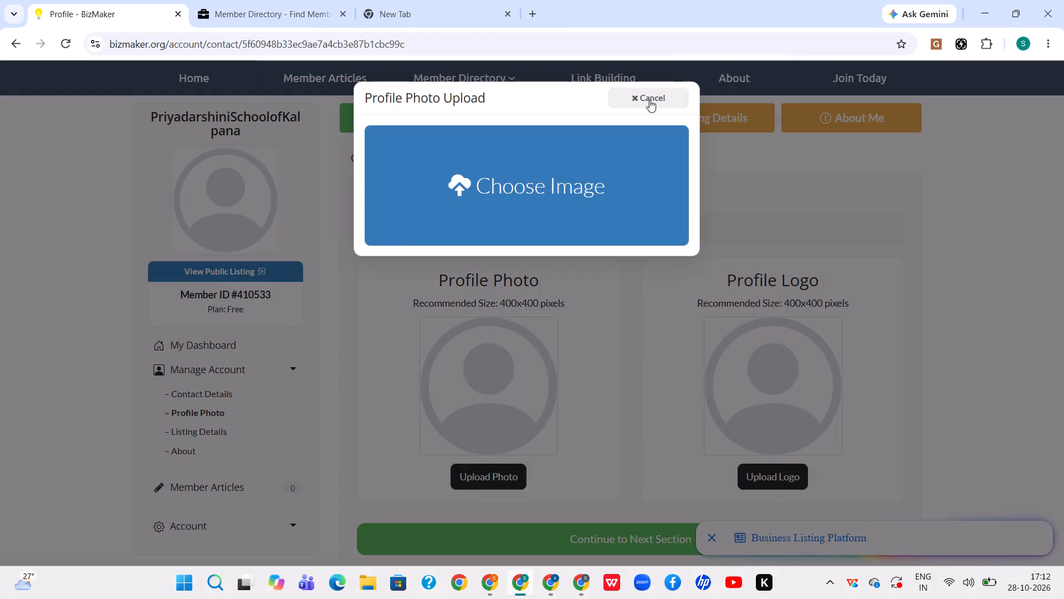
click(649, 100)
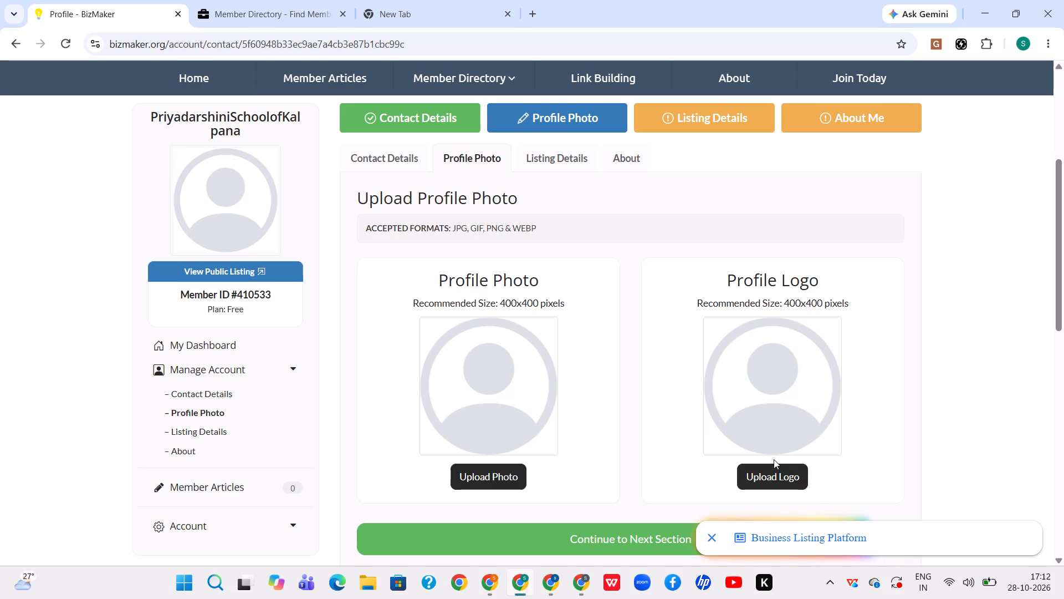
click(771, 466)
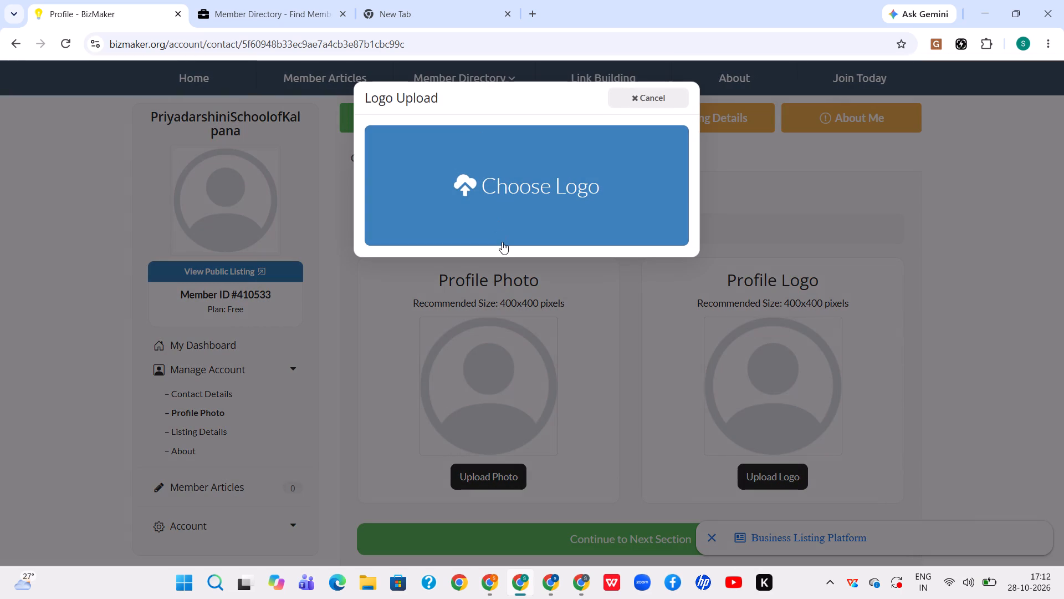
click(502, 242)
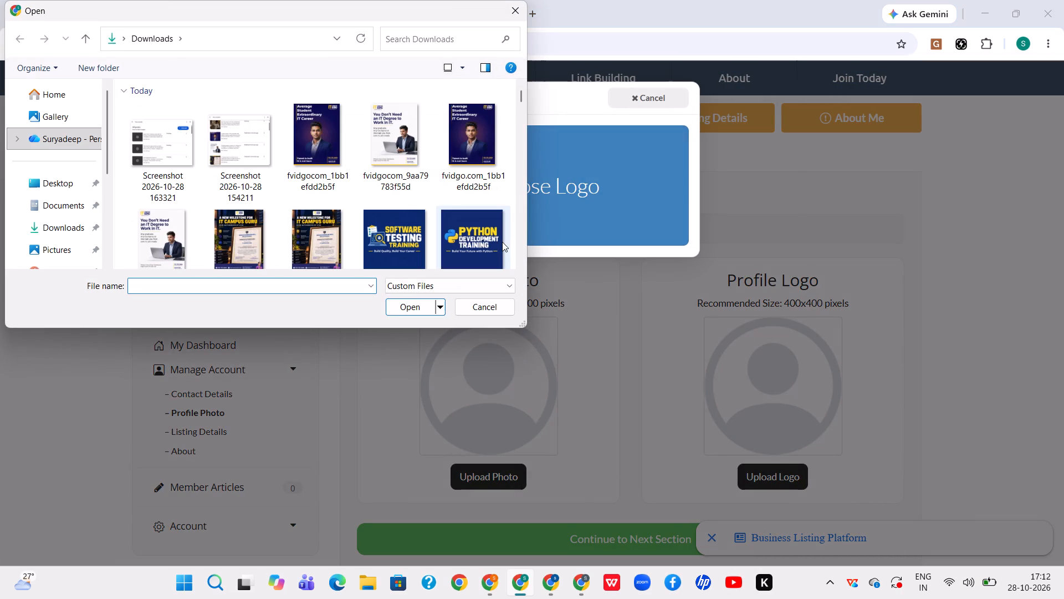
text(im)
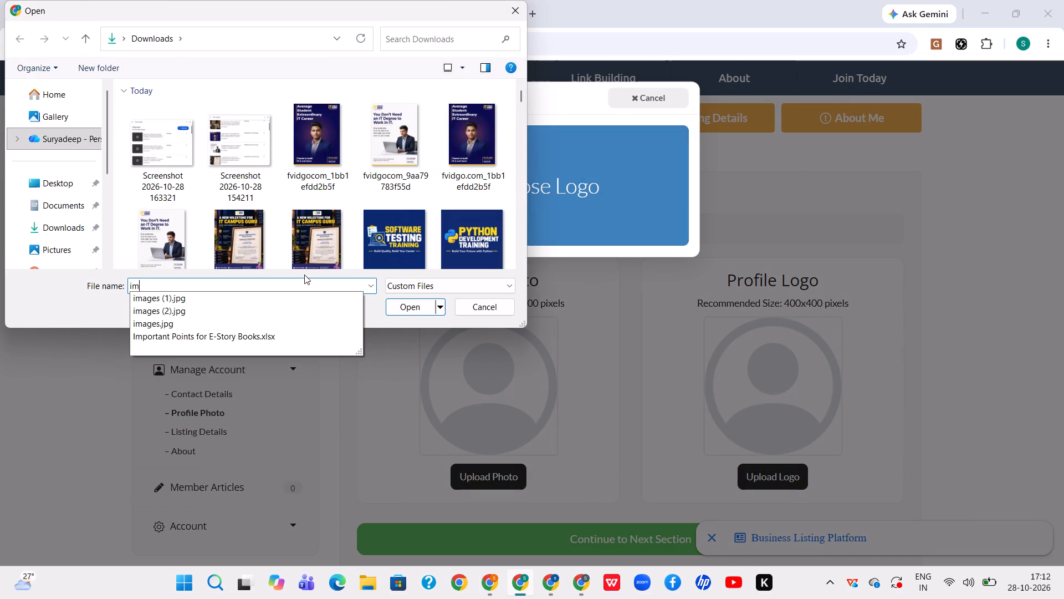
click(263, 298)
key(Return)
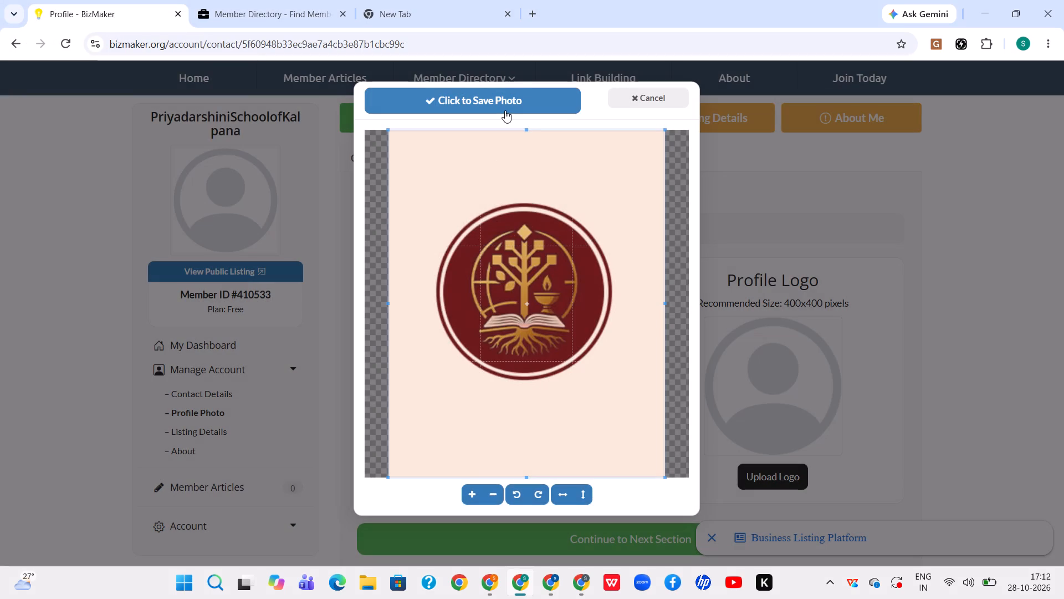
click(505, 110)
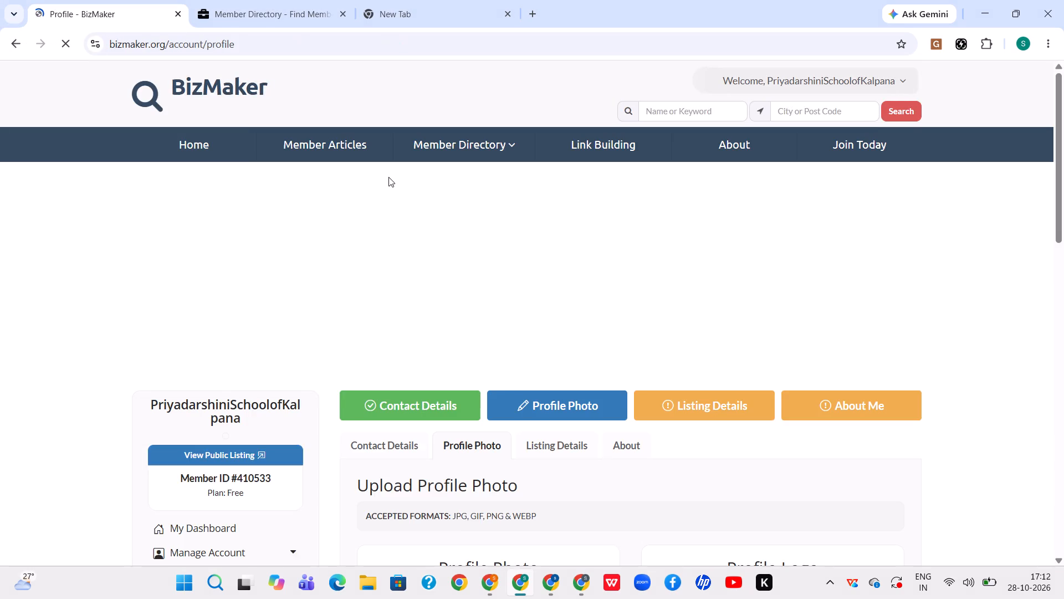
Continue from the Profile Photo section through Listing Details to About, saving Listing Details without selecting categories or entering details.
key(Page_Down)
click(411, 339)
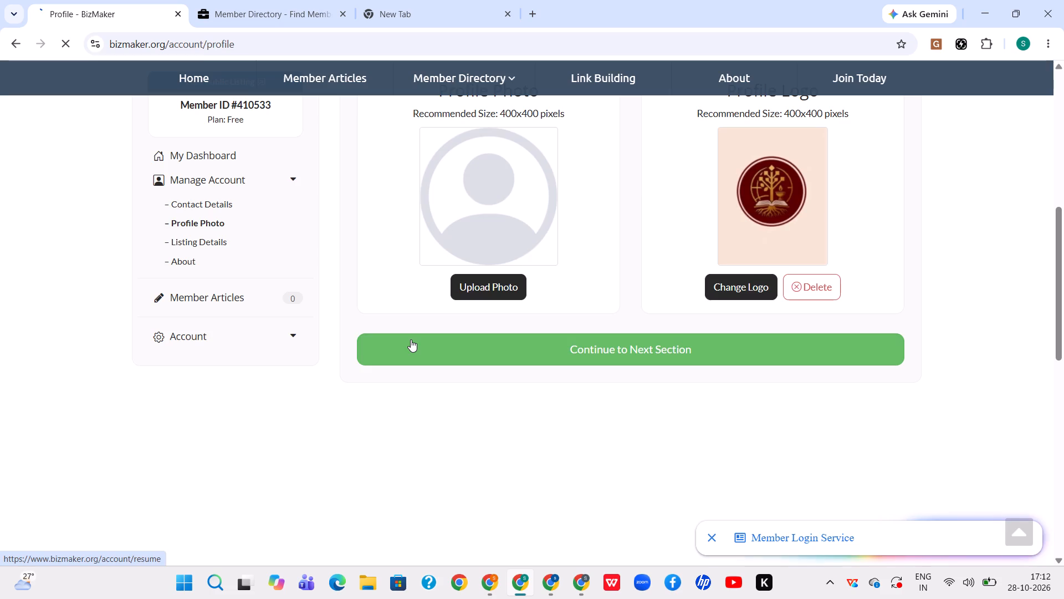
key(Page_Down)
key(Page_Up)
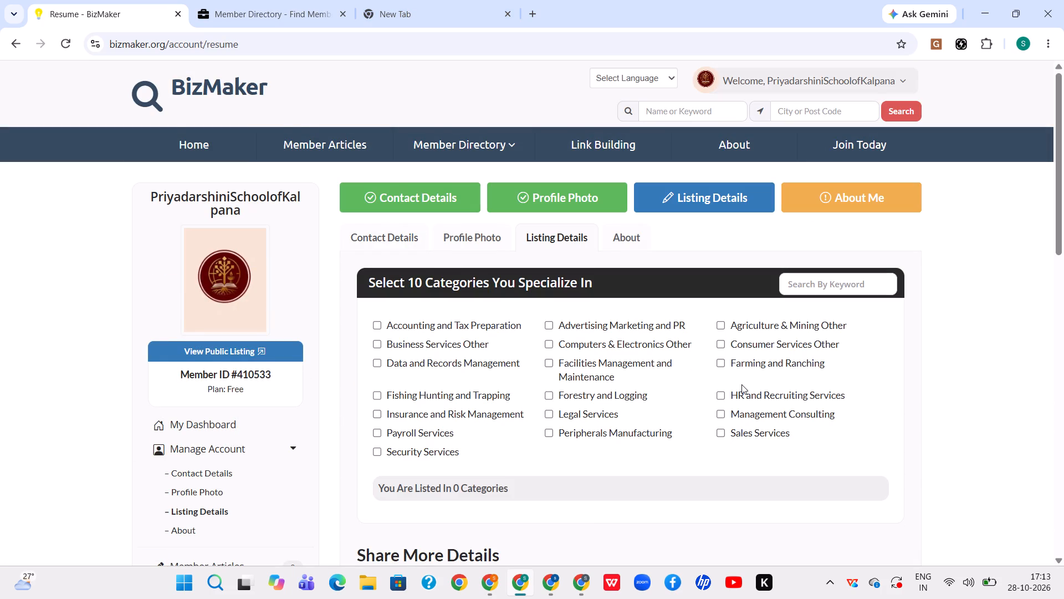
key(Page_Down)
key(Page_Down)
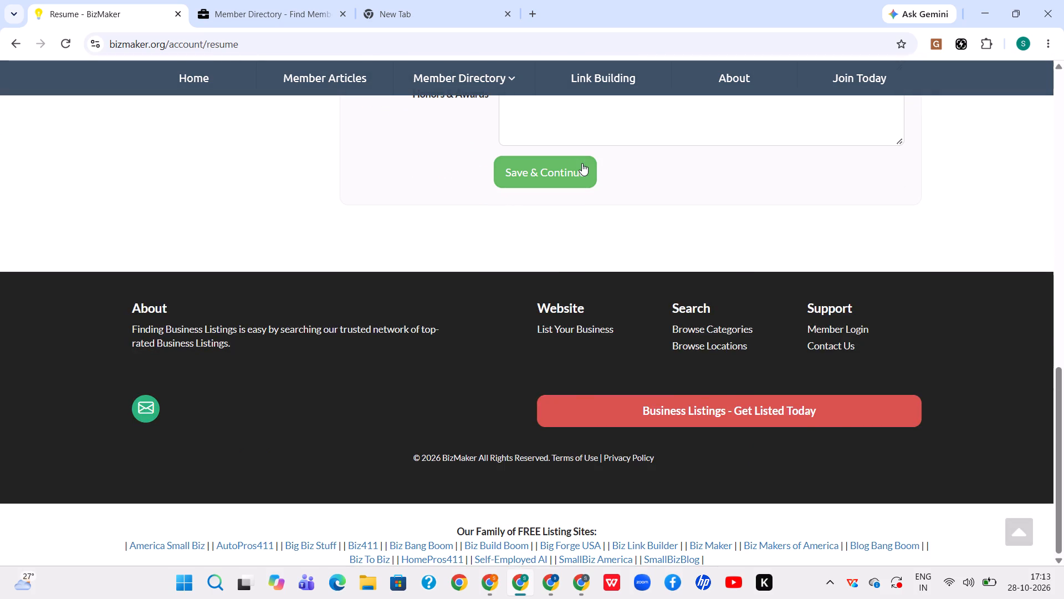
click(582, 163)
key(Page_Up)
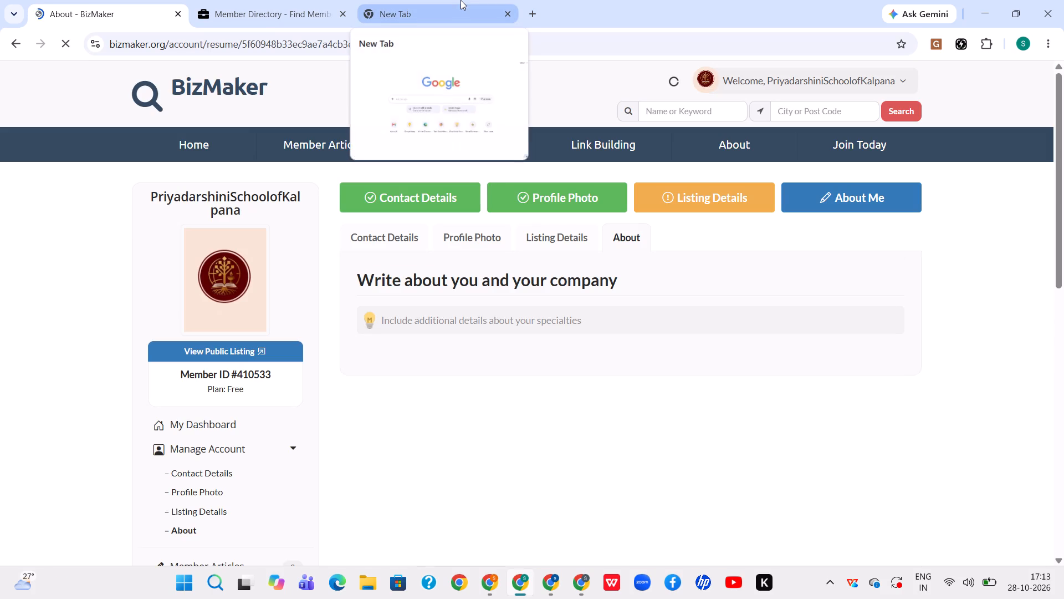
Copy the school description from the New Tab address bar, close that tab, paste it into the About editor, and end it with a period.
click(467, 474)
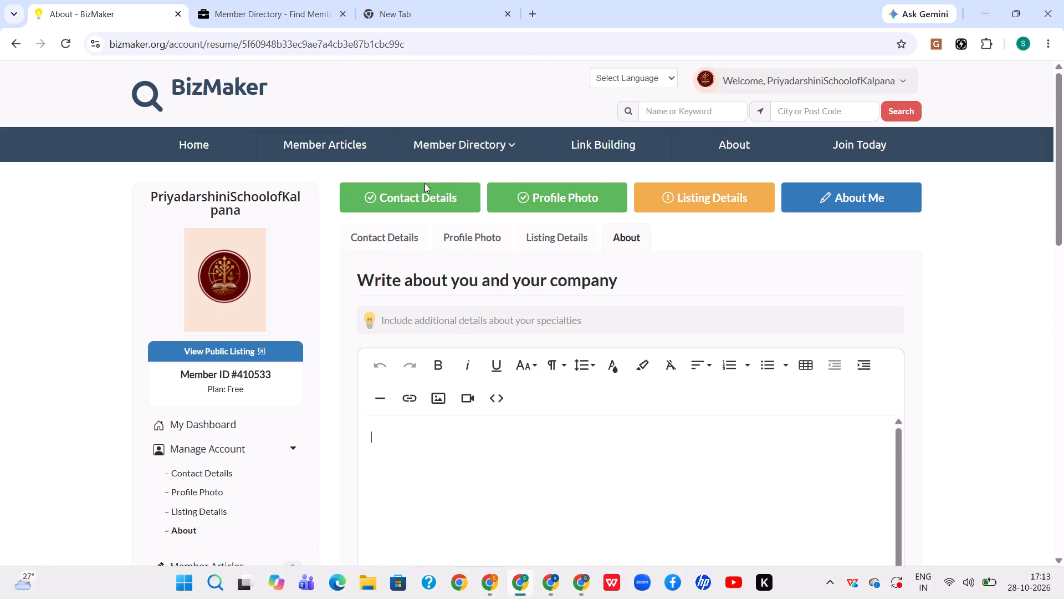
click(373, 0)
key(ctrl+a)
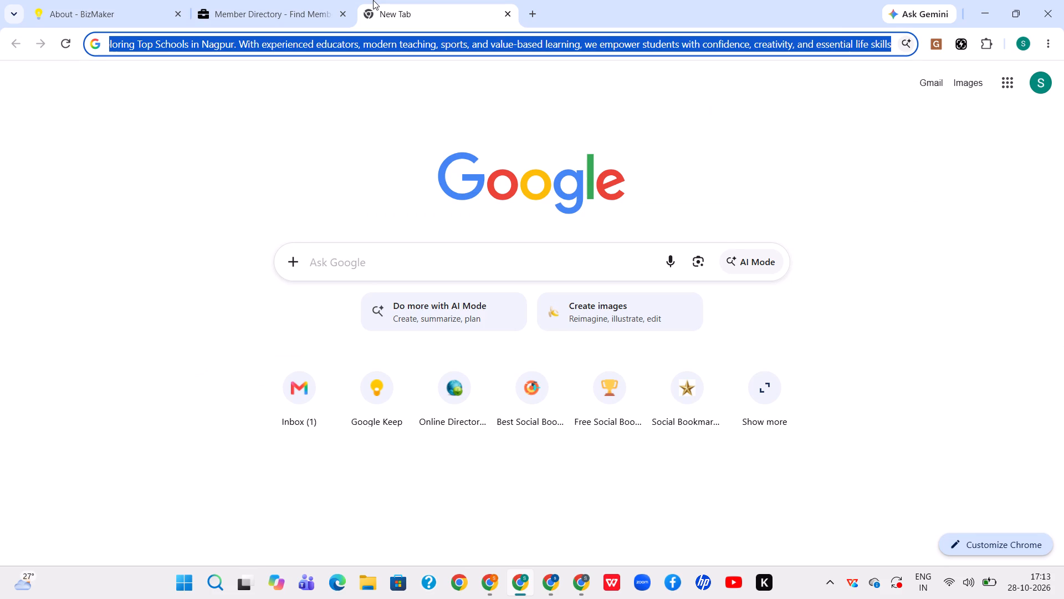
key(ctrl+c)
click(504, 14)
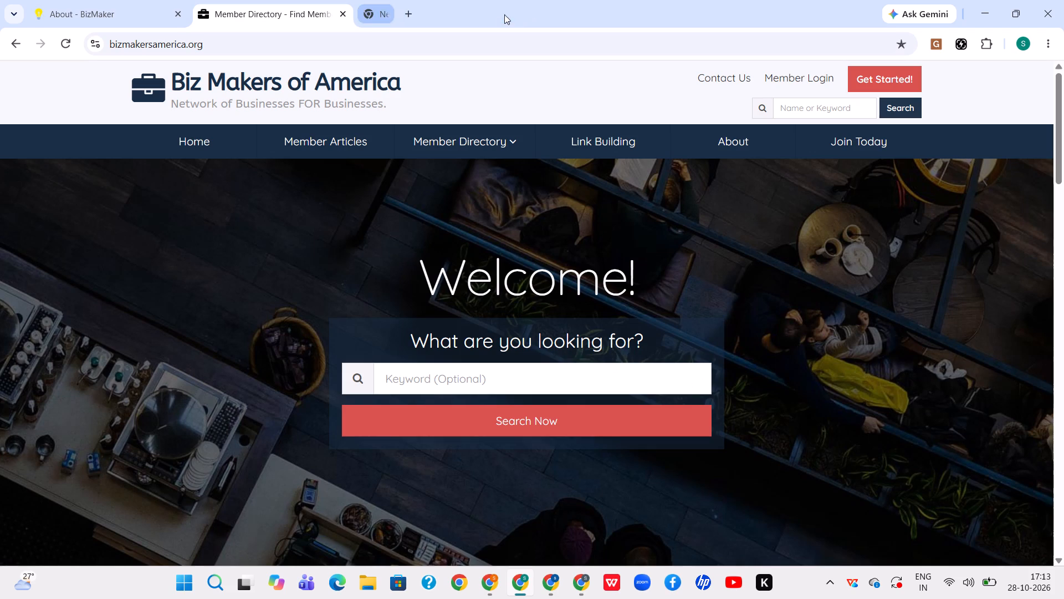
click(53, 0)
key(ctrl+v)
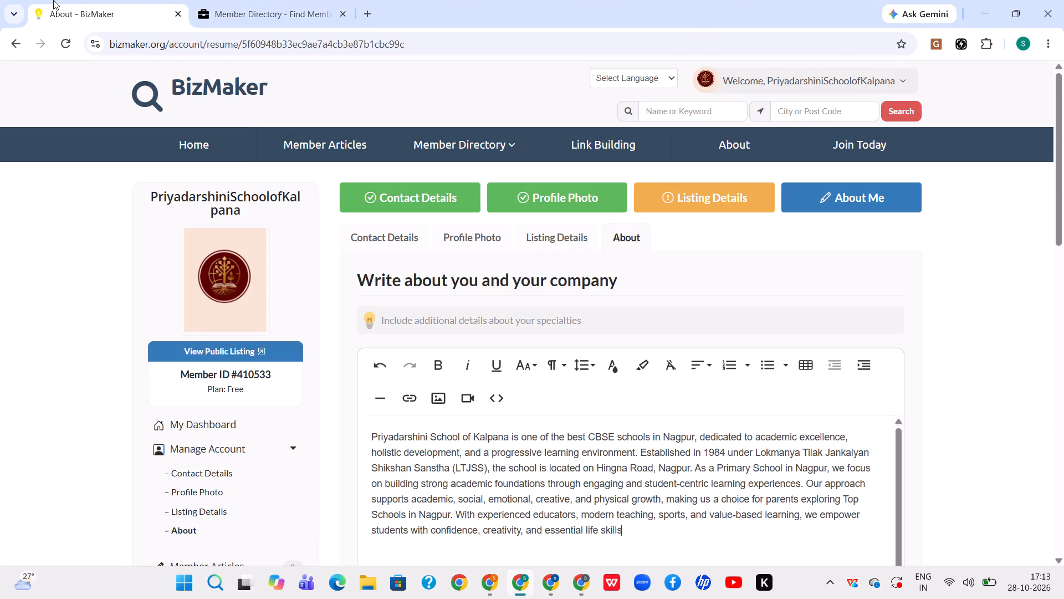
key(period)
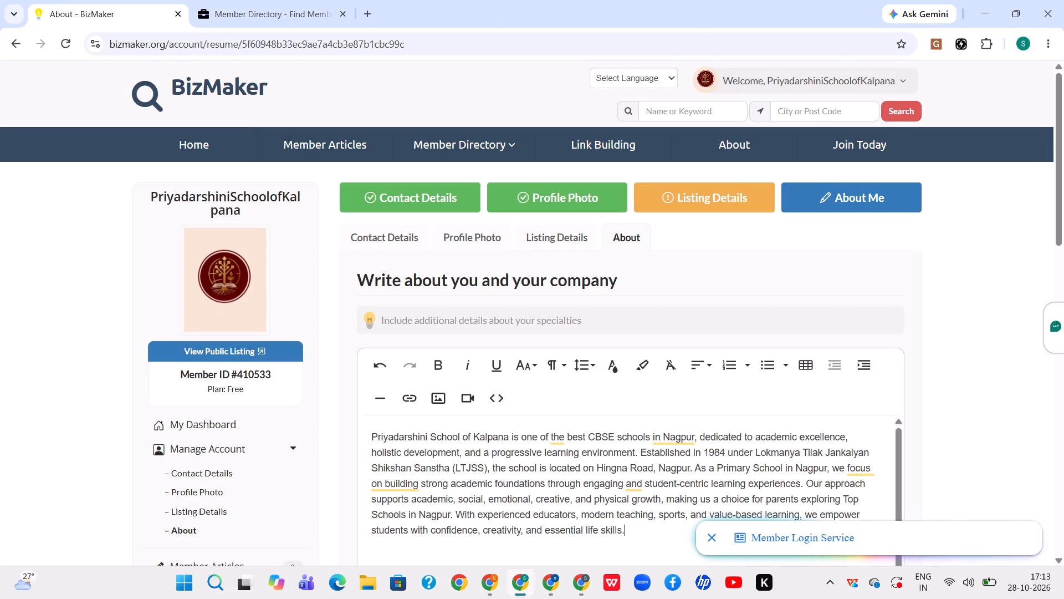
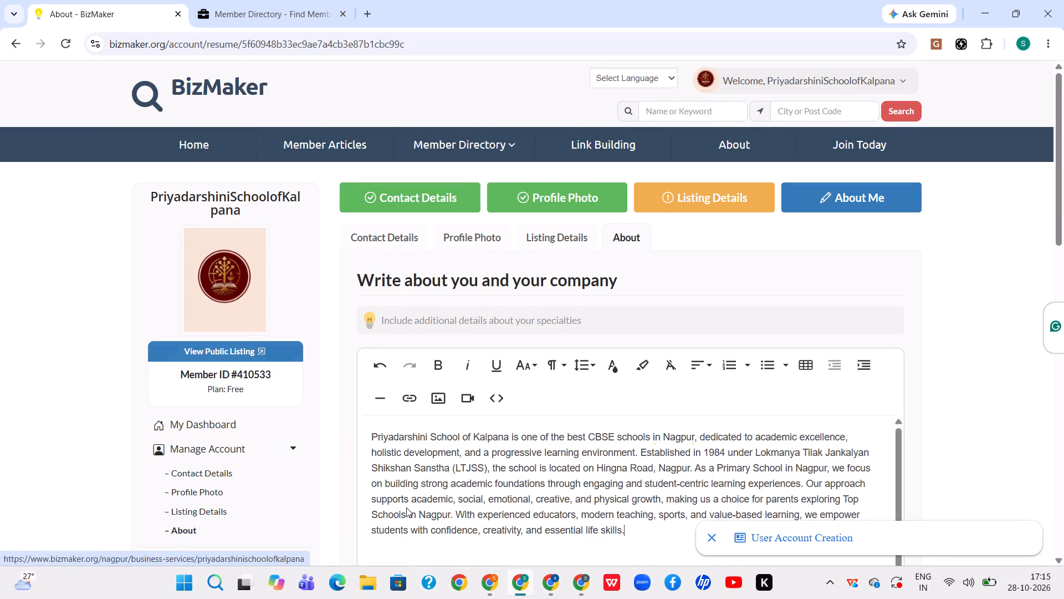
Copy the share link of the Priyadarshini School Of K.A.L.P.A.N.A business profile from its Google search page in the other browser window.
click(487, 585)
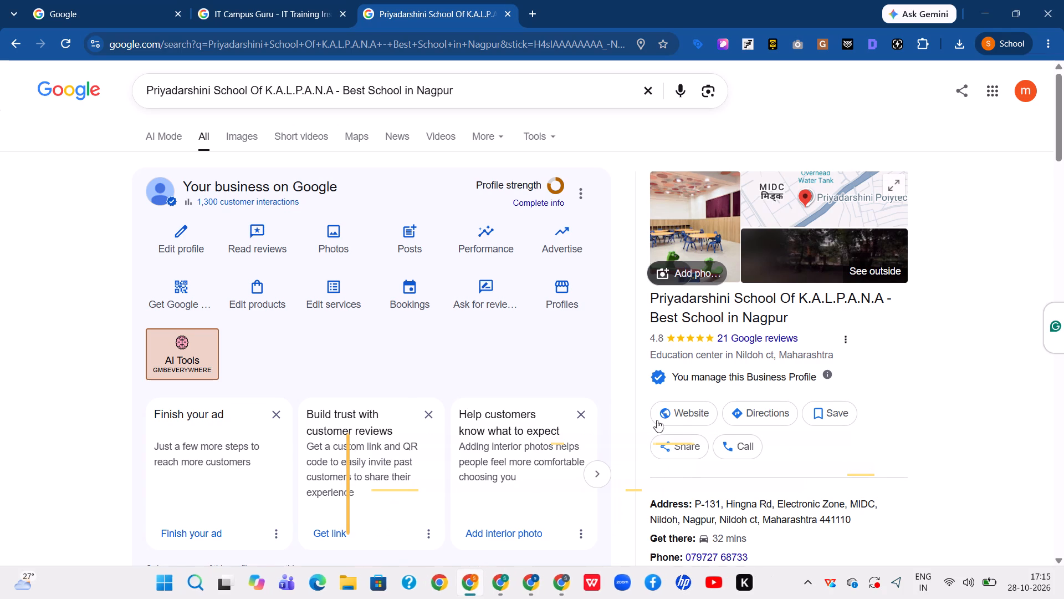
click(677, 444)
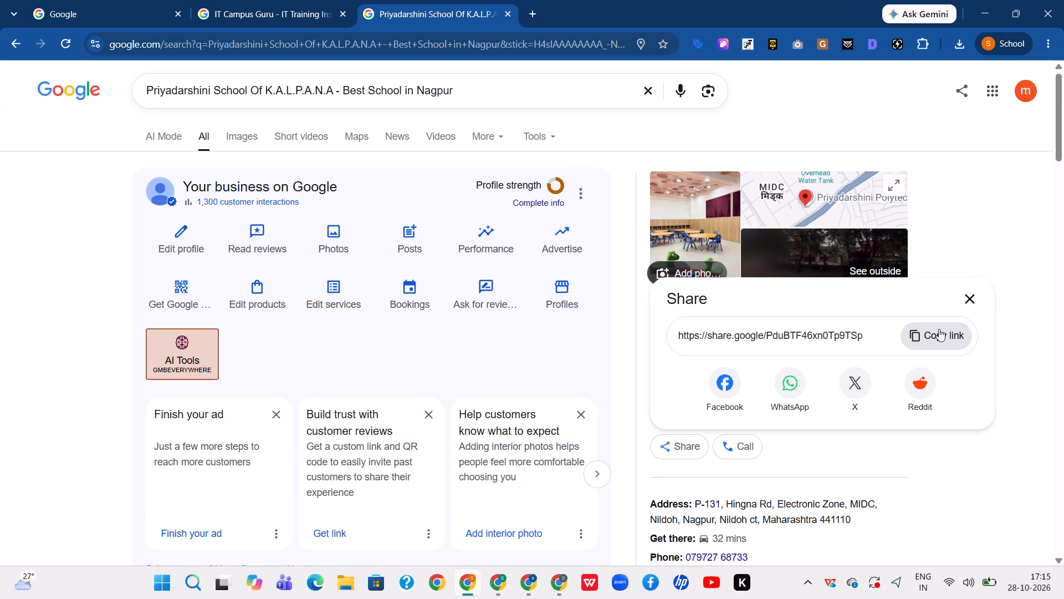
click(939, 329)
click(848, 509)
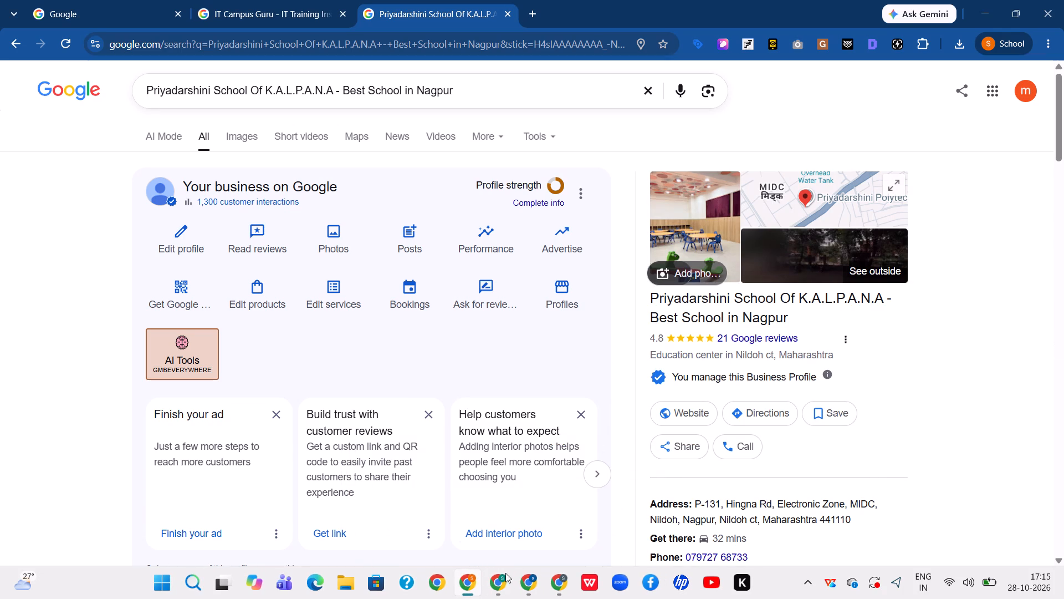
In the BizMaker About text, link "best CBSE schools in Nagpur" to the copied share link, titled "Best Schools in Nagpur", opening in a new tab.
click(510, 598)
scroll(618, 385, down, 1)
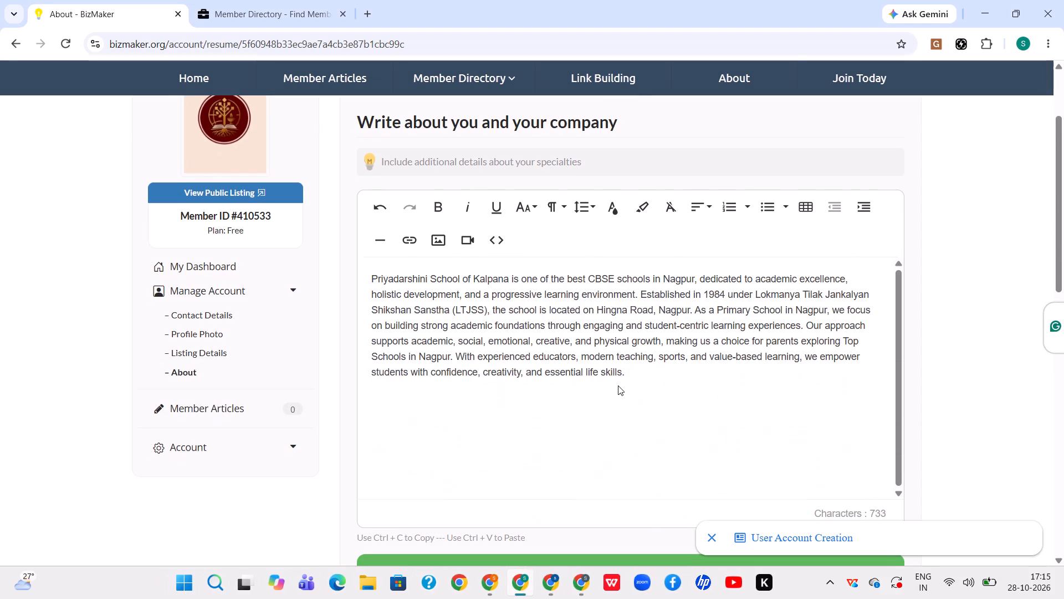
click(570, 274)
drag(570, 274, 682, 274)
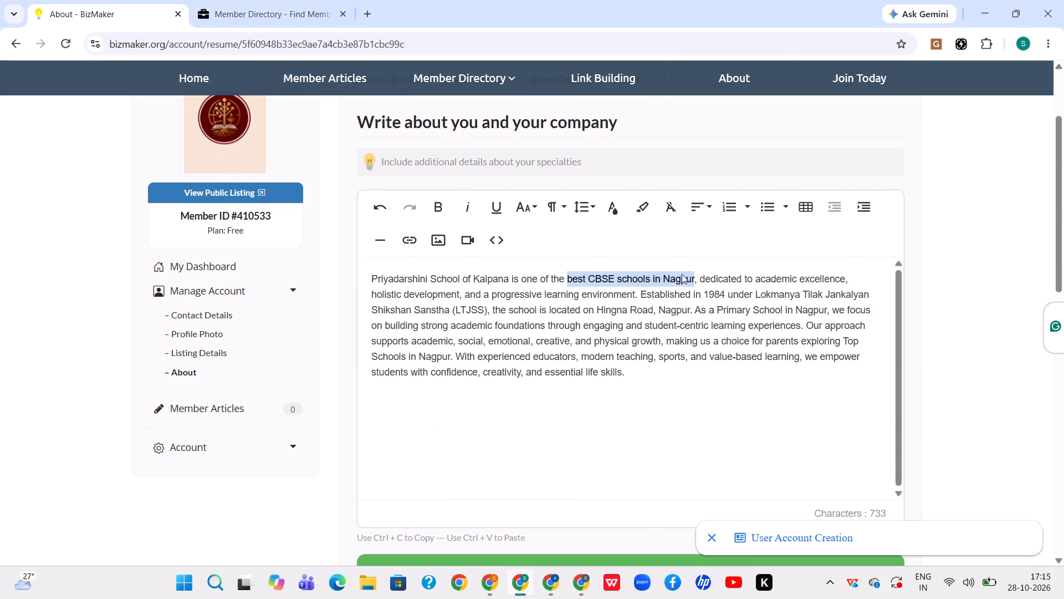
drag(682, 274, 684, 276)
click(405, 246)
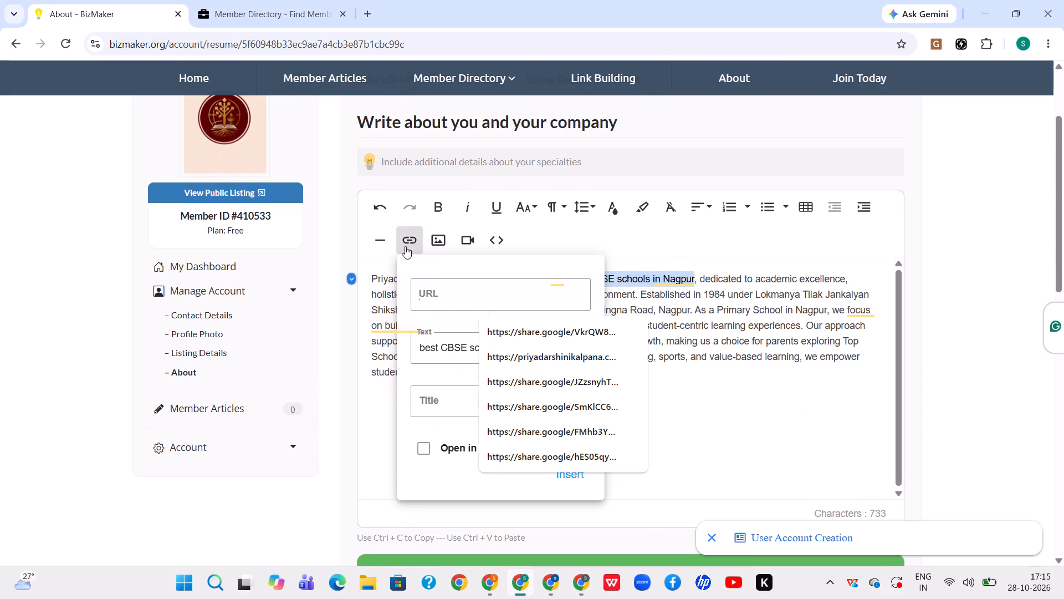
key(ctrl+v)
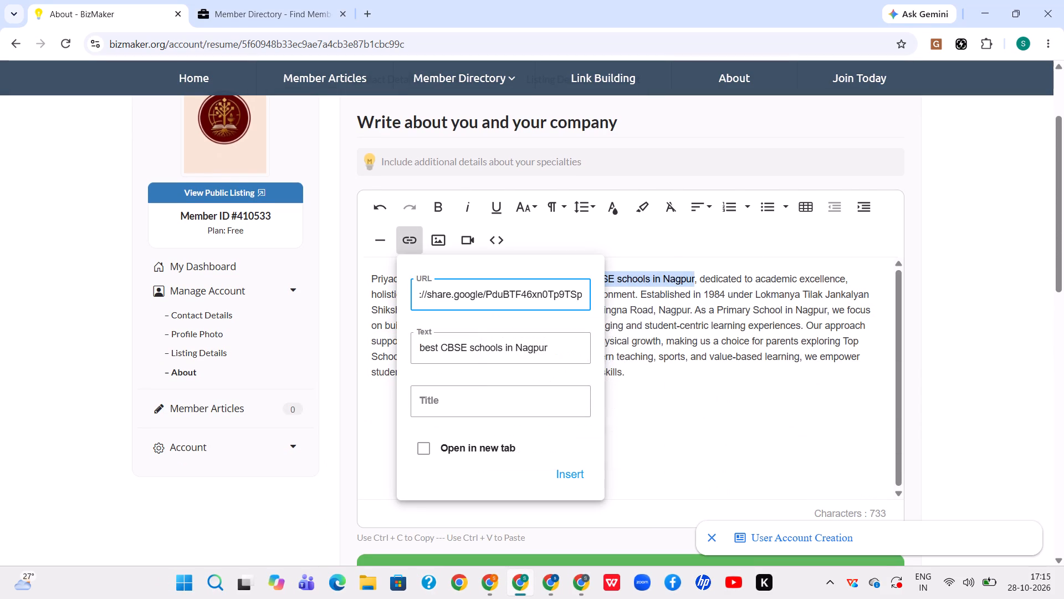
click(453, 394)
text(Bestr S)
key(Delete)
key(BackSpace)
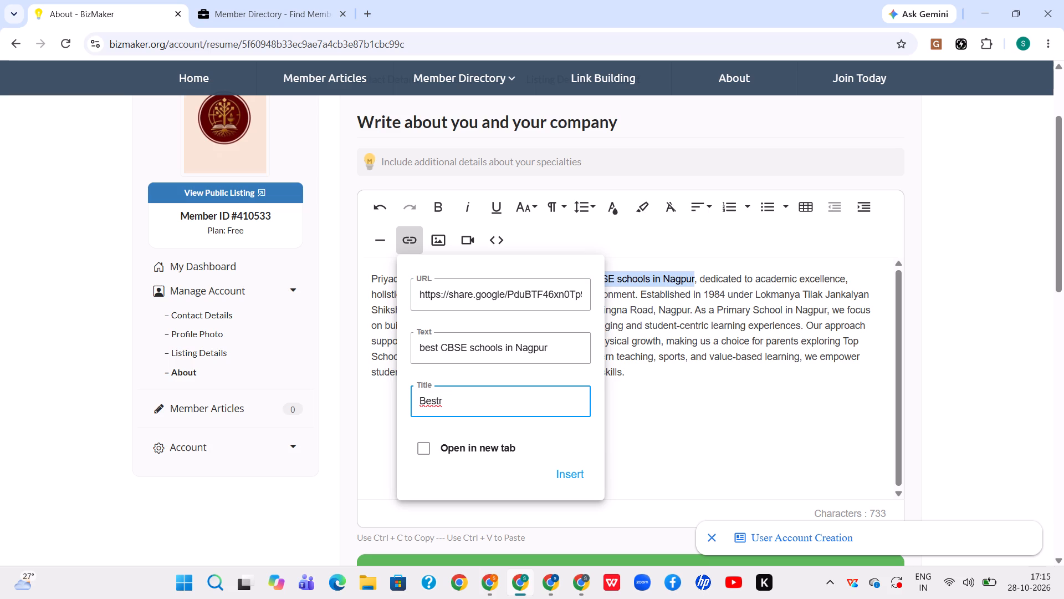
key(BackSpace)
key(BackSpace)
key(space)
text(Schools in Nagpur)
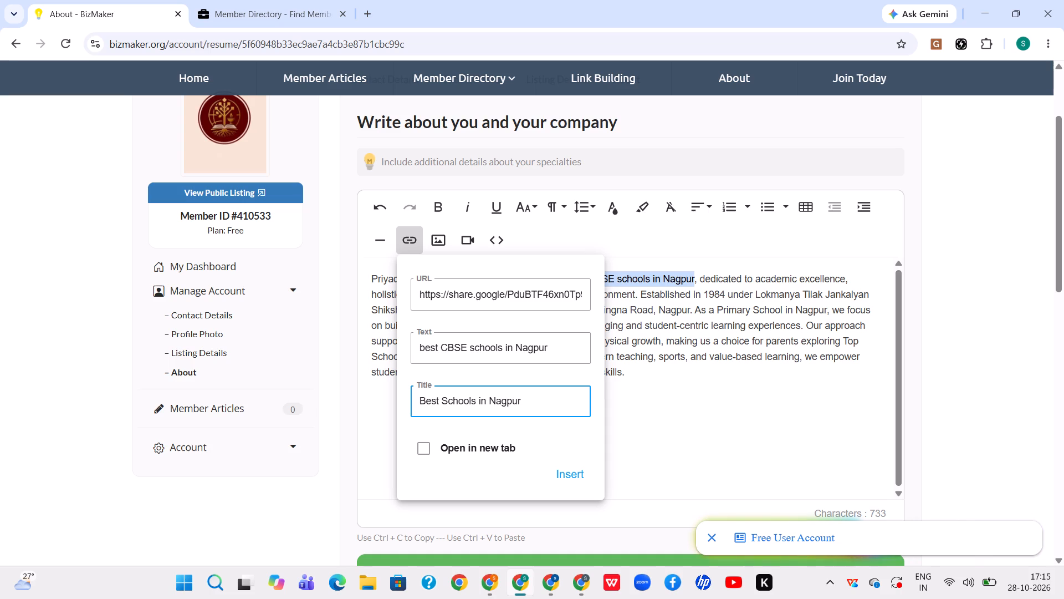
click(455, 448)
click(583, 479)
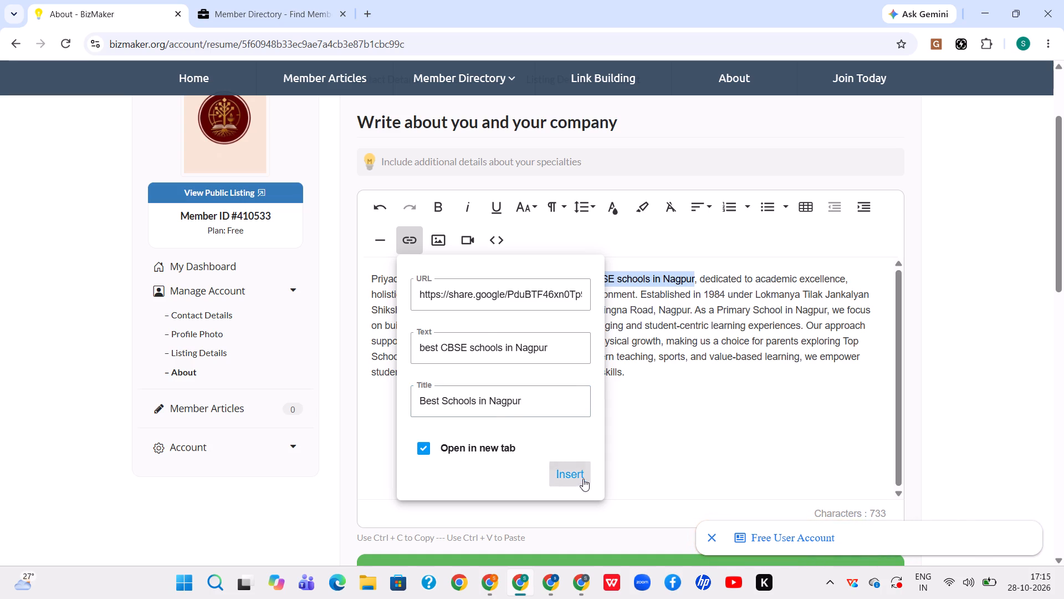
click(672, 373)
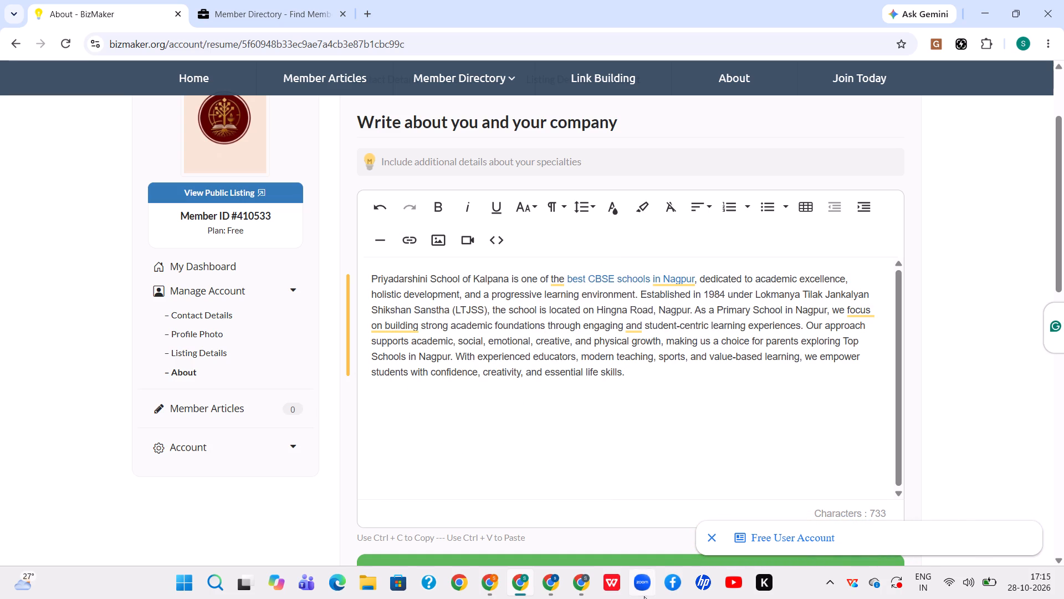
Save the BizMaker About section with the linked school description.
scroll(536, 467, down, 1)
scroll(986, 379, down, 1)
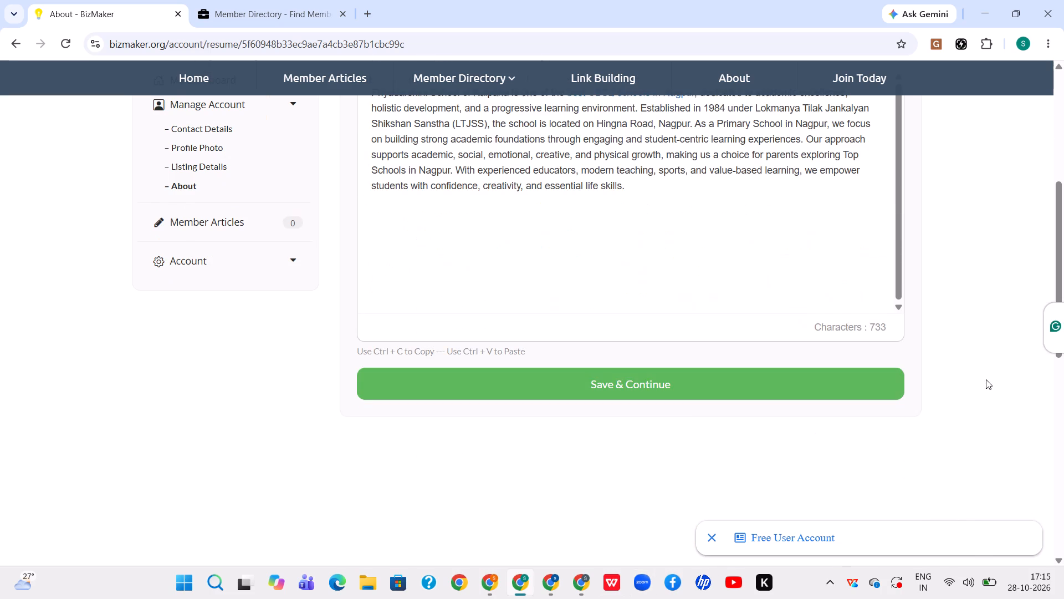
scroll(986, 379, down, 1)
click(811, 377)
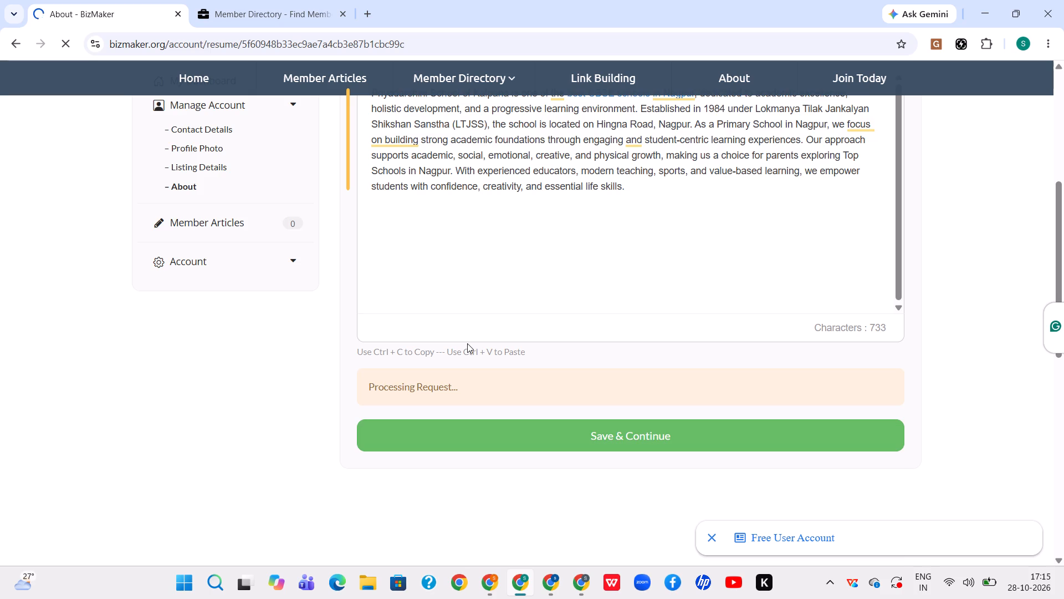
Copy the web address of the school's public BizMaker listing and close both BizMaker tabs, keeping Biz Makers of America open.
scroll(467, 343, up, 1)
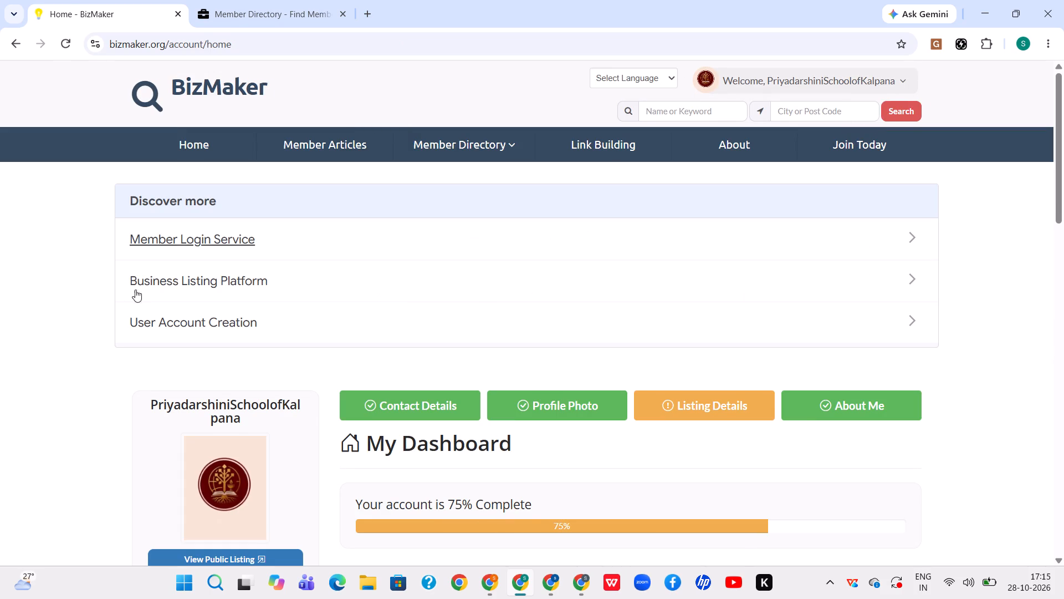
scroll(186, 340, down, 2)
click(241, 313)
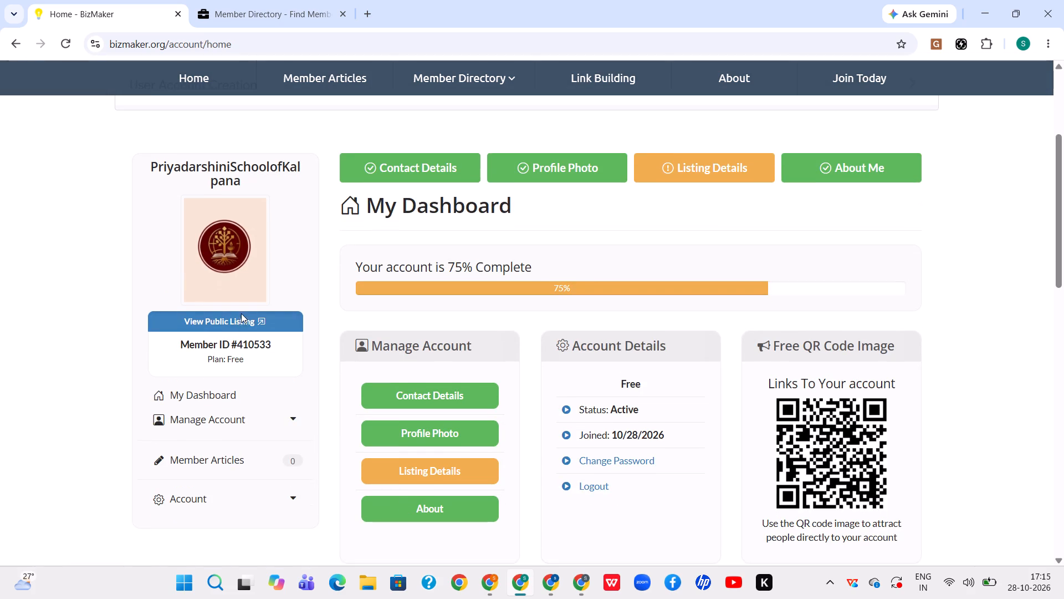
click(383, 41)
key(ctrl+c)
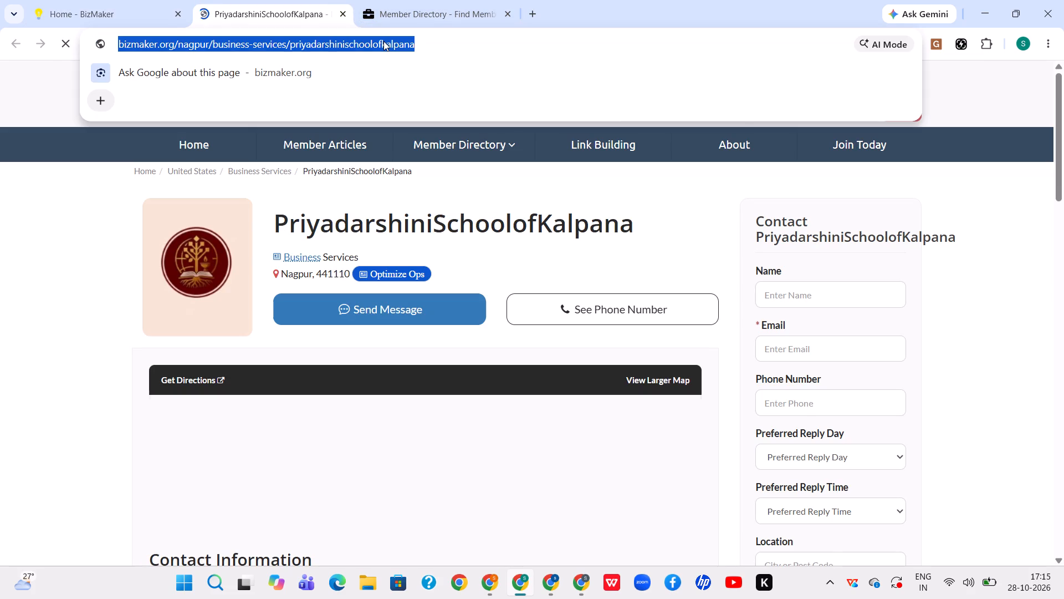
click(434, 0)
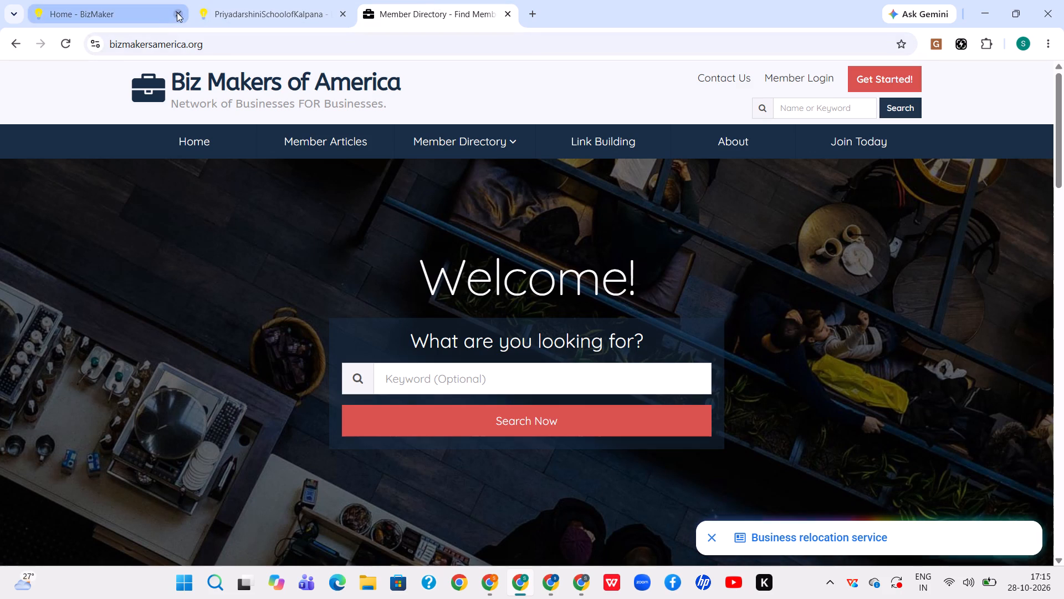
click(177, 12)
click(177, 12)
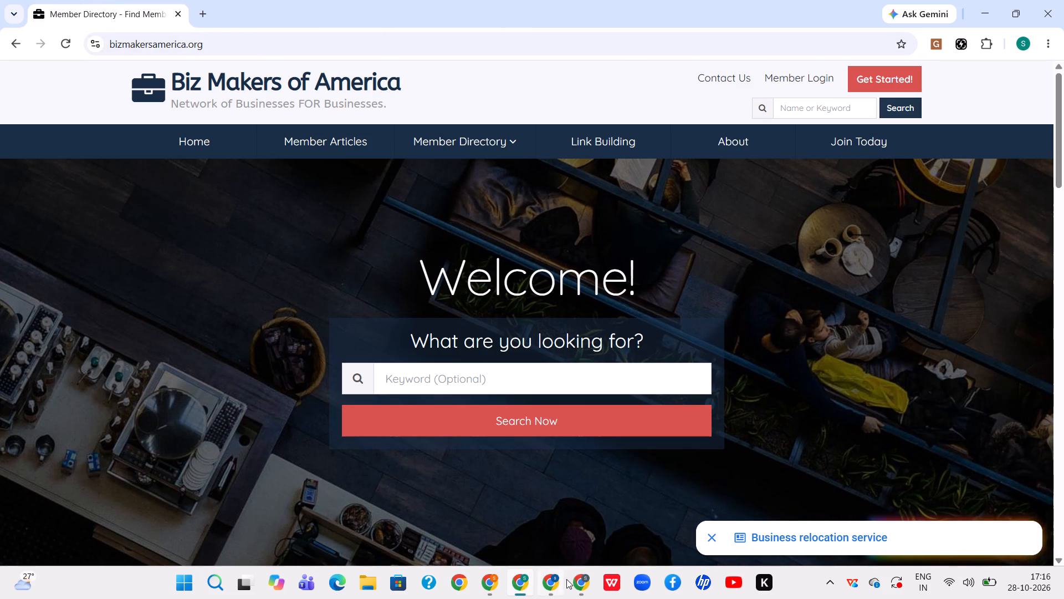
Paste the BizMaker listing URL into cell D3606 beside 28/10/2026 on the Surya sheet of Mds backlinks, and select the cell below.
click(574, 581)
key(ctrl+v)
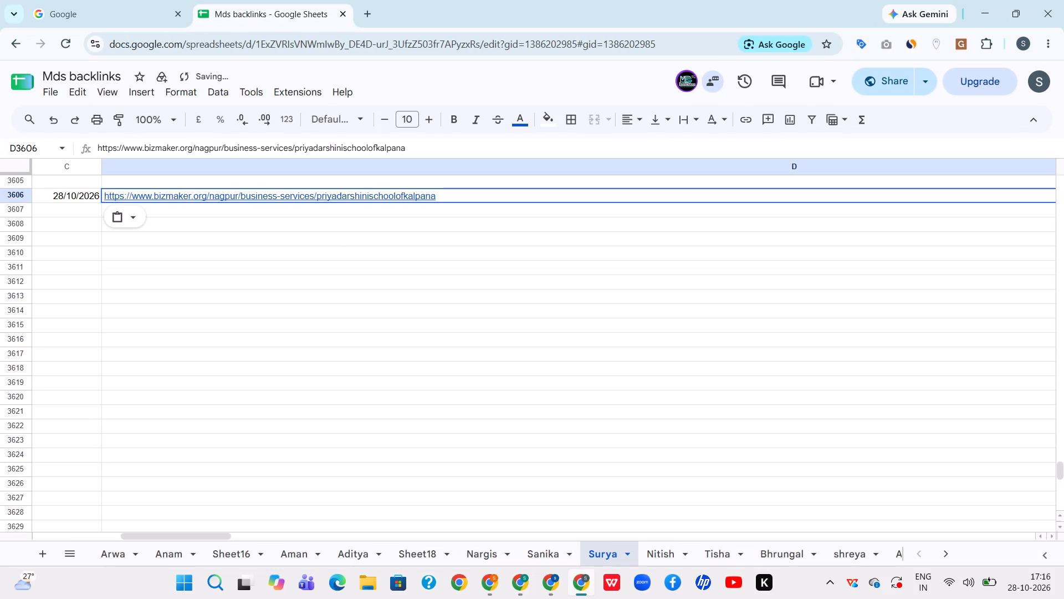
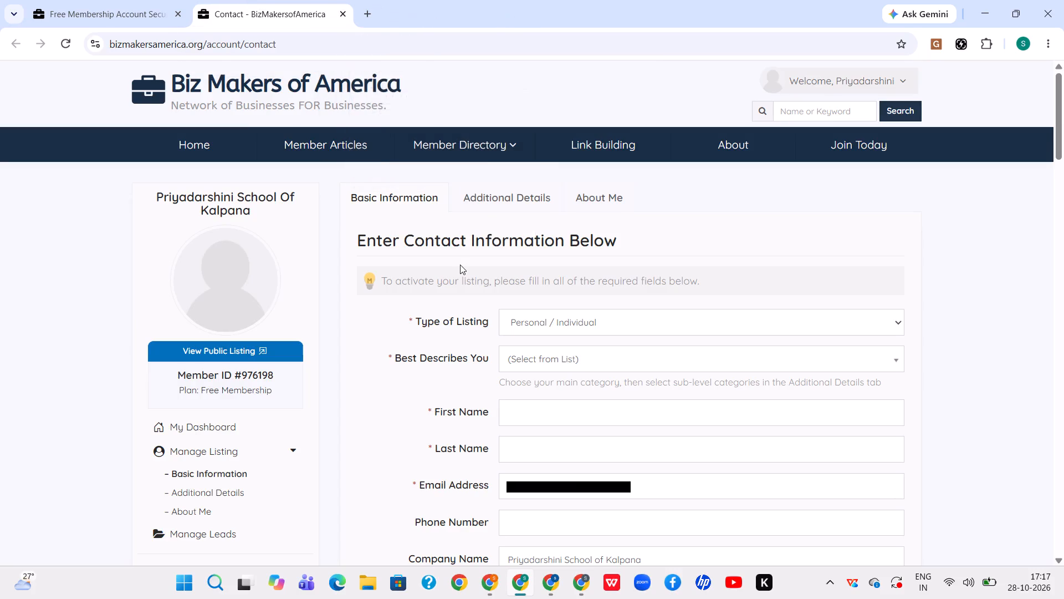
Look over the basic contact information fields of the school's Biz Makers of America listing.
scroll(460, 265, down, 1)
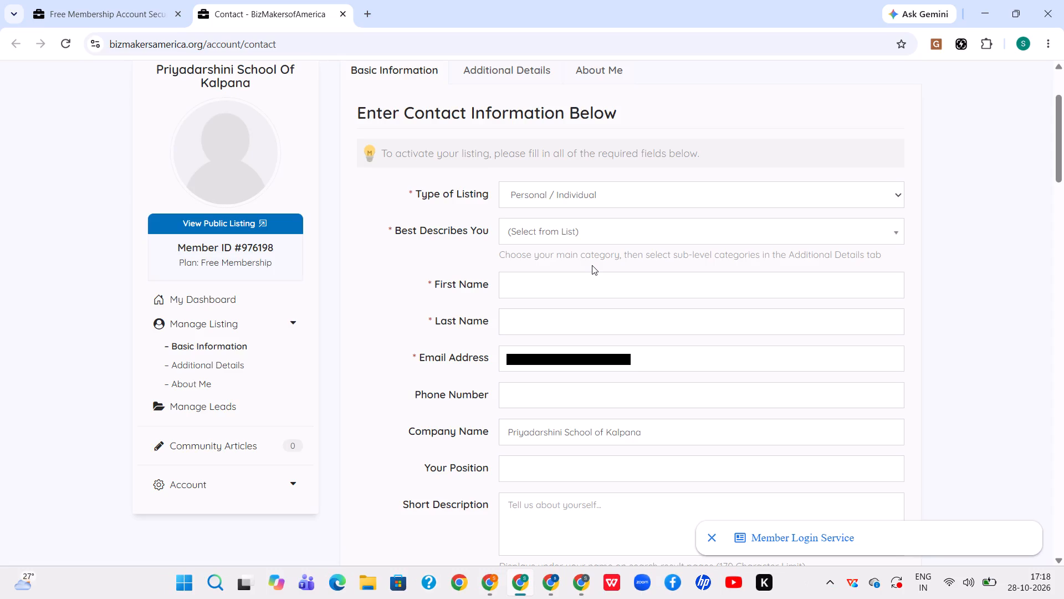
Set the Biz Makers of America listing's main category to Business Services.
click(520, 231)
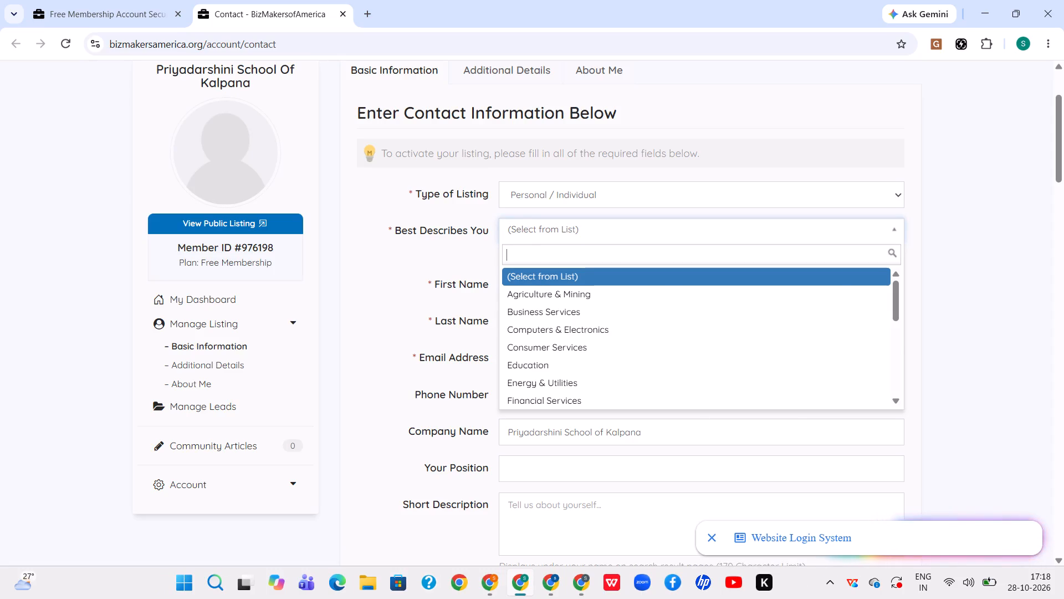
text(busin)
key(Return)
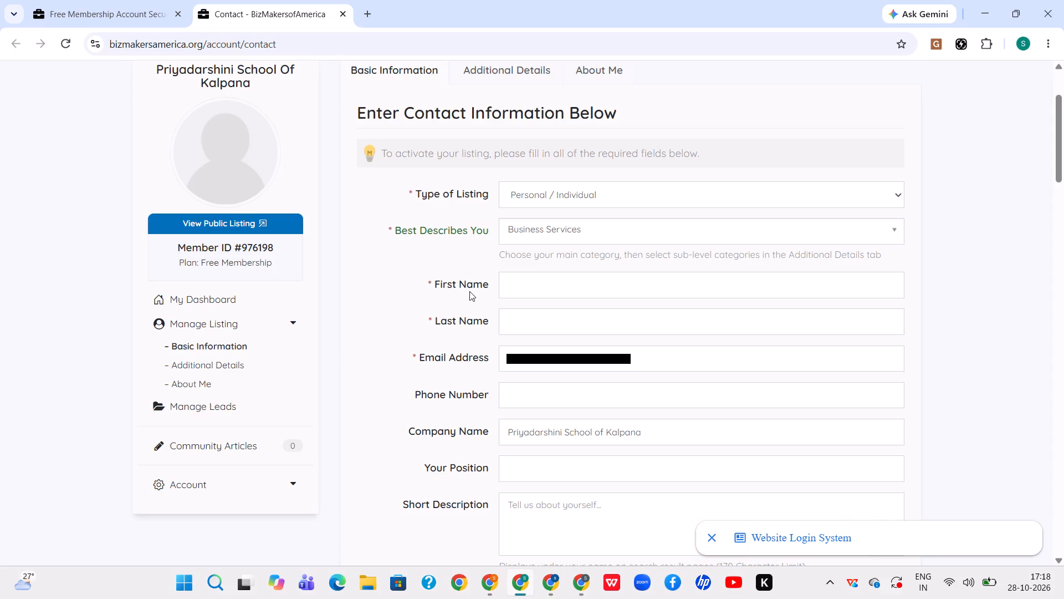
Fill in the contact person's first and last name from the saved autofill entry.
click(523, 285)
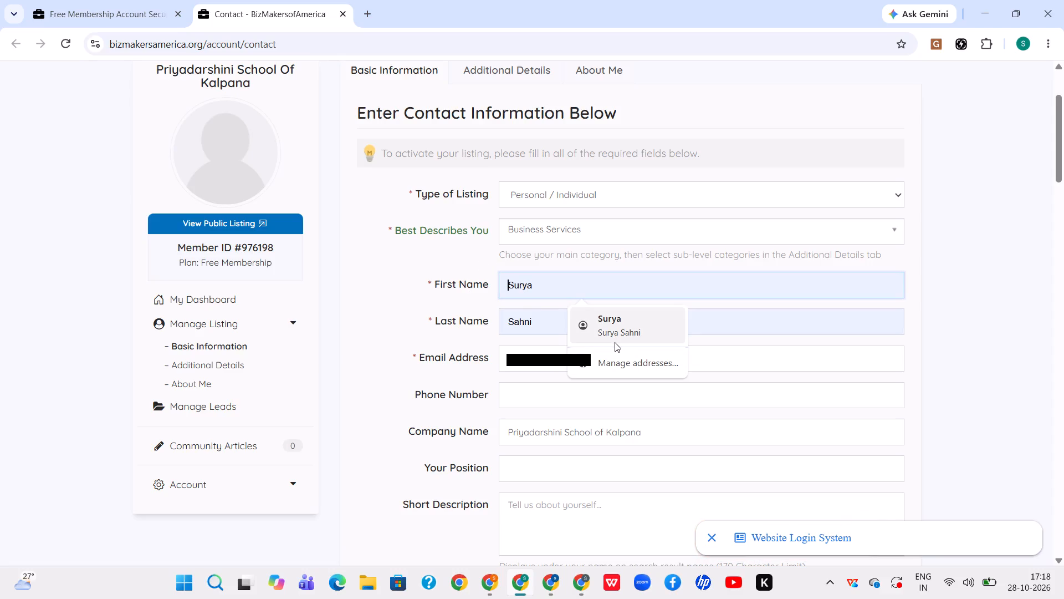
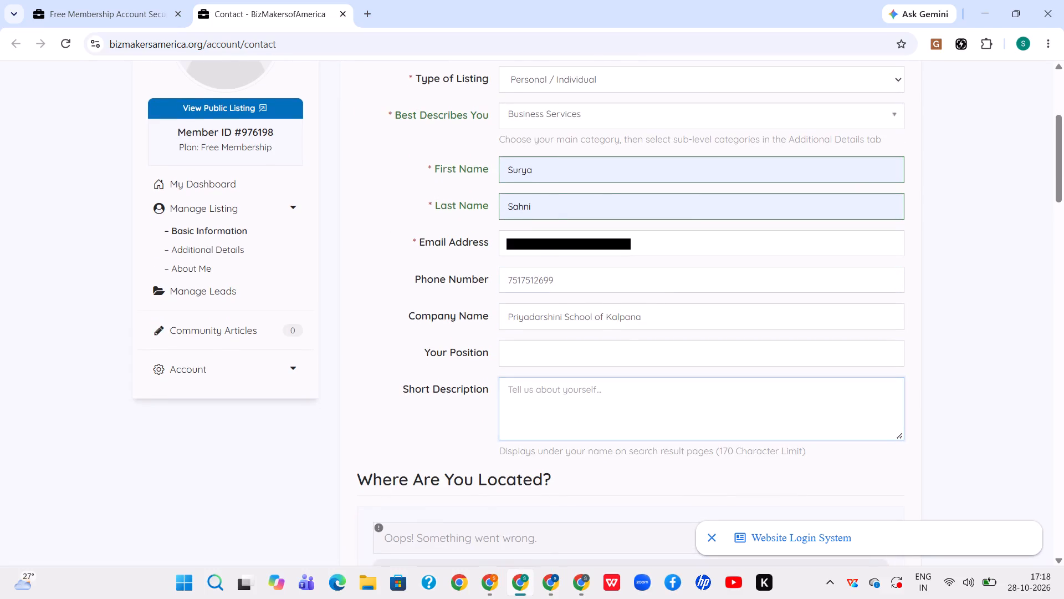
Close the leftover Free Membership signup page.
click(176, 14)
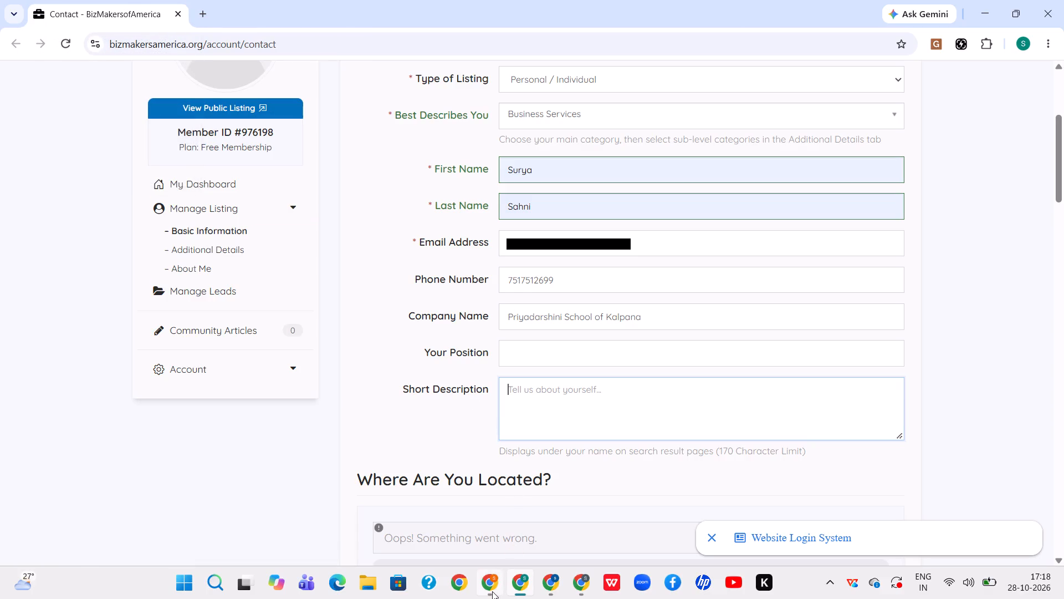
Copy the school's full business description from the Google search results for Priyadarshini School Of K.A.L.P.A.N.A.
click(492, 591)
key(Page_Down)
key(Page_Down)
scroll(609, 283, down, 1)
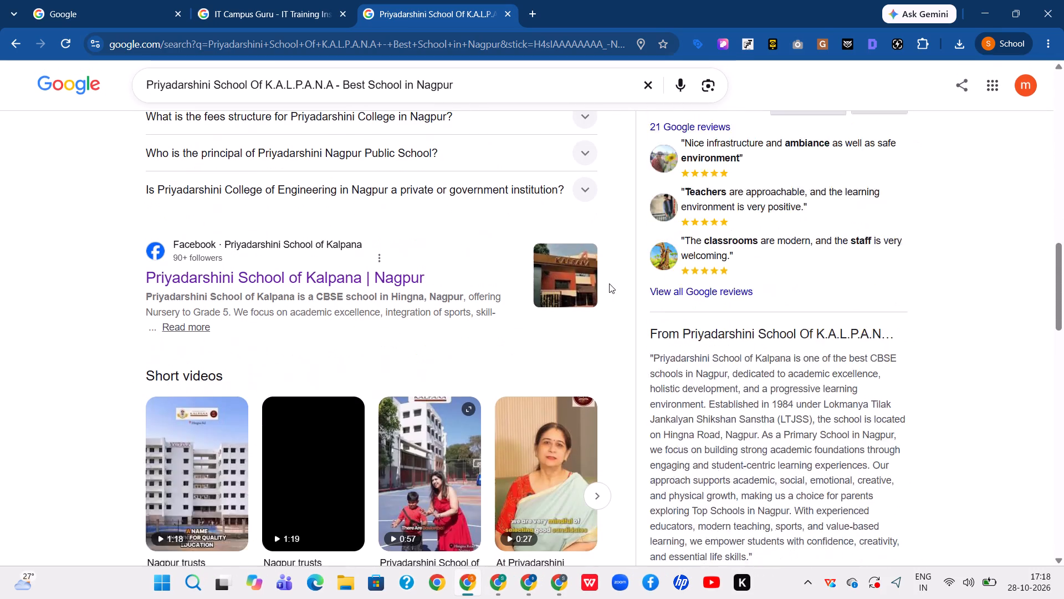
scroll(609, 283, down, 1)
click(683, 225)
drag(683, 225, 771, 437)
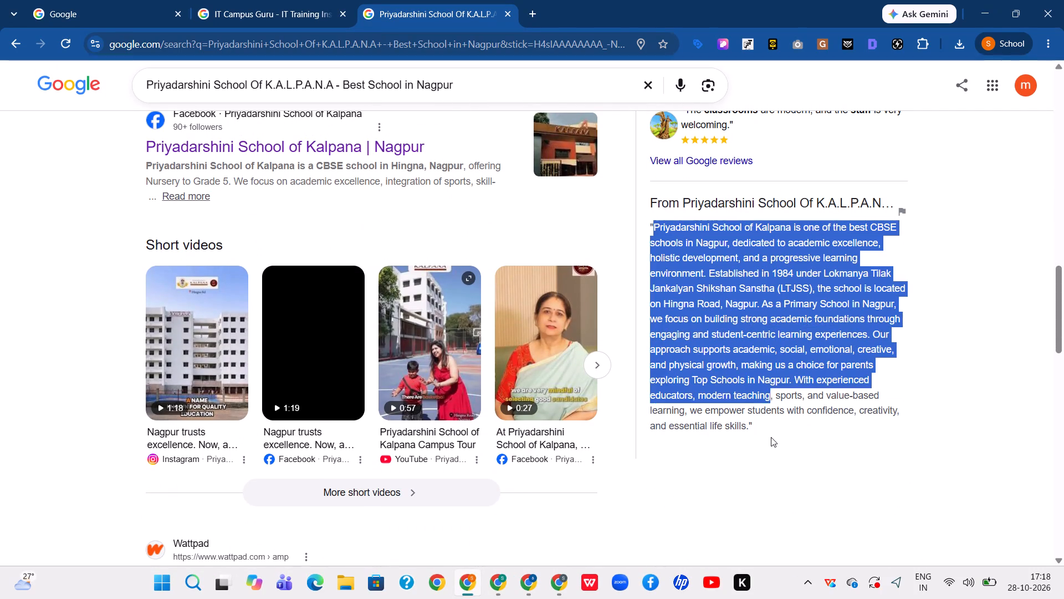
drag(771, 437, 769, 439)
key(ctrl+c)
click(769, 439)
key(Page_Up)
key(Page_Up)
key(Page_Up)
key(Page_Up)
key(Page_Up)
key(Page_Up)
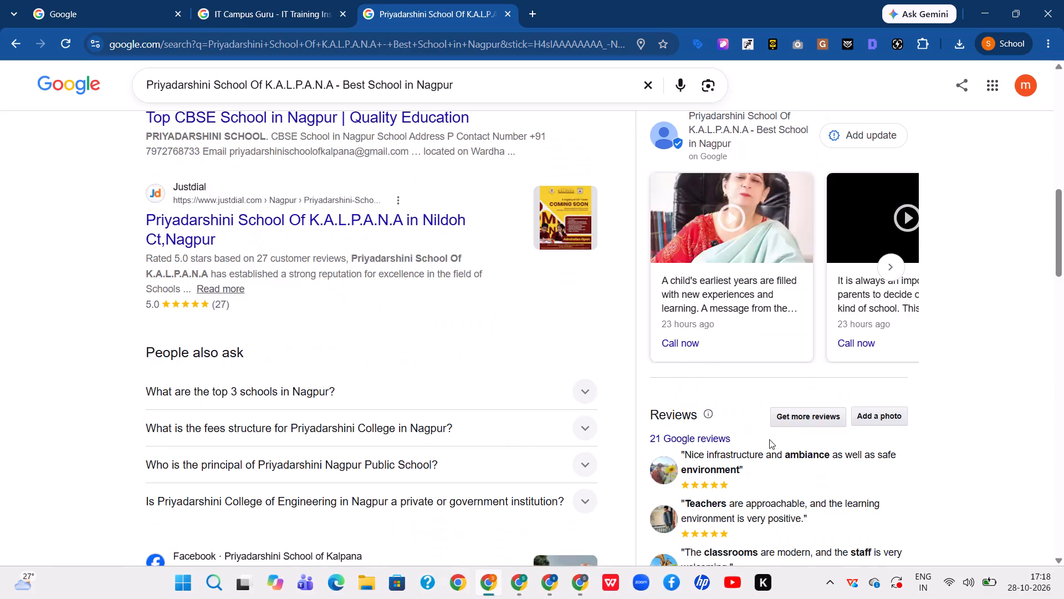
scroll(769, 439, down, 1)
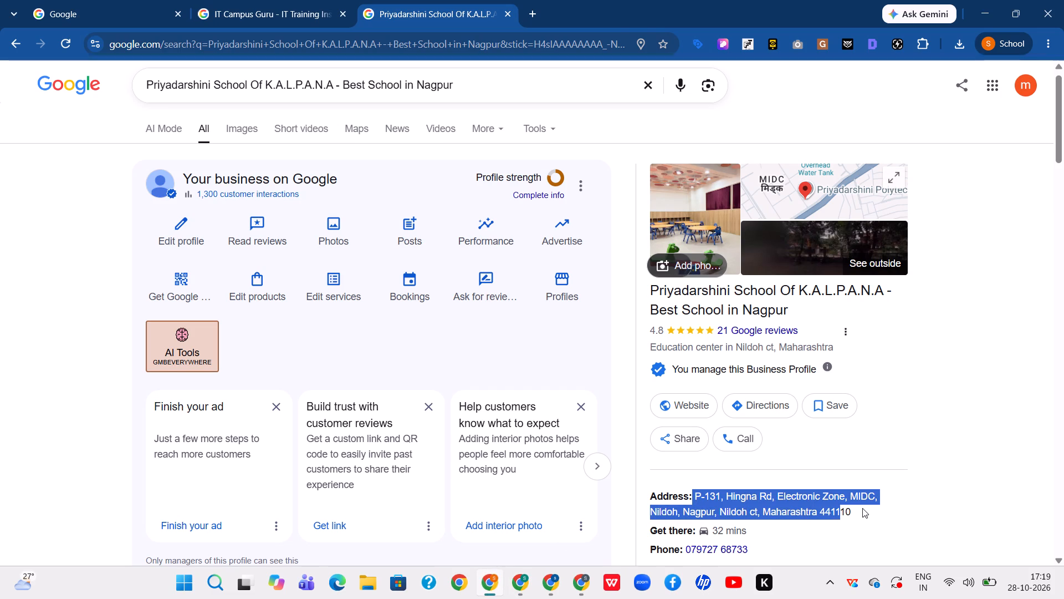
drag(862, 508, 873, 507)
key(ctrl+c)
click(873, 507)
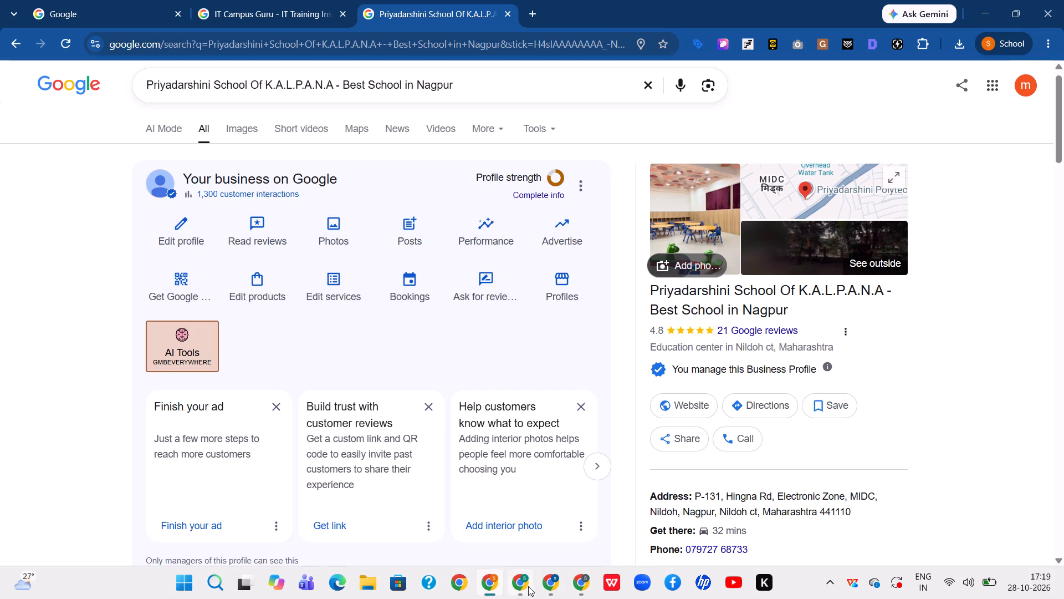
click(497, 581)
key(ctrl+v)
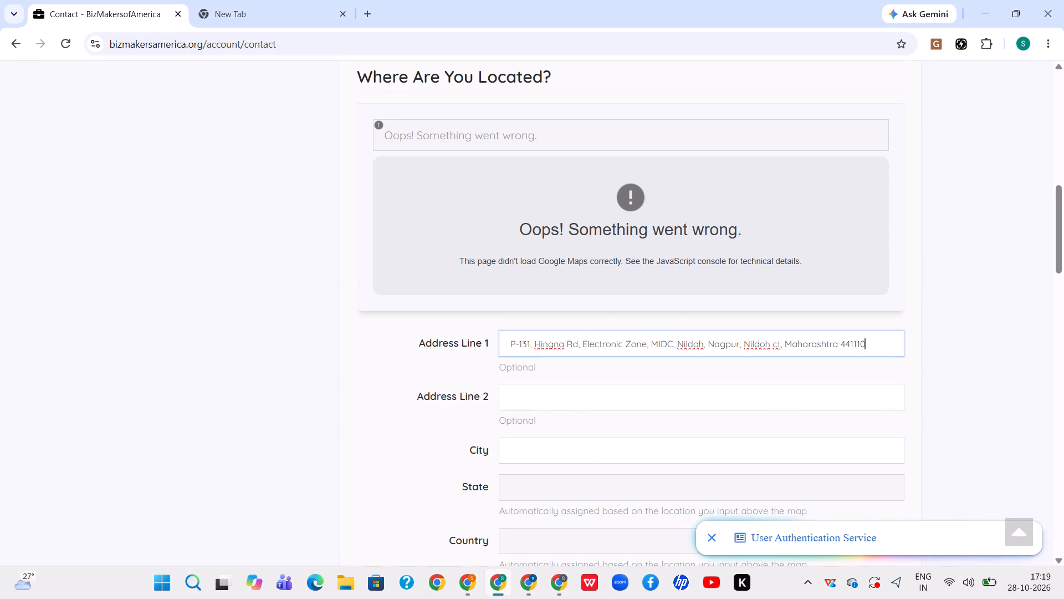
click(682, 344)
drag(682, 344, 897, 349)
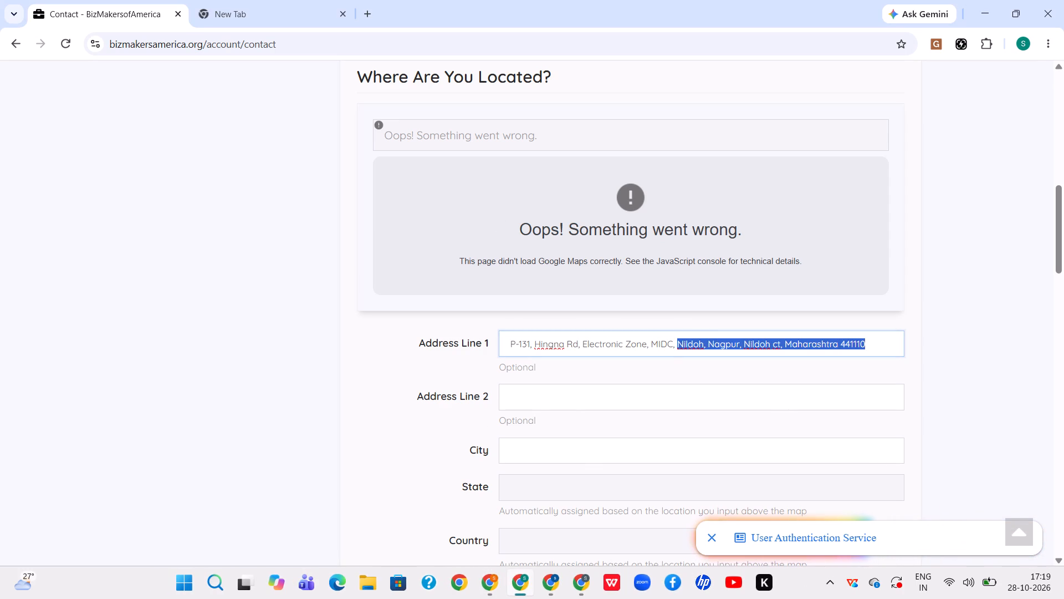
key(ctrl+c)
key(BackSpace)
key(BackSpace)
click(607, 398)
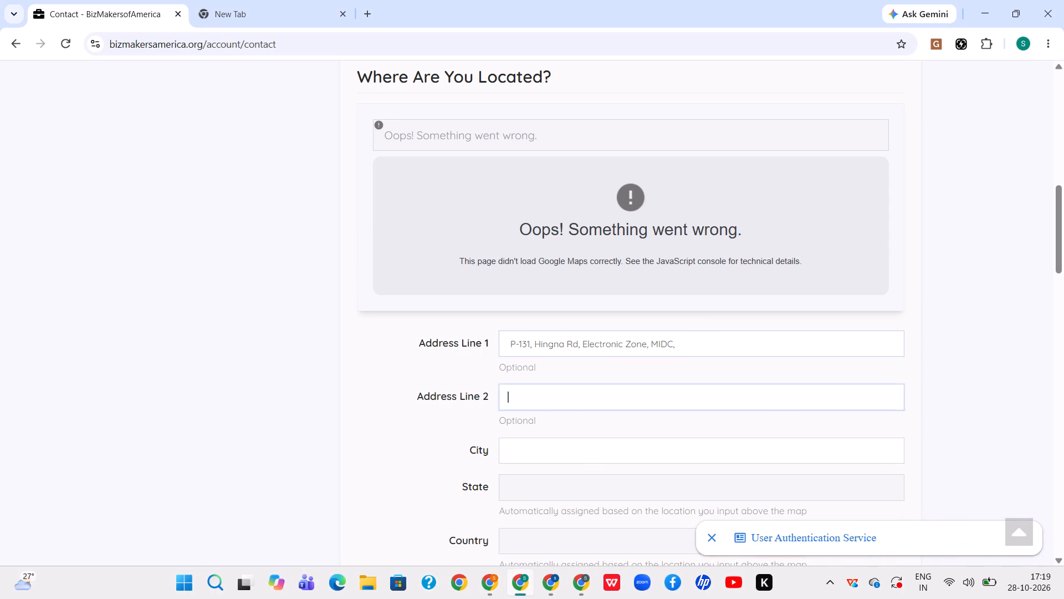
key(ctrl+v)
Set the listing's city to Nagpur and its postal code to 441110.
scroll(607, 398, down, 3)
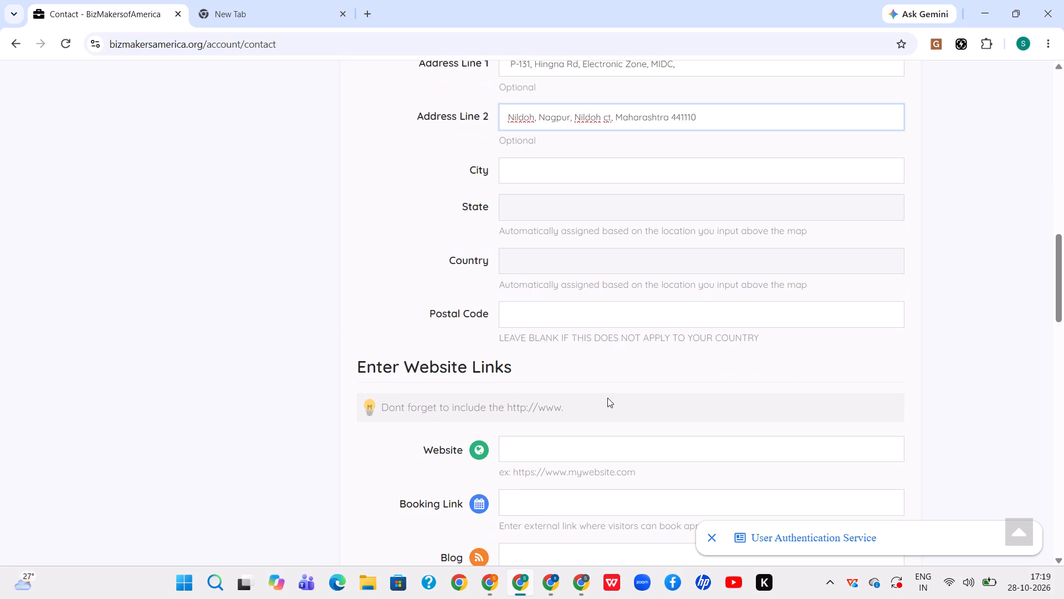
click(551, 164)
scroll(551, 164, up, 1)
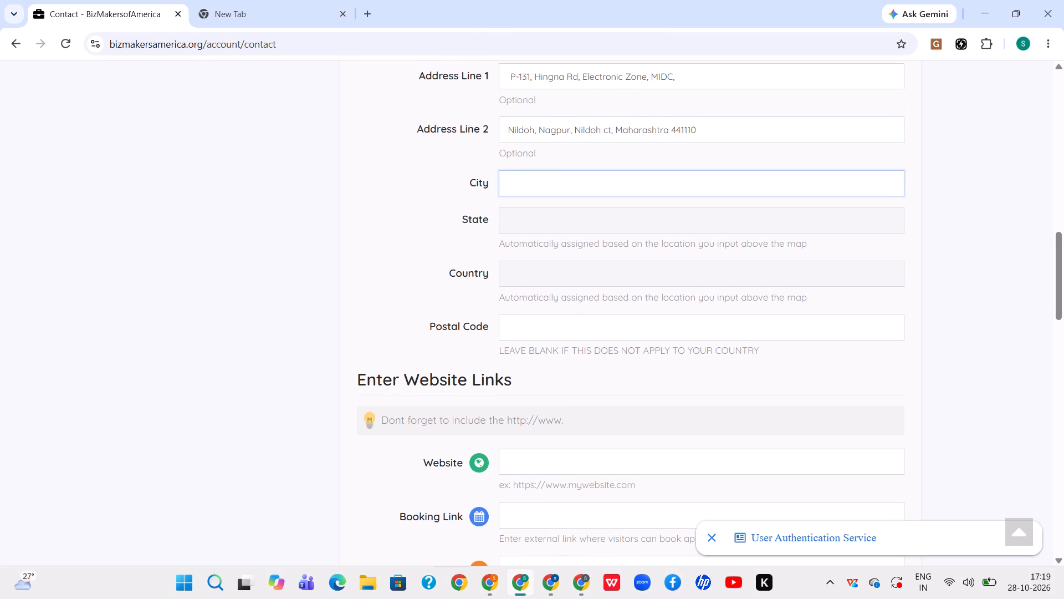
scroll(551, 164, up, 1)
text(Nagpur)
click(549, 331)
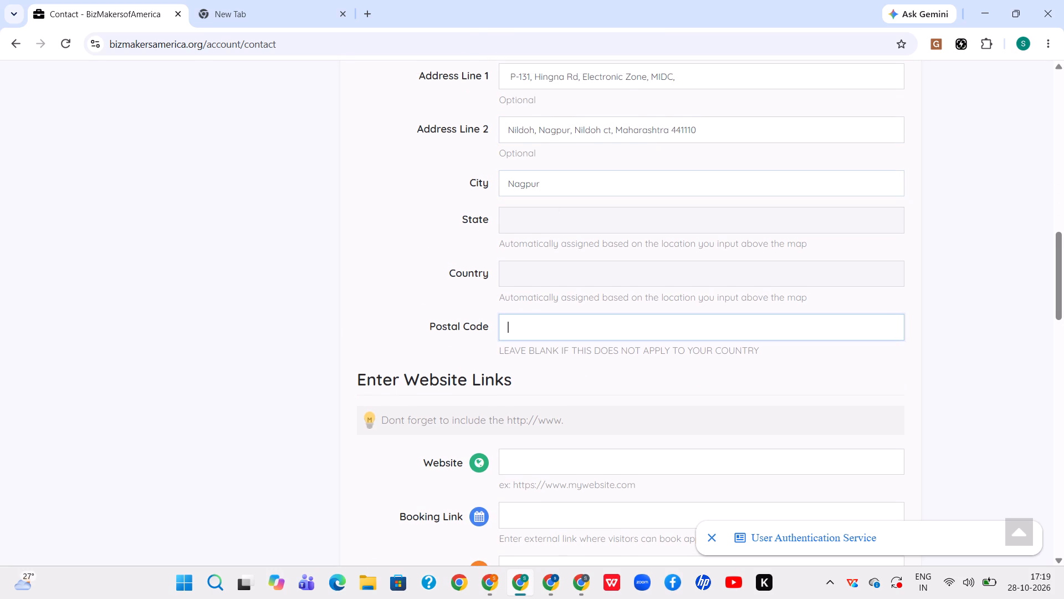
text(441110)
Set the listing's Website link to the school's site, priyadarshinikalpana.com, copied from the browser's address suggestion.
scroll(549, 331, down, 1)
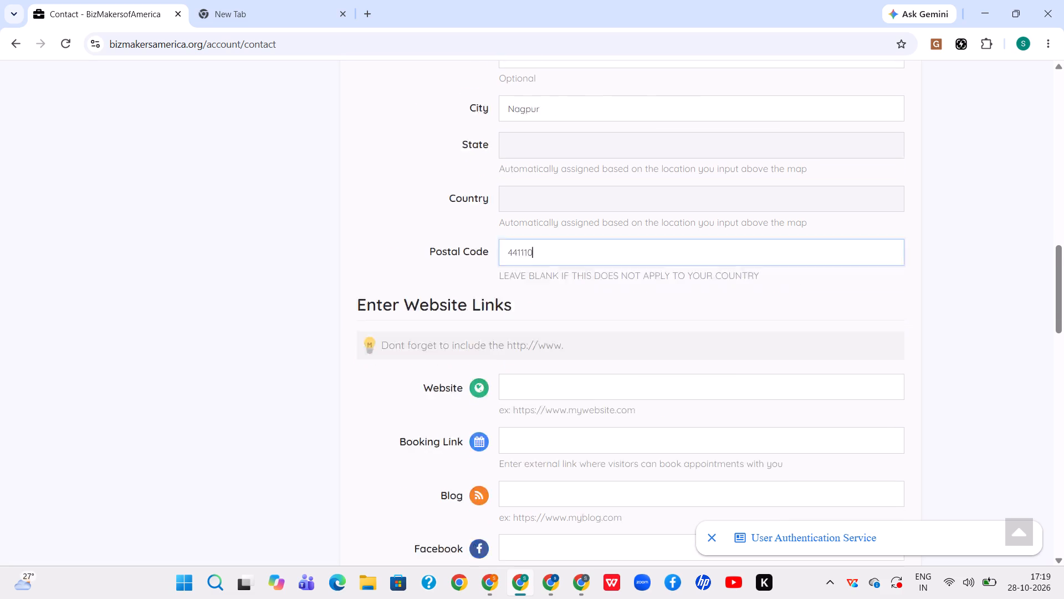
scroll(549, 331, down, 3)
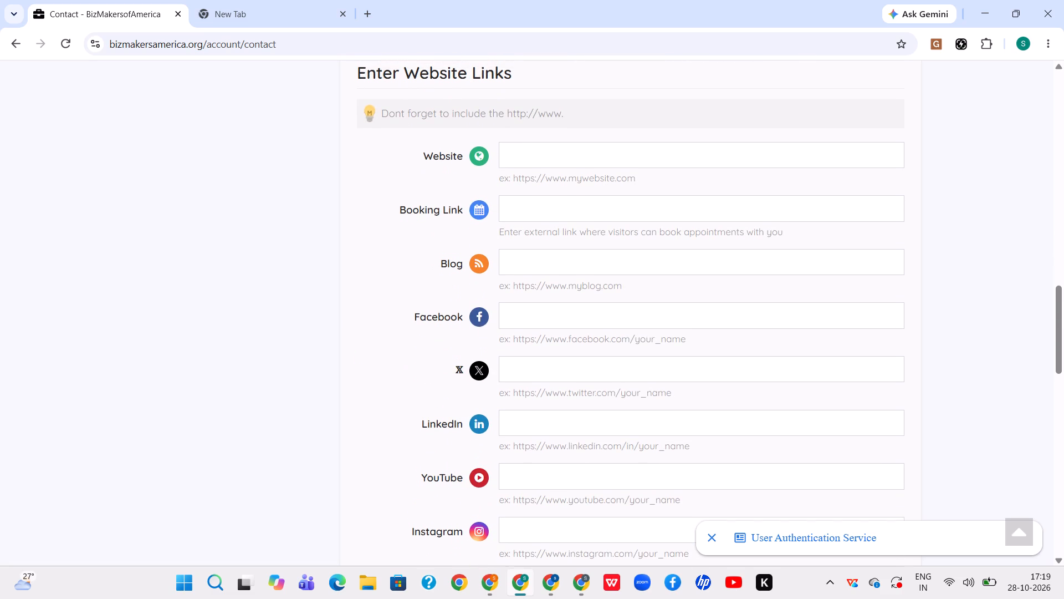
click(600, 150)
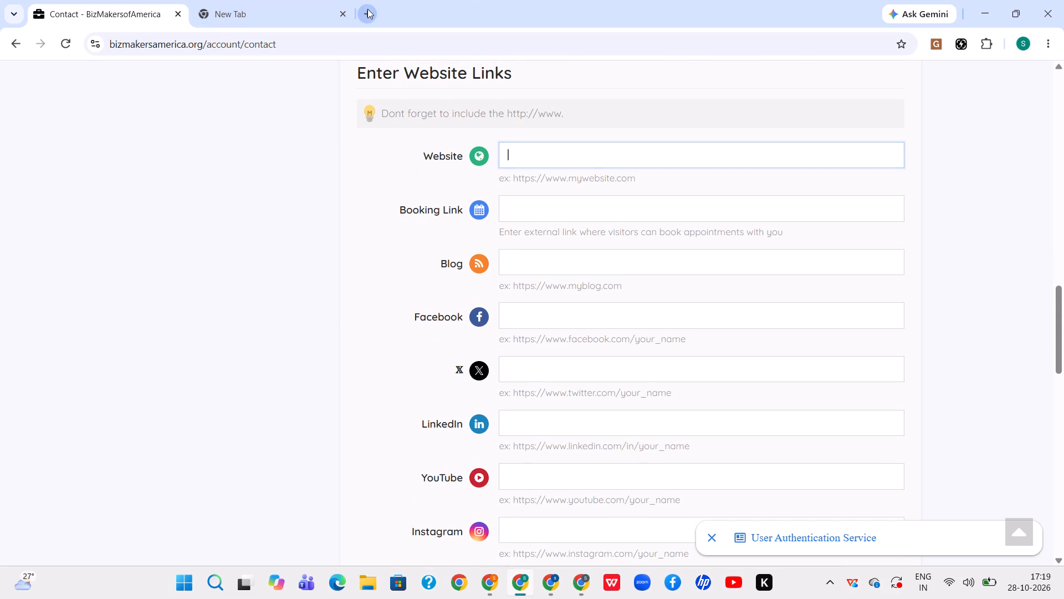
click(367, 9)
text(pri)
key(ctrl+a)
key(ctrl+c)
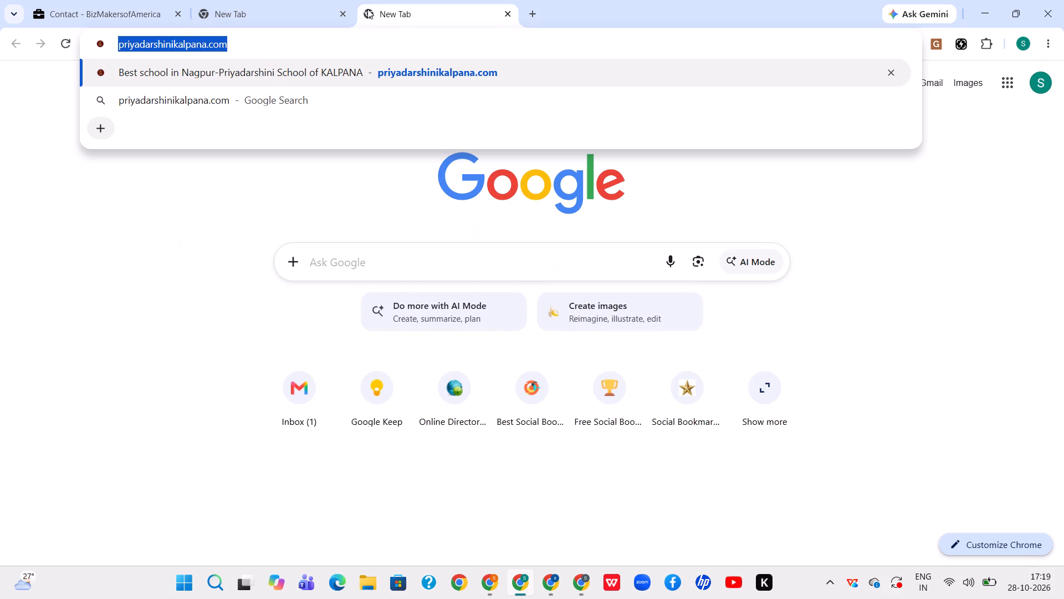
click(507, 15)
key(ctrl+v)
Save the listing's basic information and continue to Additional Details.
scroll(368, 405, down, 5)
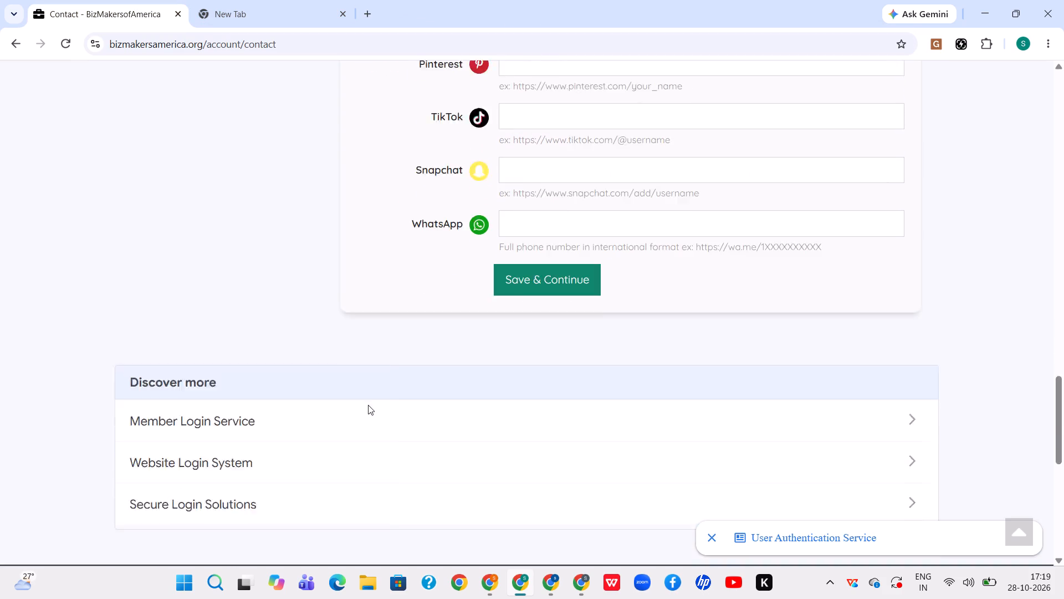
scroll(368, 405, up, 4)
click(537, 332)
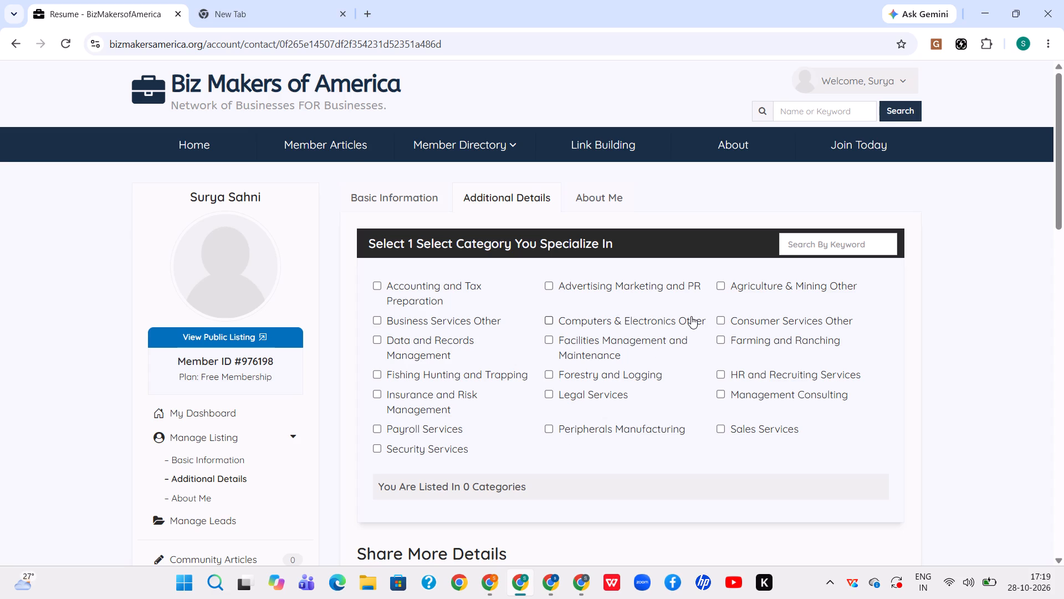
Choose Business Services Other as the listing's specialty category and save the additional details.
click(487, 323)
scroll(487, 323, down, 8)
scroll(487, 323, up, 4)
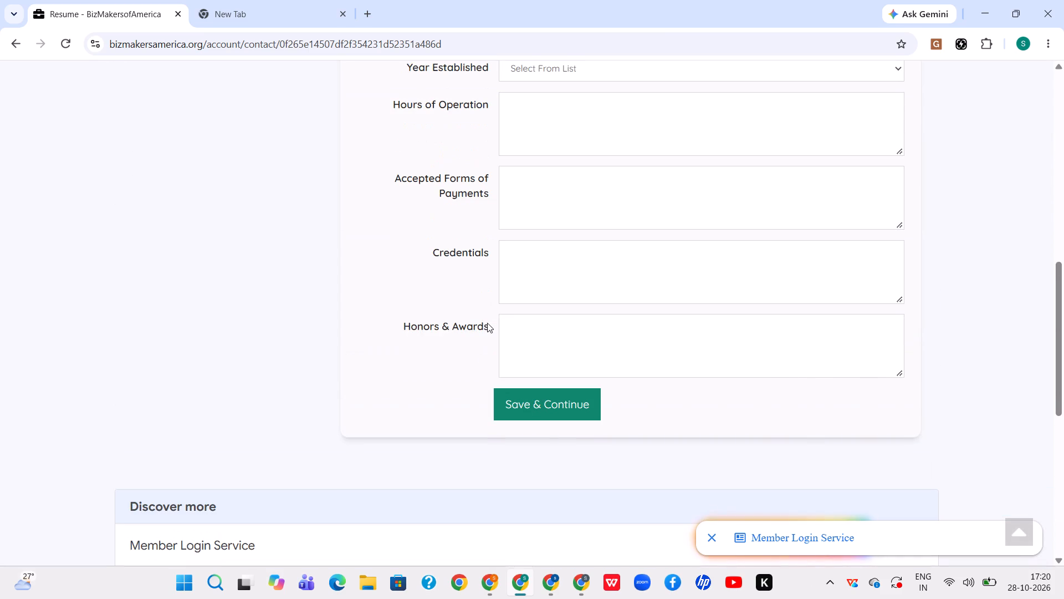
click(551, 395)
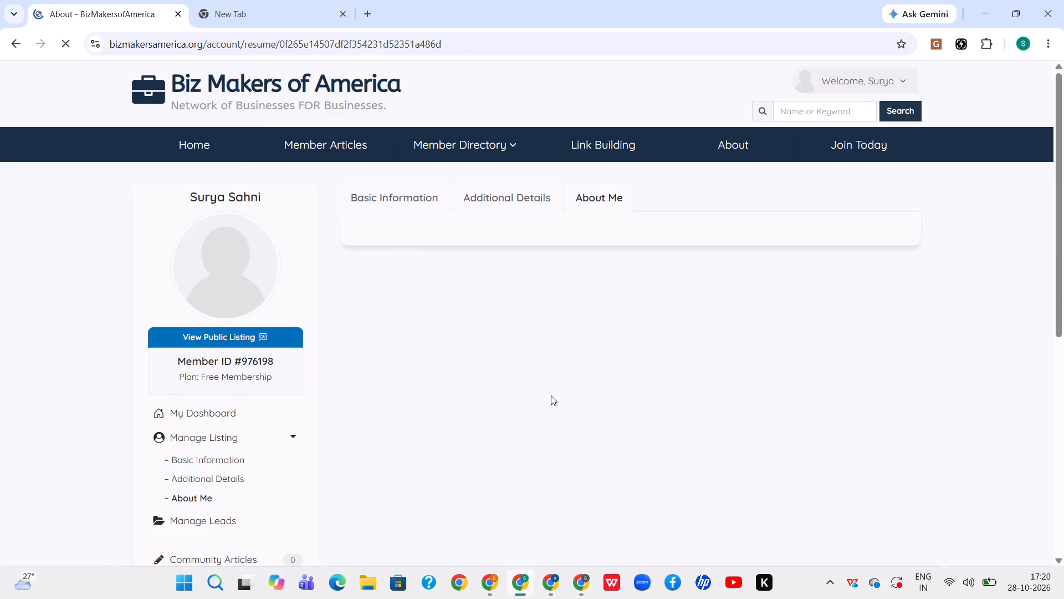
Fill the About Me text with the school description copied from the other tab's address bar, and close that tab.
scroll(551, 395, down, 1)
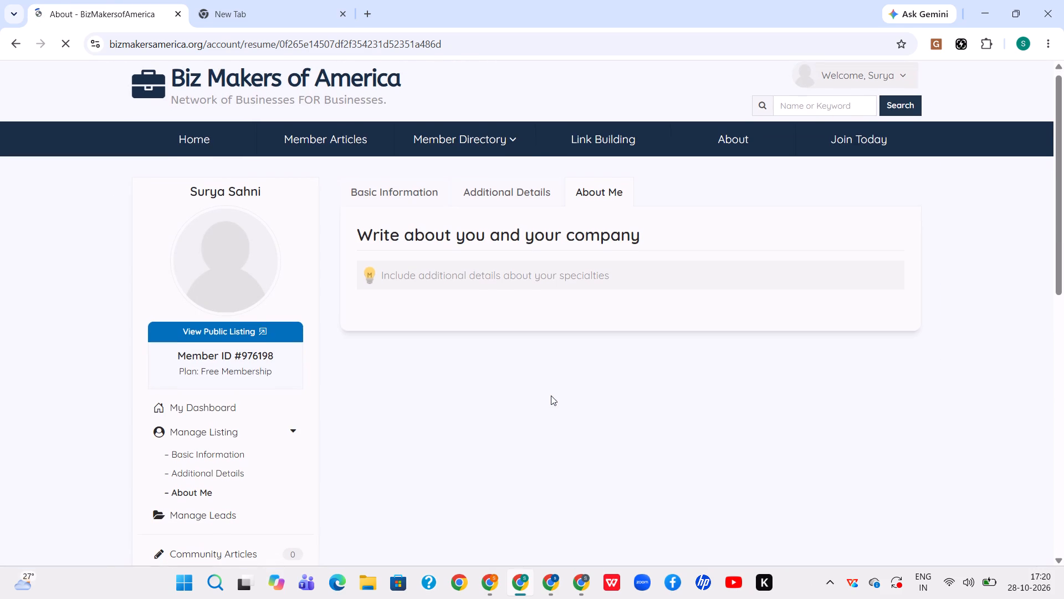
scroll(551, 395, down, 3)
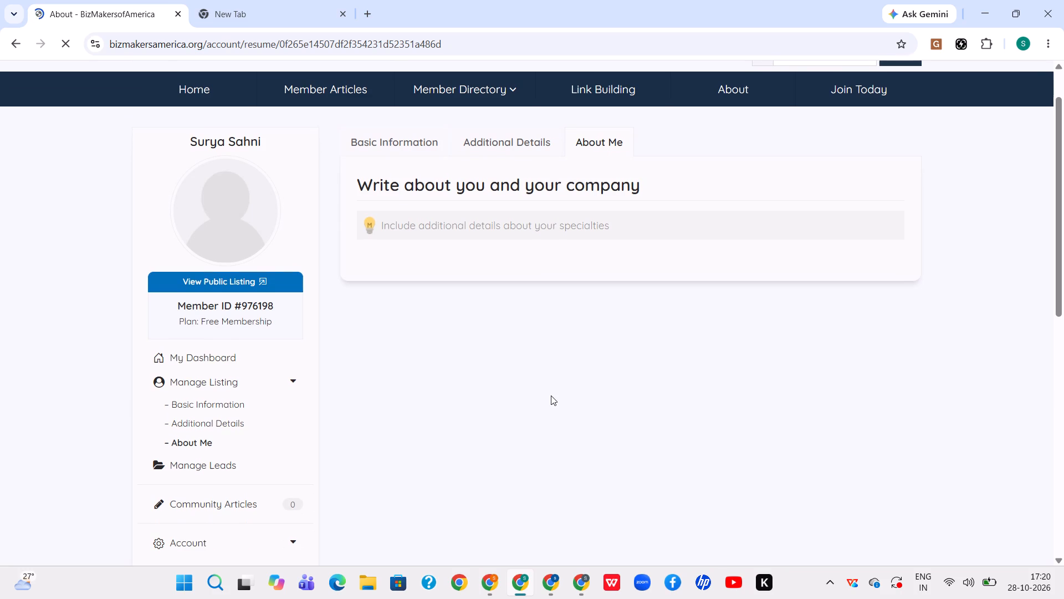
click(257, 0)
key(ctrl+a)
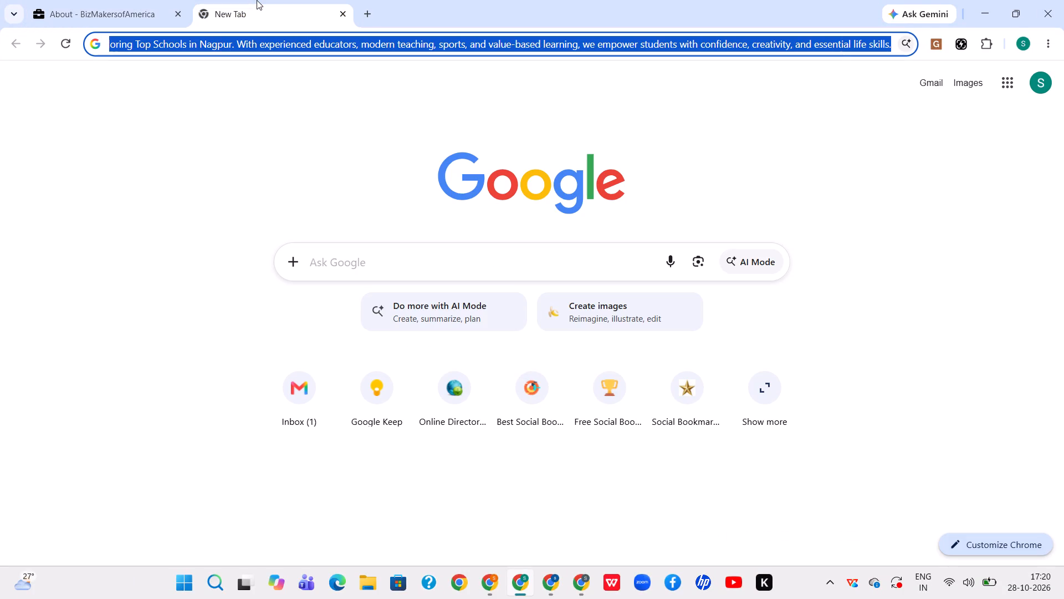
key(ctrl+c)
click(144, 0)
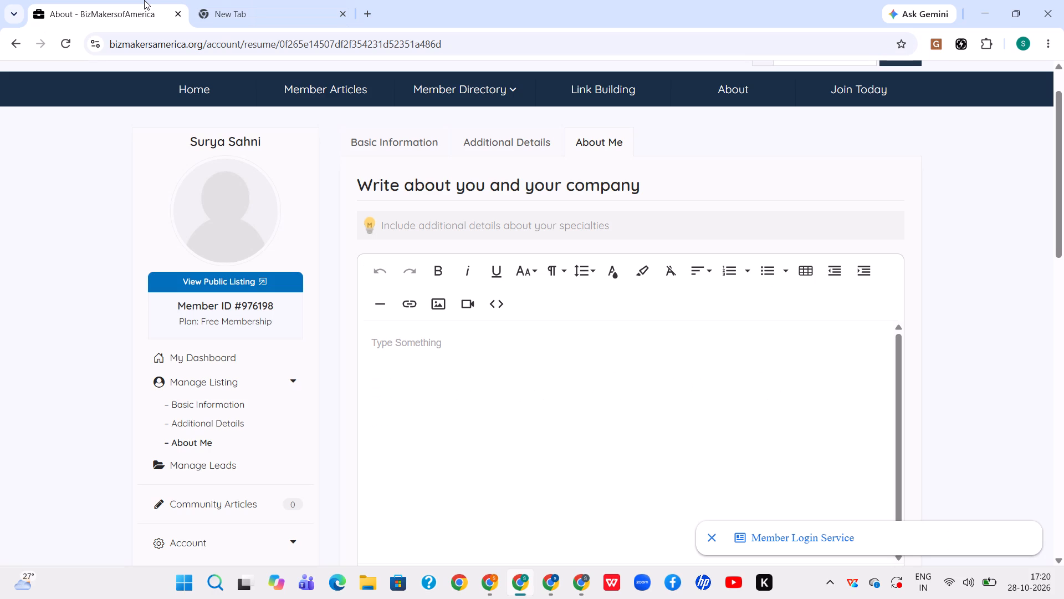
key(ctrl+v)
click(418, 443)
key(ctrl+v)
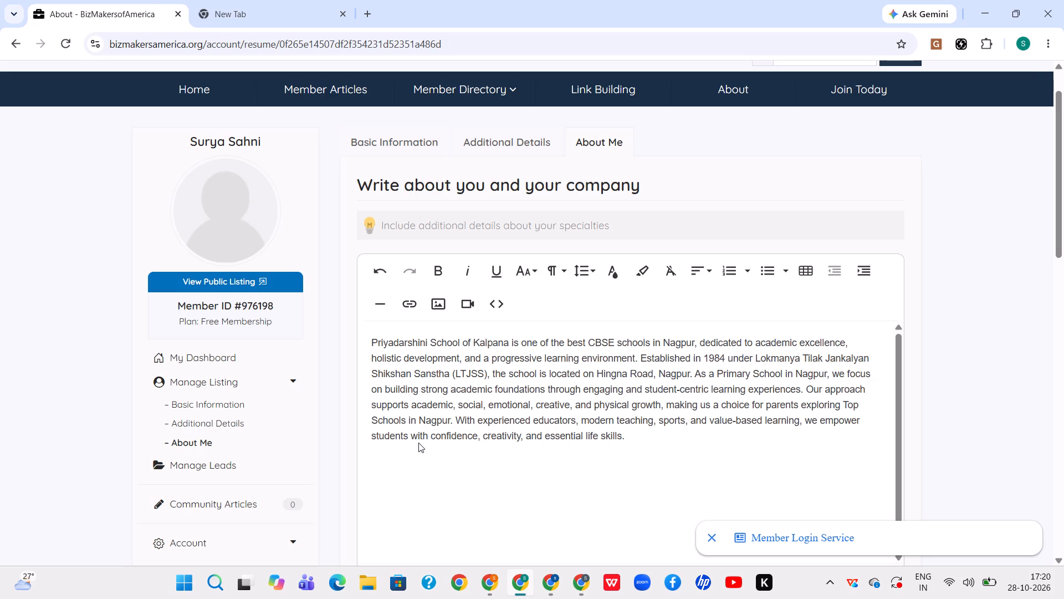
click(348, 14)
click(340, 16)
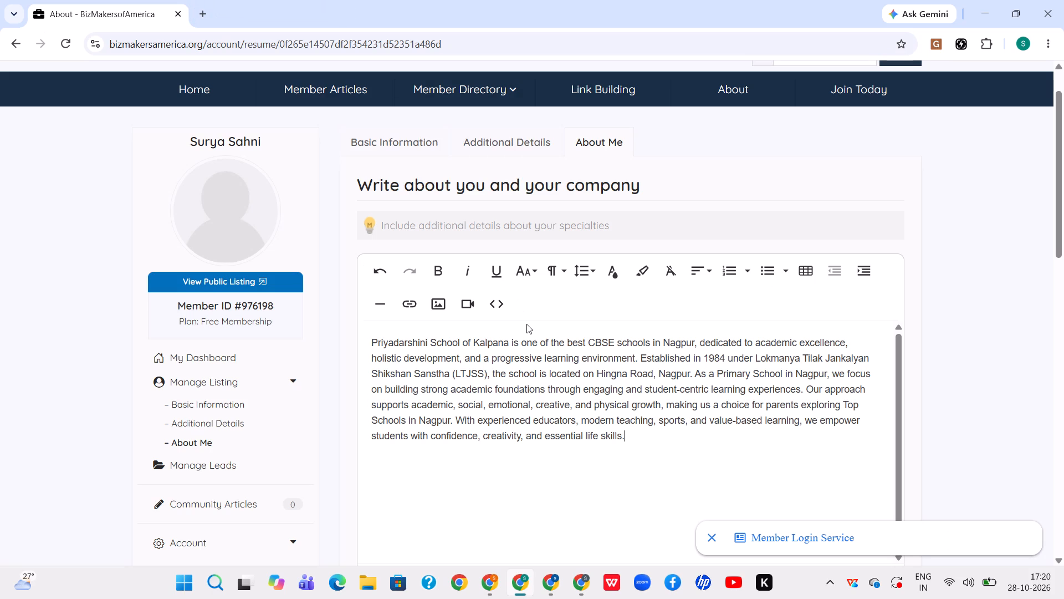
Copy the share link of the Priyadarshini School Of K.A.L.P.A.N.A business profile on Google.
scroll(526, 324, down, 1)
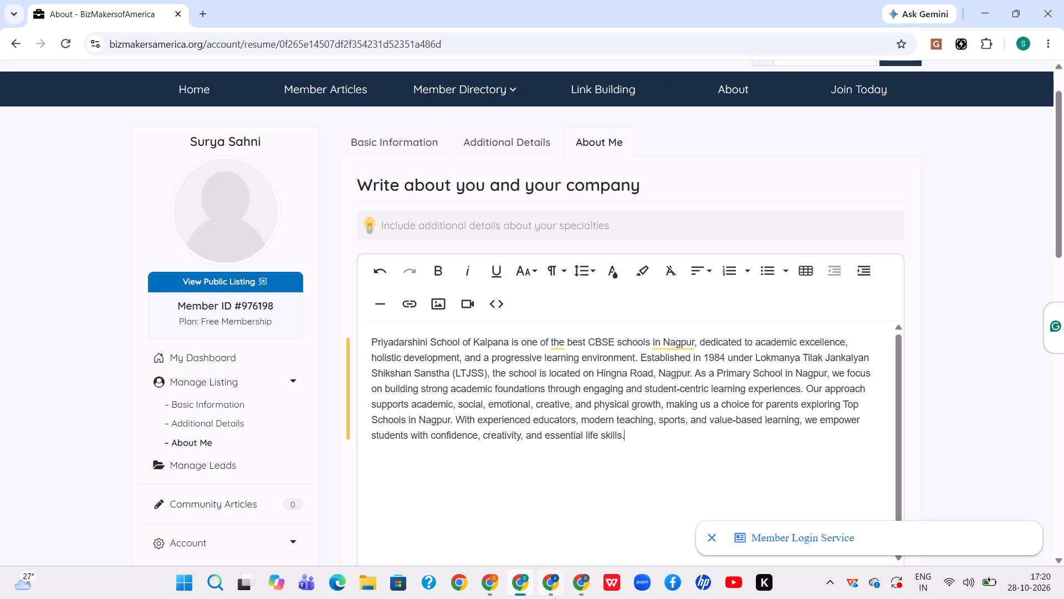
click(493, 583)
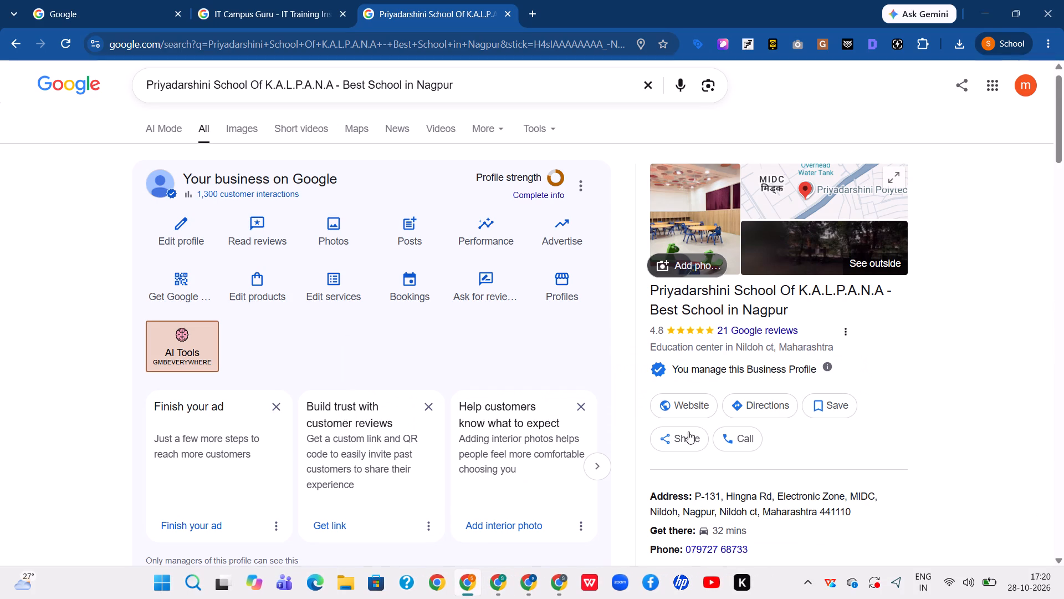
click(682, 435)
click(958, 329)
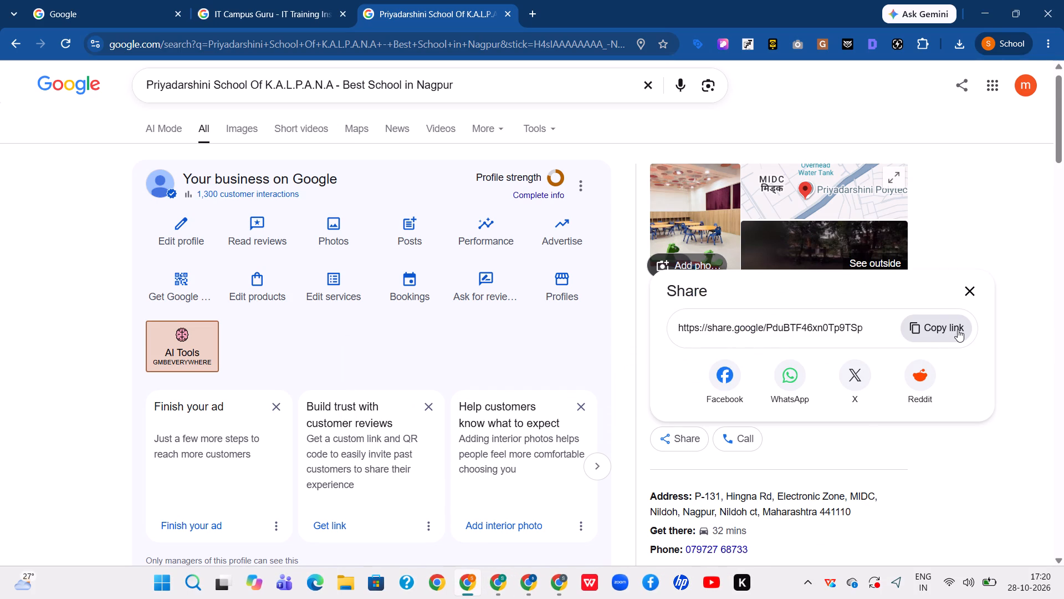
click(507, 337)
click(276, 0)
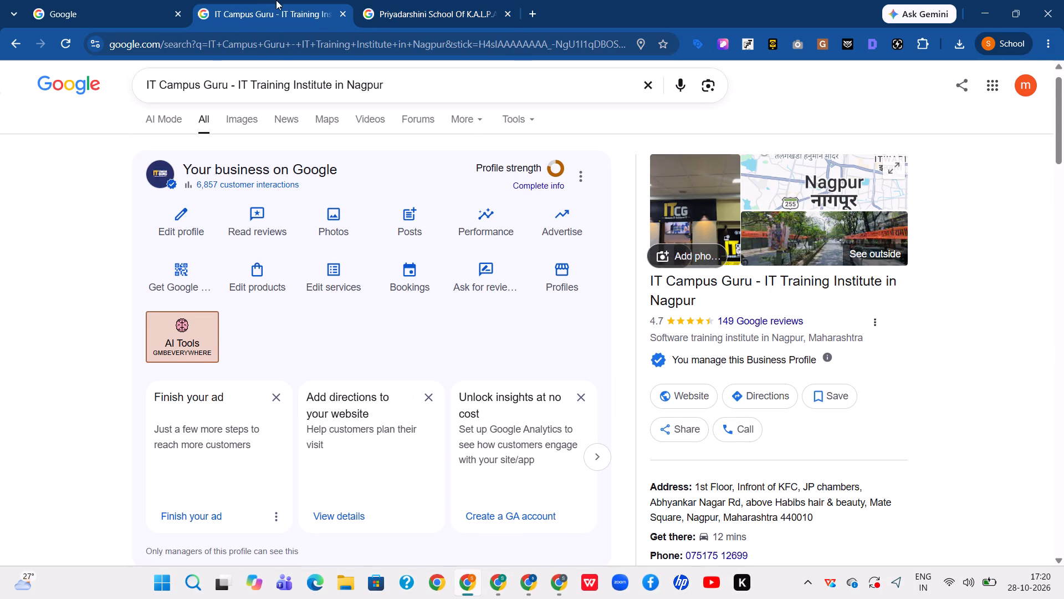
Link "best CBSE schools in Nagpur" in About Me to the copied share link, titled Best Schools in Nagpur and opening in a new tab.
click(499, 588)
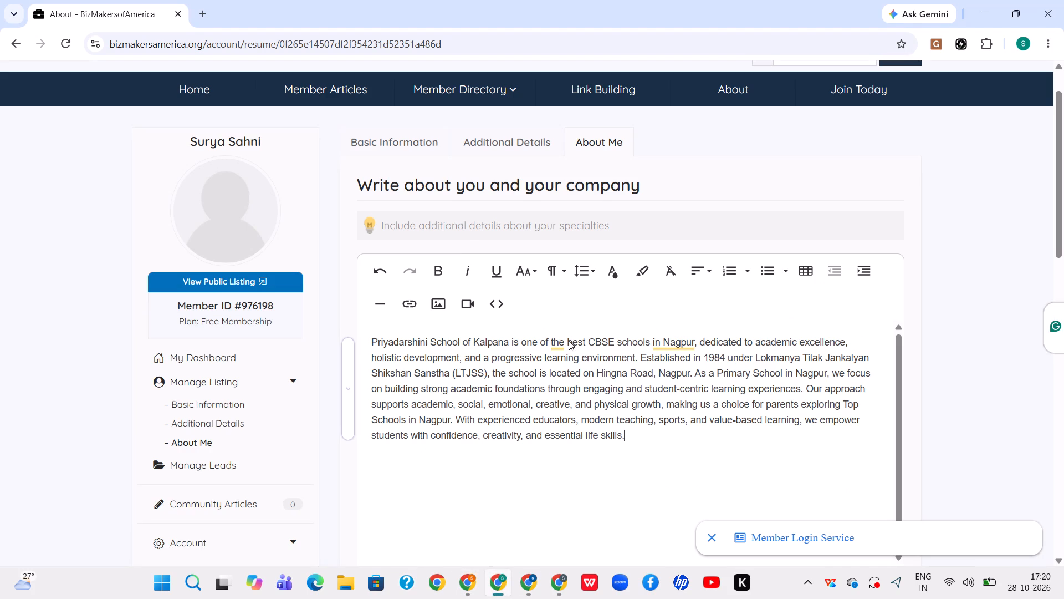
click(569, 341)
drag(569, 341, 682, 341)
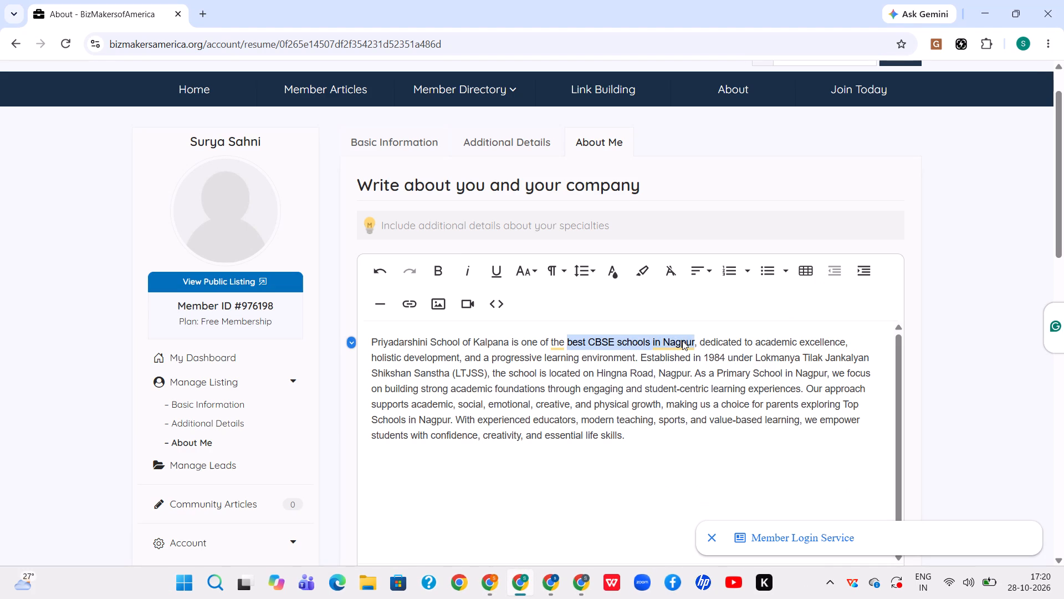
click(407, 298)
key(ctrl+v)
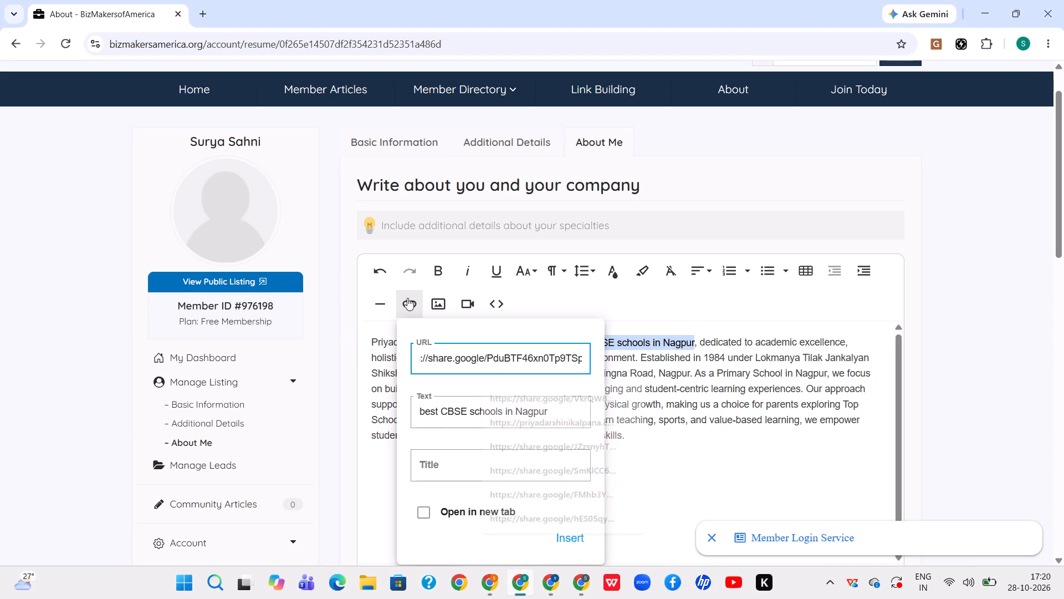
click(435, 452)
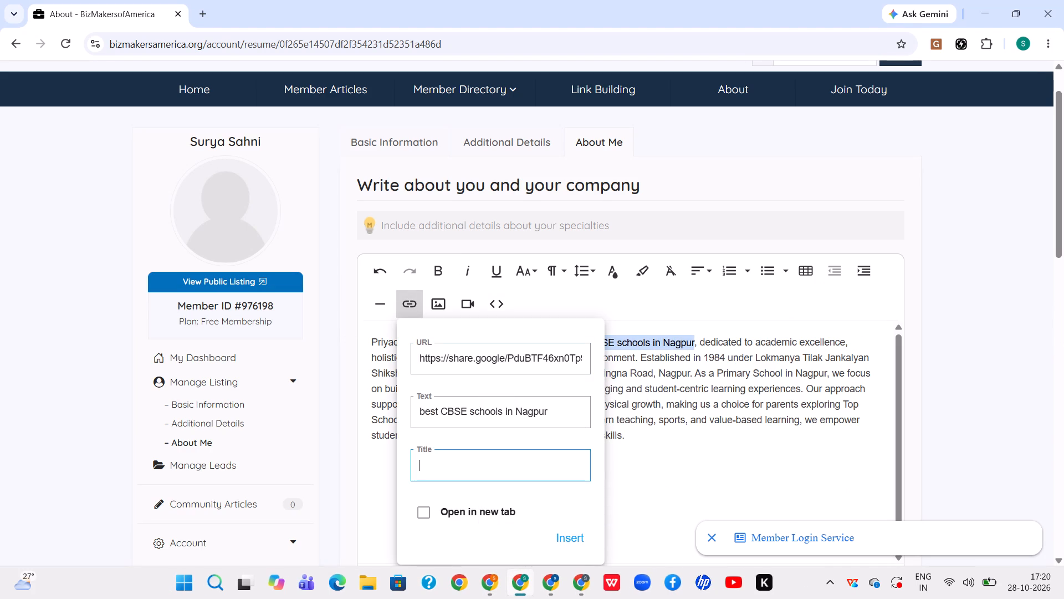
key(shift+b)
key(s)
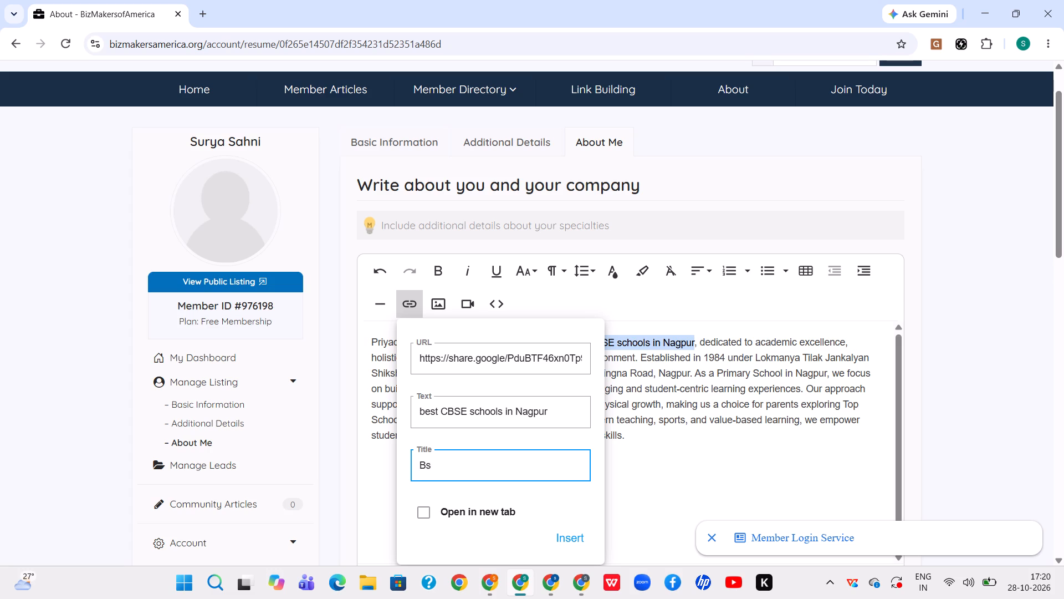
key(BackSpace)
text(est Schools in Nagp)
text(ur)
click(452, 514)
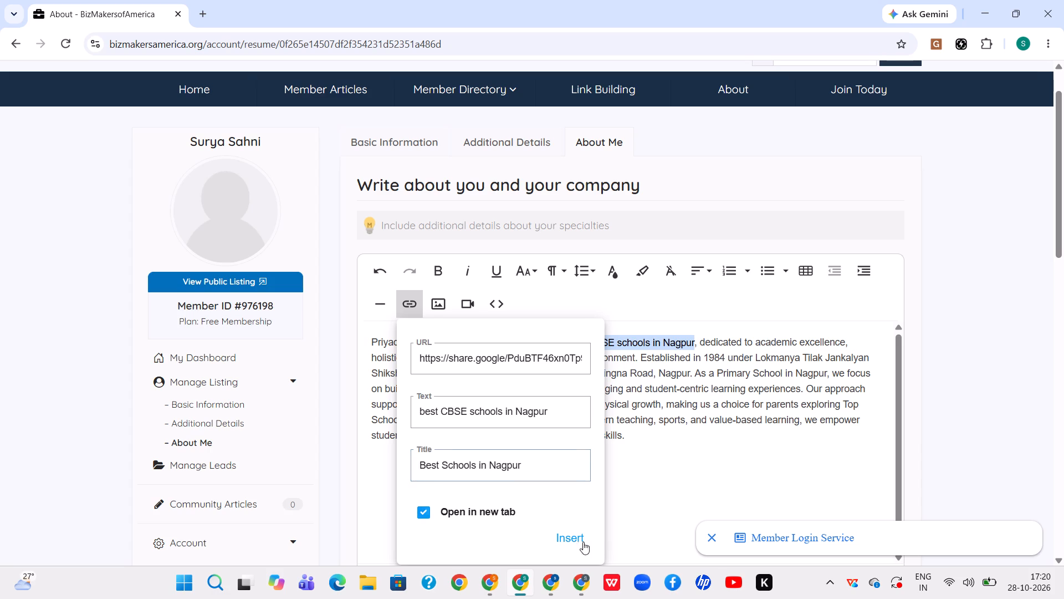
click(566, 534)
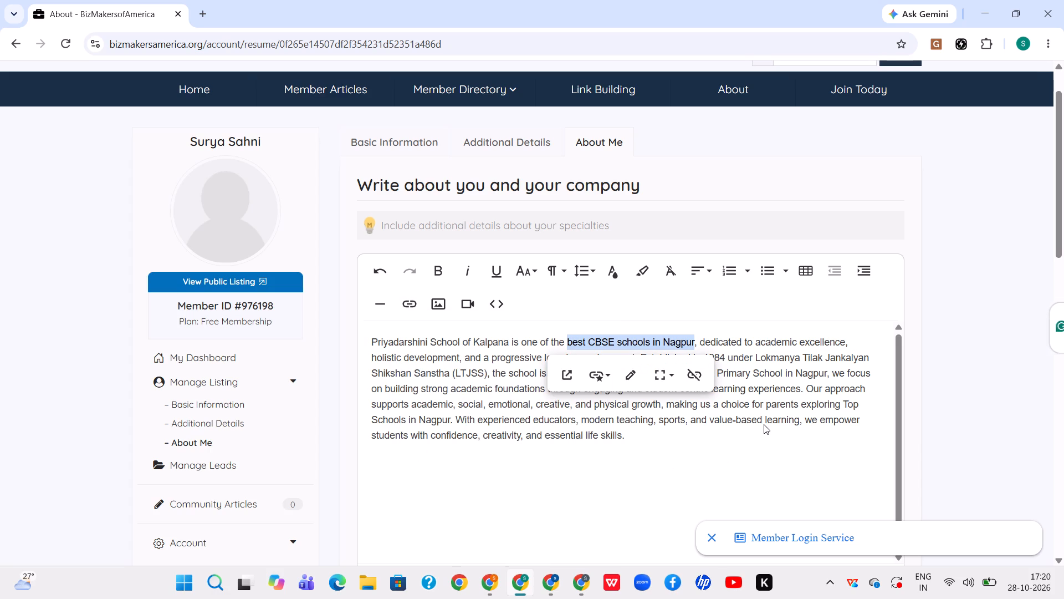
click(764, 424)
click(738, 447)
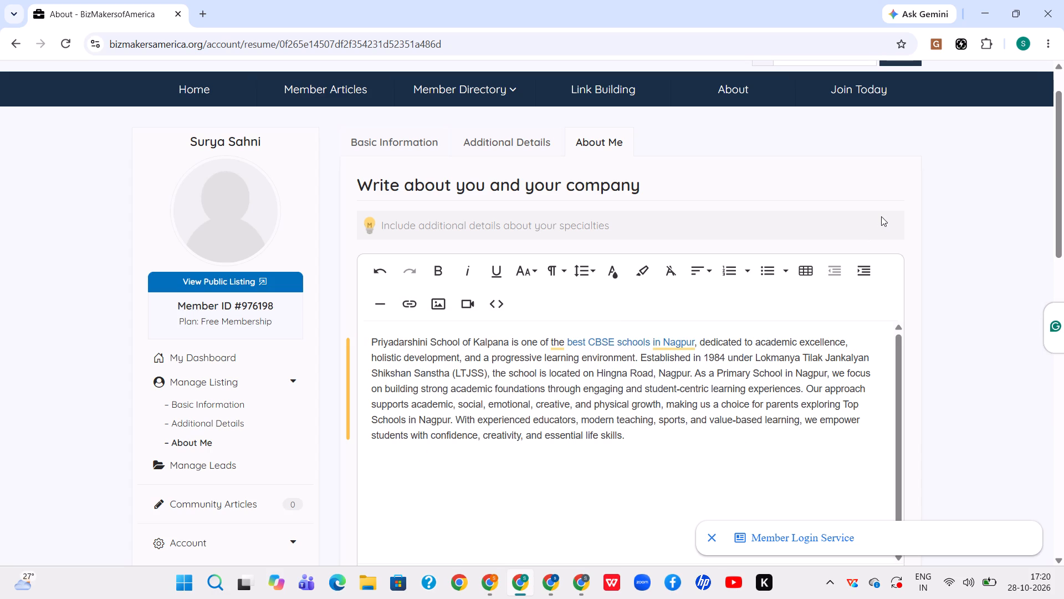
Save the listing's About Me section and continue.
scroll(881, 216, down, 2)
click(626, 384)
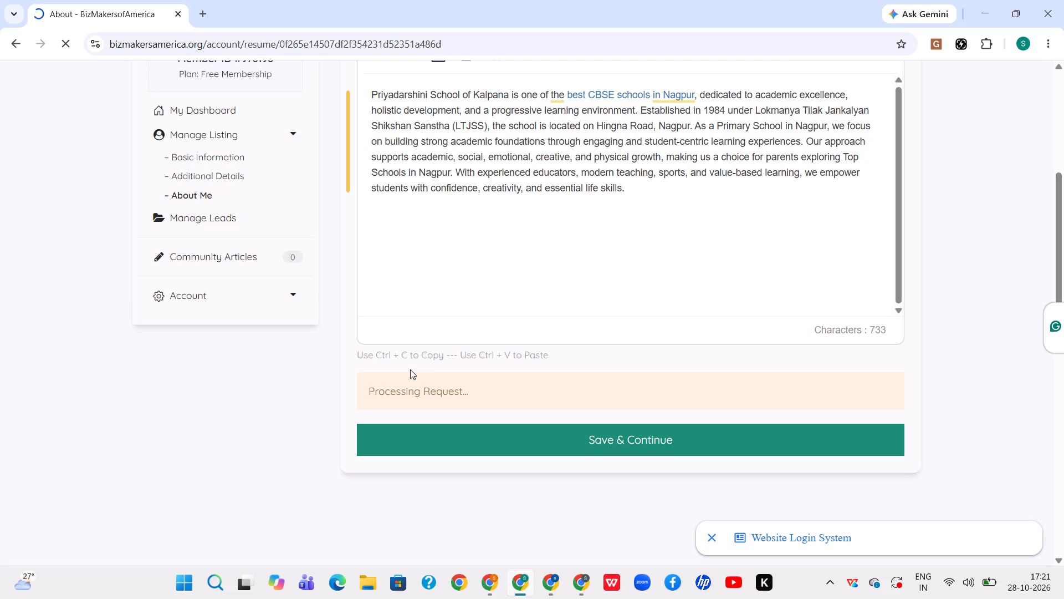
drag(551, 589, 518, 579)
Copy the public listing's web address and paste it into cell D3607 of the Mds backlinks sheet.
click(247, 336)
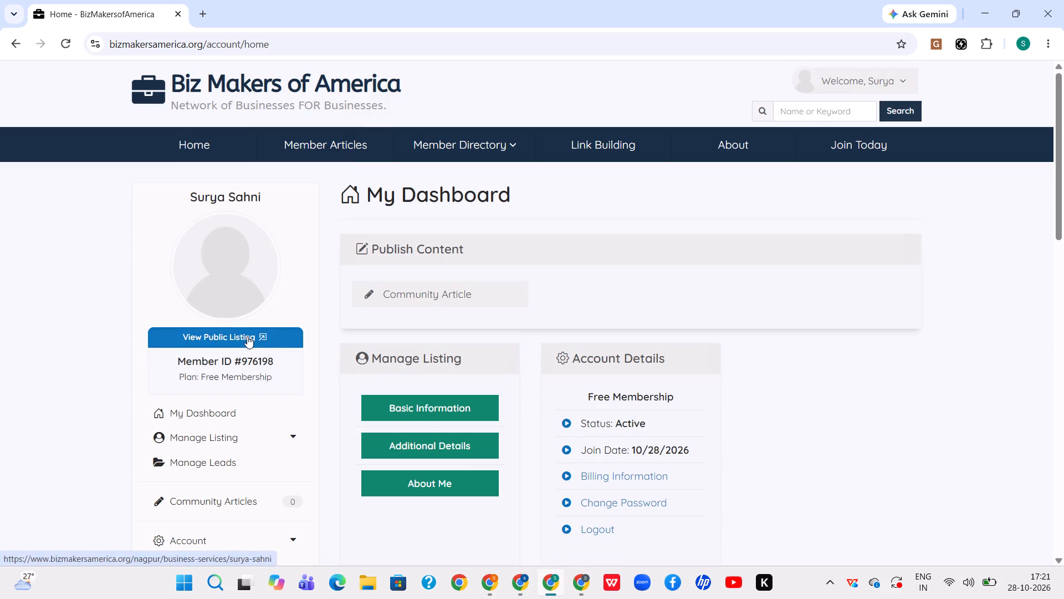
click(316, 42)
key(ctrl+c)
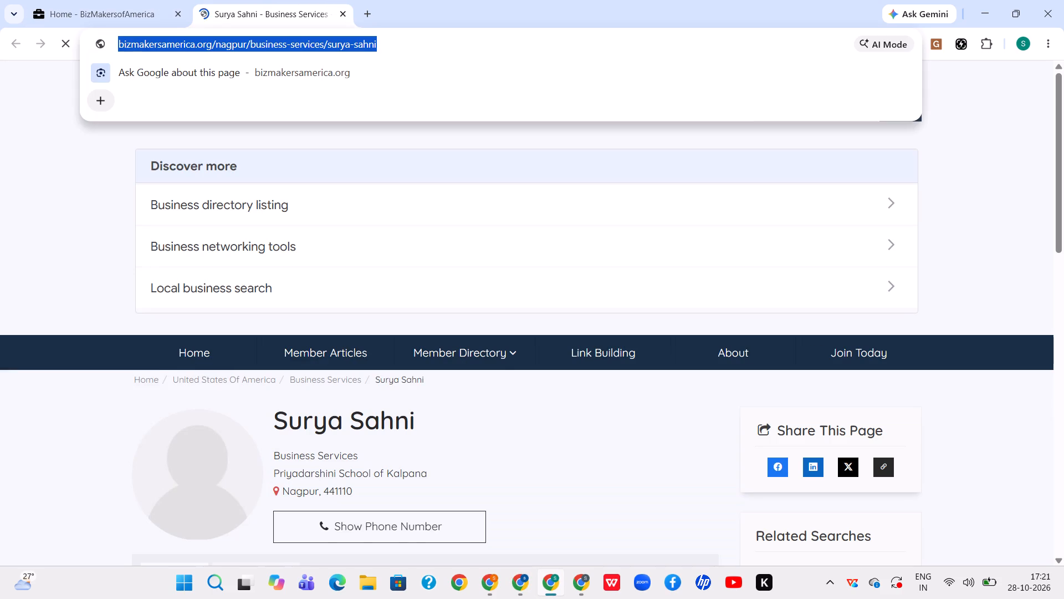
click(342, 12)
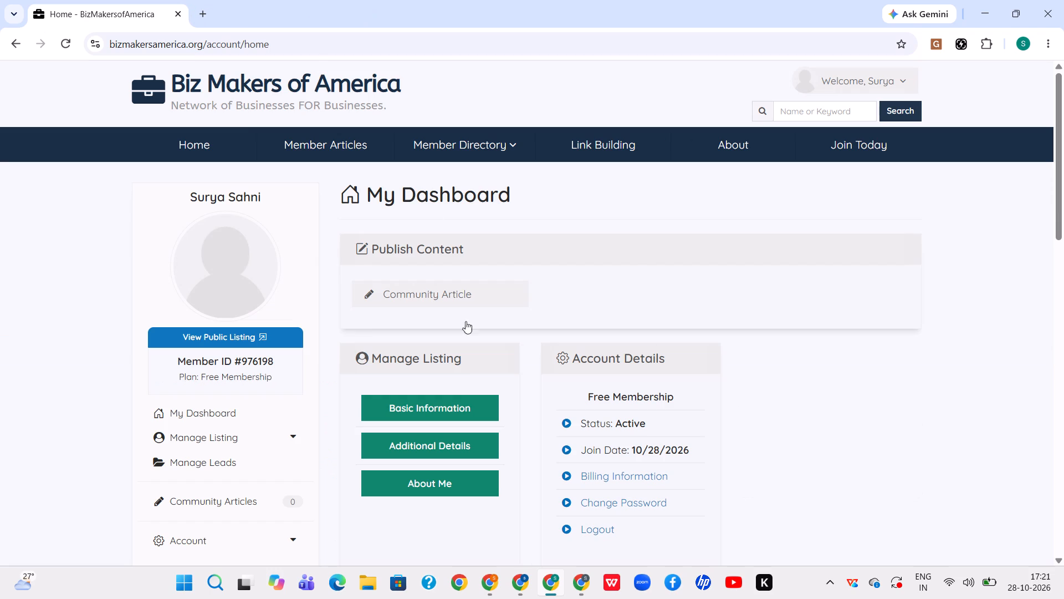
click(580, 585)
key(ctrl+v)
Select the empty cell H3421 below the last 28/10/2026 backlink in column H.
key(Right)
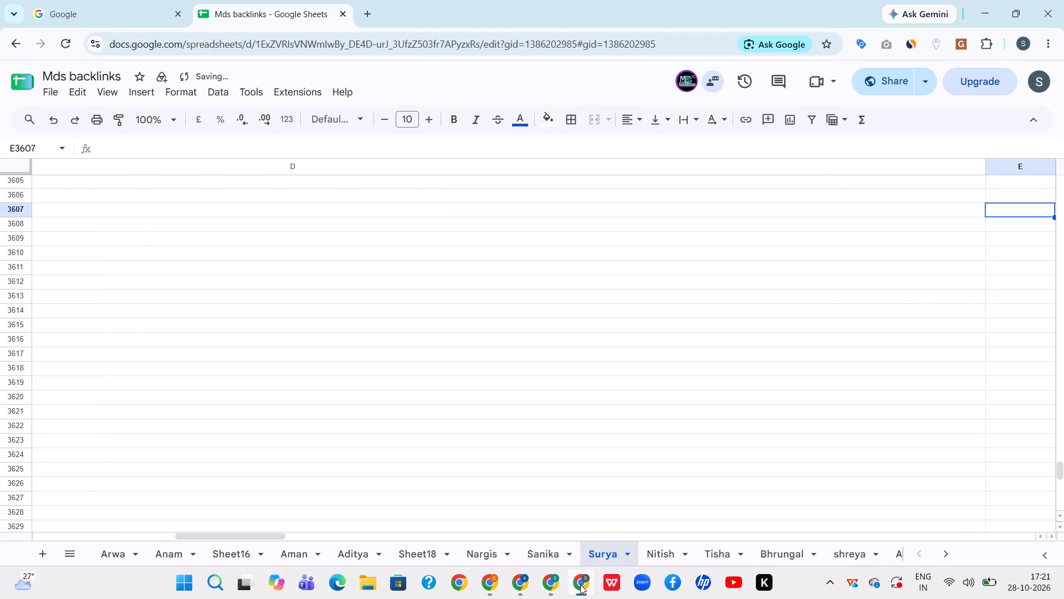
key(Right)
key(Right)
key(Right)
key(Page_Up)
key(Page_Up)
key(Page_Up)
key(Page_Up)
key(Page_Up)
key(Page_Up)
key(Page_Up)
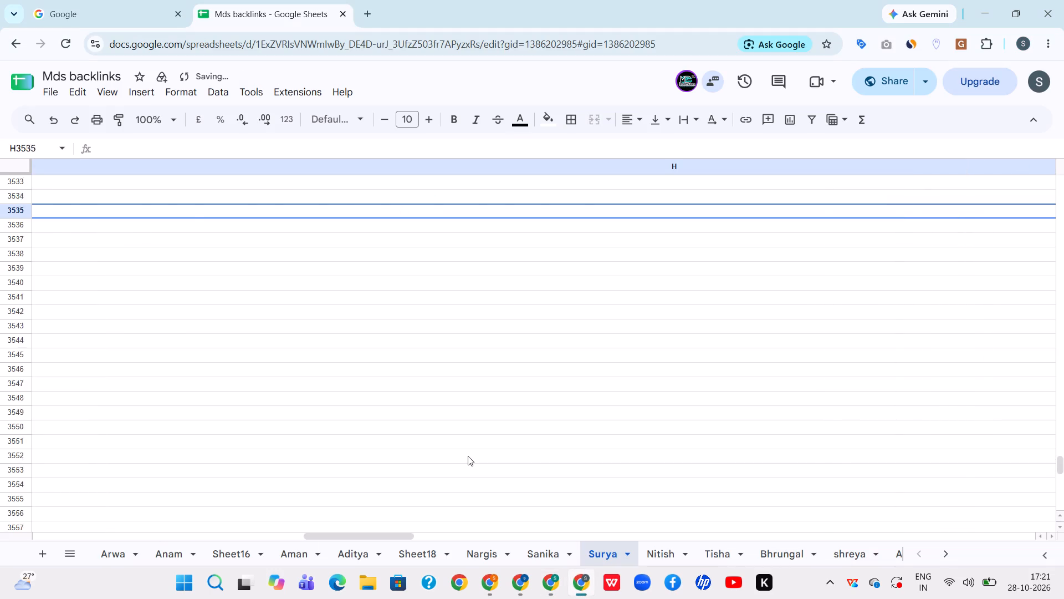
key(Page_Up)
key(Page_Up)
key(Page_Down)
scroll(468, 456, right, 1)
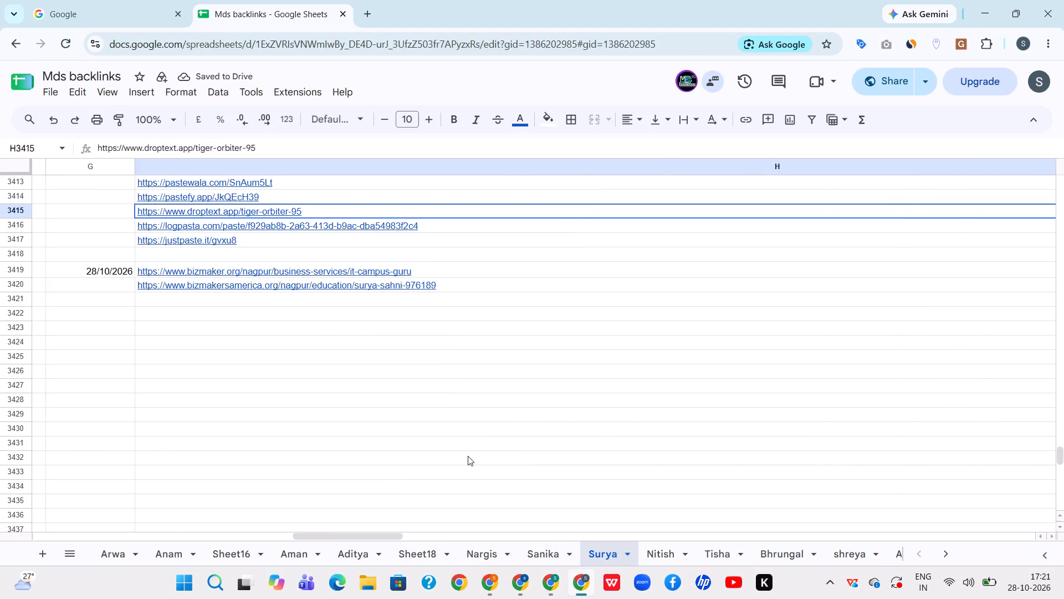
scroll(468, 456, right, 1)
scroll(468, 456, down, 1)
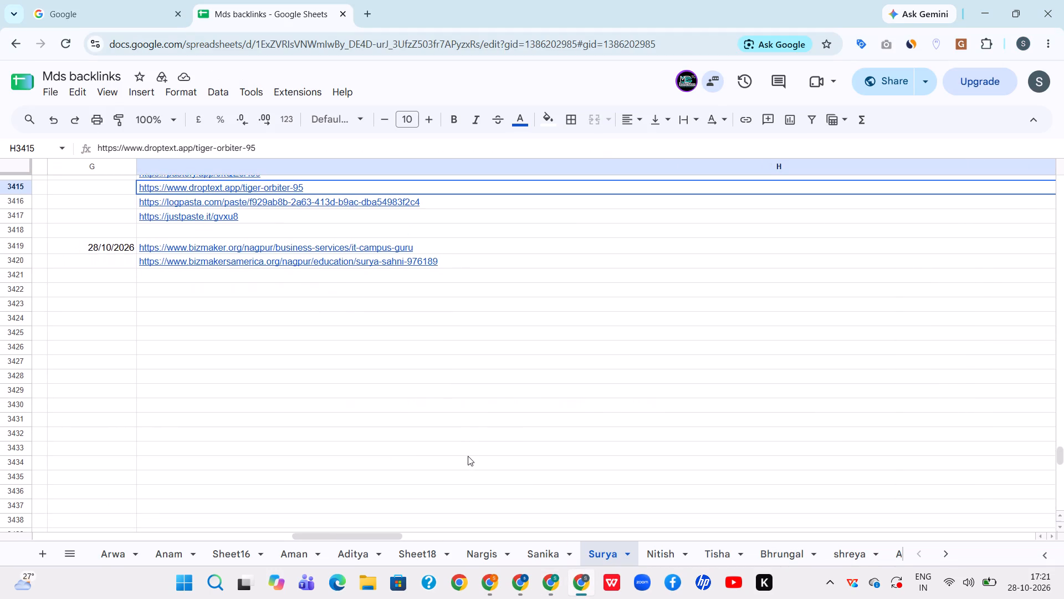
scroll(468, 456, down, 1)
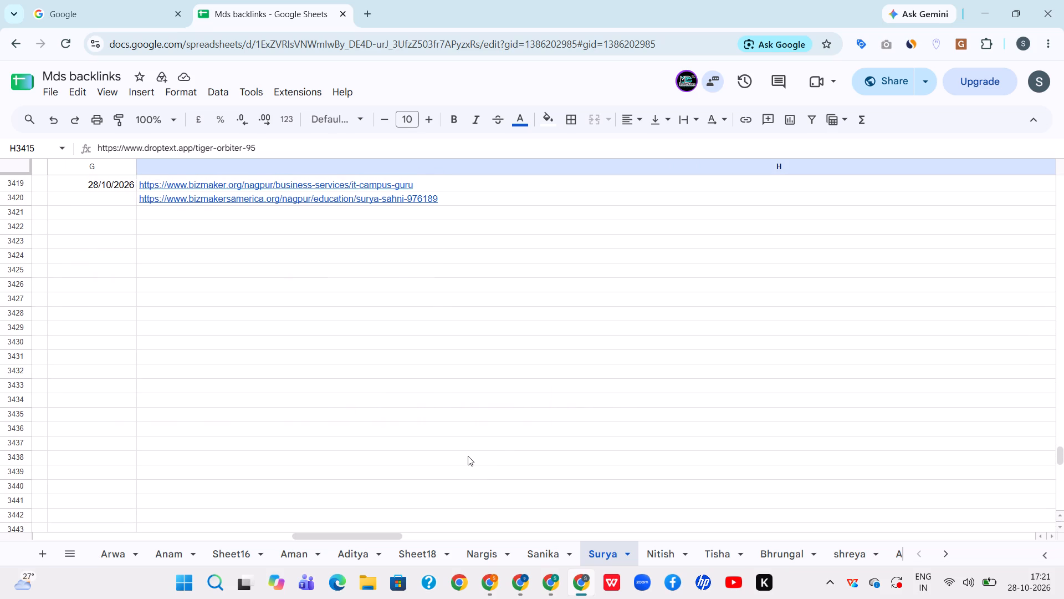
scroll(468, 456, down, 1)
click(345, 209)
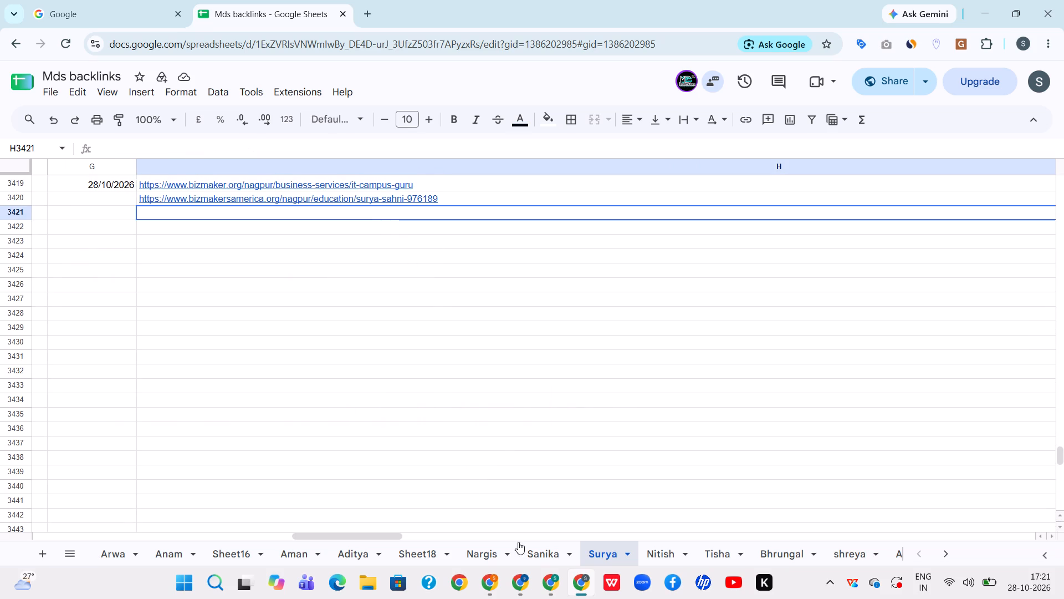
Open biznisdirectory.com from the business citation site list.
click(523, 592)
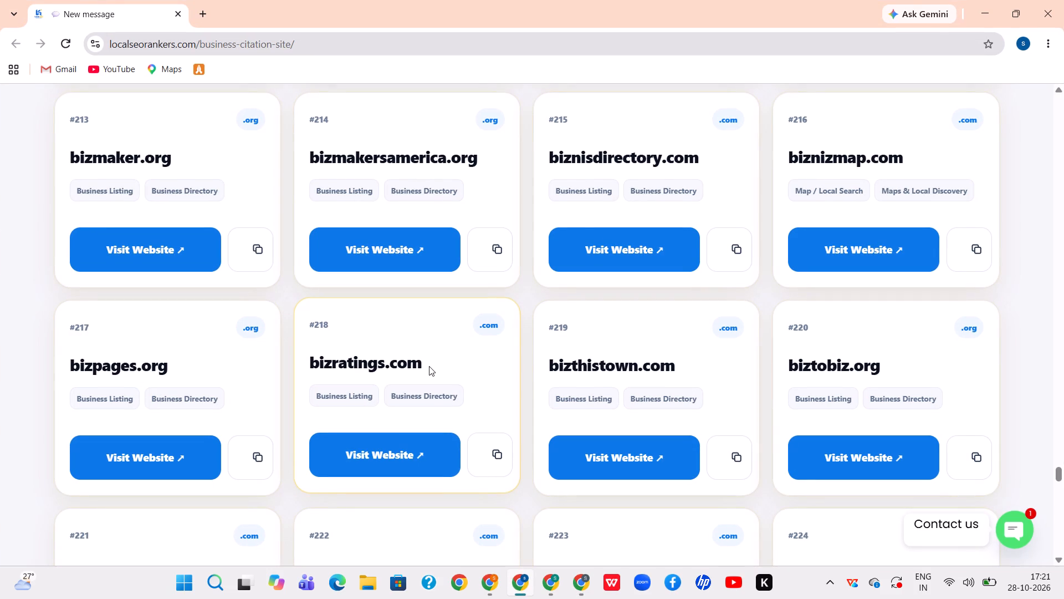
click(597, 258)
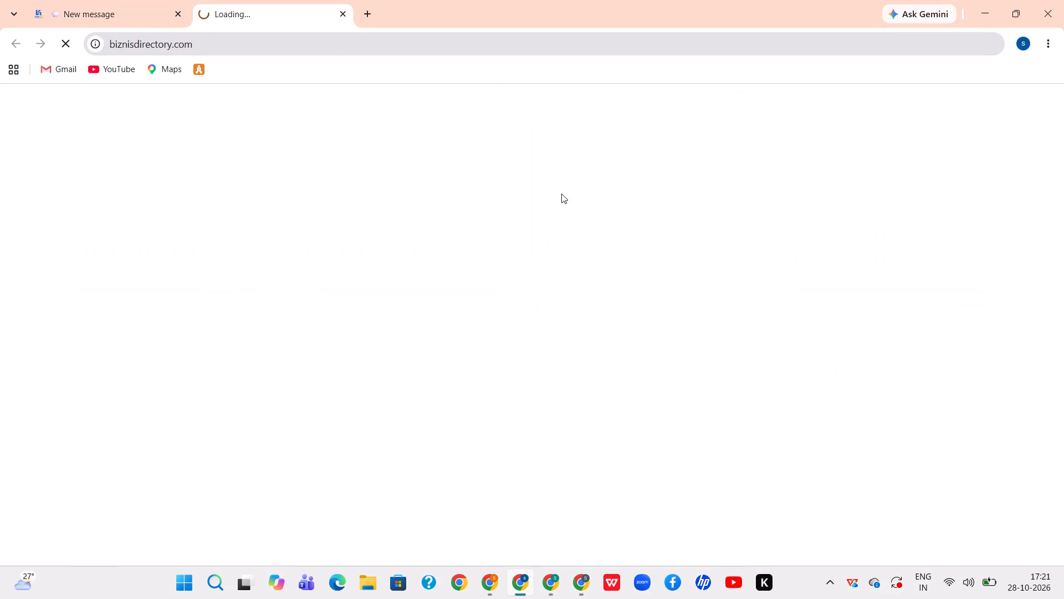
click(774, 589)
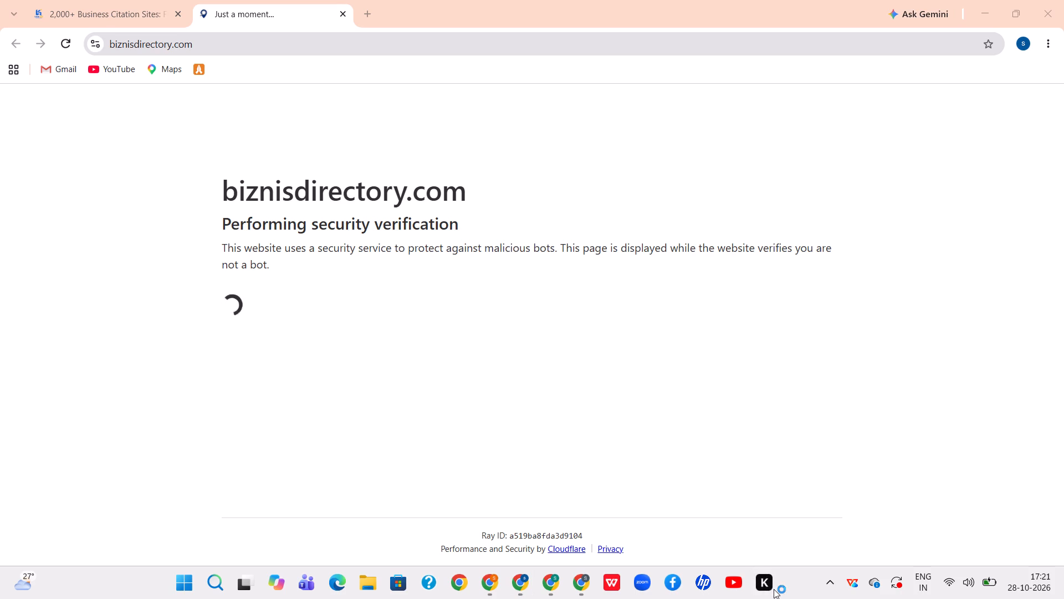
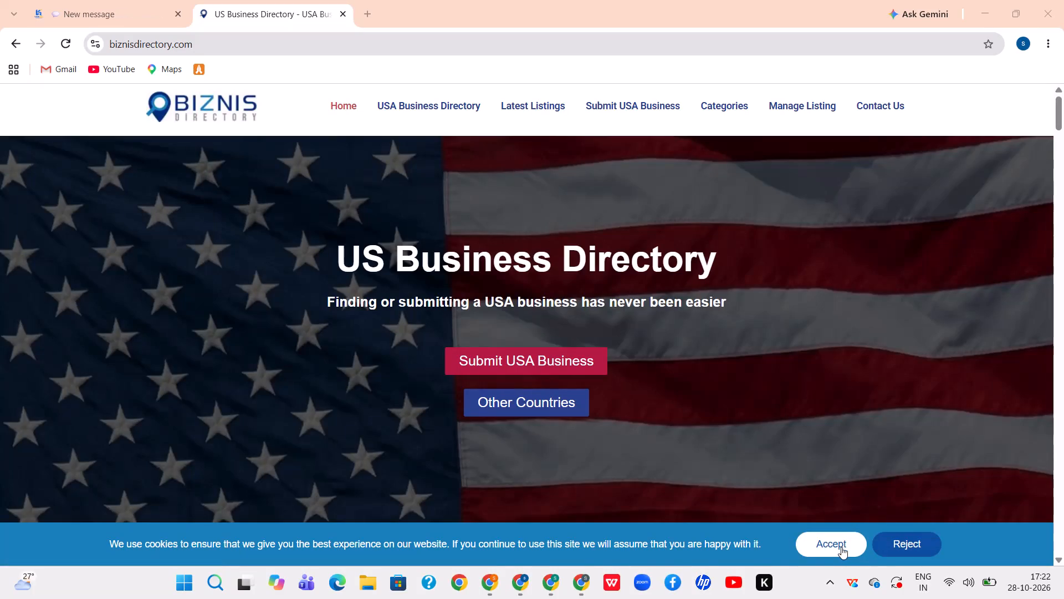
Accept the cookies, view the directories for other countries and open the International Business Directory's business submission form.
click(841, 547)
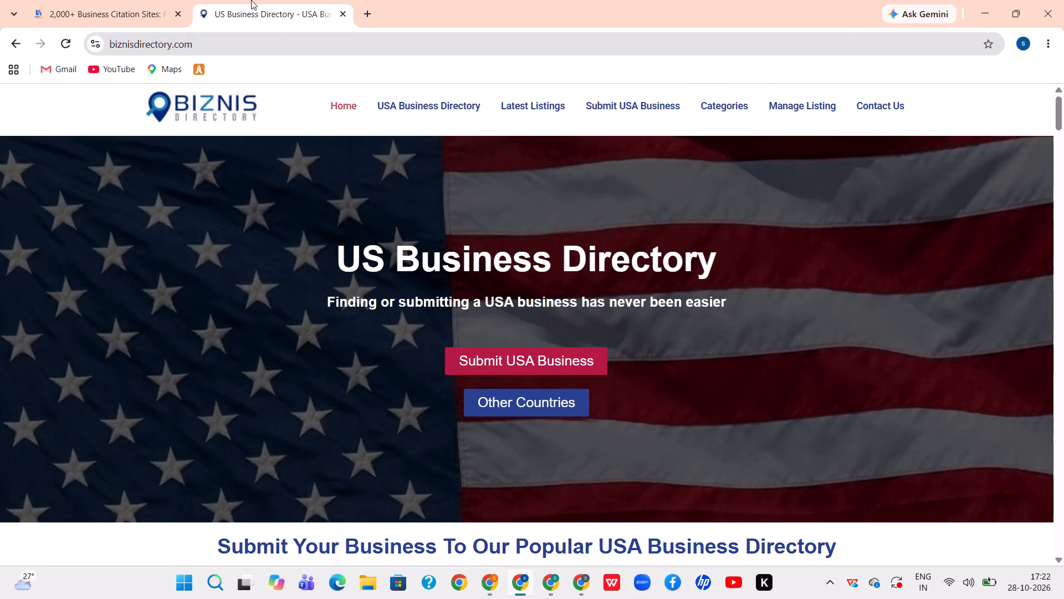
click(512, 389)
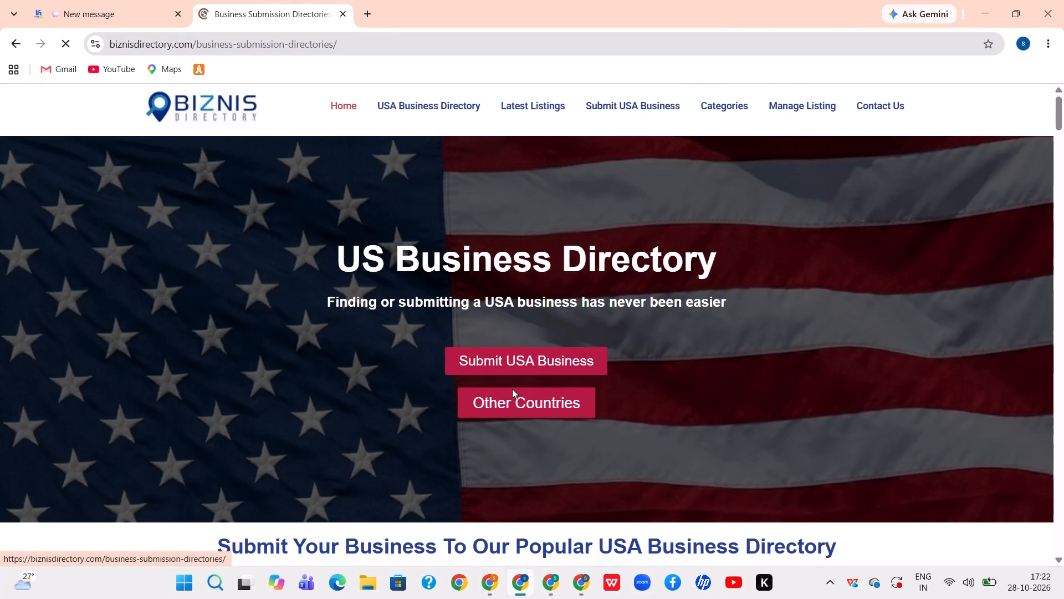
scroll(512, 389, down, 1)
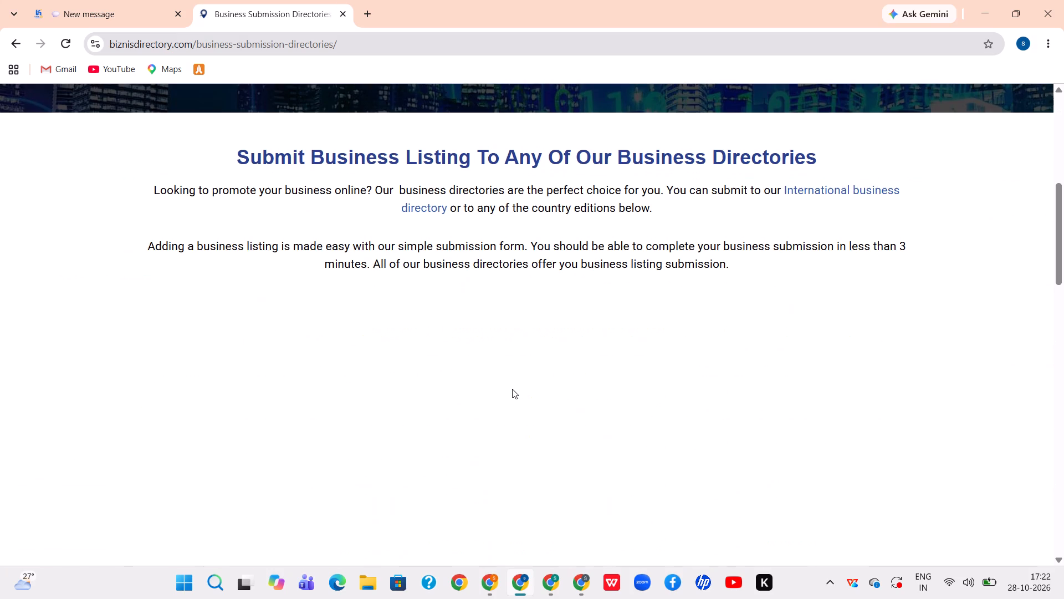
scroll(512, 389, down, 11)
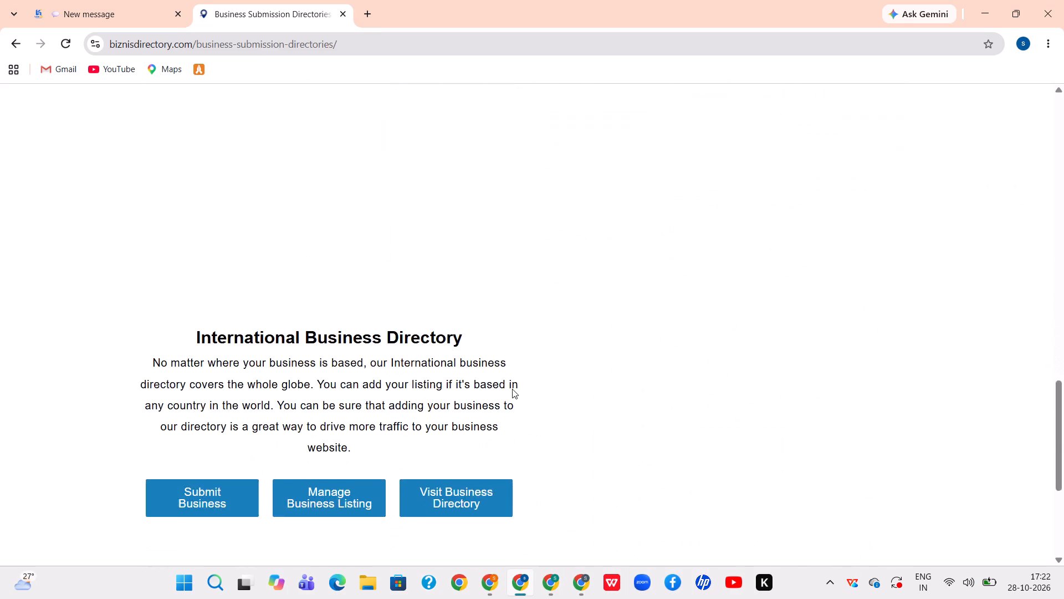
scroll(512, 389, up, 7)
scroll(512, 389, down, 3)
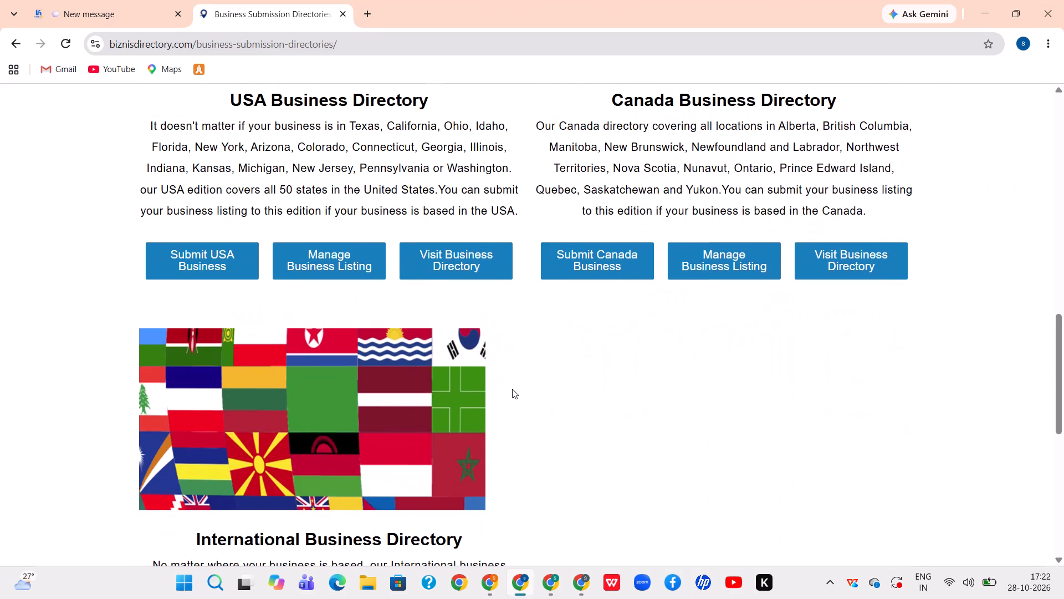
scroll(512, 389, down, 3)
scroll(512, 389, up, 1)
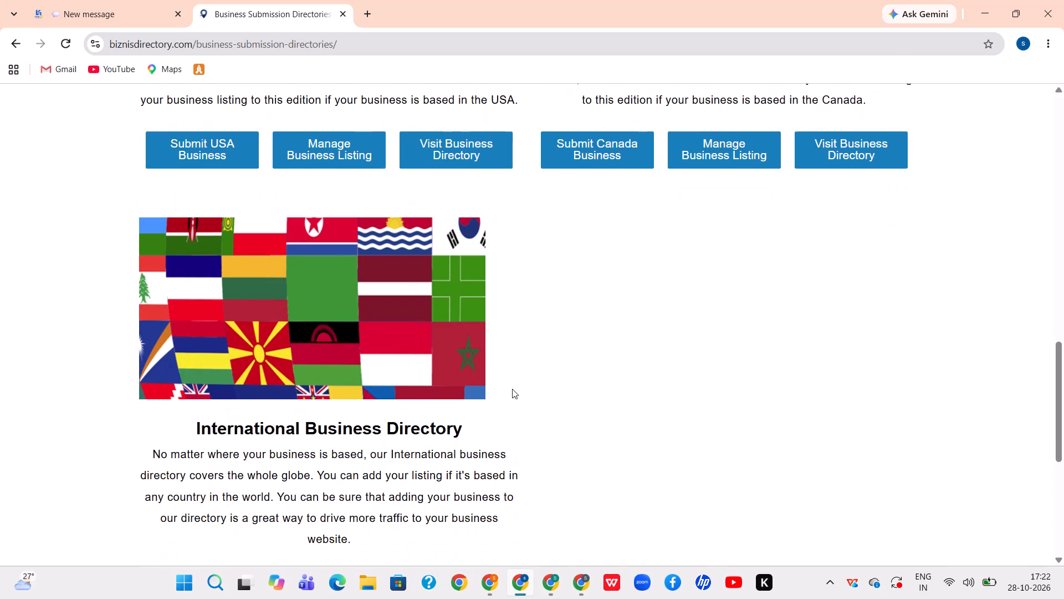
scroll(512, 389, up, 1)
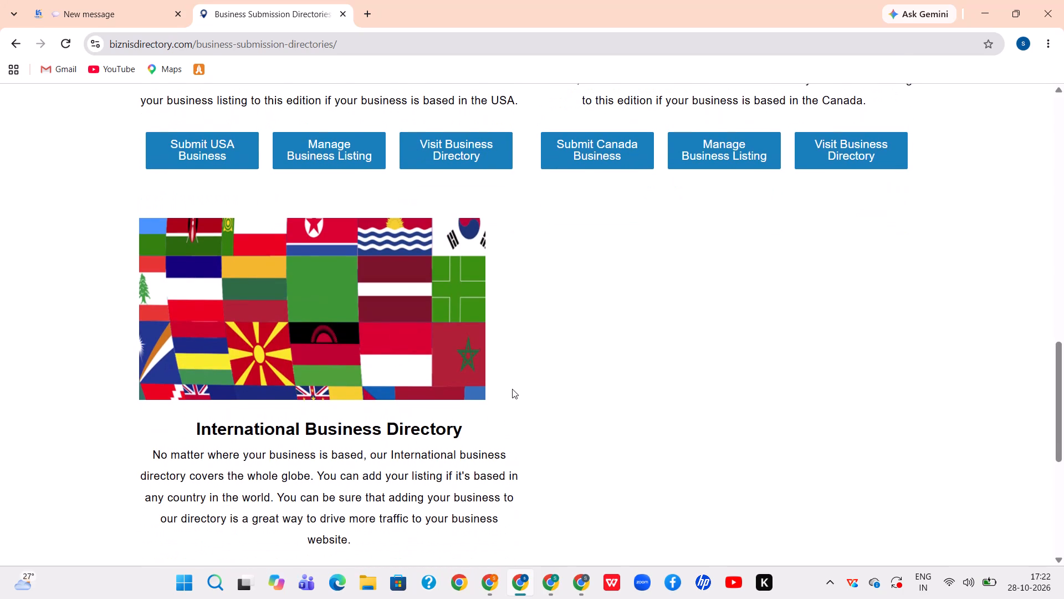
scroll(512, 389, up, 1)
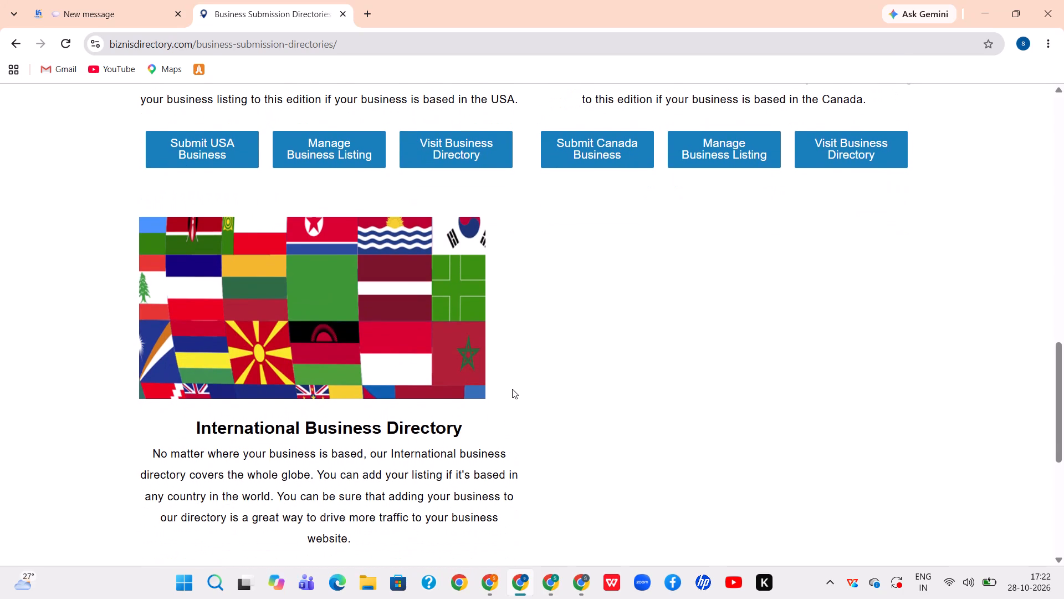
drag(512, 389, 557, 265)
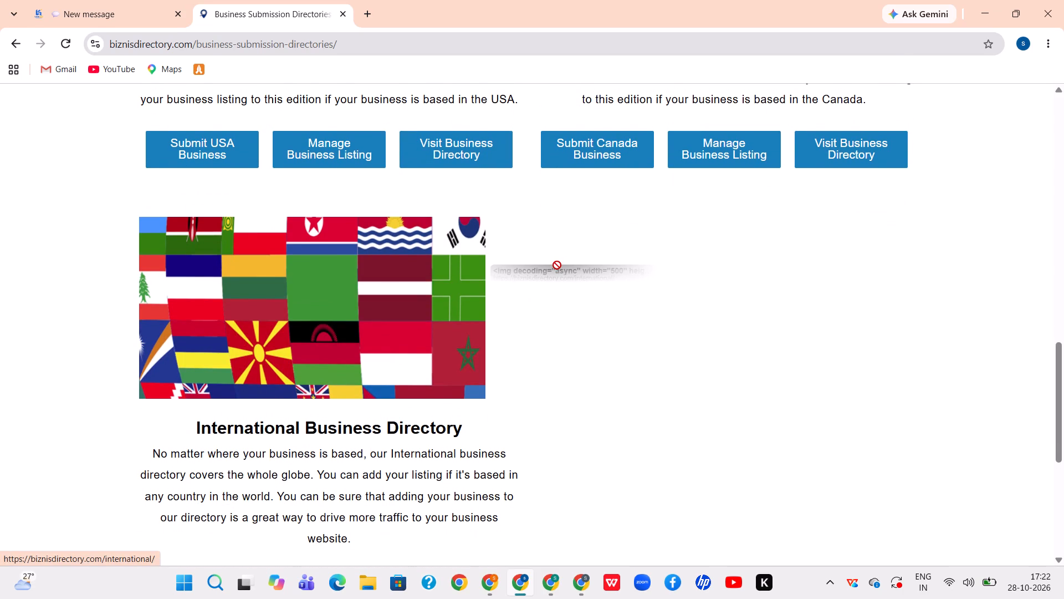
drag(557, 265, 455, 402)
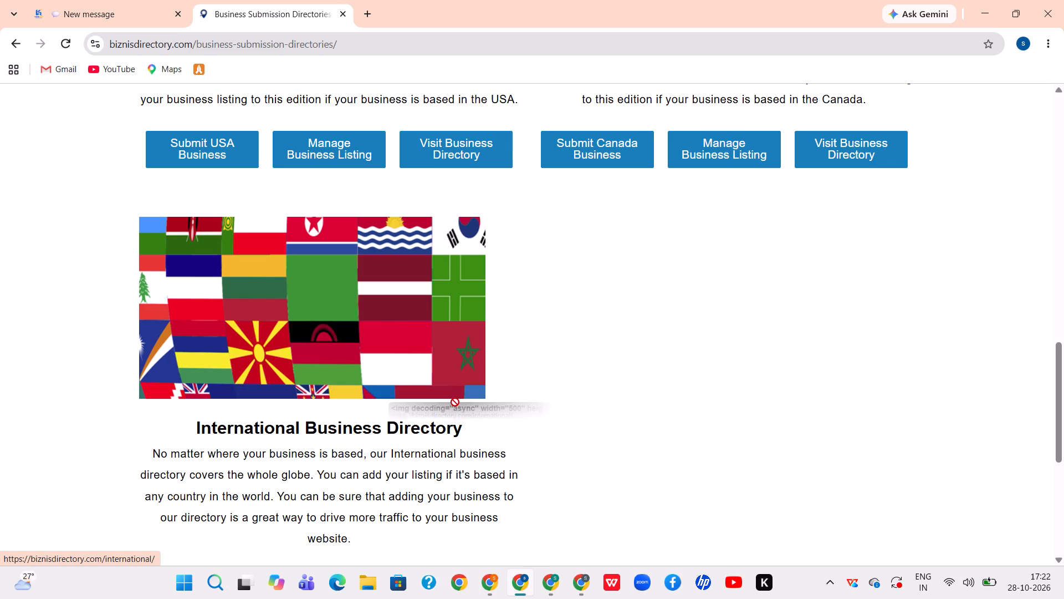
drag(455, 402, 455, 399)
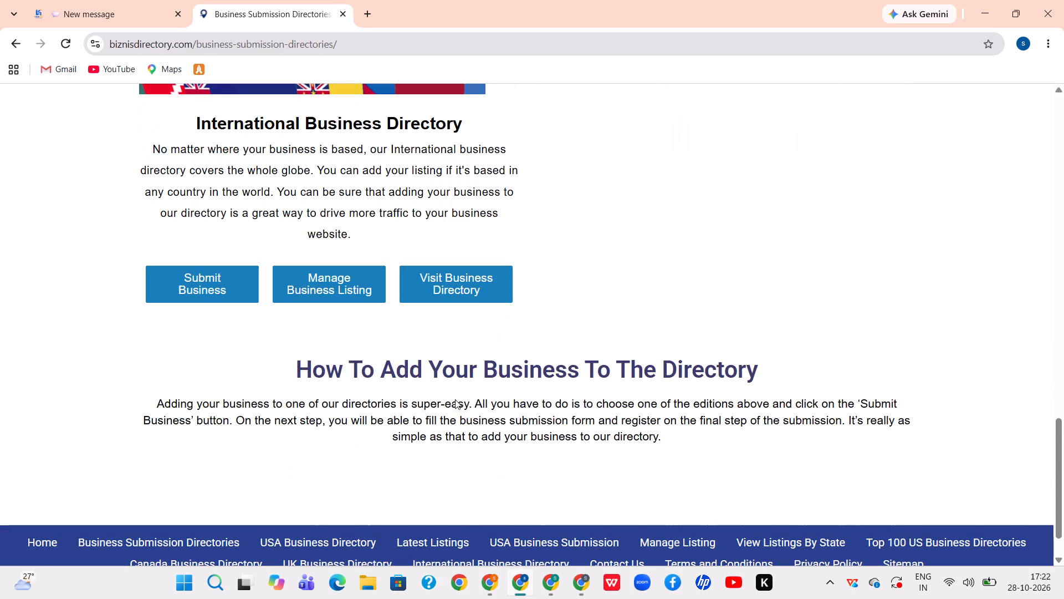
scroll(455, 399, up, 1)
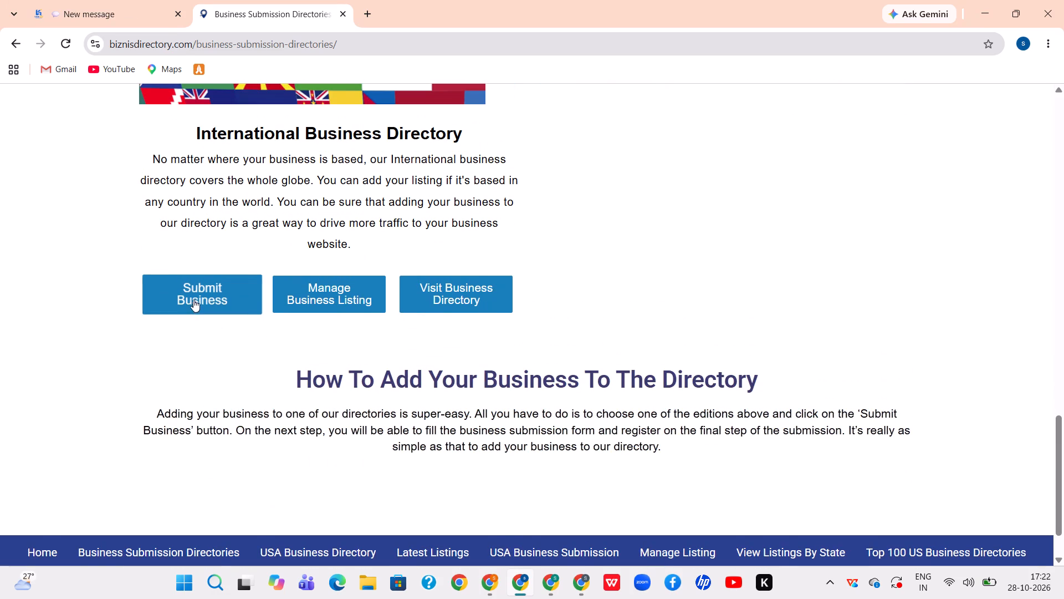
click(192, 296)
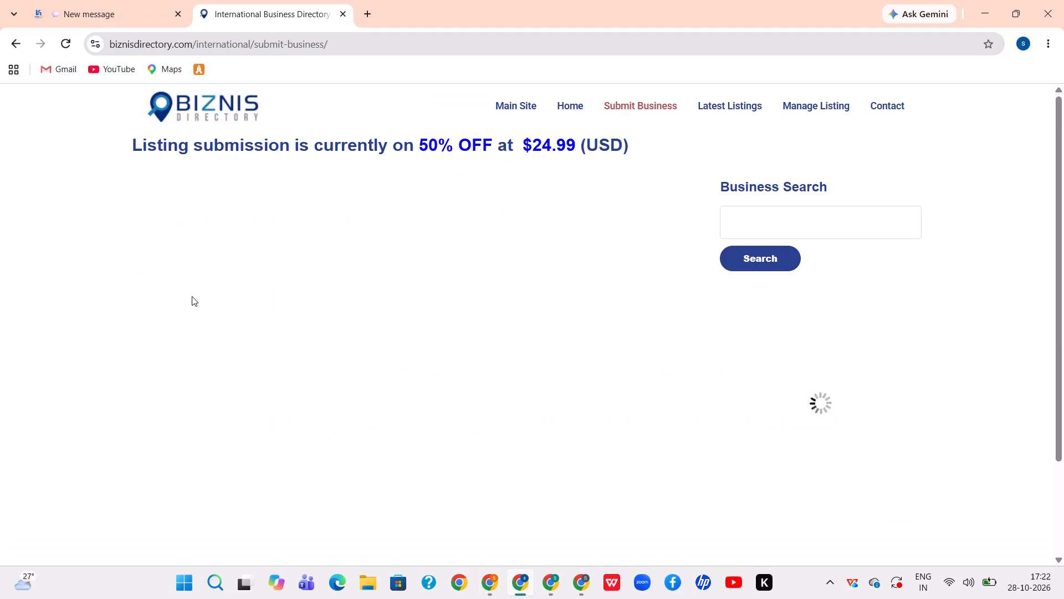
Choose Educational Services as the business category and continue to the listing information stage.
scroll(192, 296, down, 2)
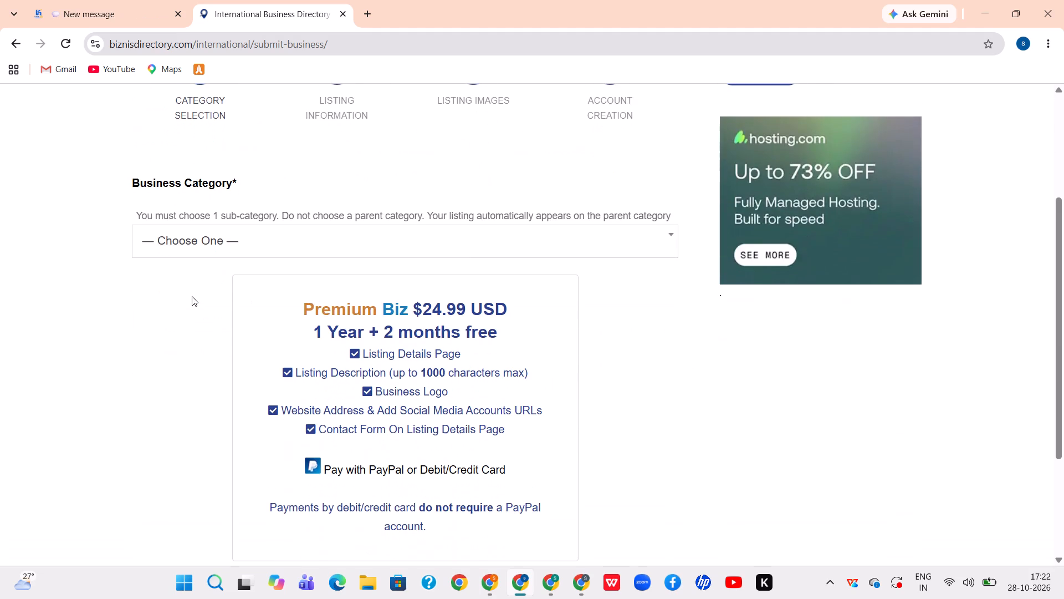
scroll(192, 296, down, 3)
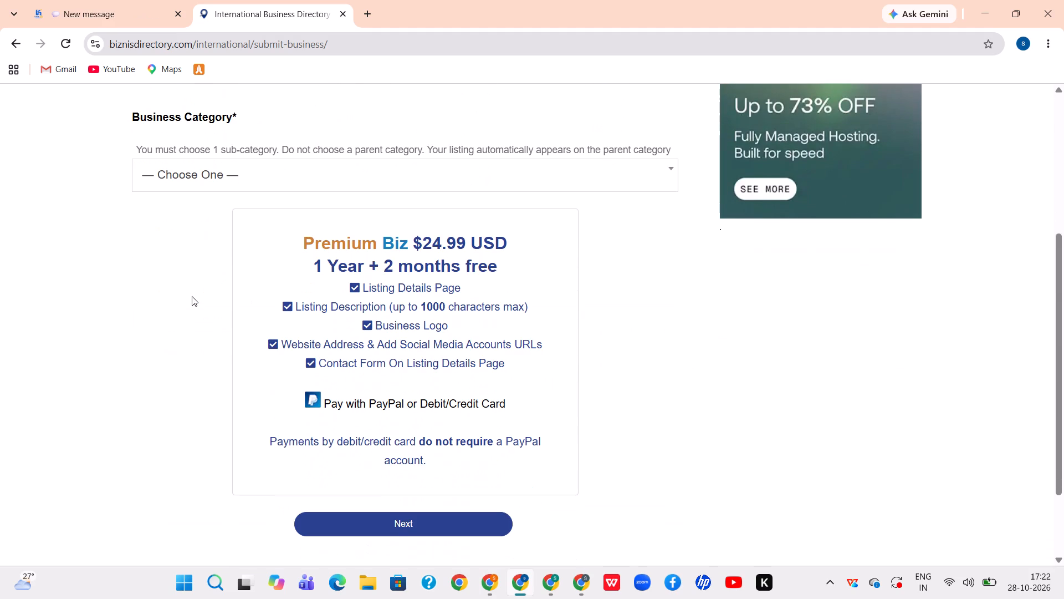
scroll(192, 296, down, 1)
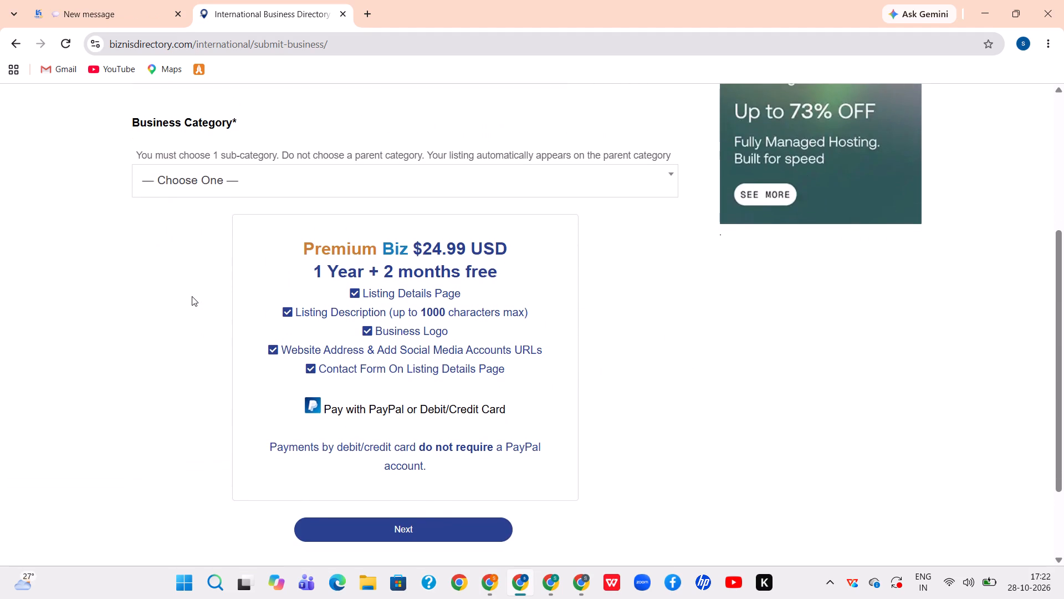
click(248, 186)
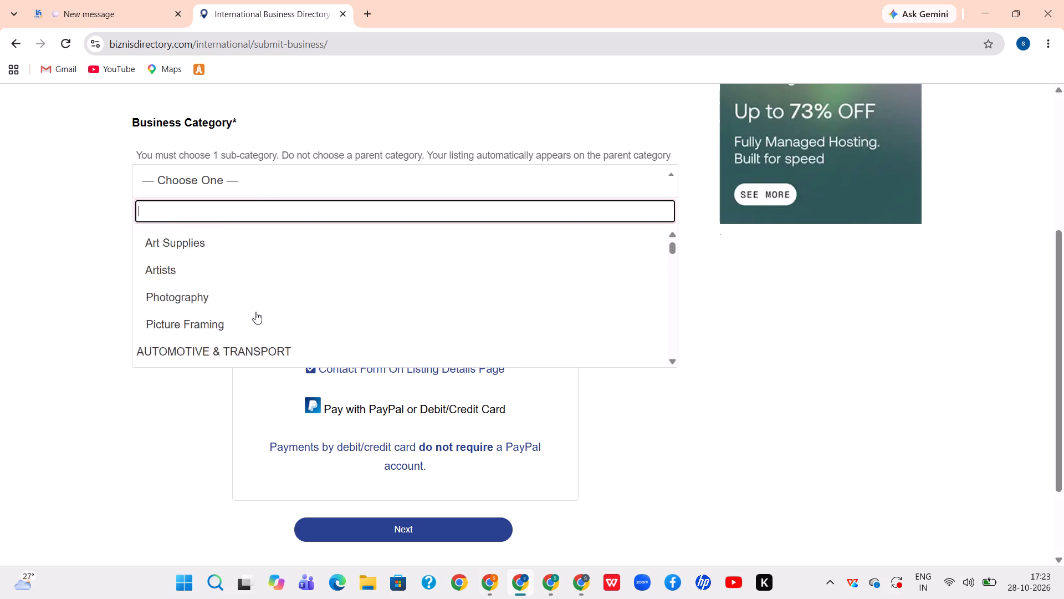
text(edu)
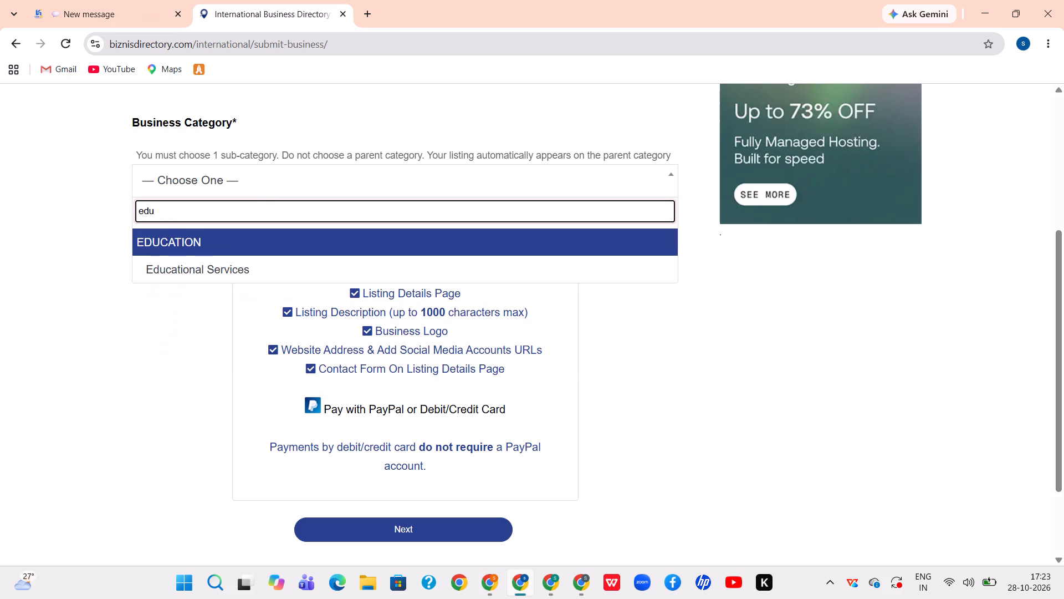
key(Down)
key(Return)
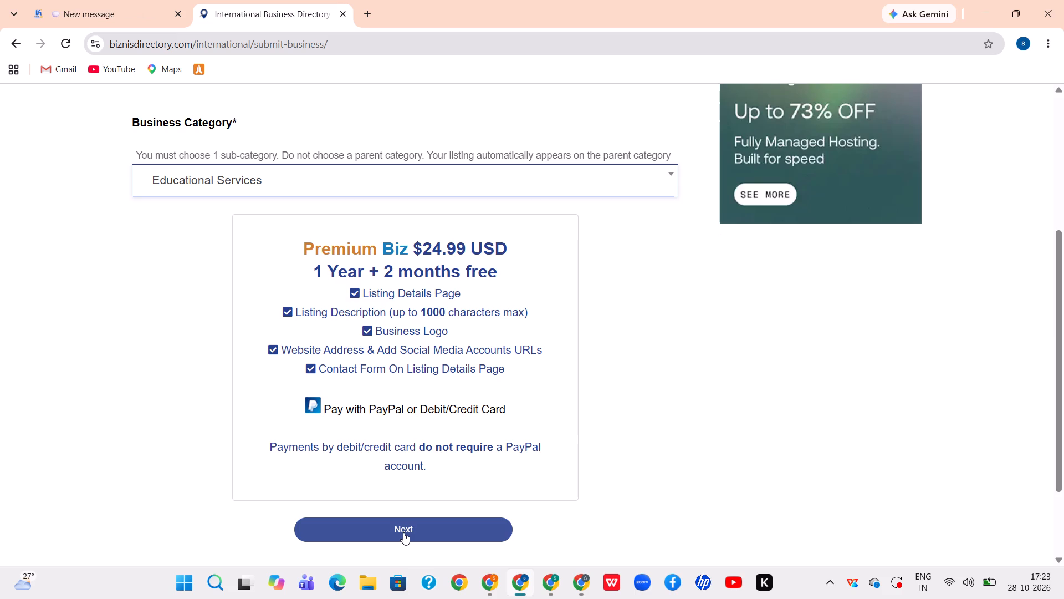
scroll(403, 532, down, 1)
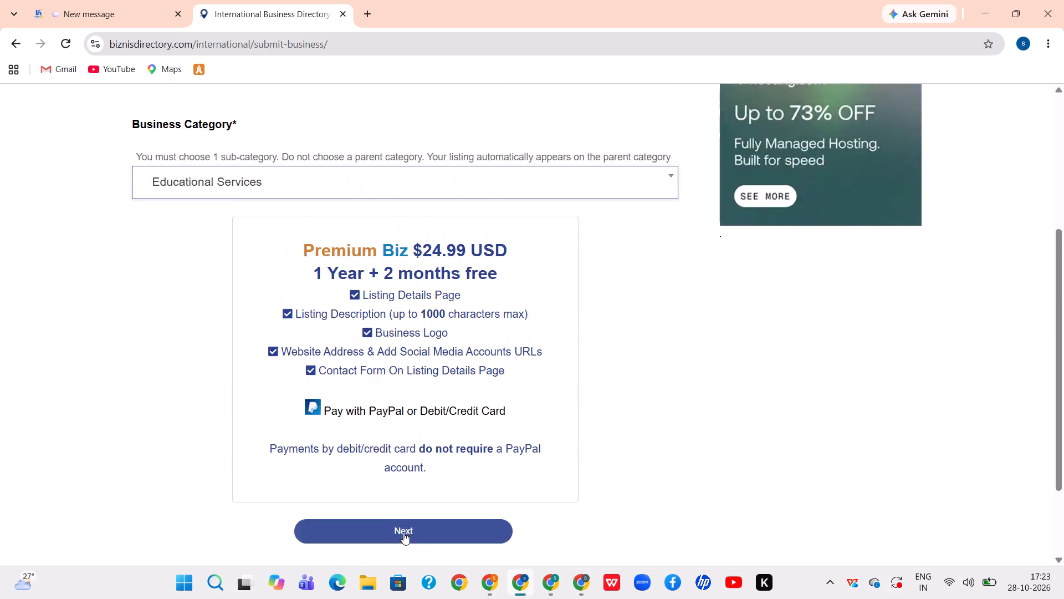
scroll(403, 532, down, 2)
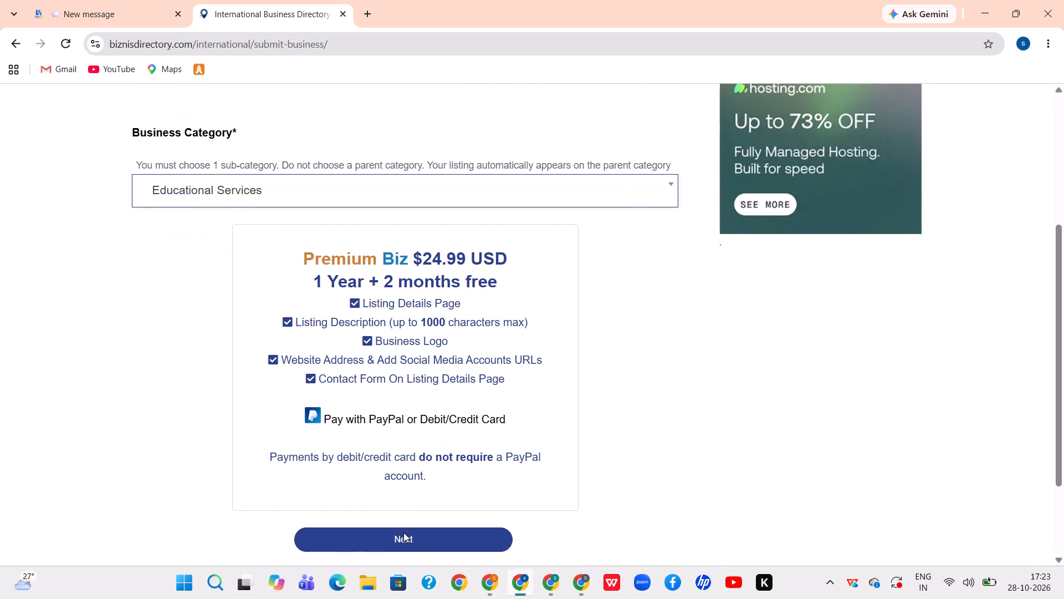
scroll(403, 532, down, 1)
click(403, 532)
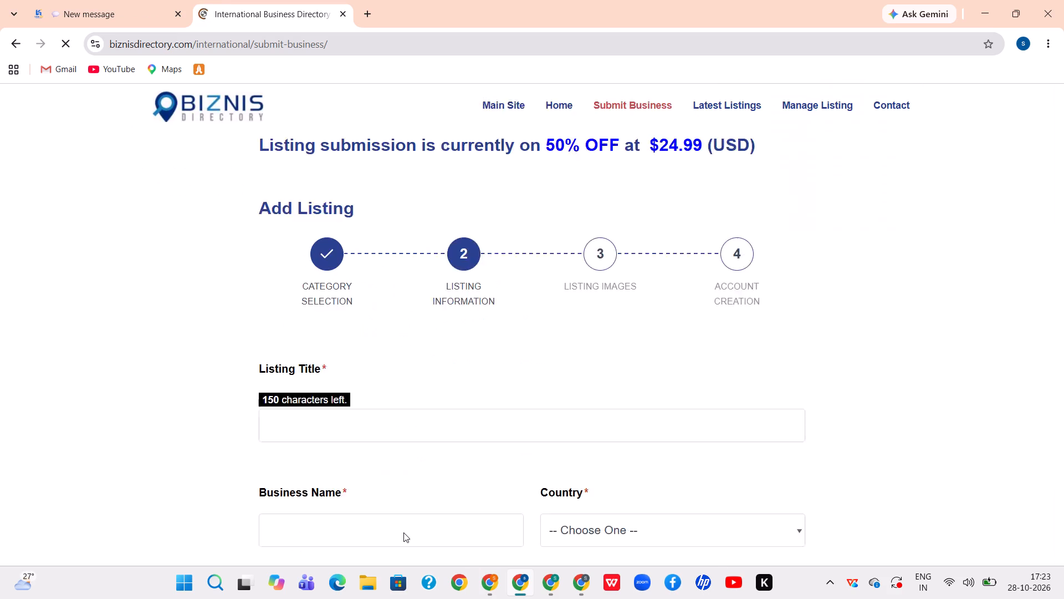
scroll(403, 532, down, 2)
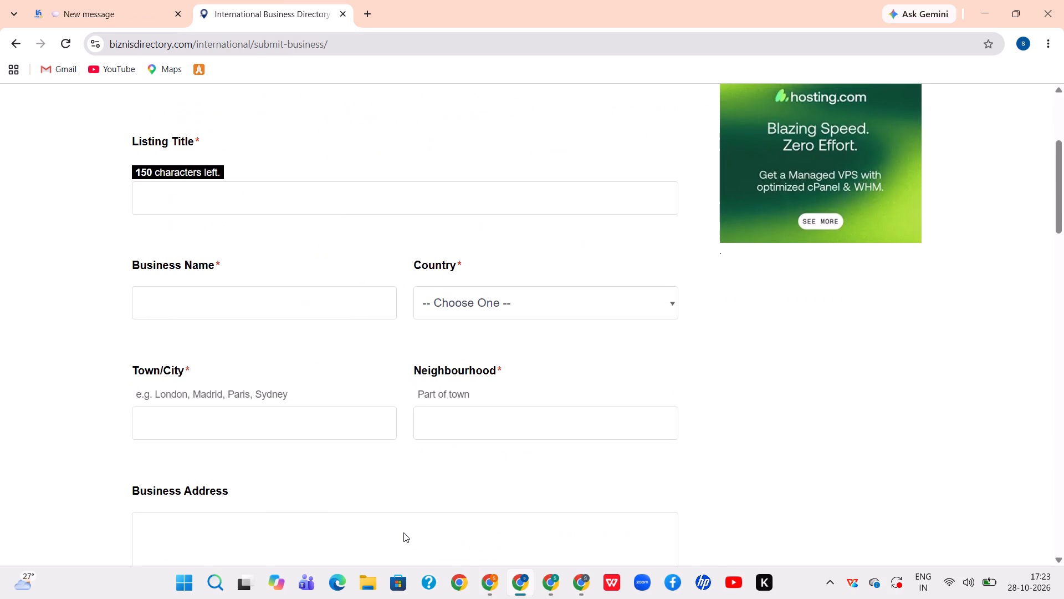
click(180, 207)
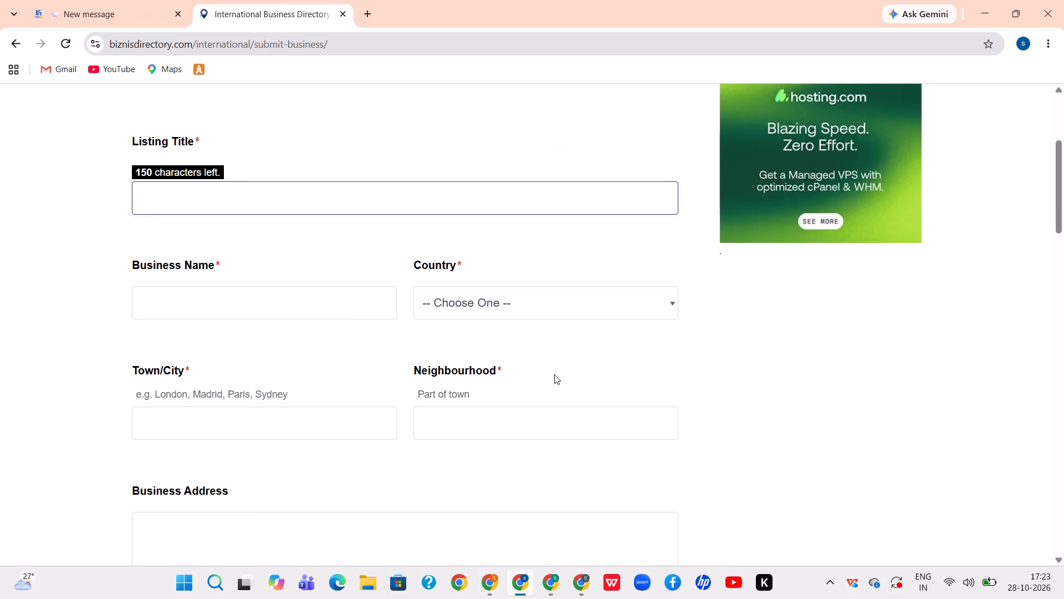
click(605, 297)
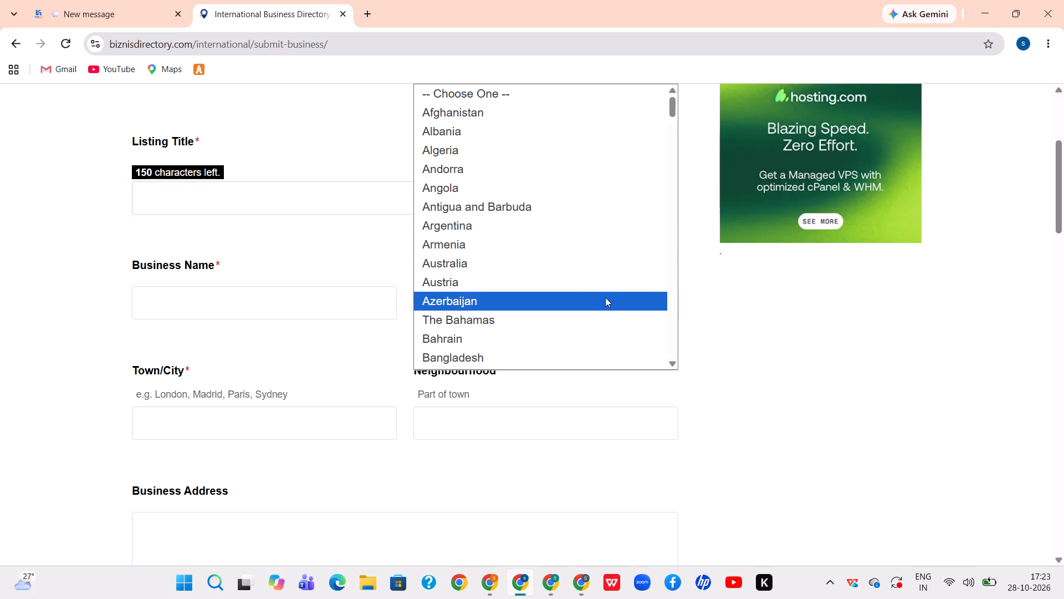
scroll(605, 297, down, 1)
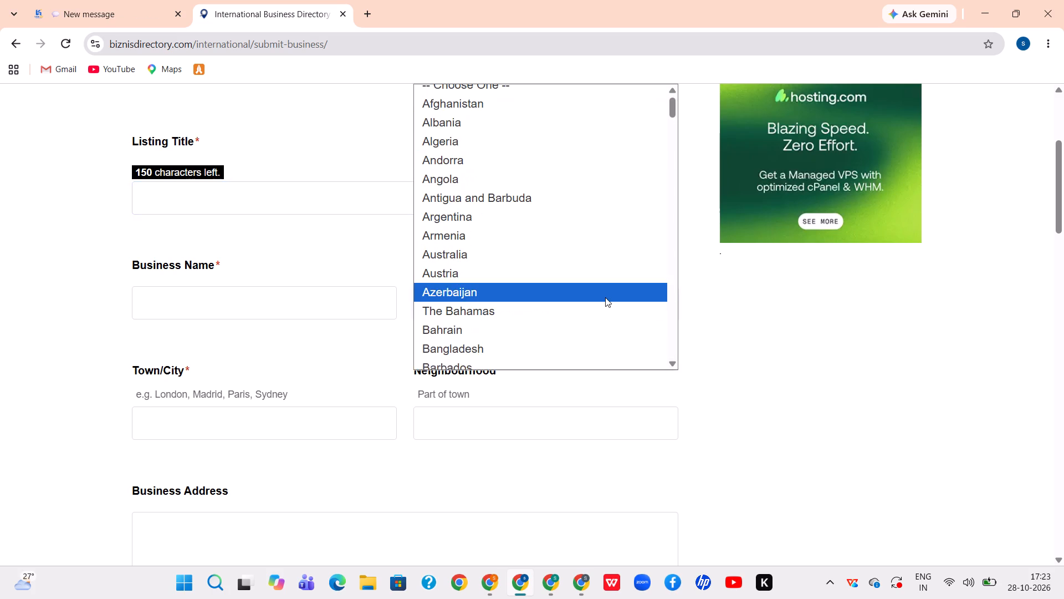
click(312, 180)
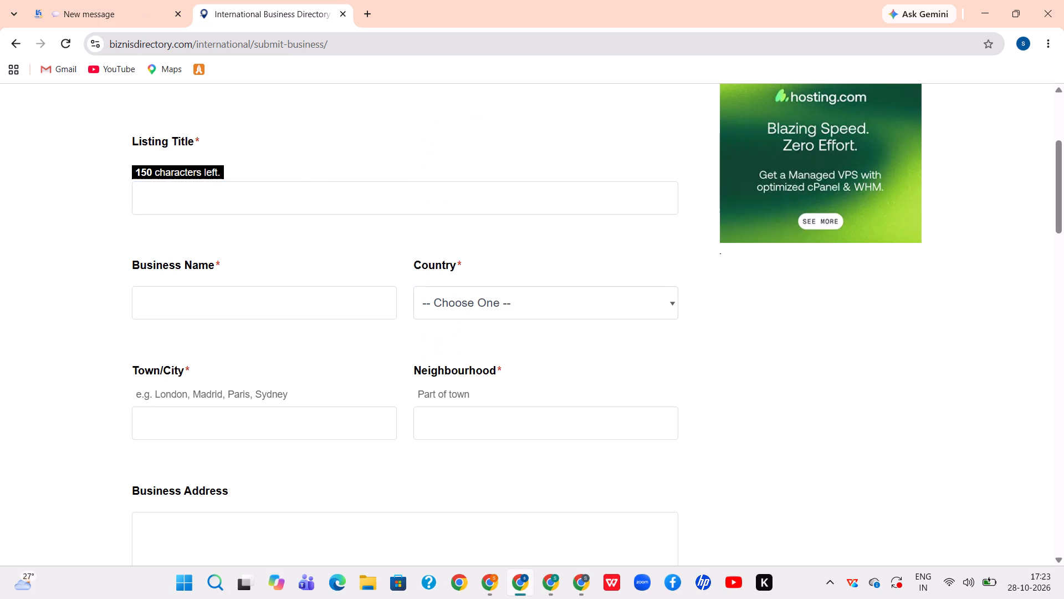
Copy "IT Campus Guru - IT Training Institute in Nagpur" from its Google business profile into the Listing Title and Business Name fields.
click(319, 193)
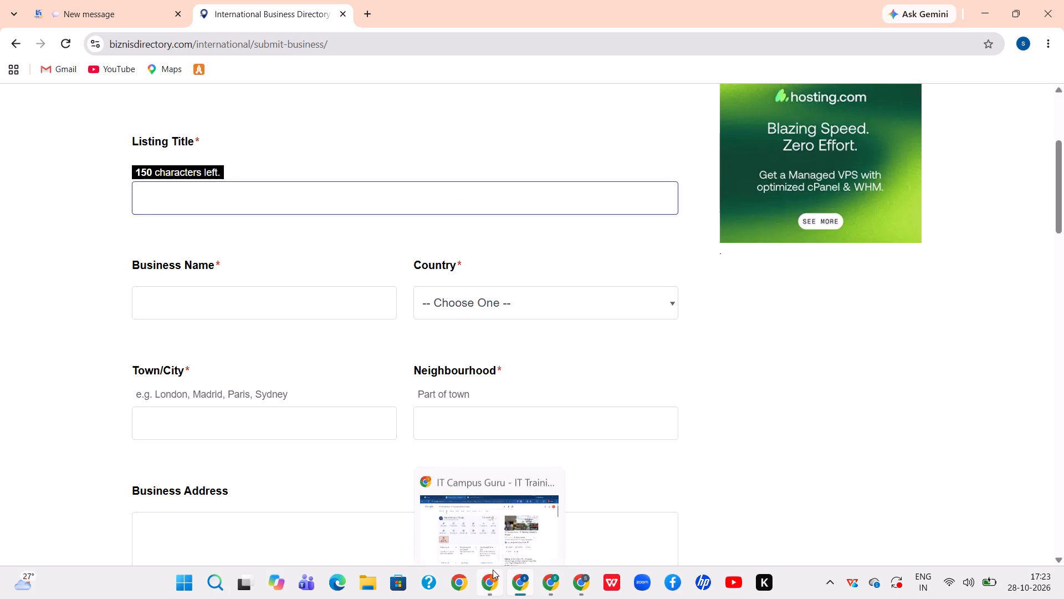
click(492, 570)
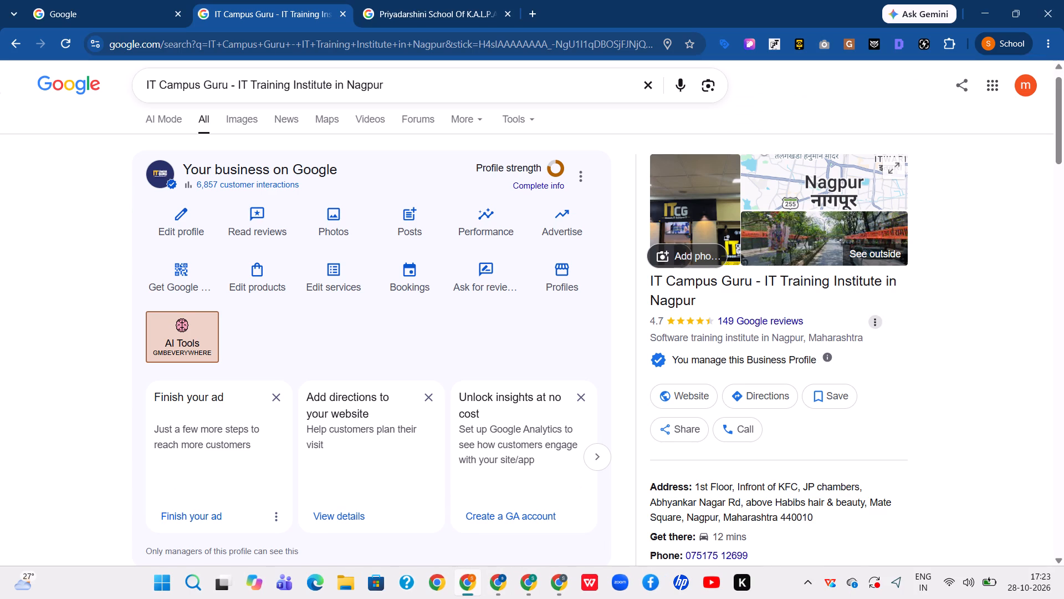
triple_click(765, 296)
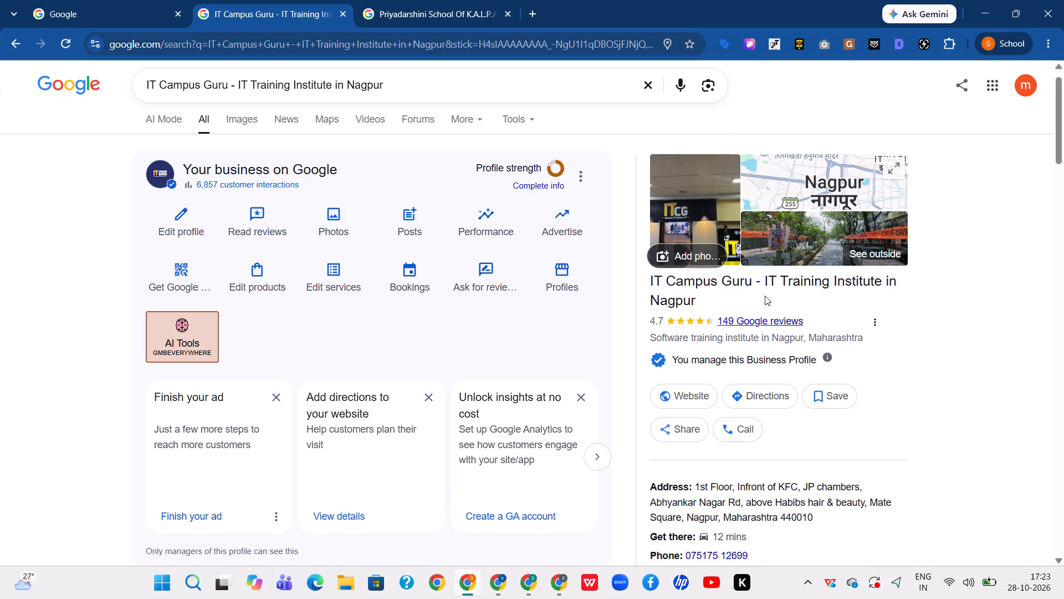
double_click(765, 296)
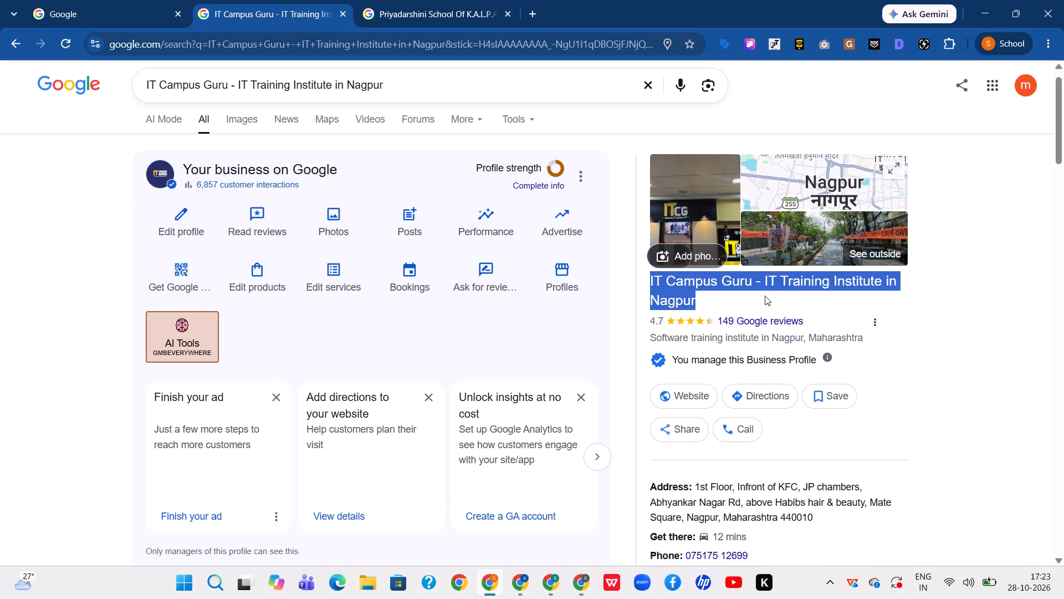
key(ctrl+c)
click(765, 296)
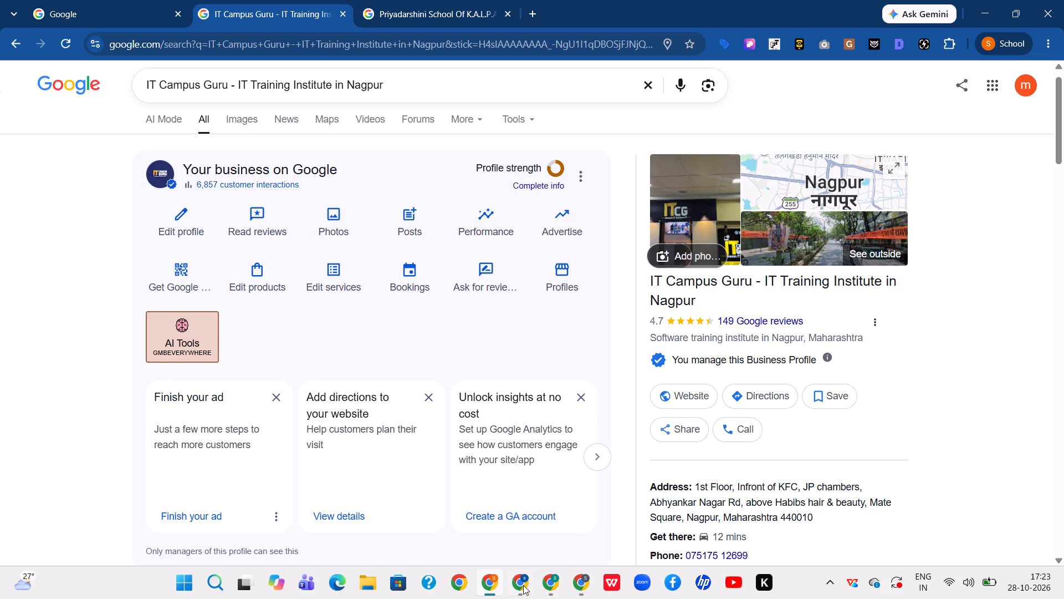
click(523, 585)
key(ctrl+v)
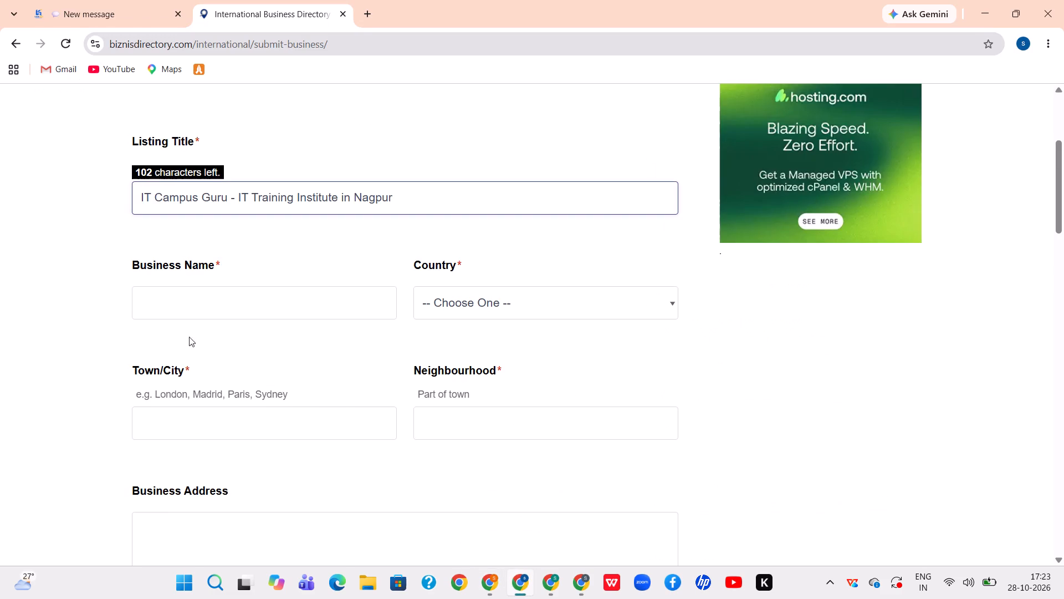
click(243, 306)
key(ctrl+v)
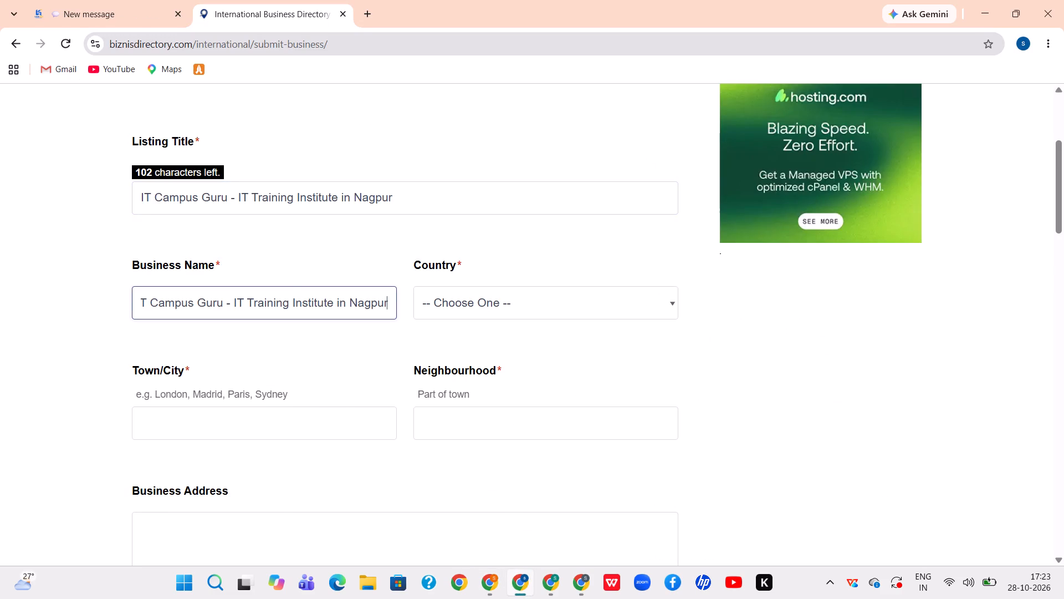
Select the business's country in the listing information form.
click(467, 306)
text(ini)
key(Return)
scroll(467, 306, down, 3)
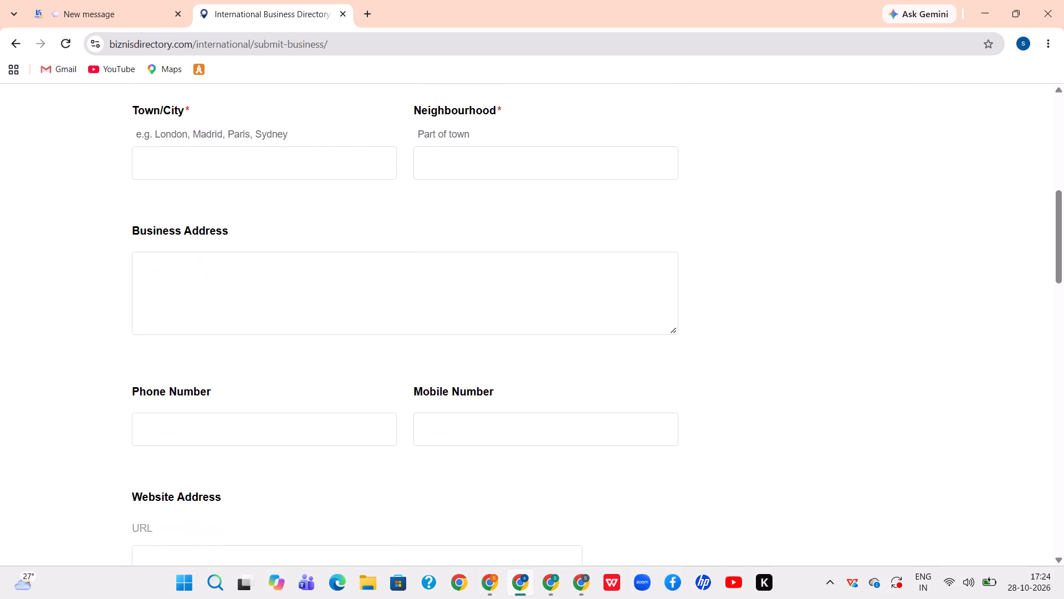
Enter Nagpur as both the Town/City and the Neighbourhood in the listing information form.
click(211, 174)
text(Nagpur)
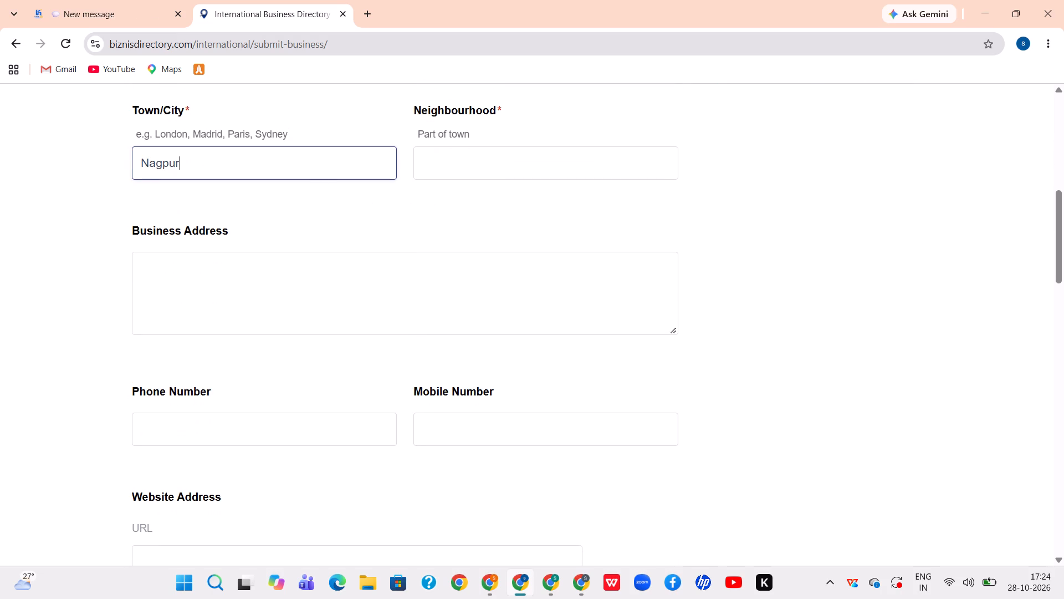
click(502, 161)
text(Nagpur)
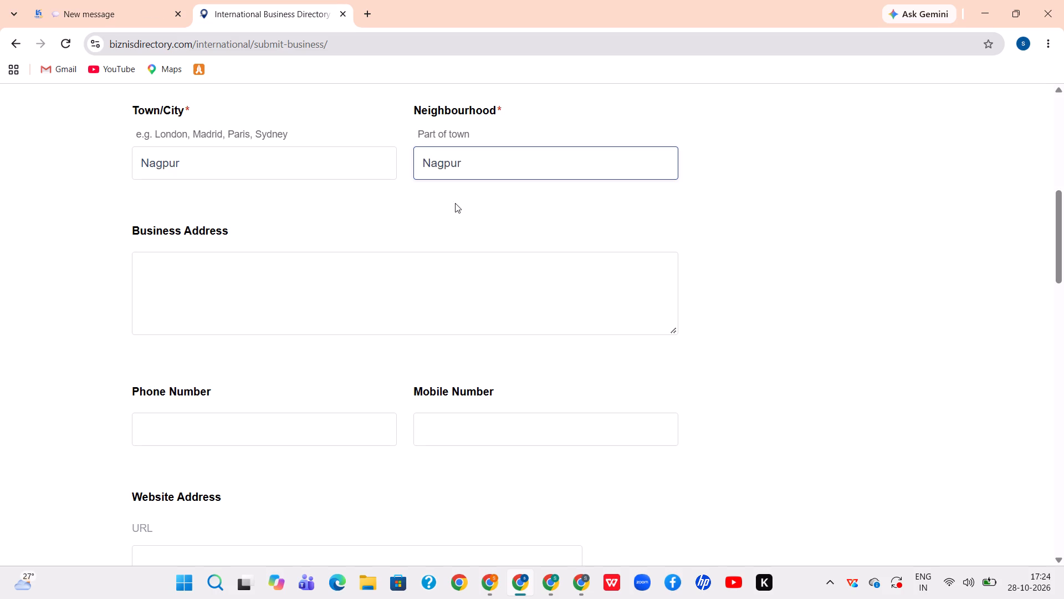
Copy the institute's full address from its Google business profile into the Business Address field and remove the trailing line break.
click(424, 263)
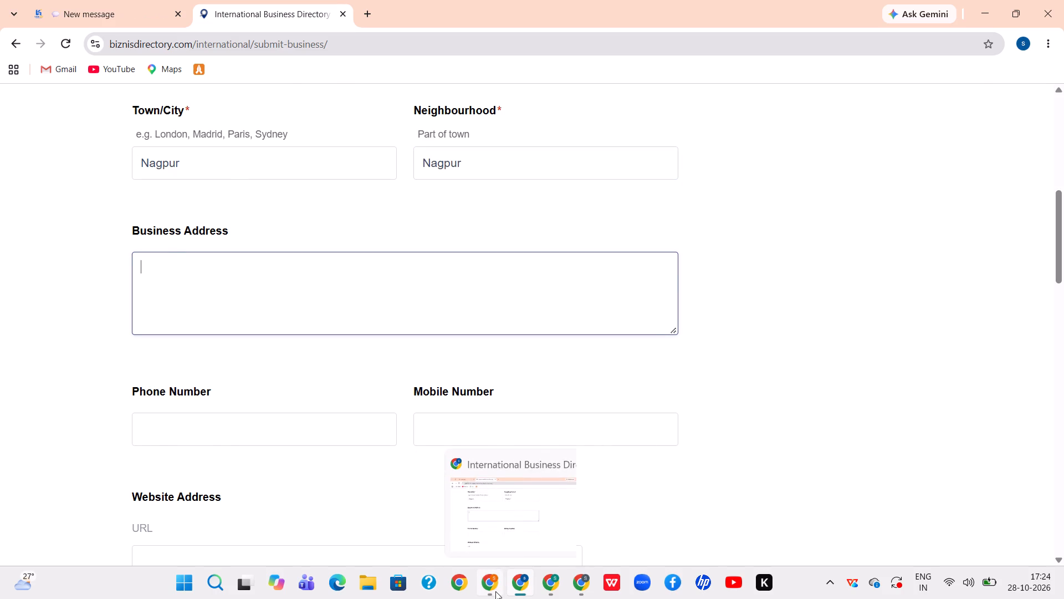
click(495, 591)
click(699, 484)
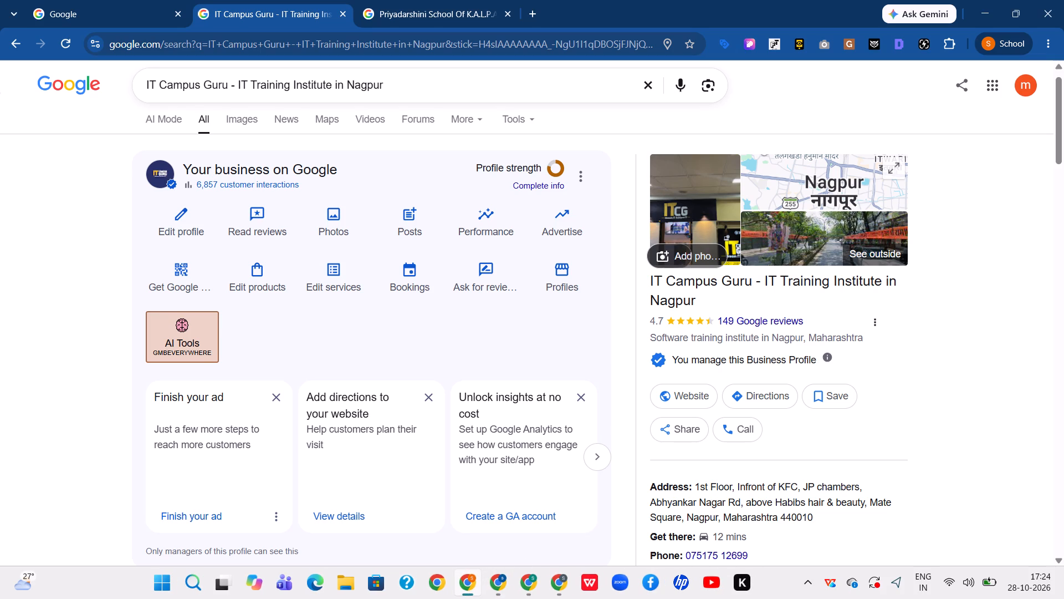
drag(699, 484, 817, 519)
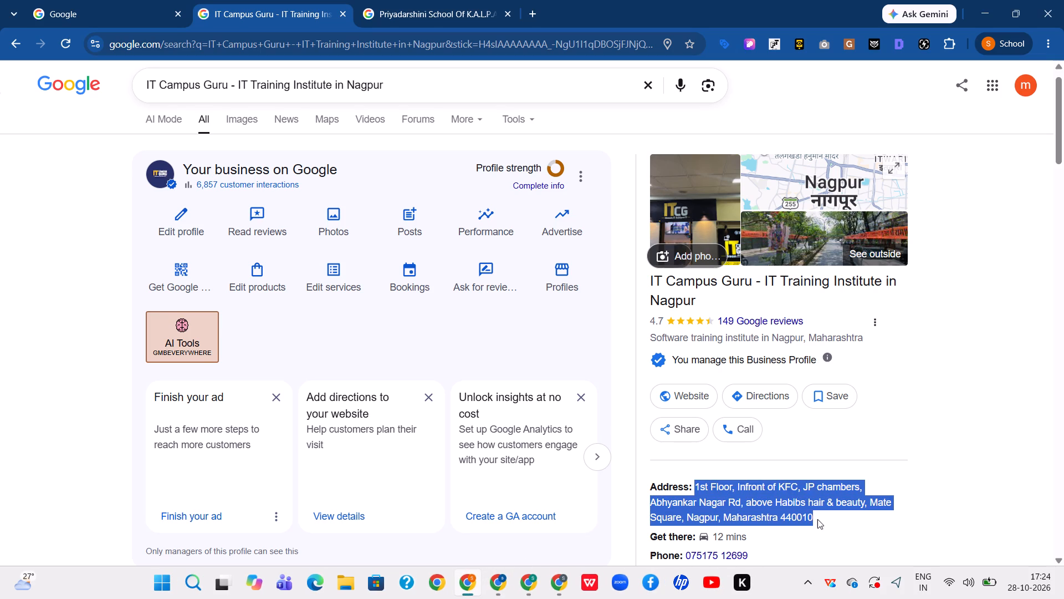
key(ctrl+c)
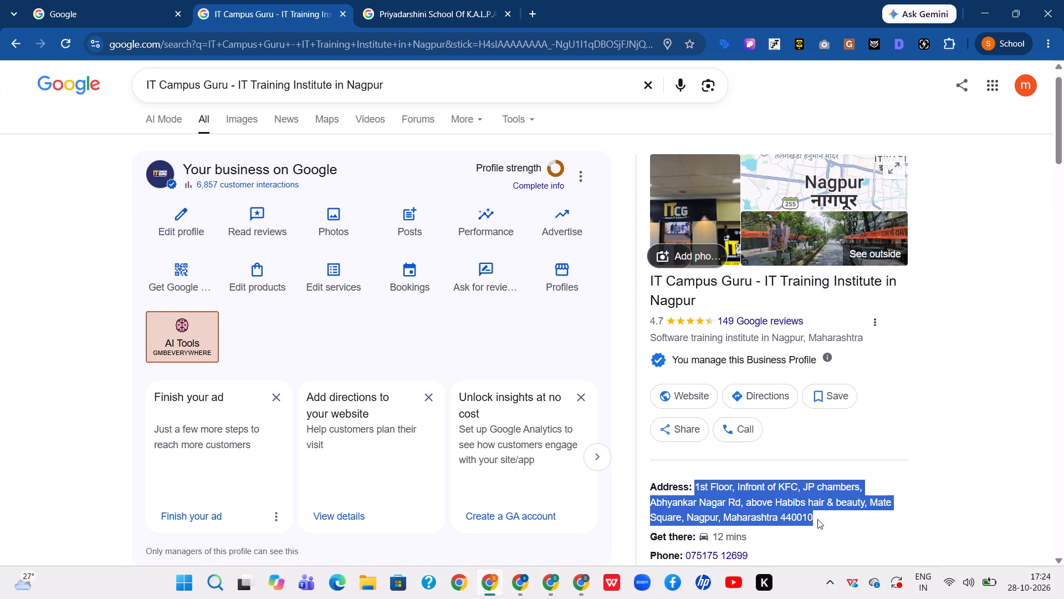
click(817, 519)
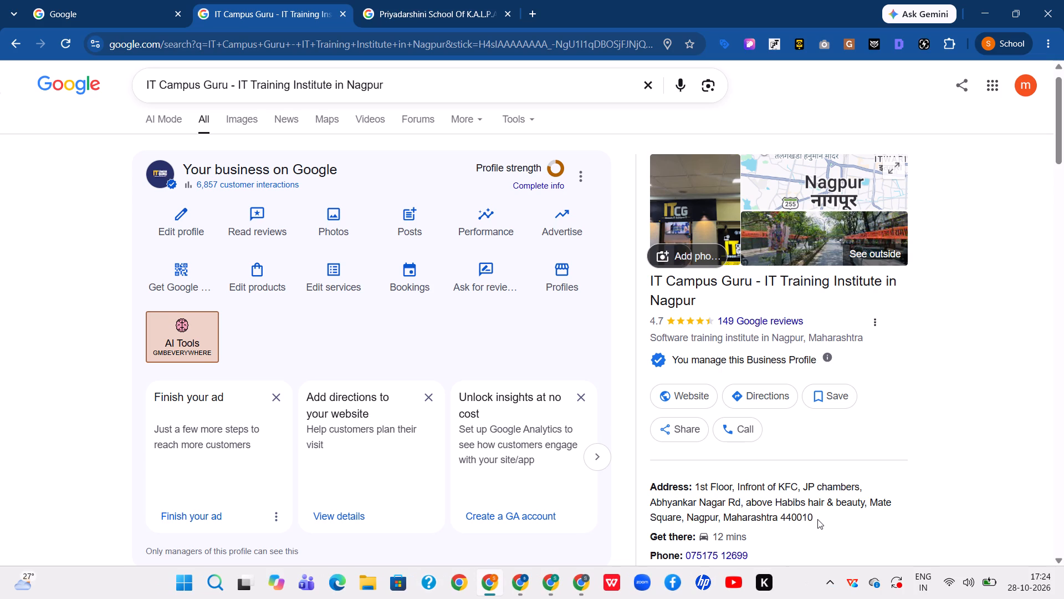
click(524, 588)
key(ctrl+v)
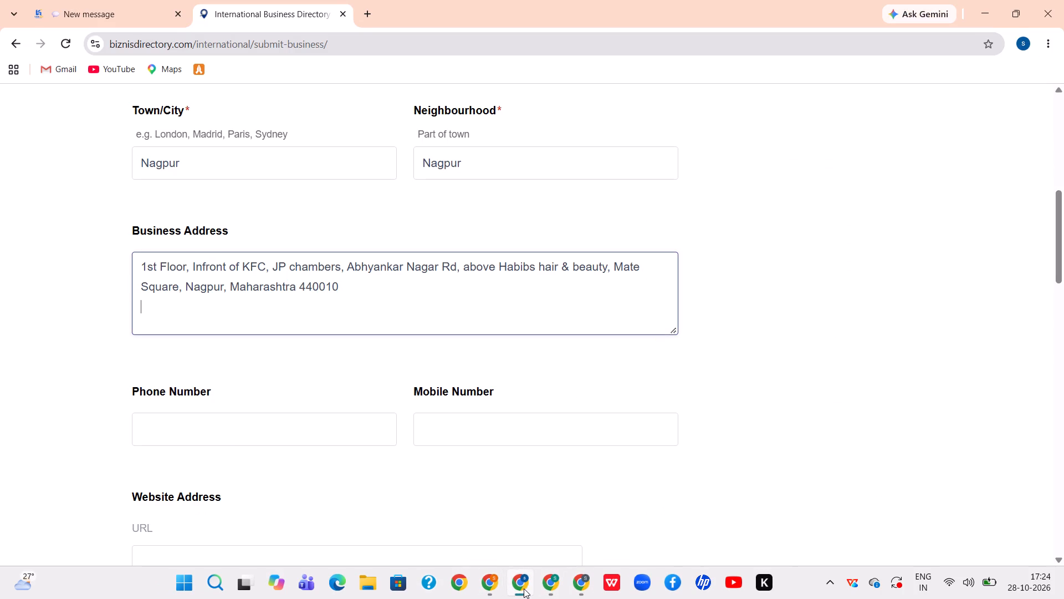
key(BackSpace)
scroll(289, 339, down, 1)
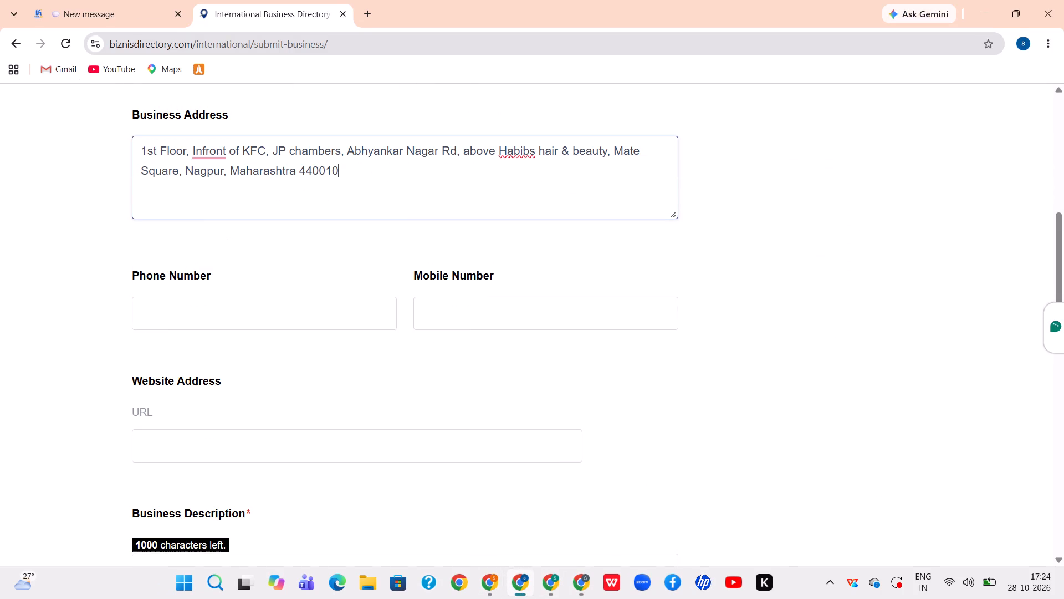
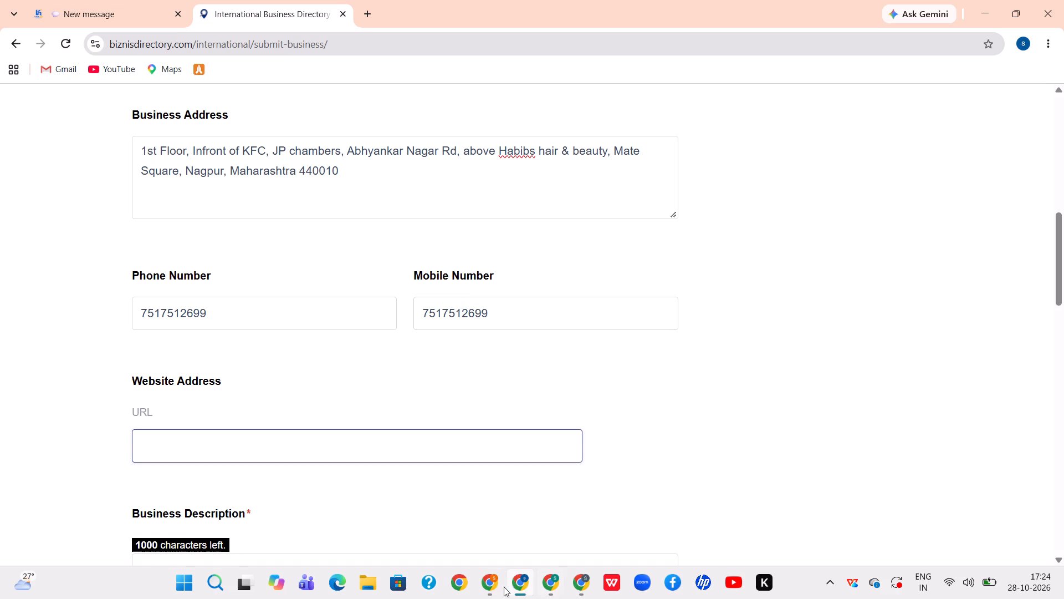
Copy the share link from IT Campus Guru's Google business profile into the Website Address field of the listing form.
click(495, 587)
click(682, 419)
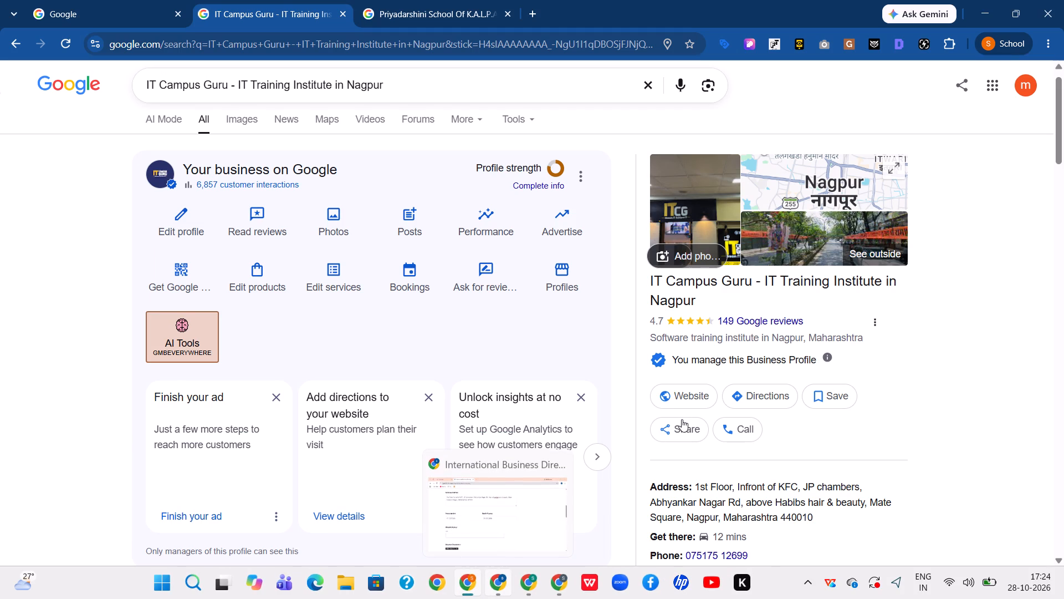
click(920, 318)
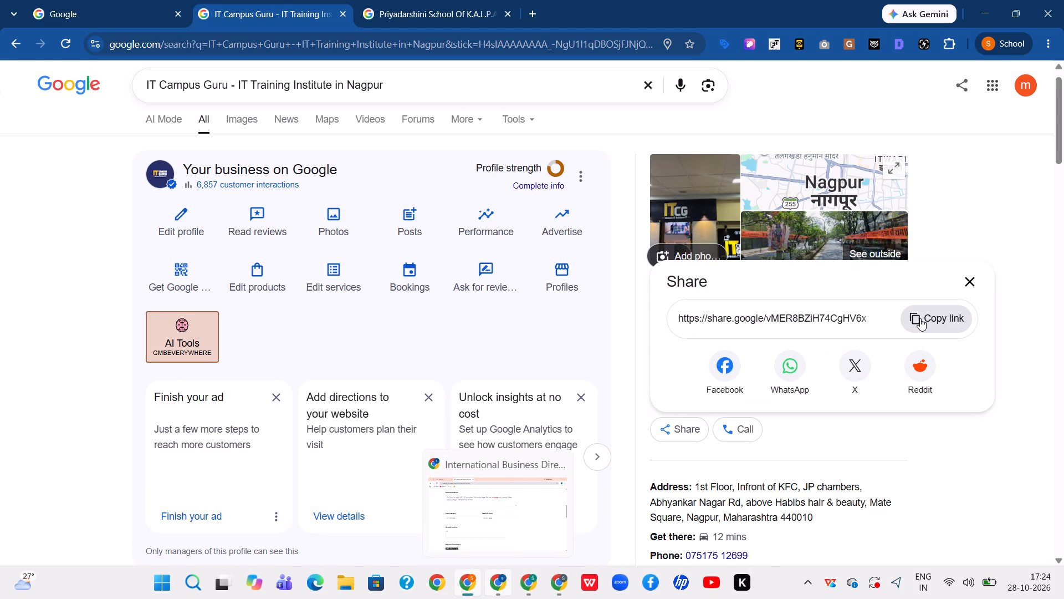
click(840, 481)
key(Page_Down)
key(Page_Down)
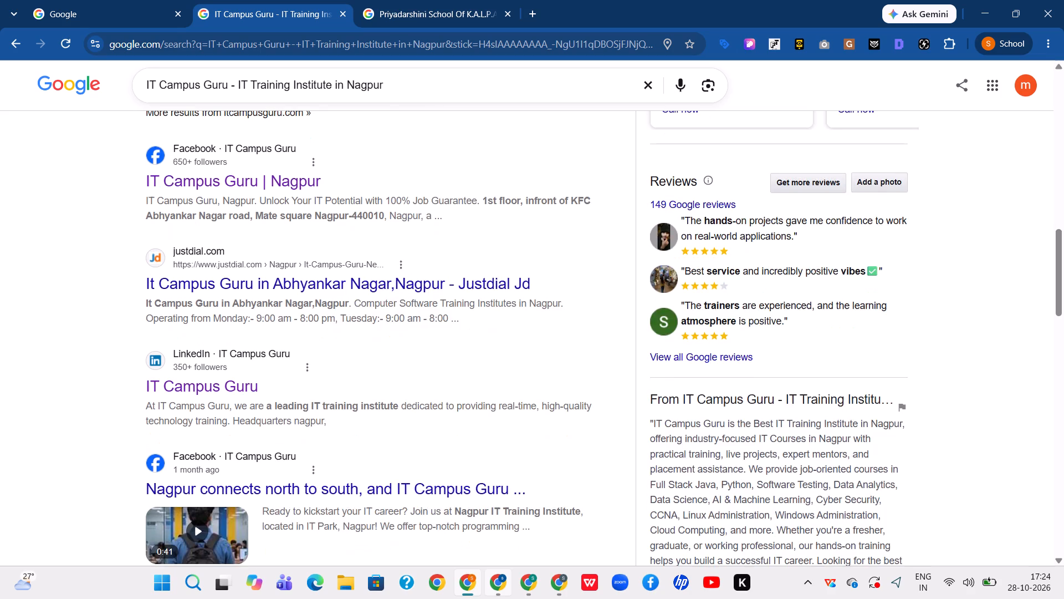
scroll(840, 481, down, 1)
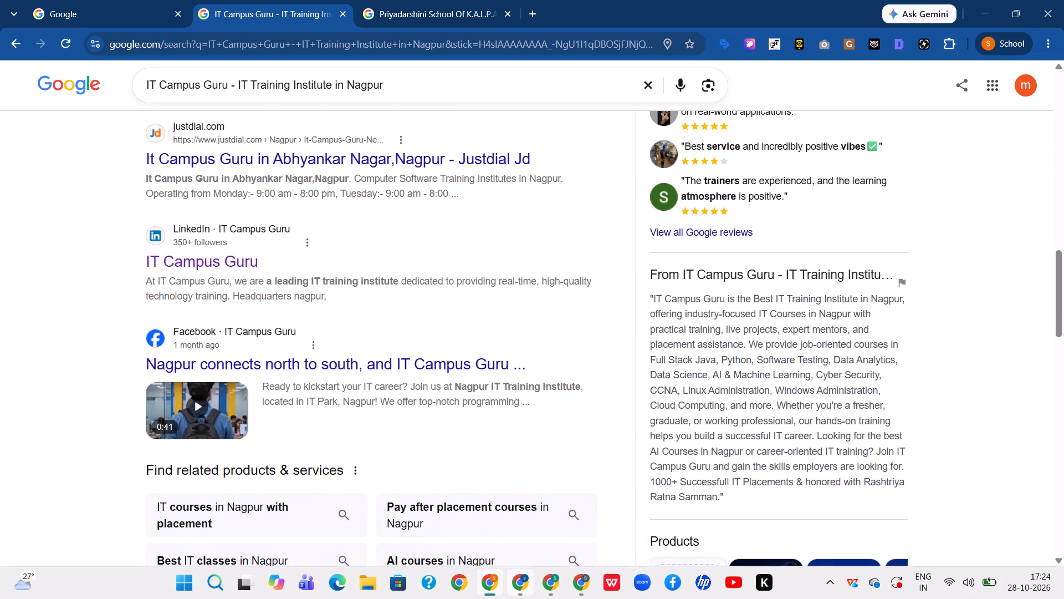
click(656, 298)
drag(656, 298, 715, 498)
click(525, 592)
key(ctrl+v)
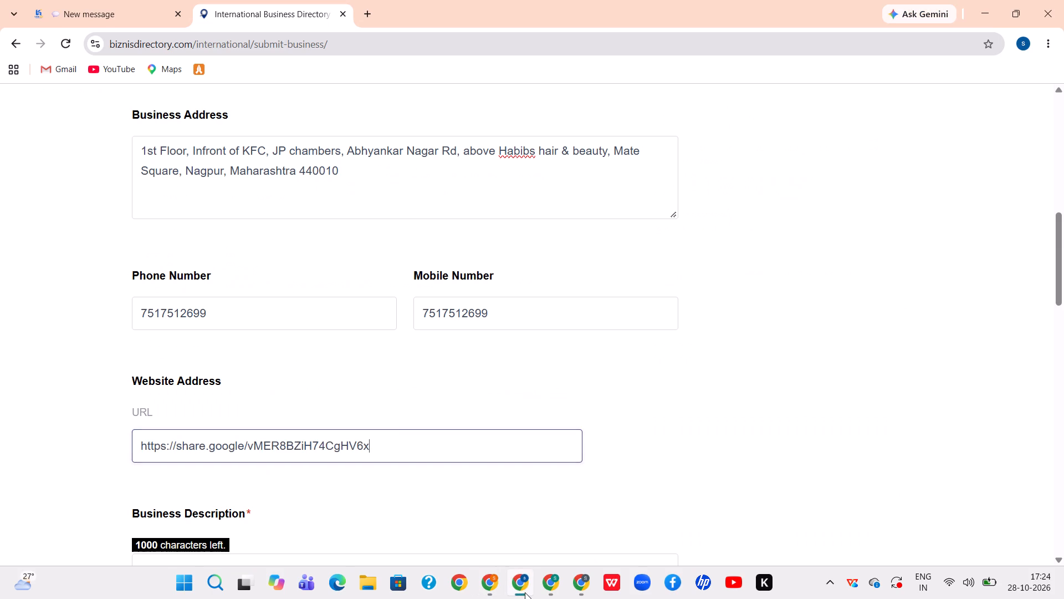
Copy the "From IT Campus Guru" description text from the Google business profile into the Business Description field.
key(Page_Down)
click(269, 210)
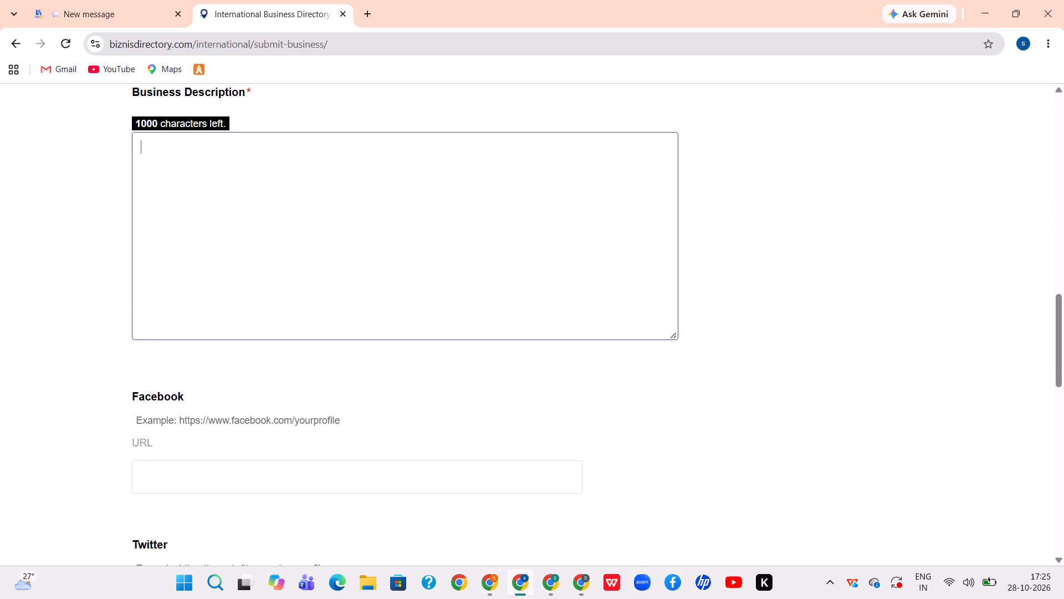
scroll(269, 210, up, 1)
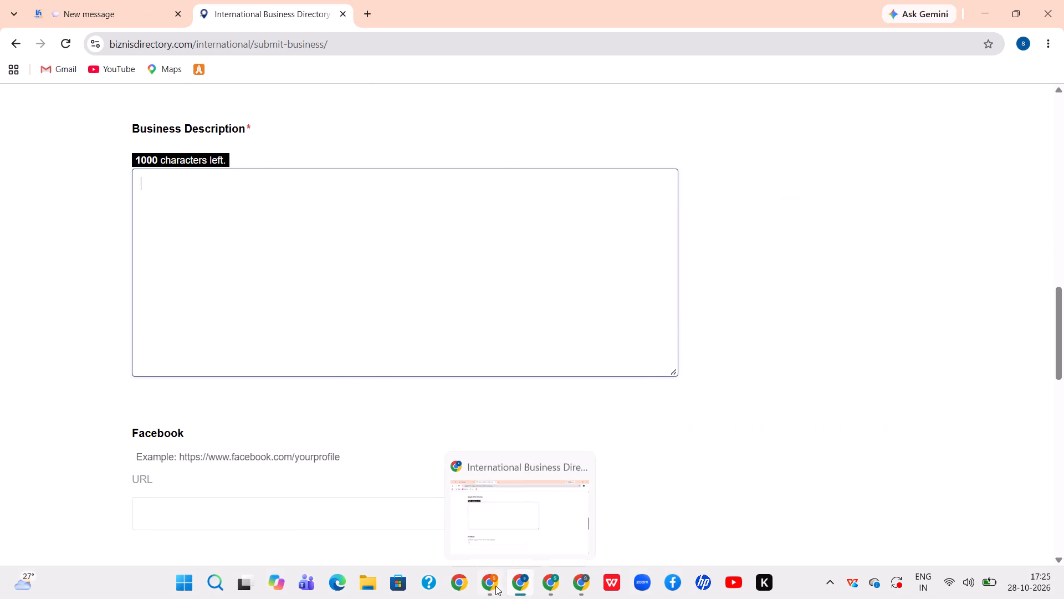
click(494, 586)
key(ctrl+c)
click(555, 463)
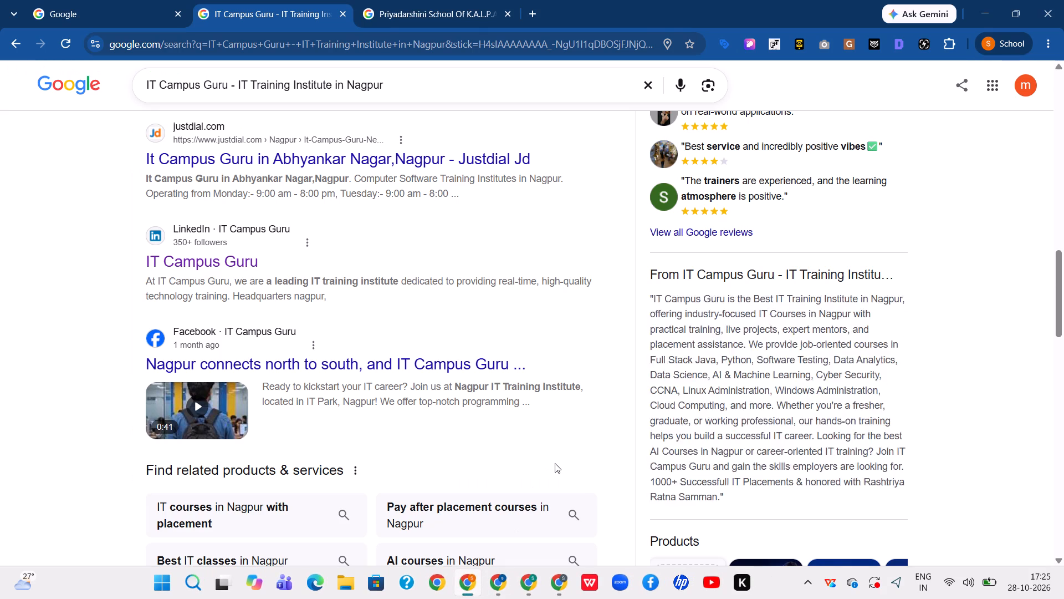
key(Page_Up)
key(Page_Up)
key(Page_Up)
key(Page_Up)
key(Page_Up)
key(Page_Up)
scroll(555, 463, down, 1)
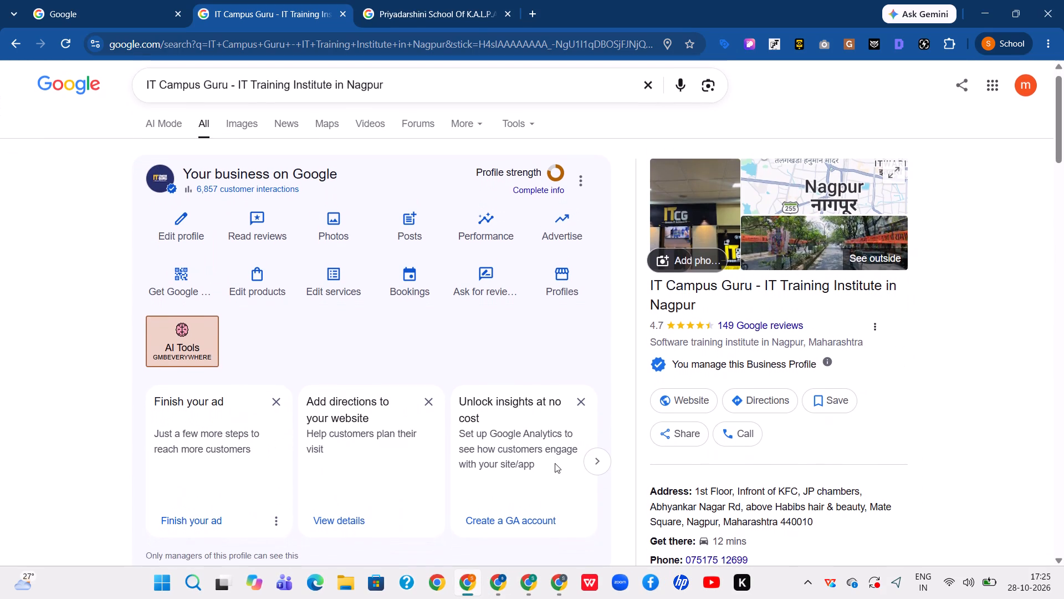
scroll(555, 463, down, 1)
click(493, 584)
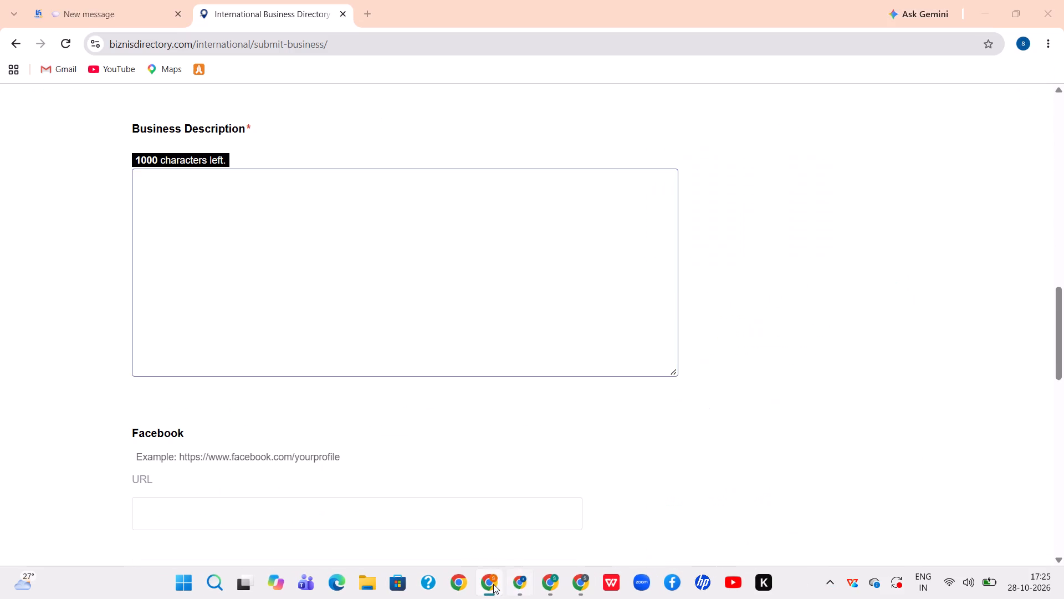
key(ctrl+v)
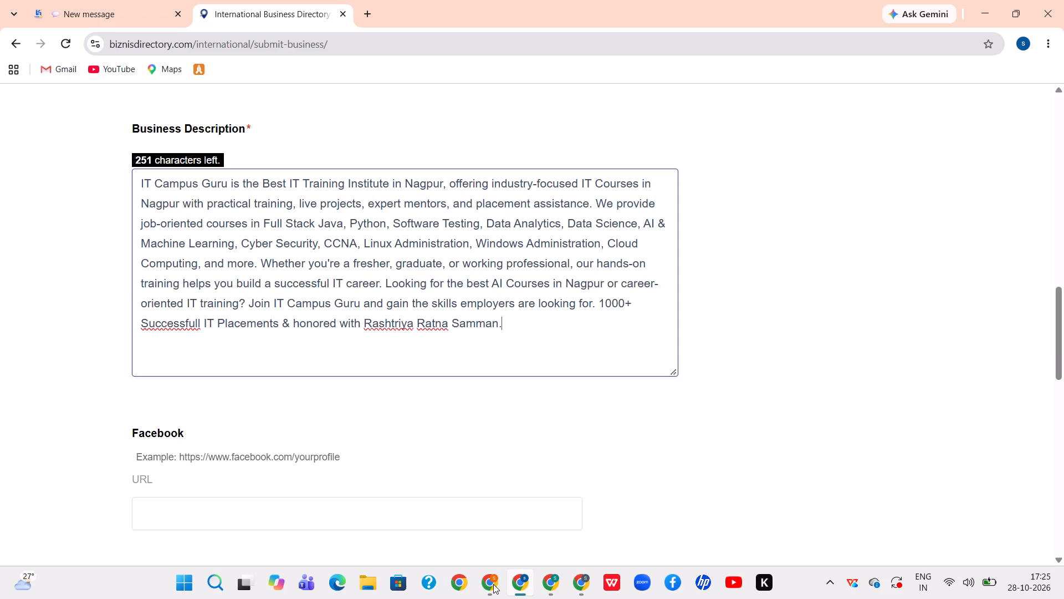
Enter "Monday-Saturday: 10:00 AM - 07:00 PM" as the Opening Hours, leaving the social links blank, and continue to the listing images.
scroll(432, 420, down, 2)
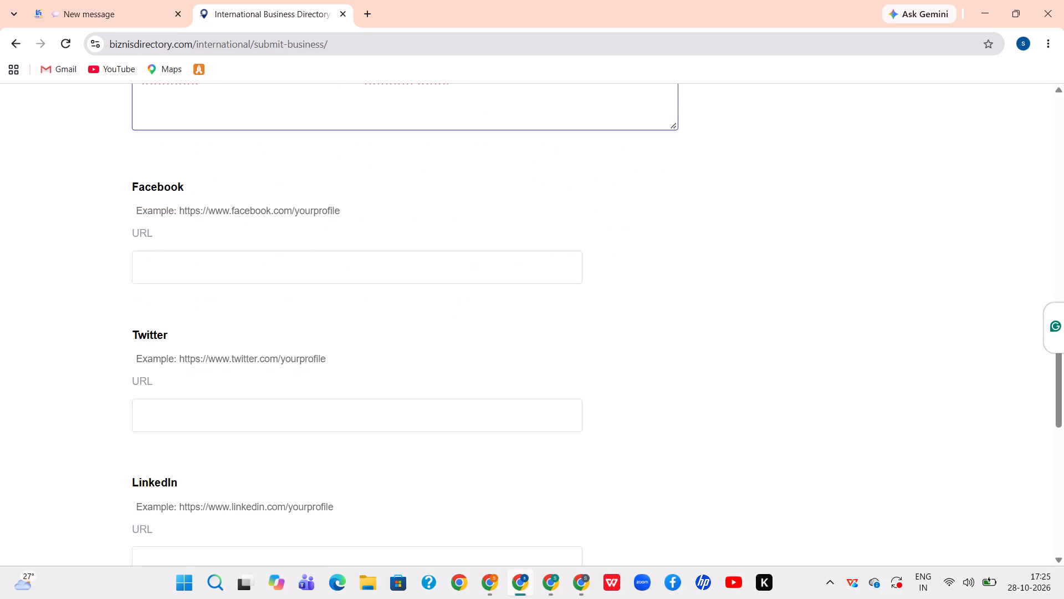
scroll(432, 420, down, 7)
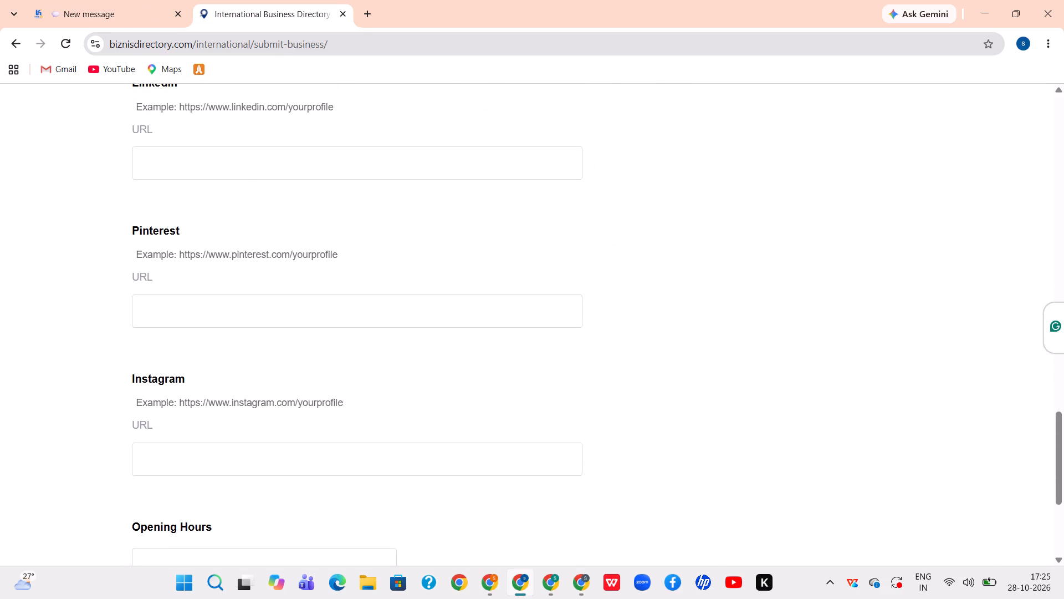
scroll(432, 420, down, 5)
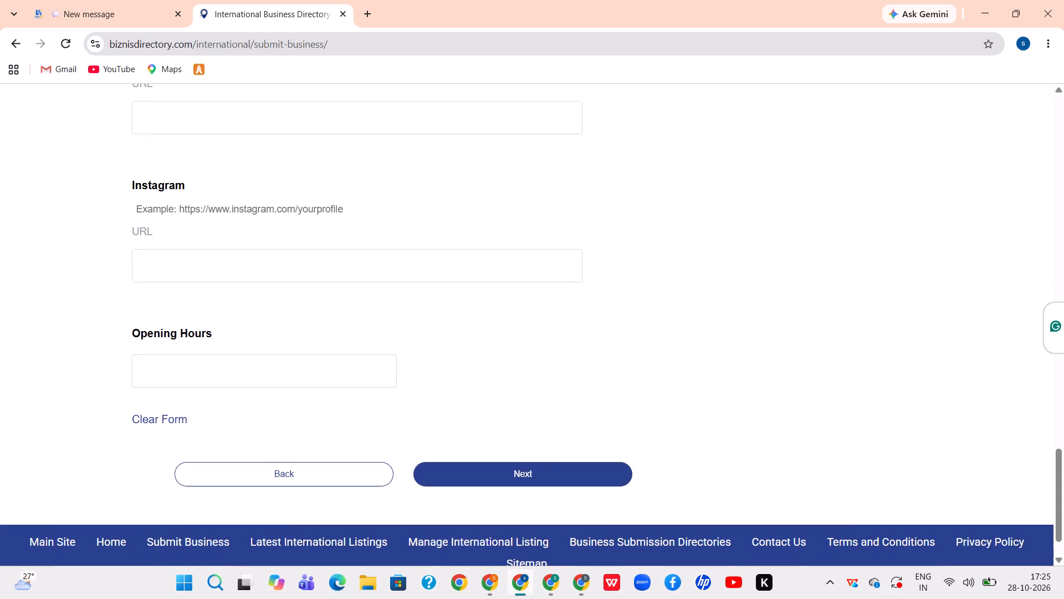
click(308, 371)
text(Mond)
text(ay)
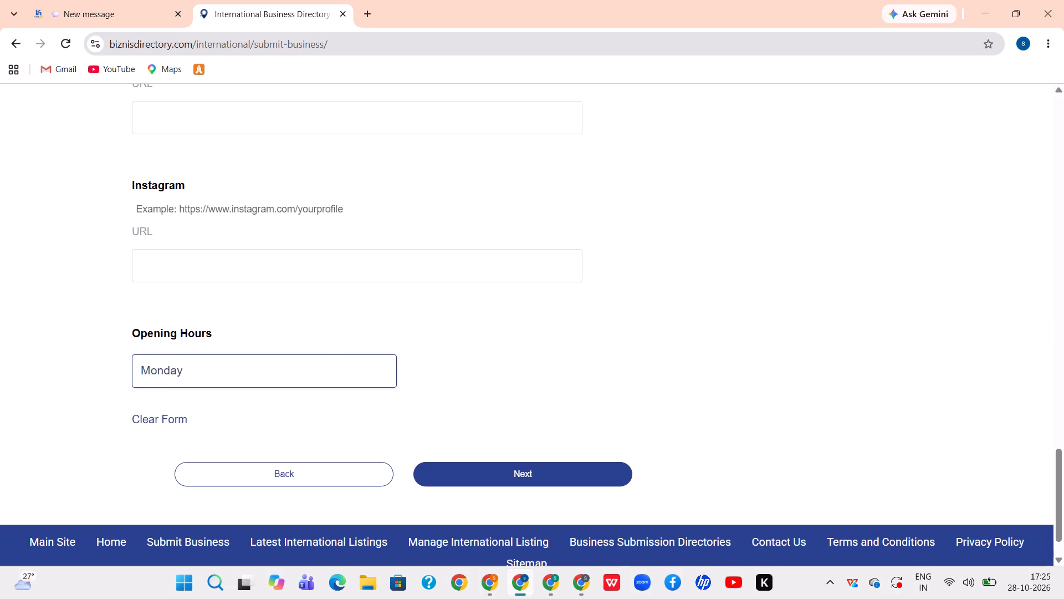
text(: 10)
key(BackSpace)
key(BackSpace)
key(BackSpace)
key(BackSpace)
key(BackSpace)
key(BackSpace)
key(BackSpace)
text(dau)
key(BackSpace)
text(y-Saturday)
key(shift+l)
key(BackSpace)
text(: 1)
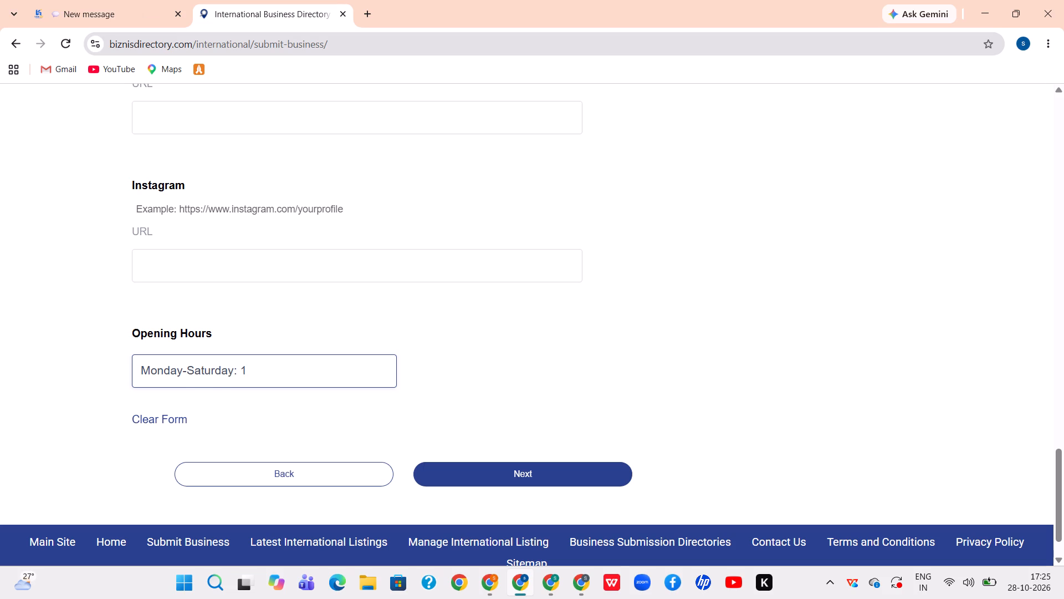
text(0;)
key(BackSpace)
text(:00)
key(space)
text(AM -)
key(space)
text(07:00 PM)
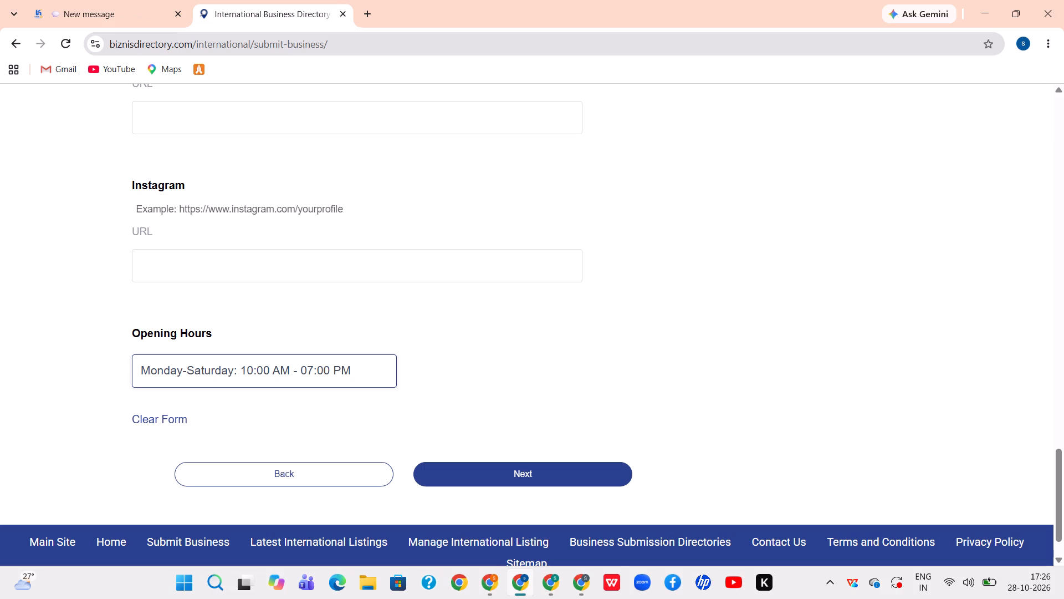
click(545, 469)
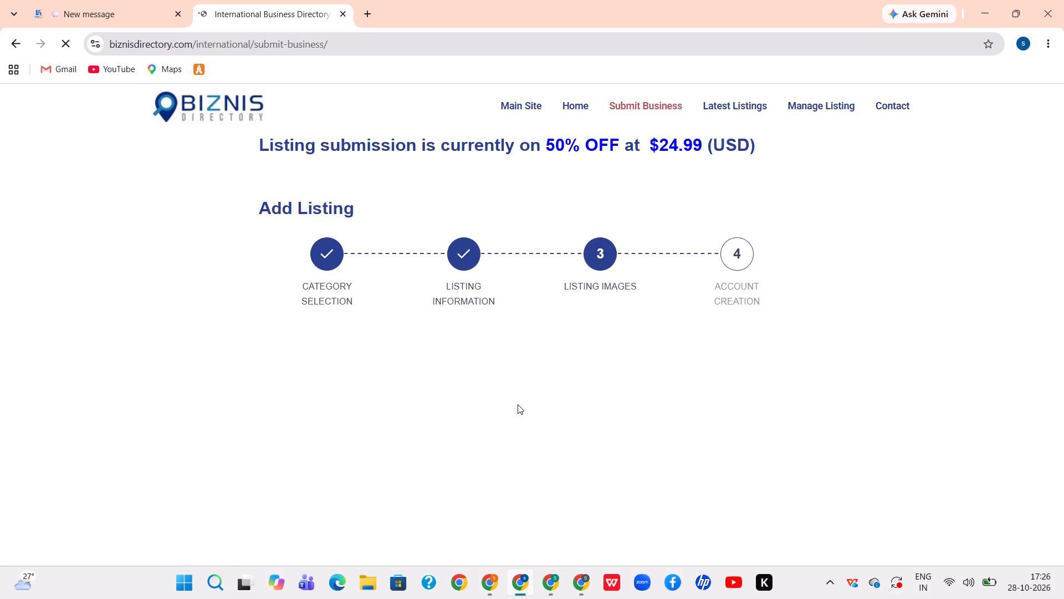
Upload Cover Image.jpg from Downloads as the business logo and continue to account creation.
scroll(518, 404, down, 1)
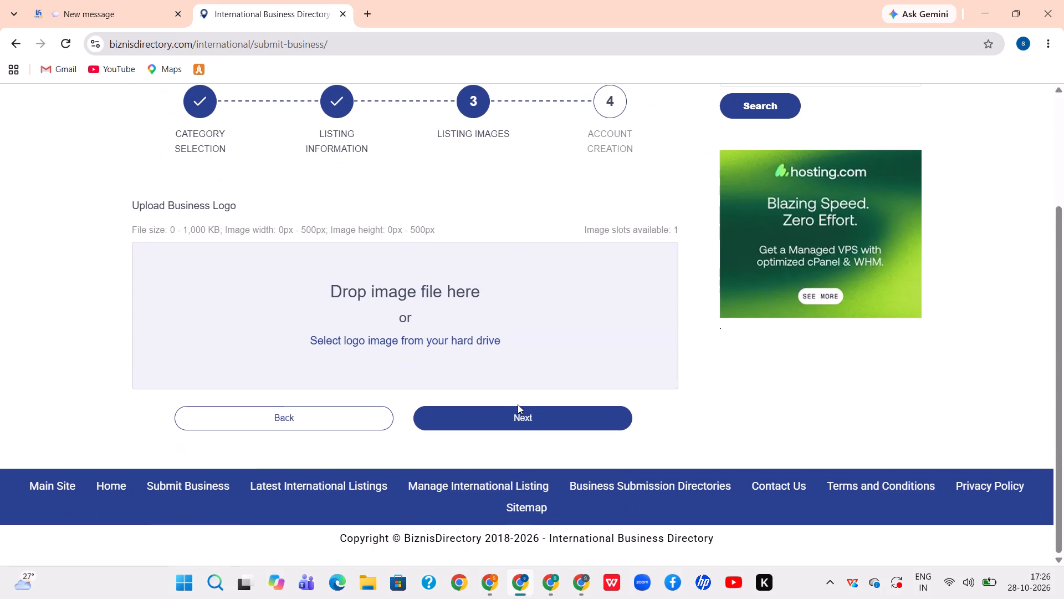
scroll(518, 404, down, 1)
click(471, 314)
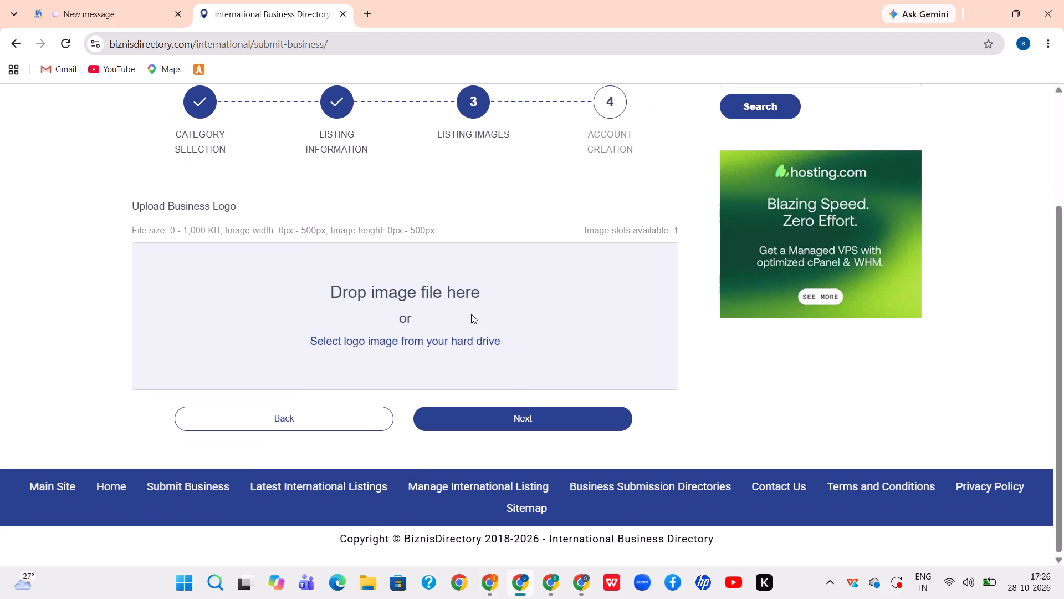
click(448, 342)
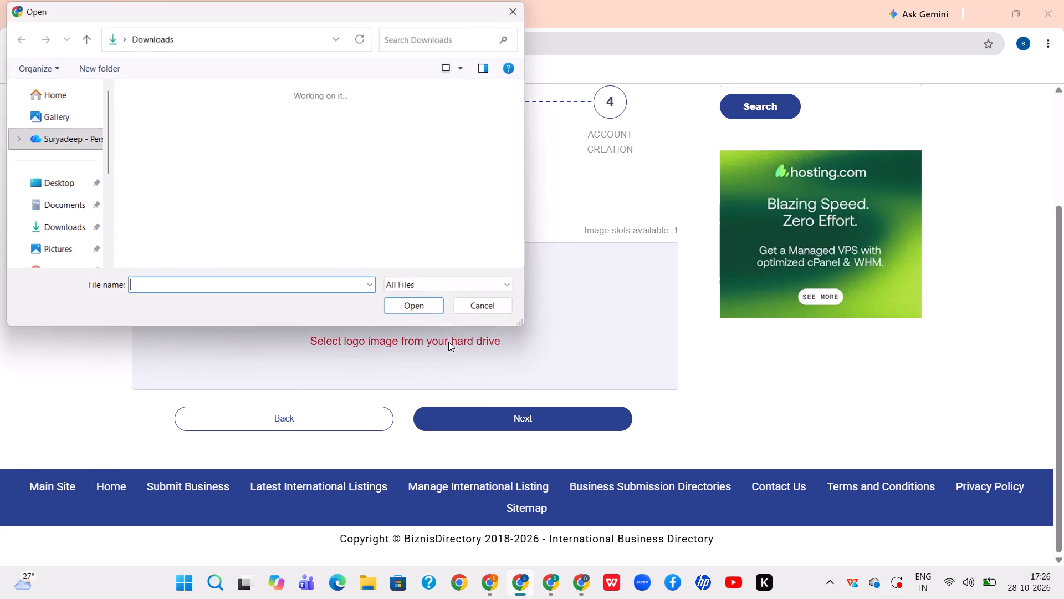
text(ima)
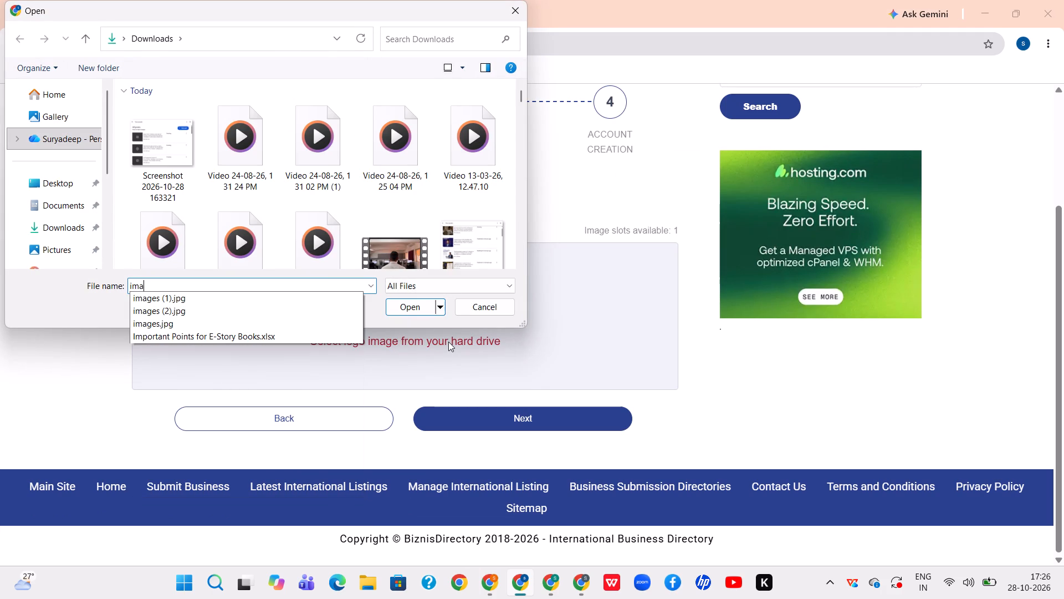
key(ctrl+a)
text(cov)
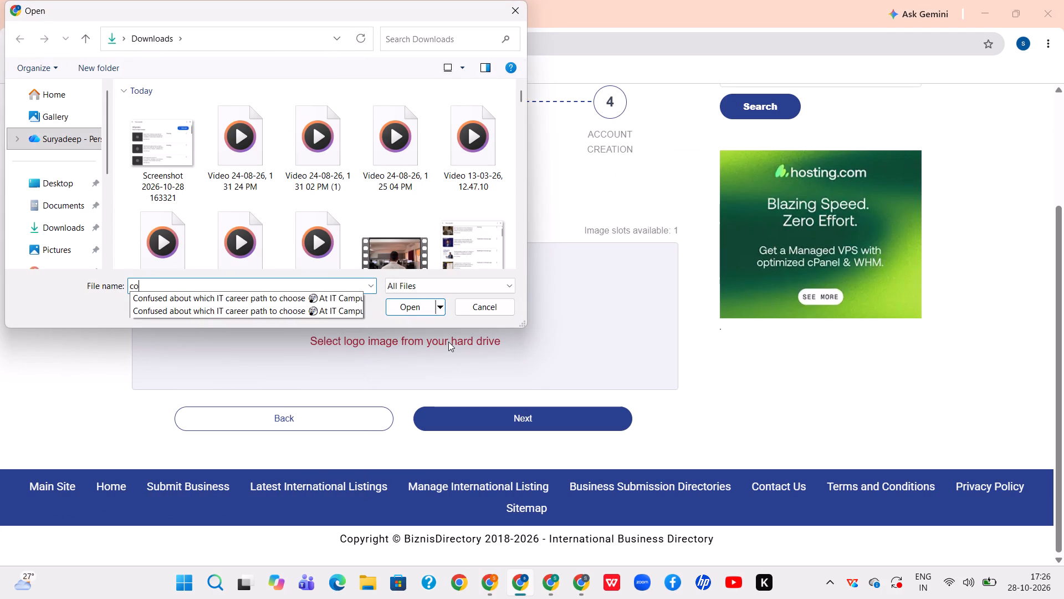
click(289, 303)
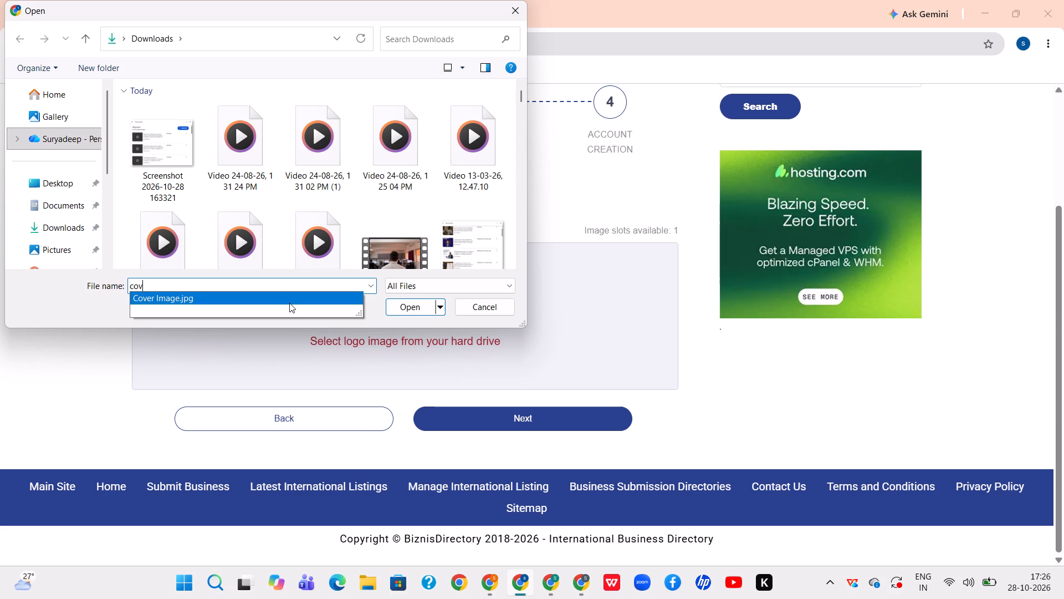
key(Return)
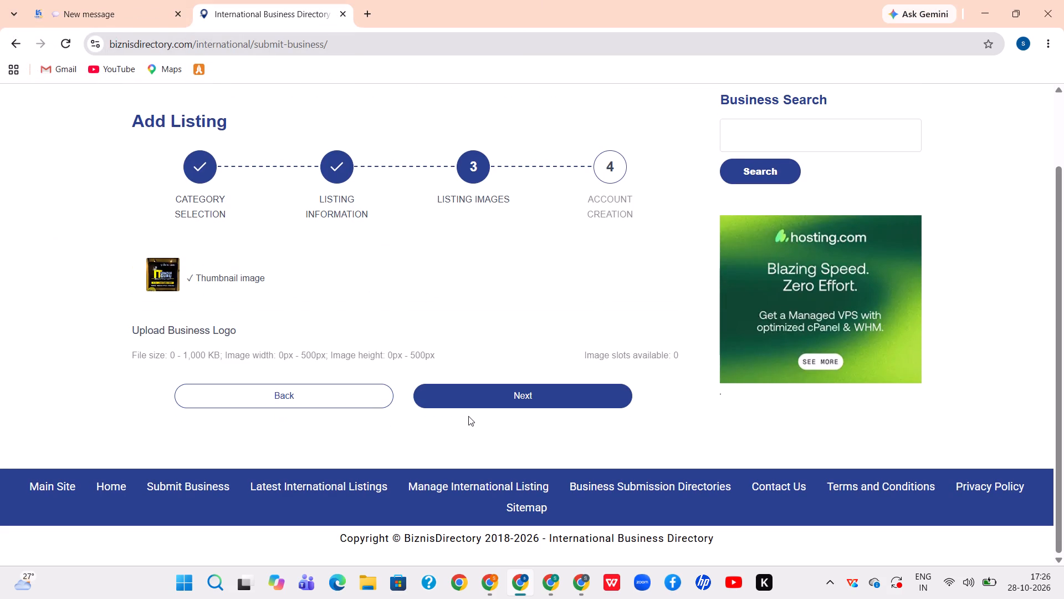
click(468, 399)
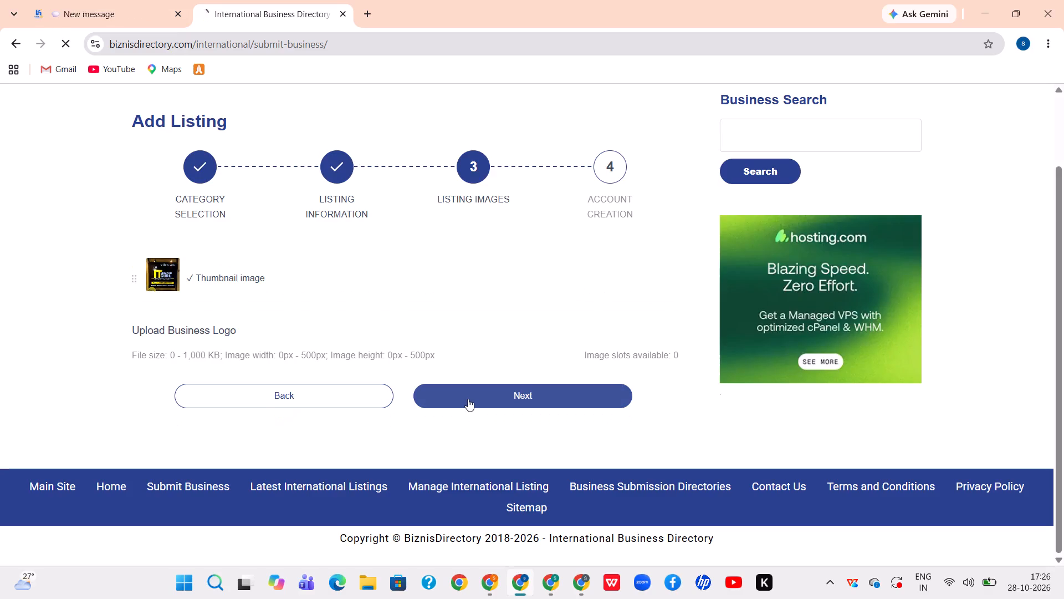
Fill in the account creation form with username ITCampusGuru and the saved email address.
scroll(468, 399, down, 1)
click(377, 334)
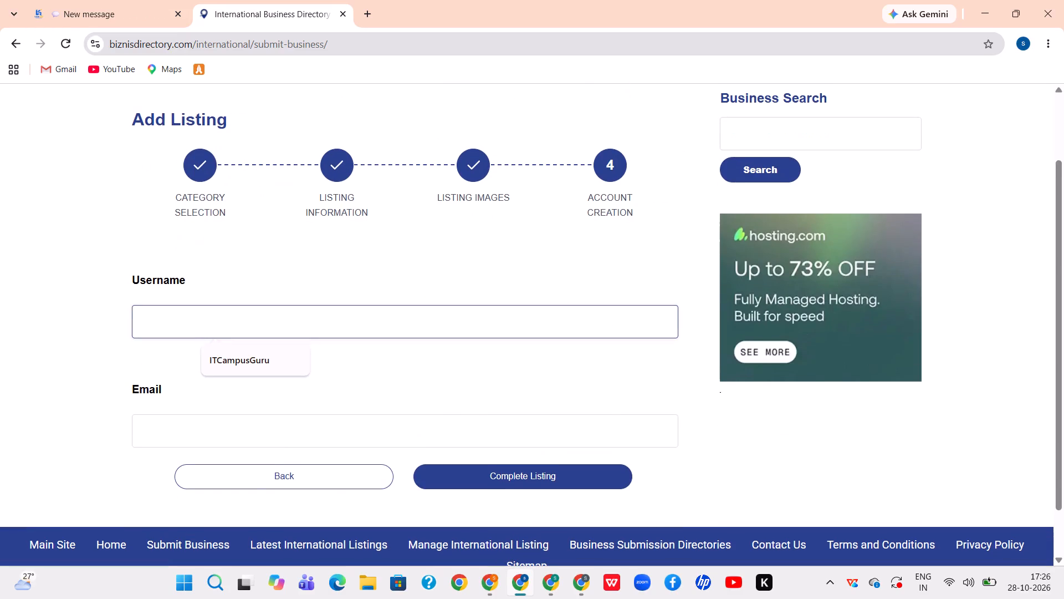
click(249, 349)
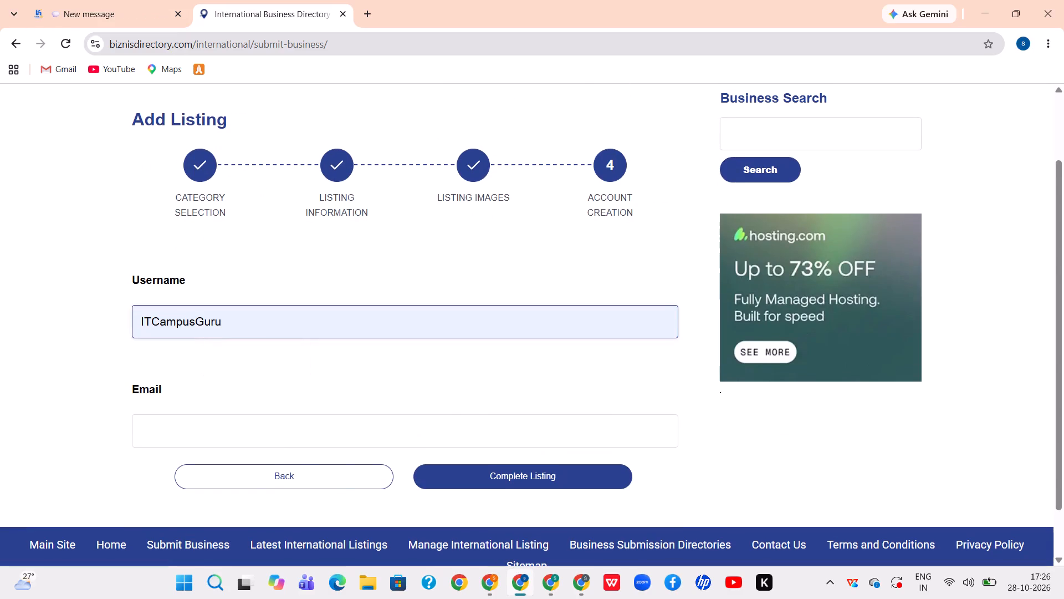
drag(290, 430, 300, 459)
click(300, 459)
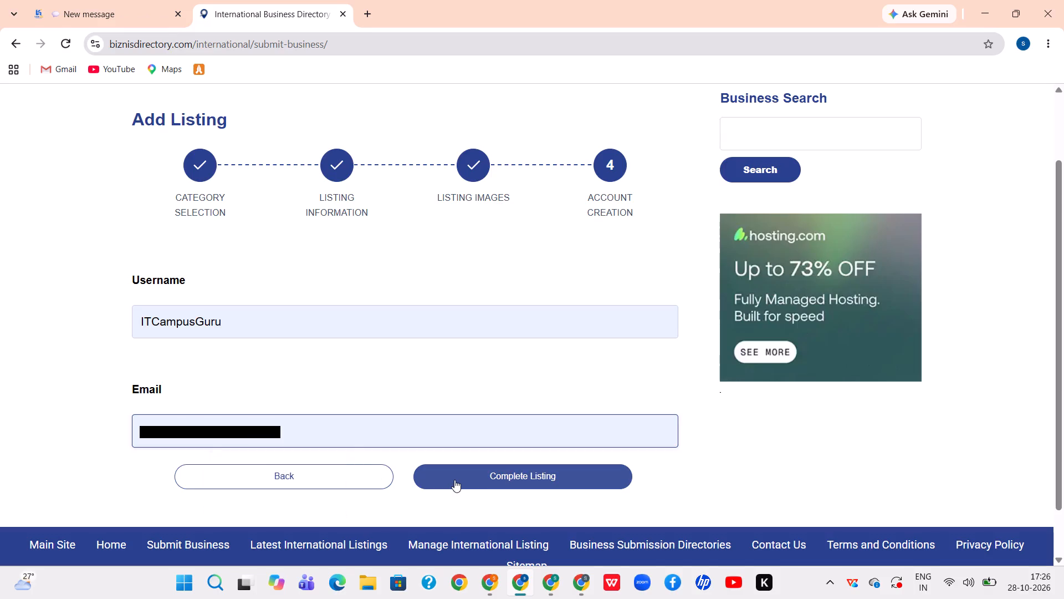
Submit the completed IT Campus Guru listing, review the page that follows, and close biznisdirectory.com without paying.
click(454, 480)
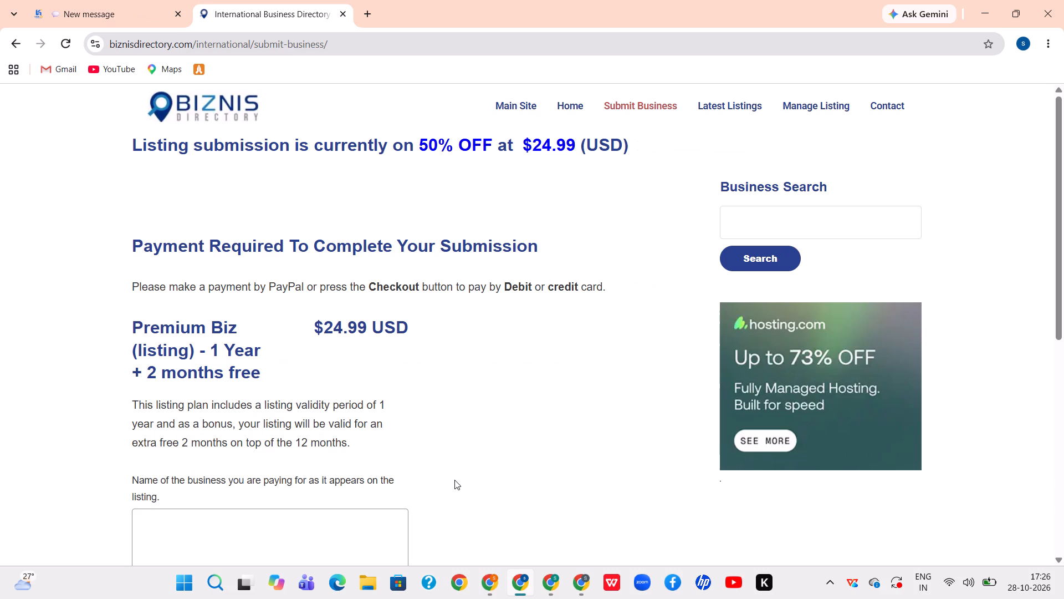
scroll(454, 480, down, 3)
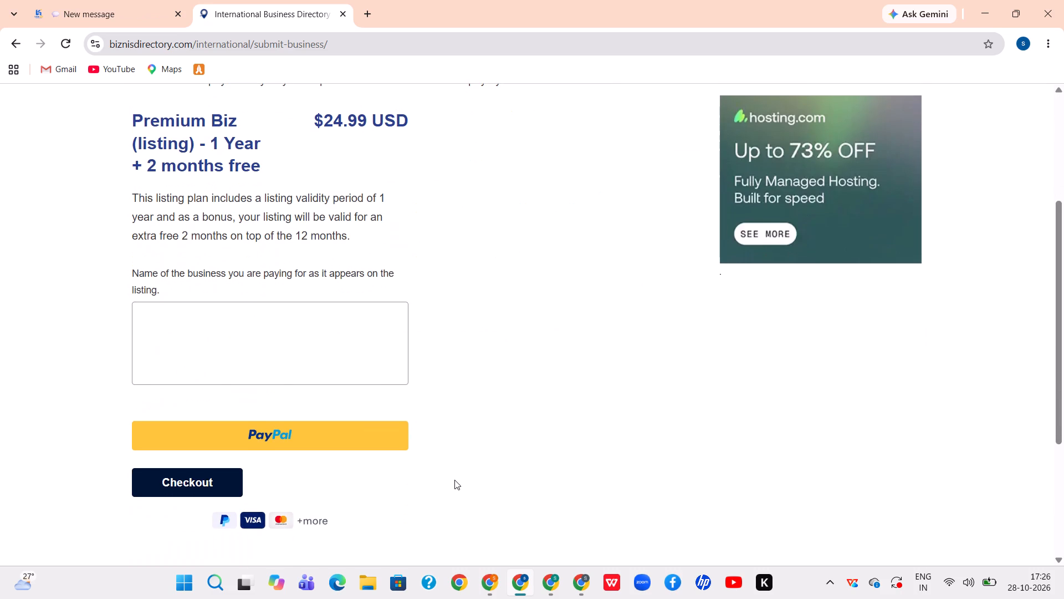
scroll(454, 480, up, 1)
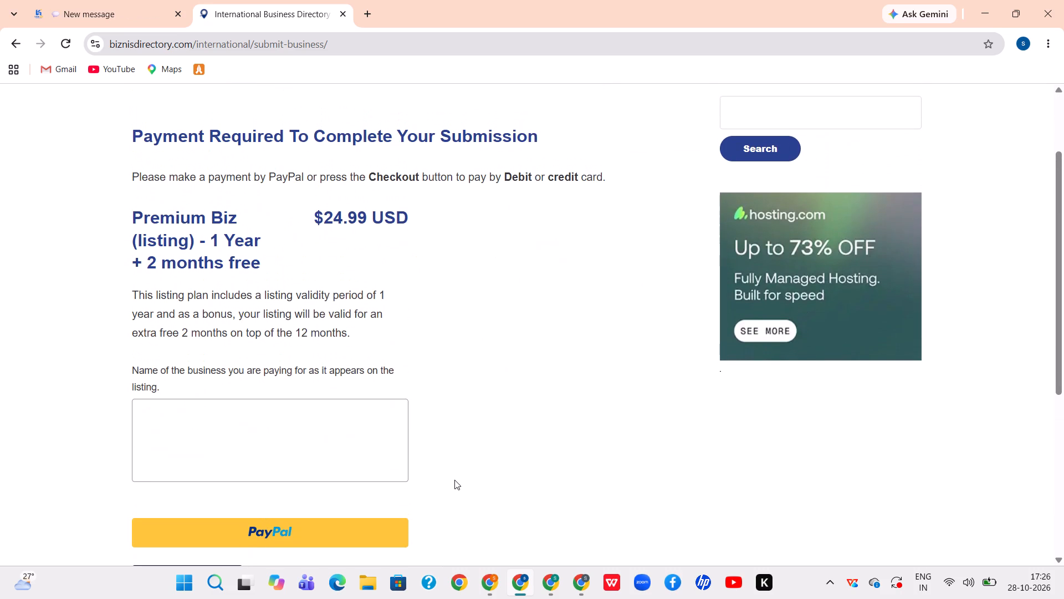
click(345, 12)
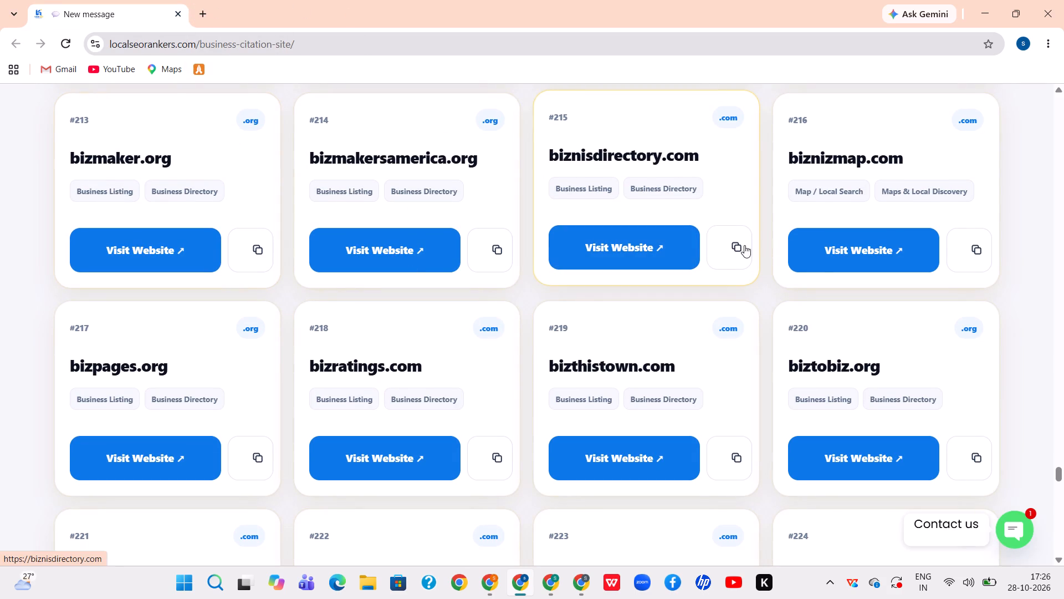
Open biznizmap.com from the citation site list to check it, and return to the list for further directories.
click(822, 256)
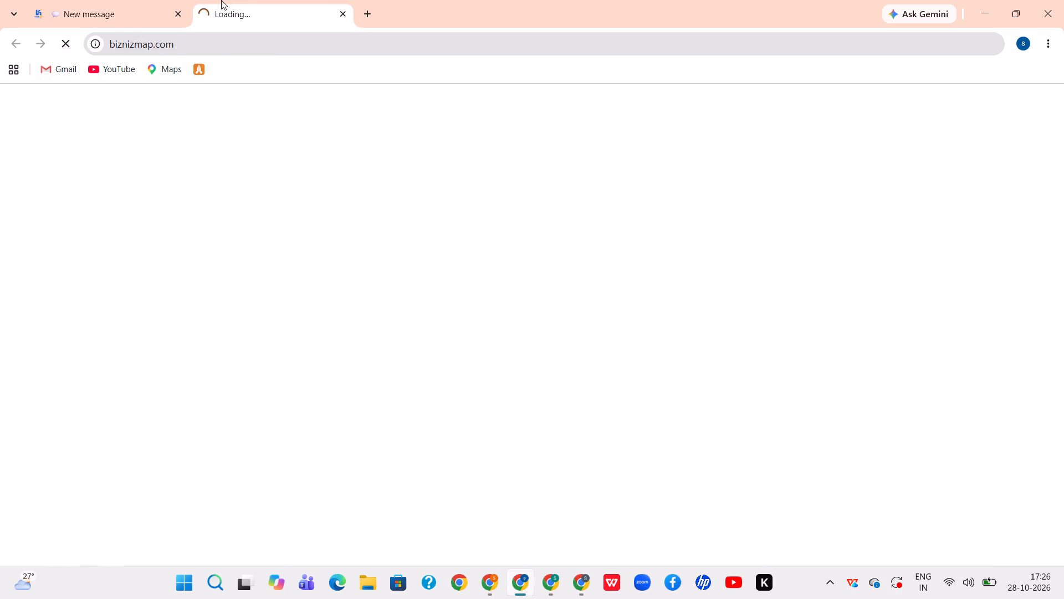
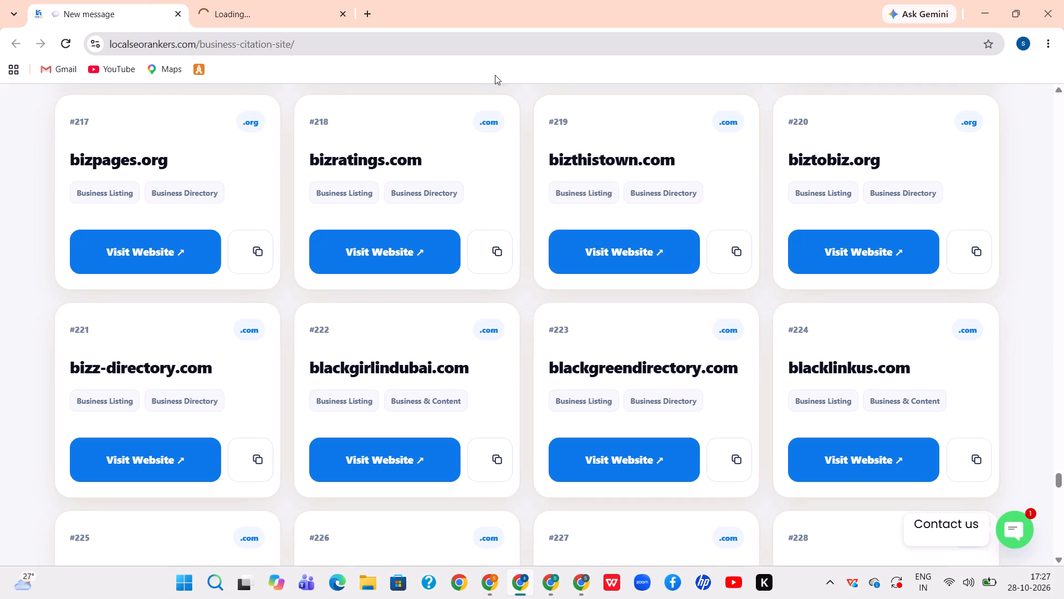
Open bizthistown.com from the citation site list and close the other tab that is still loading.
click(619, 252)
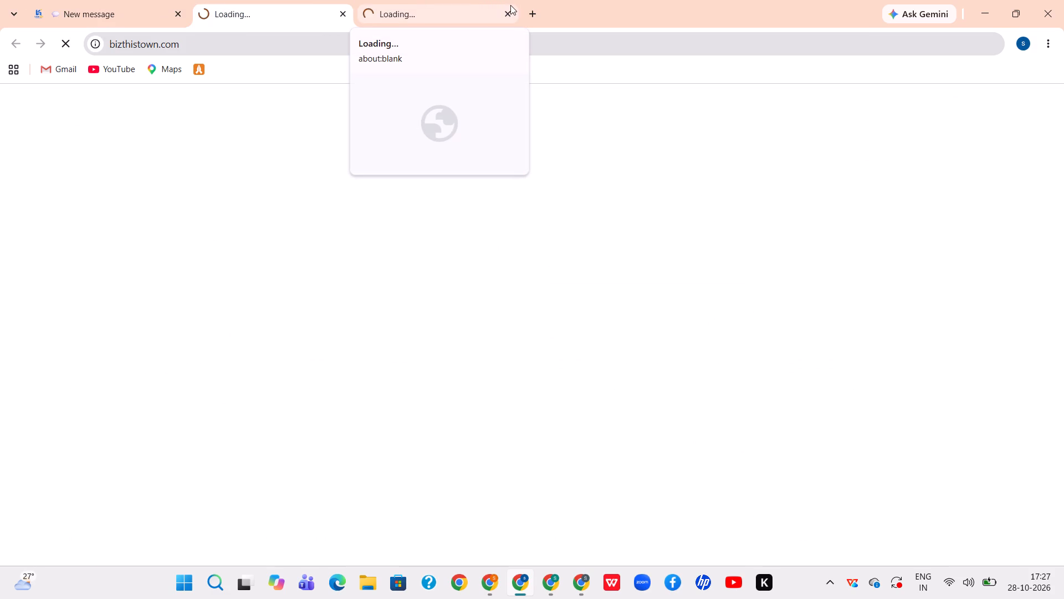
click(504, 14)
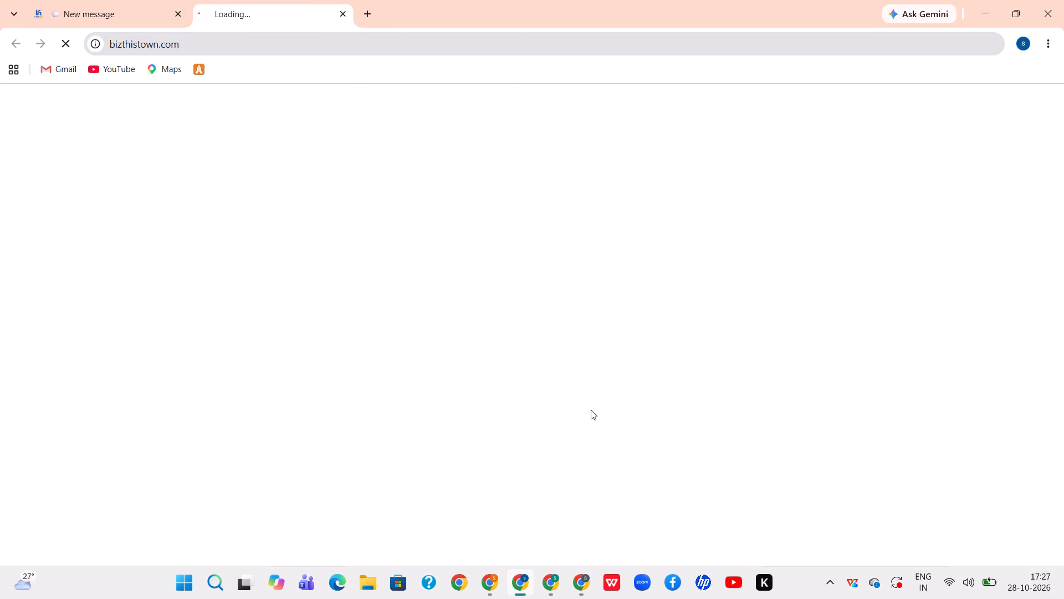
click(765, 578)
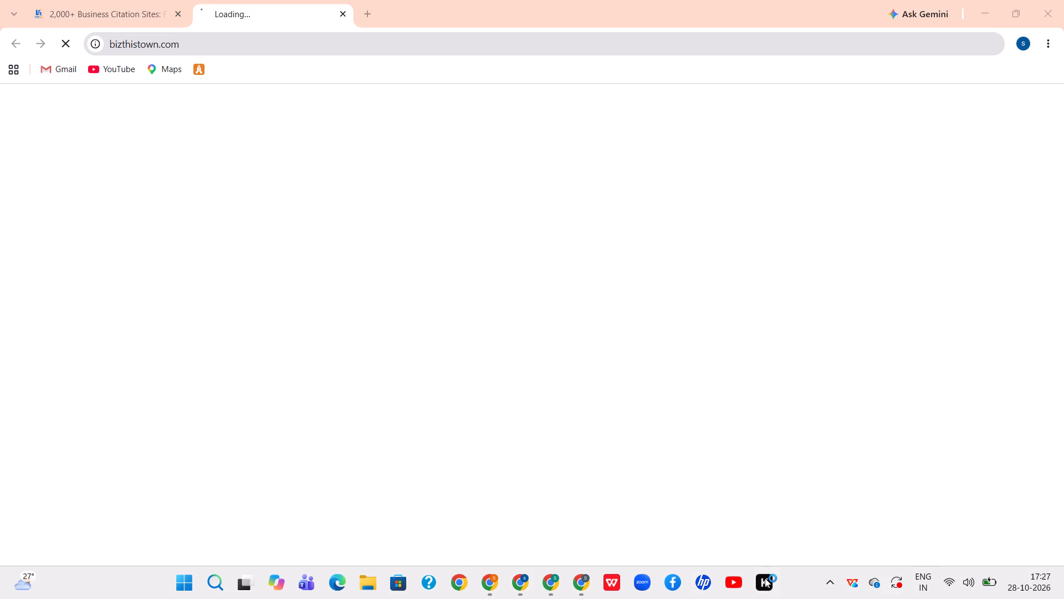
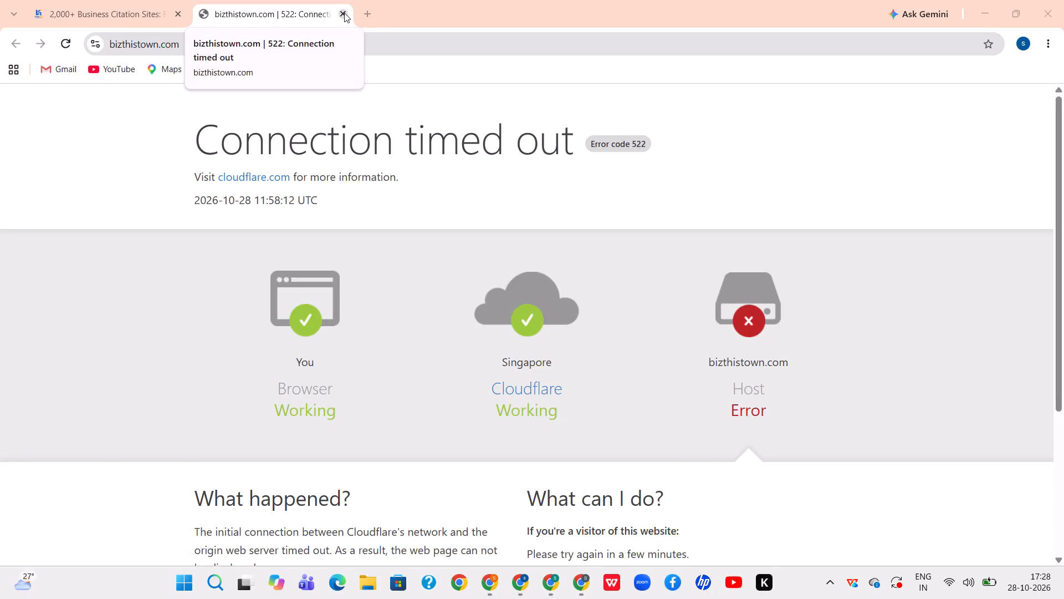
Close the bizthistown.com tab and open biztobiz.org from the citation site list.
click(344, 13)
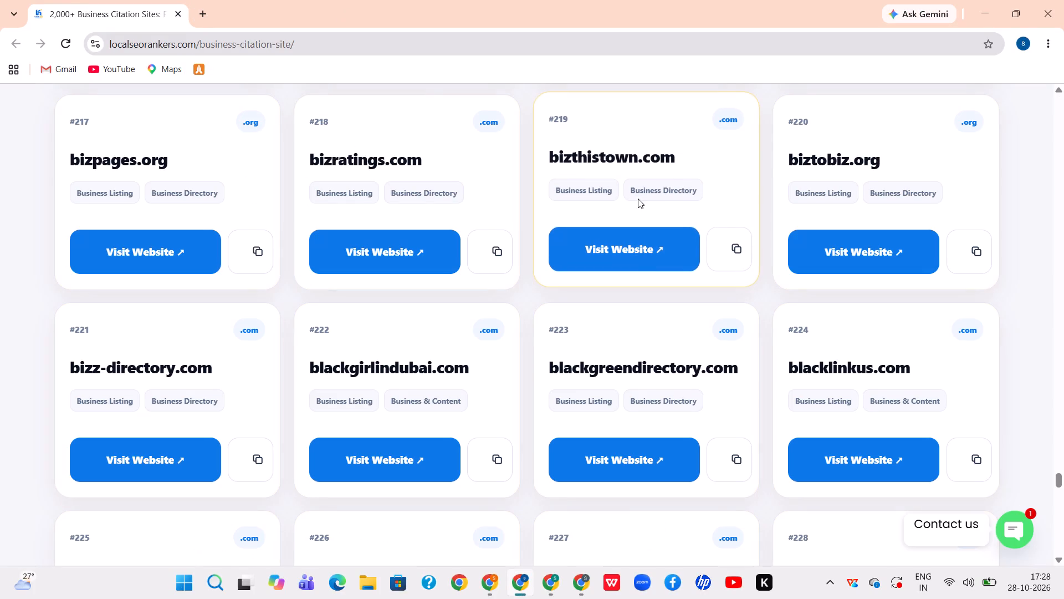
click(839, 265)
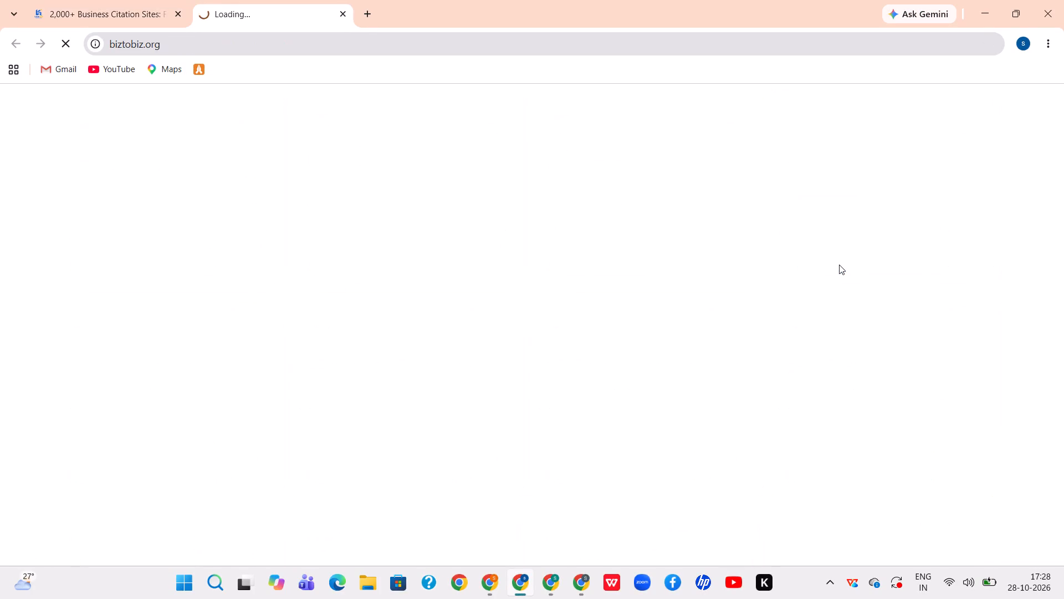
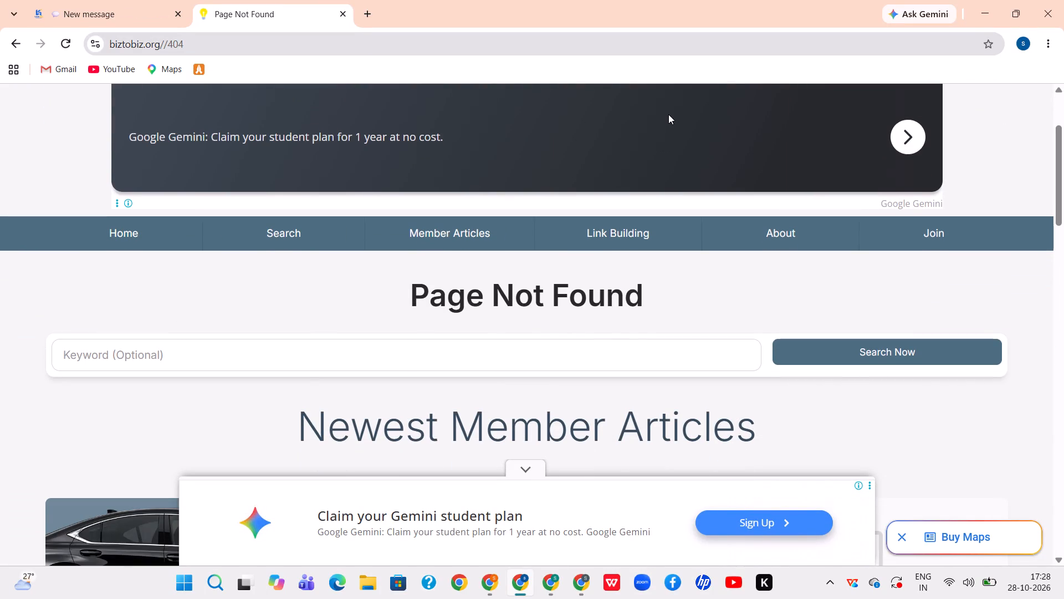
Close the biztobiz.org tab, and check bizz-directory.com from the citation site list before closing it as well.
click(344, 13)
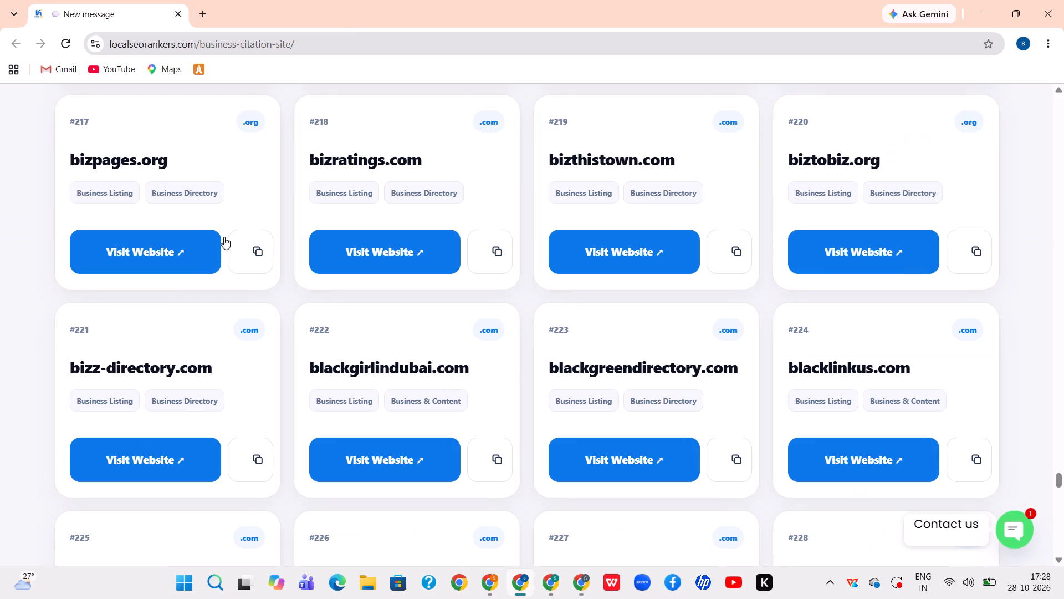
scroll(144, 452, down, 3)
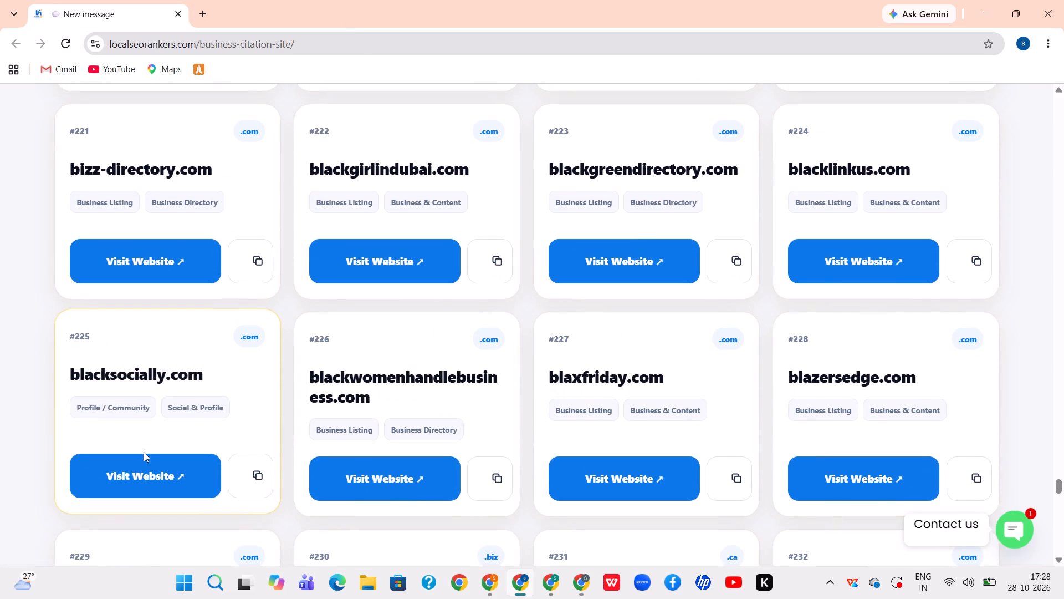
scroll(144, 452, down, 1)
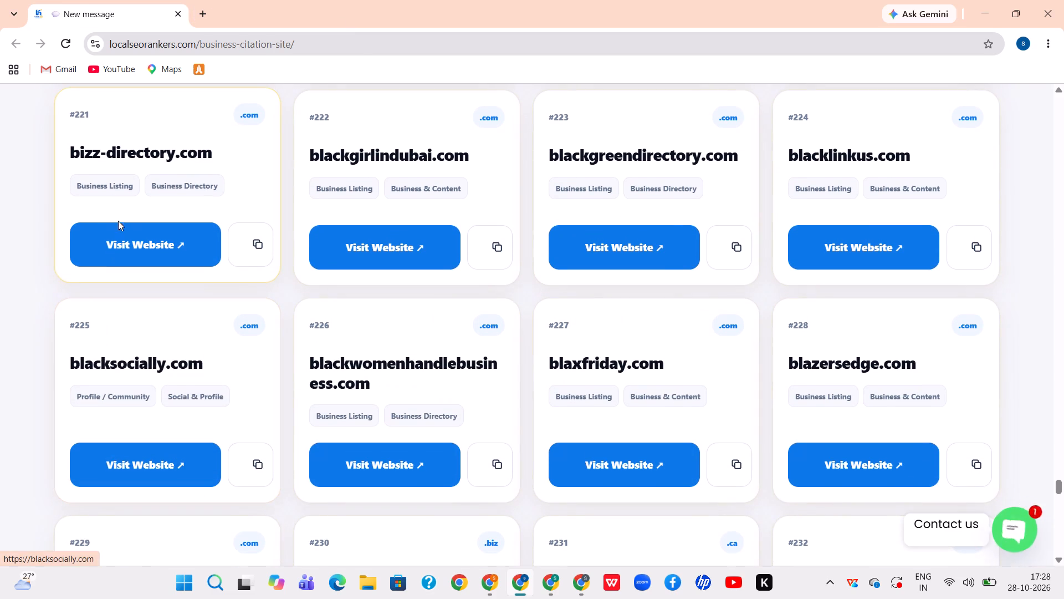
click(118, 231)
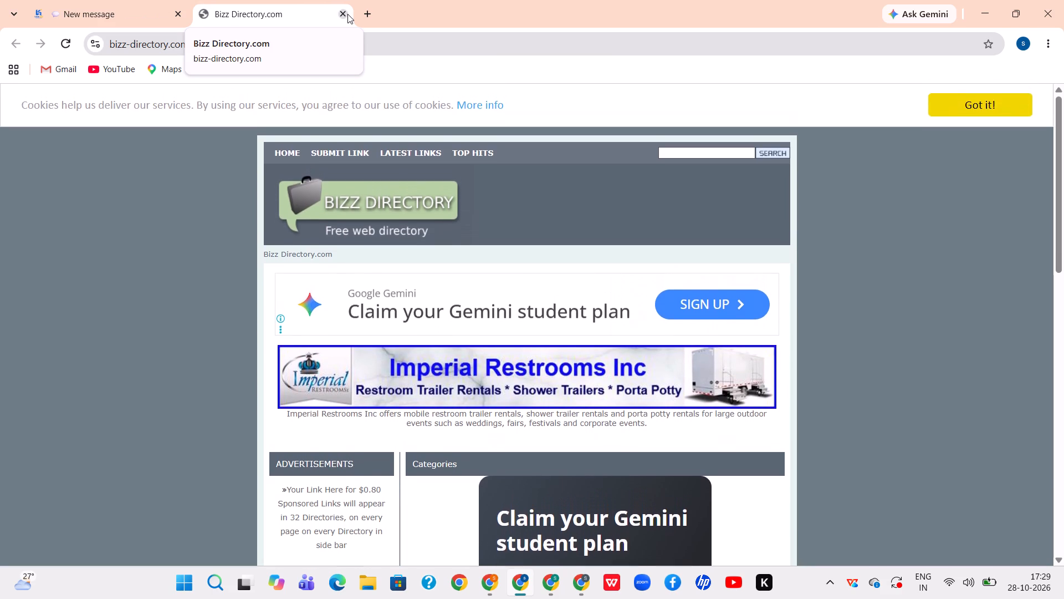
click(347, 14)
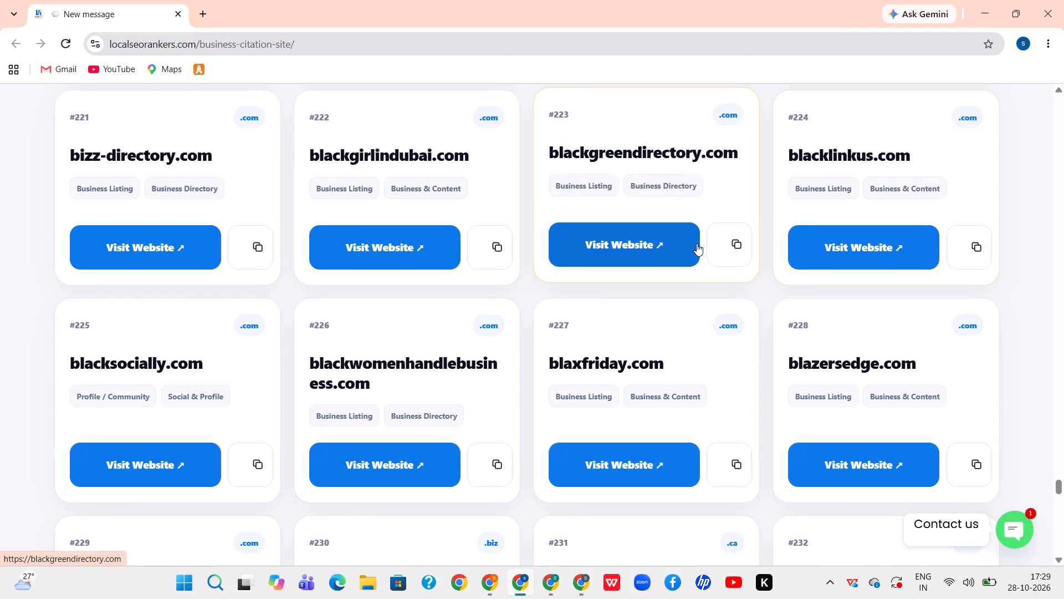
Visit blackgreendirectory.com and blacklinkus.com from the citation site list to check them, and close both tabs.
click(672, 247)
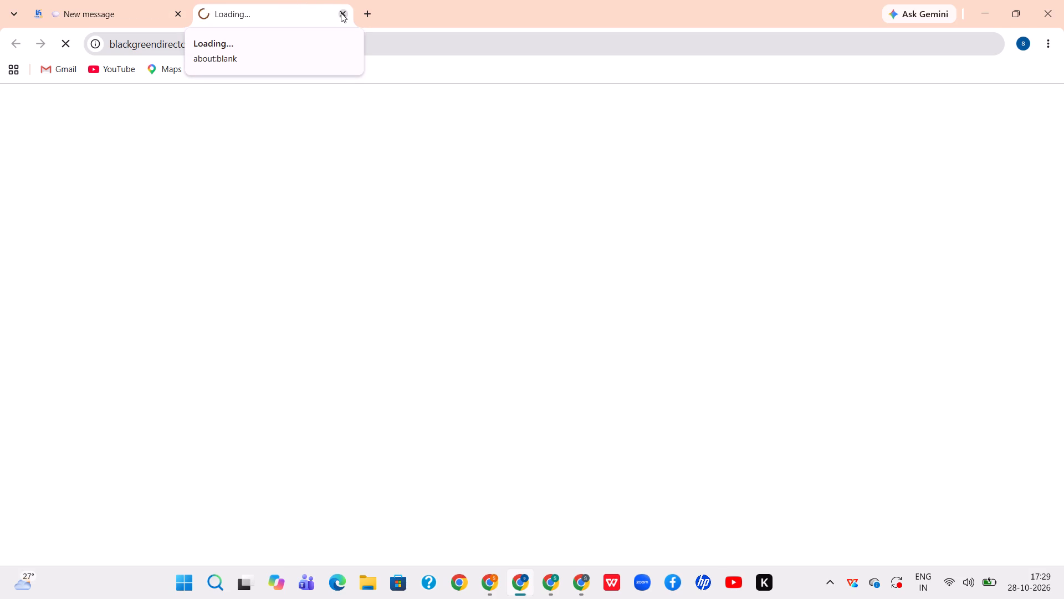
click(341, 13)
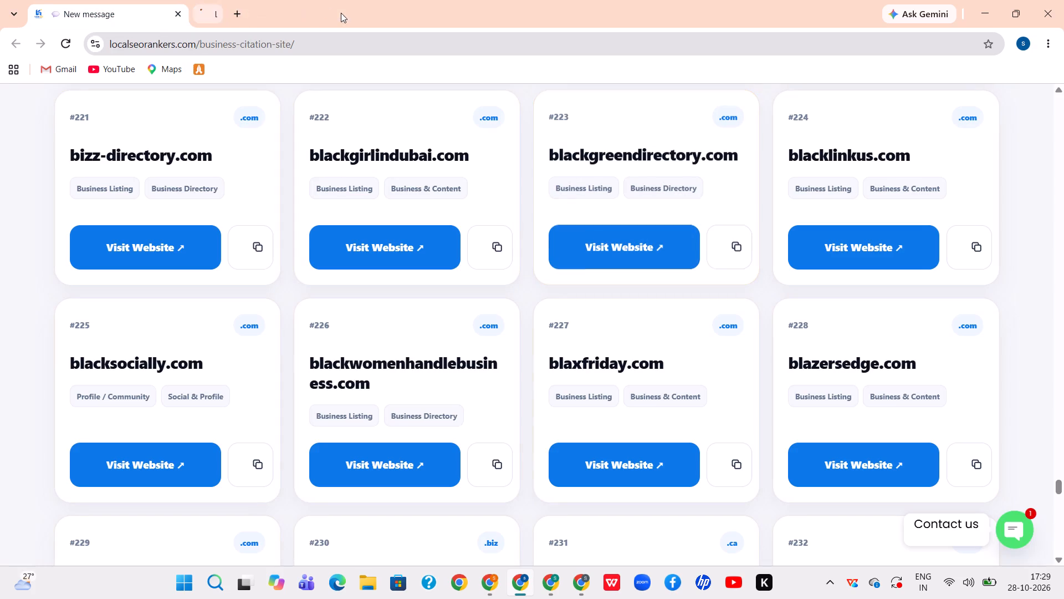
click(618, 251)
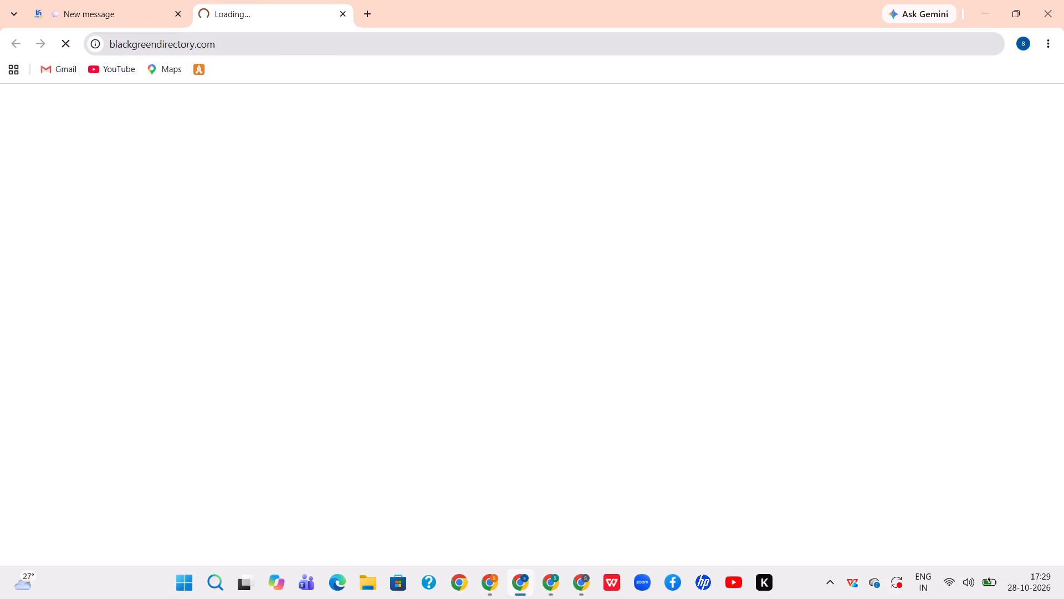
click(67, 0)
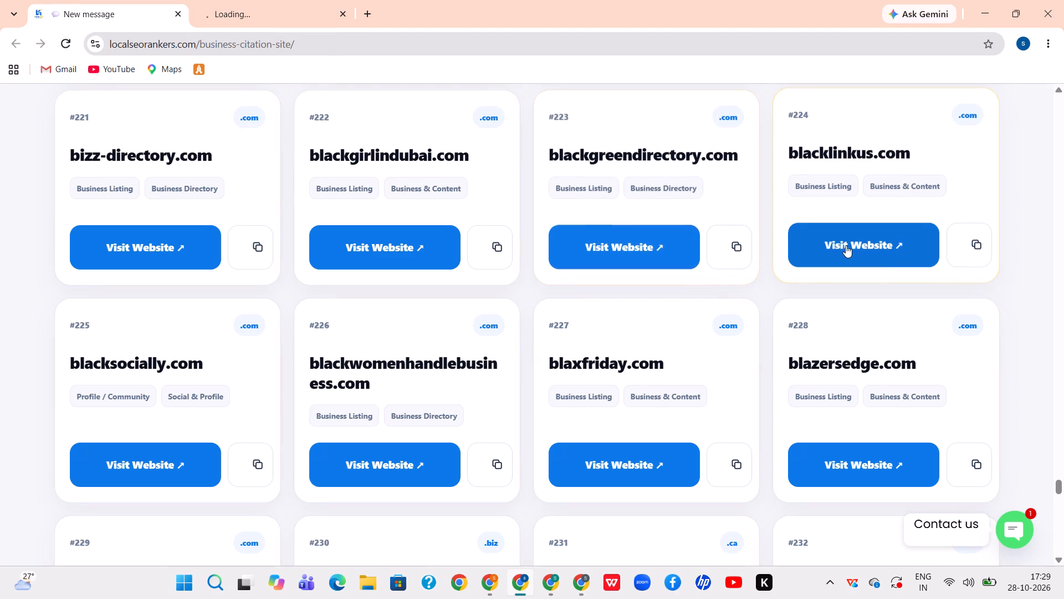
click(854, 258)
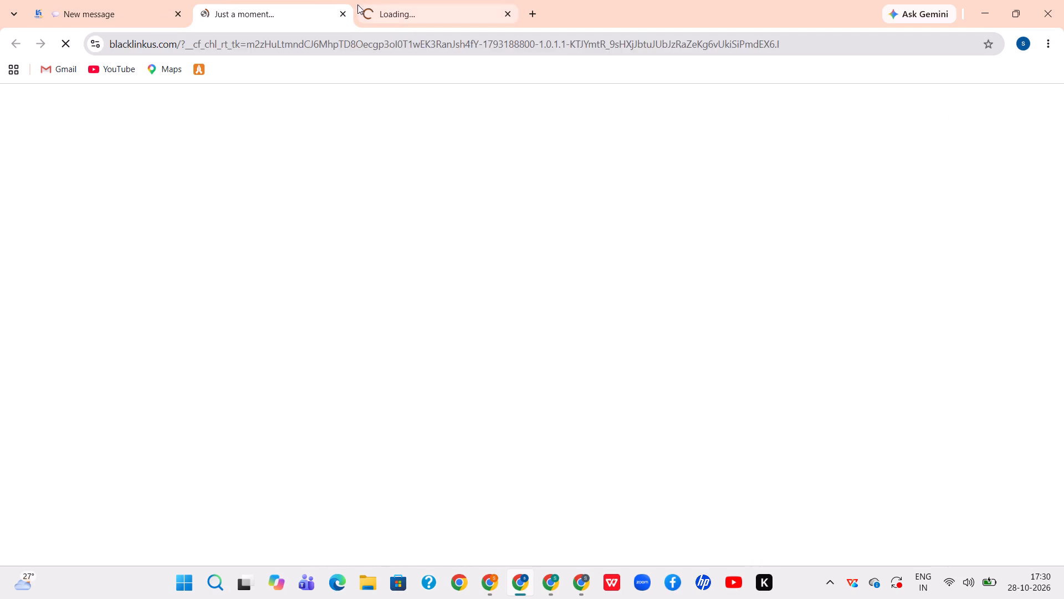
drag(315, 0, 519, 1)
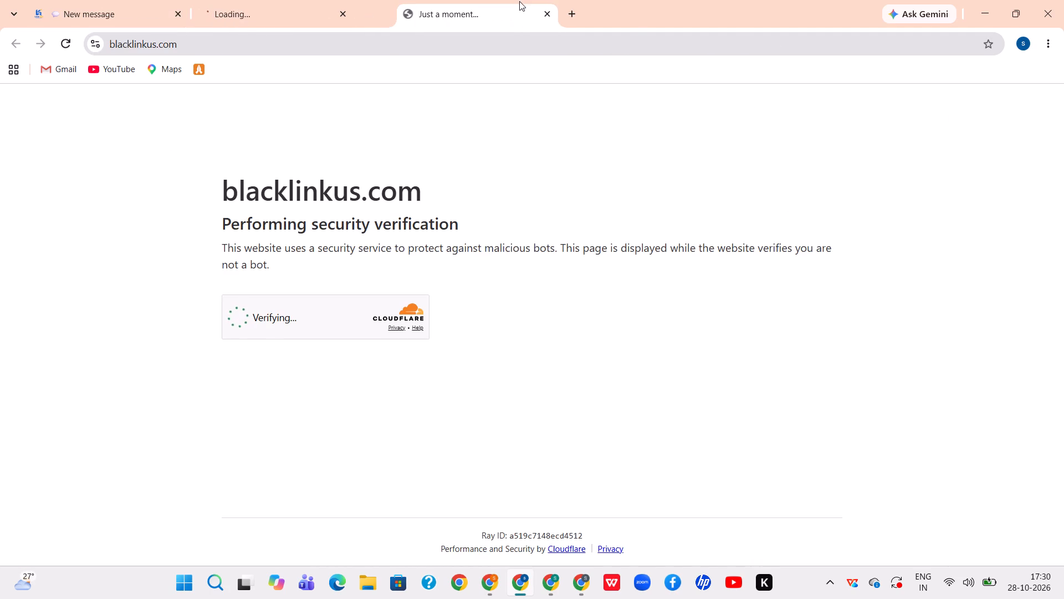
drag(519, 1, 518, 2)
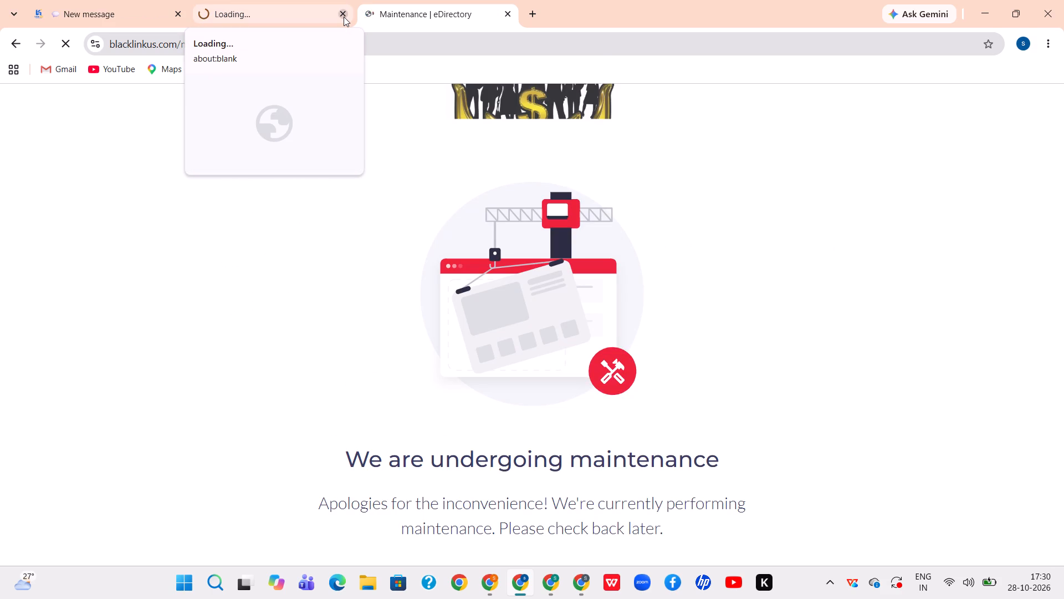
click(344, 17)
click(344, 17)
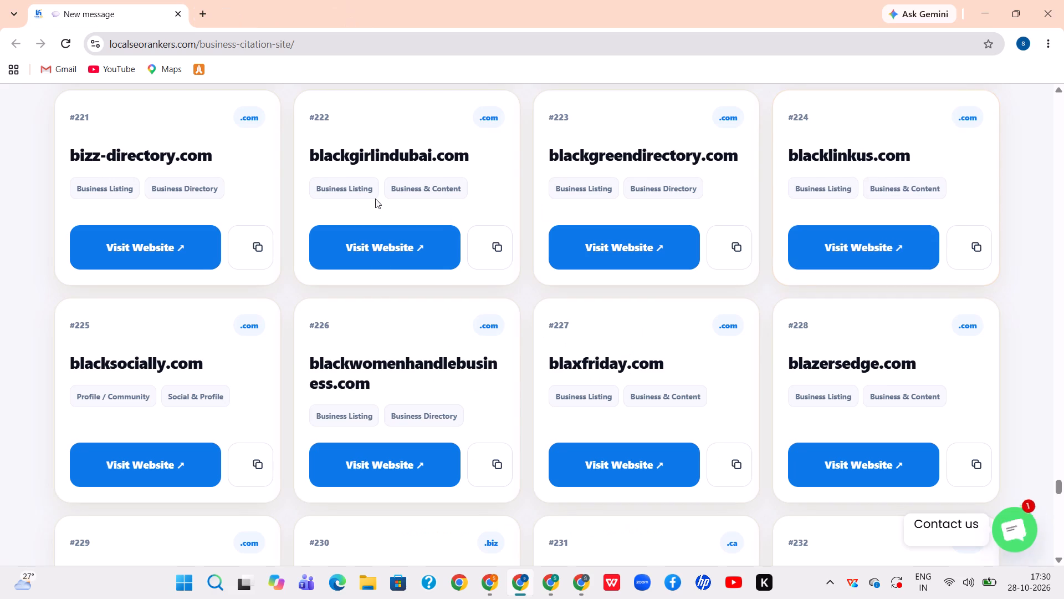
Visit blacksocially.com from the citation site list to check it, and close its tab.
scroll(363, 359, down, 4)
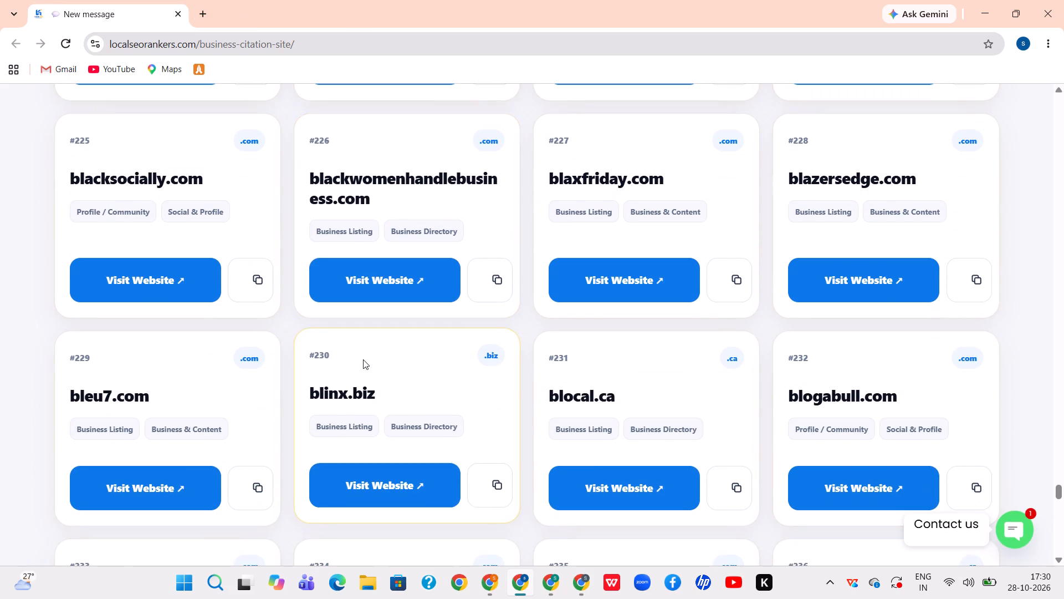
scroll(363, 359, down, 1)
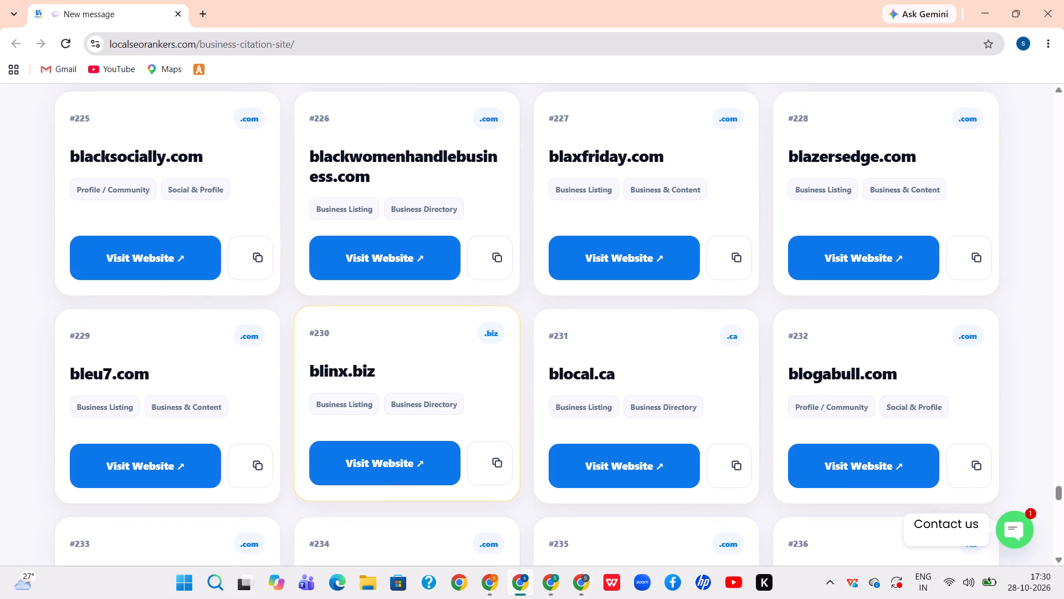
scroll(363, 359, down, 1)
click(159, 255)
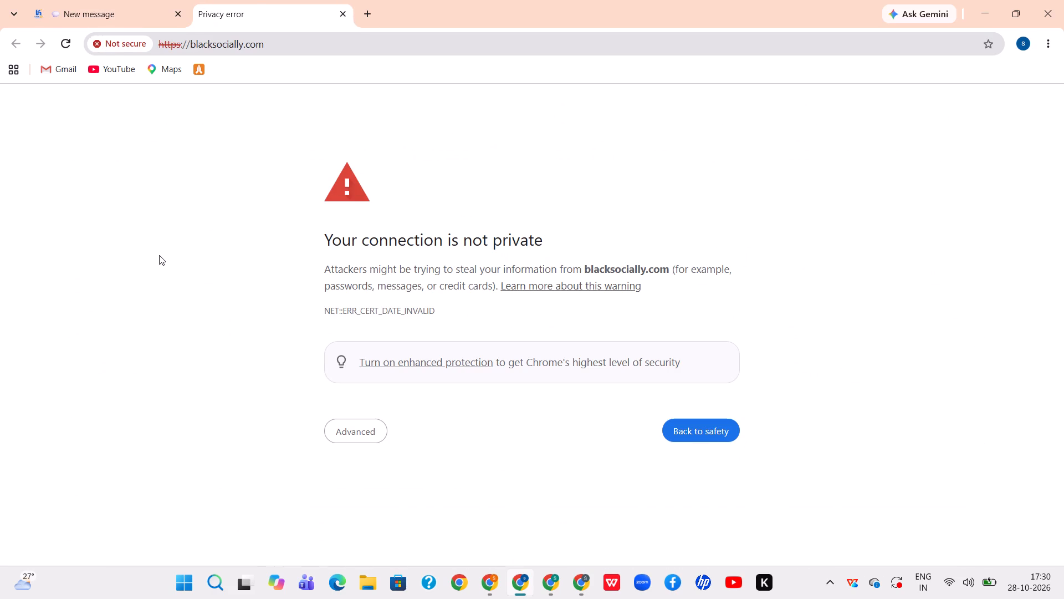
click(342, 11)
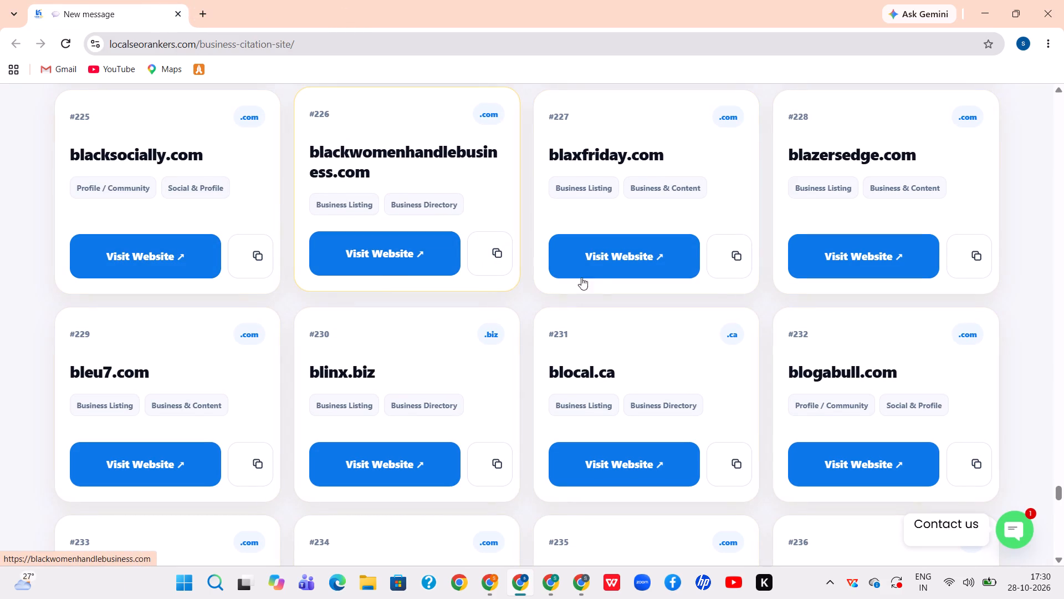
Check blaxfriday.com and blazersedge.com from the citation site list, closing each site's tab.
click(605, 263)
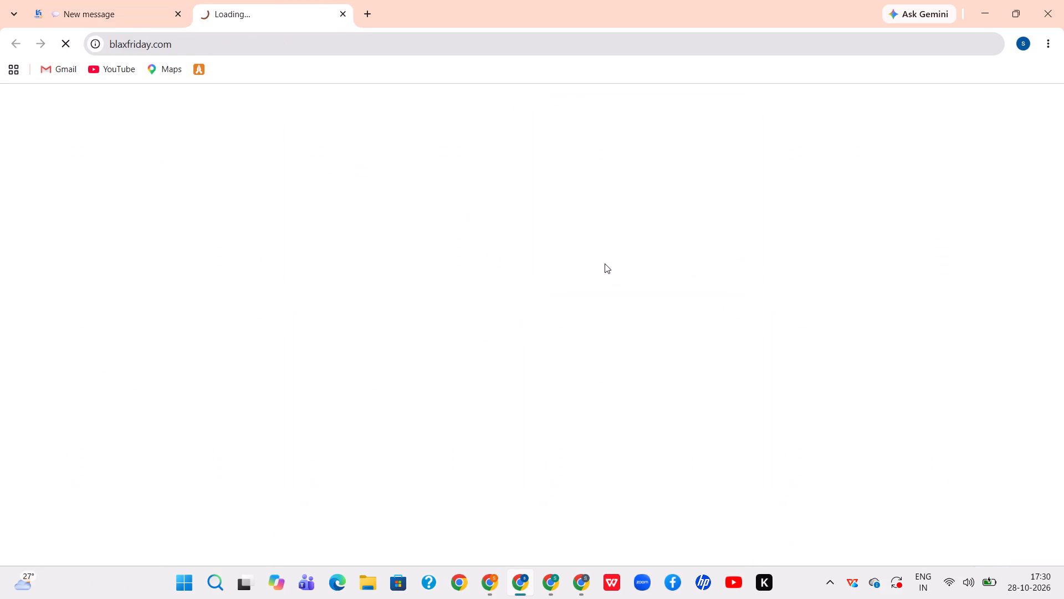
click(174, 0)
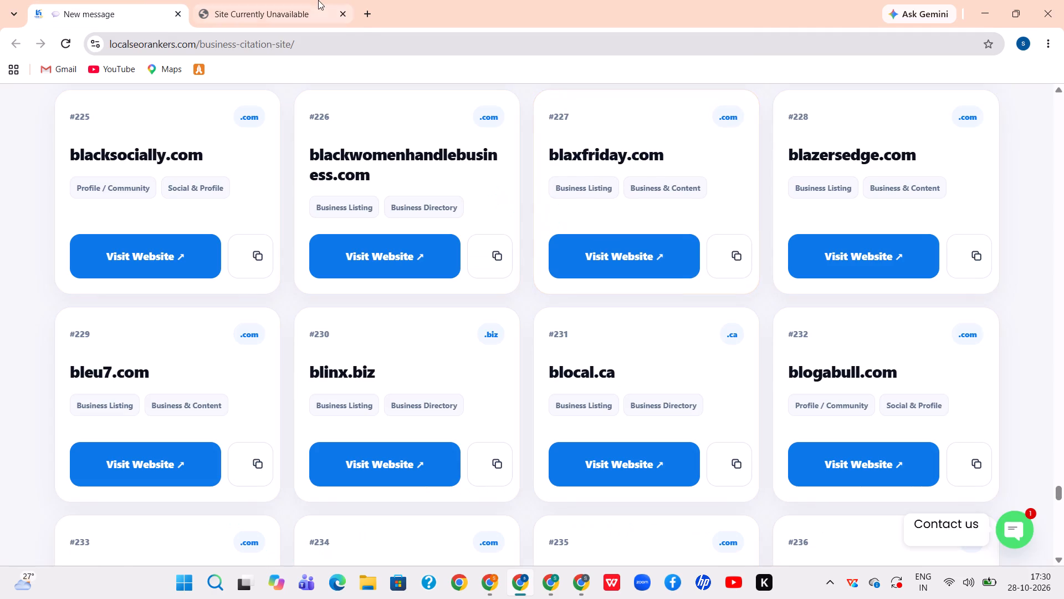
click(344, 15)
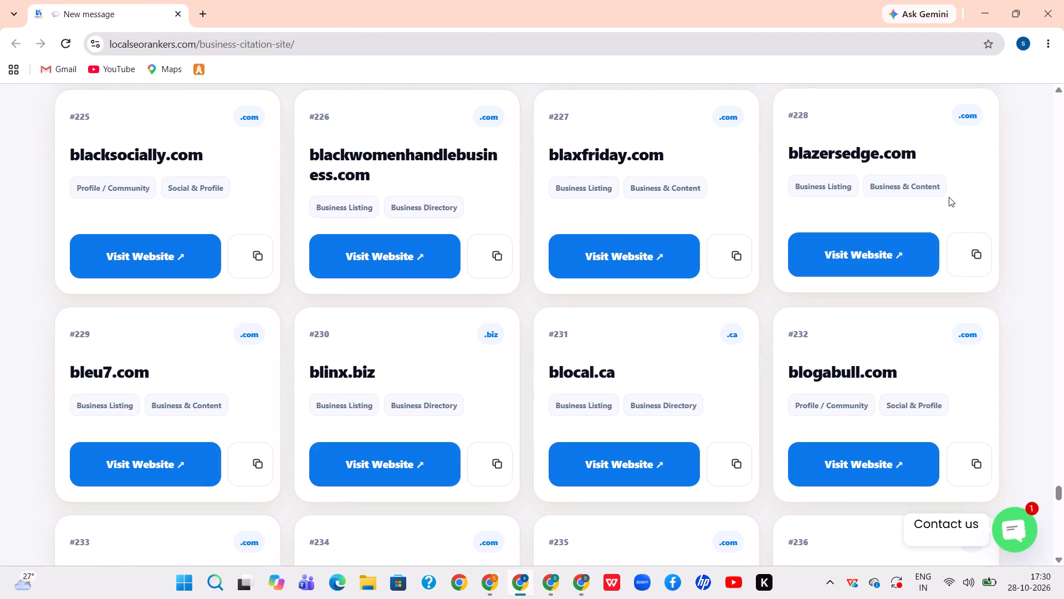
click(869, 256)
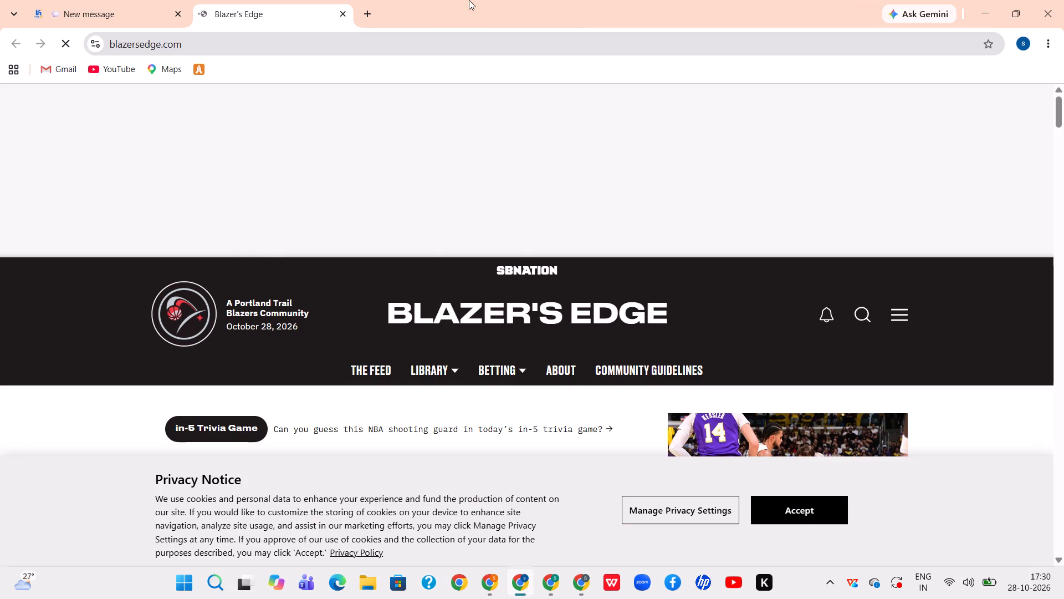
click(341, 18)
Visit the bleu7.com entry from the citation site list to check it, and close its tab.
key(Down)
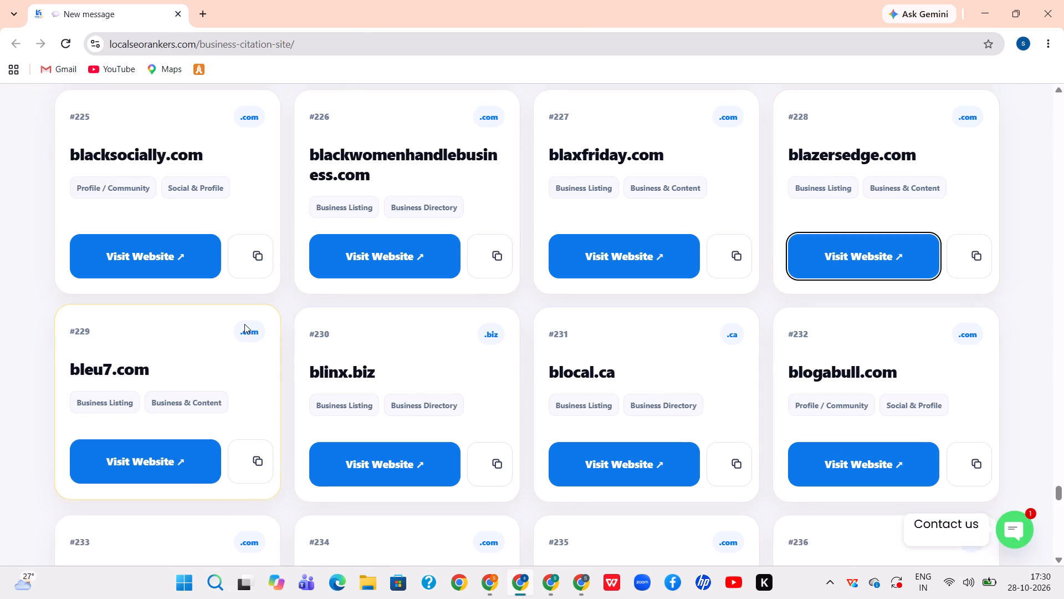
key(Down)
key(Down)
key(Down)
key(Down)
key(Down)
key(Down)
key(Down)
key(Down)
key(Up)
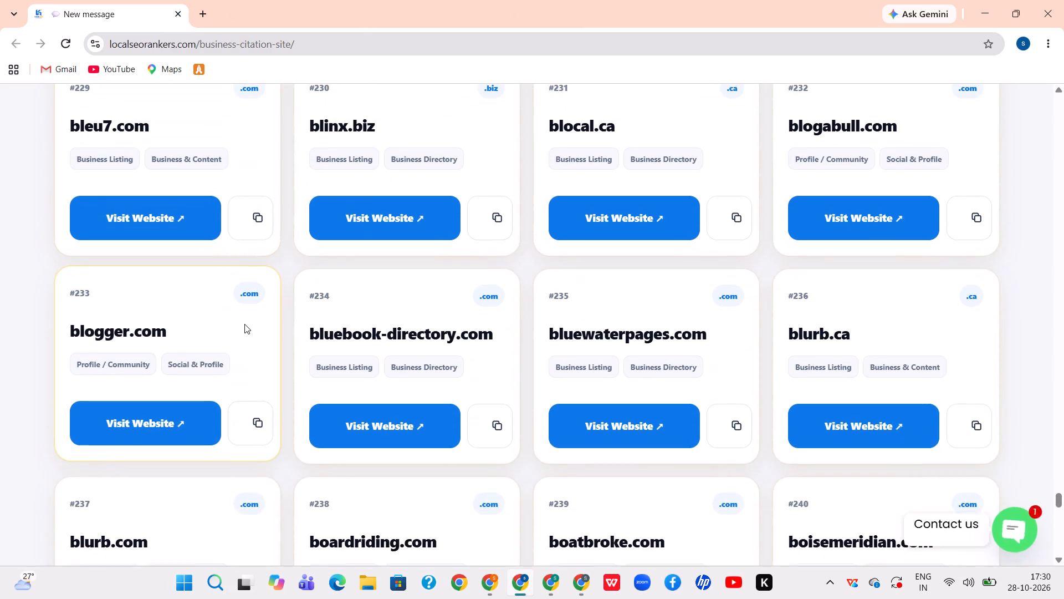
click(180, 230)
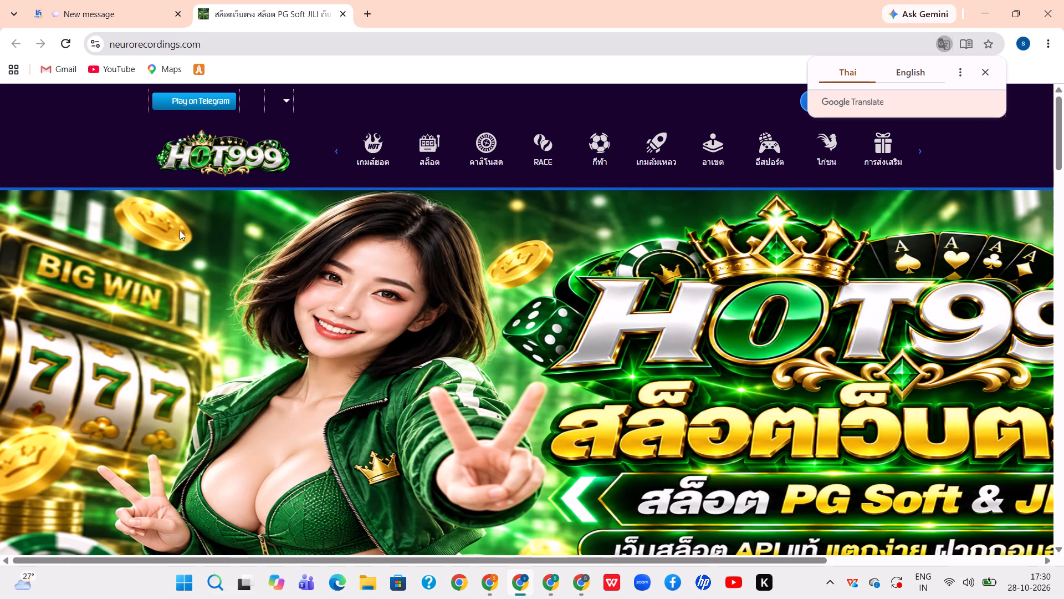
click(342, 15)
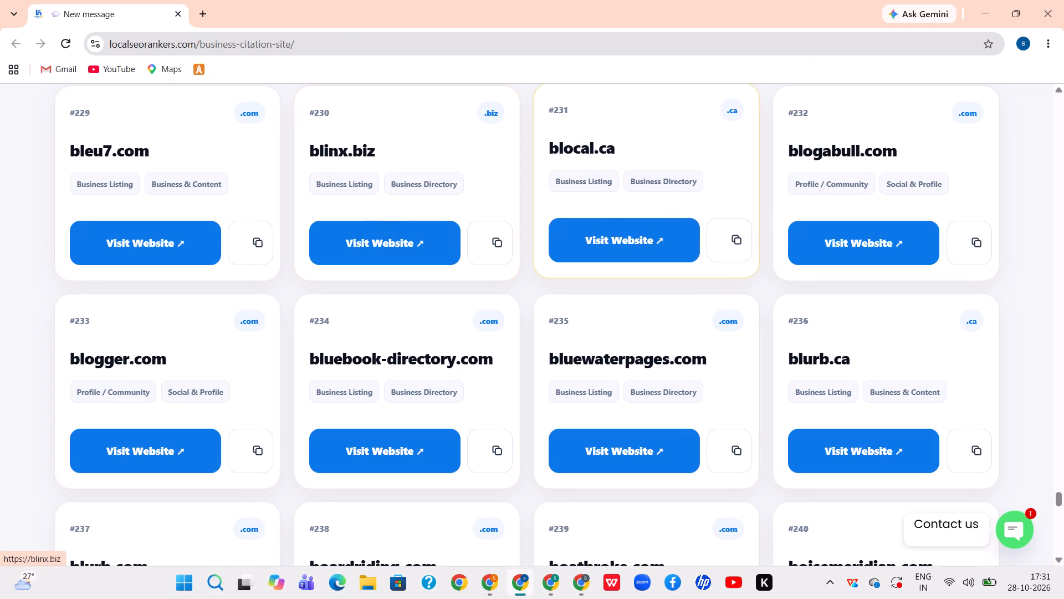
Check blocal.ca and blogabull.com from the citation site list, closing each site's tab.
click(604, 237)
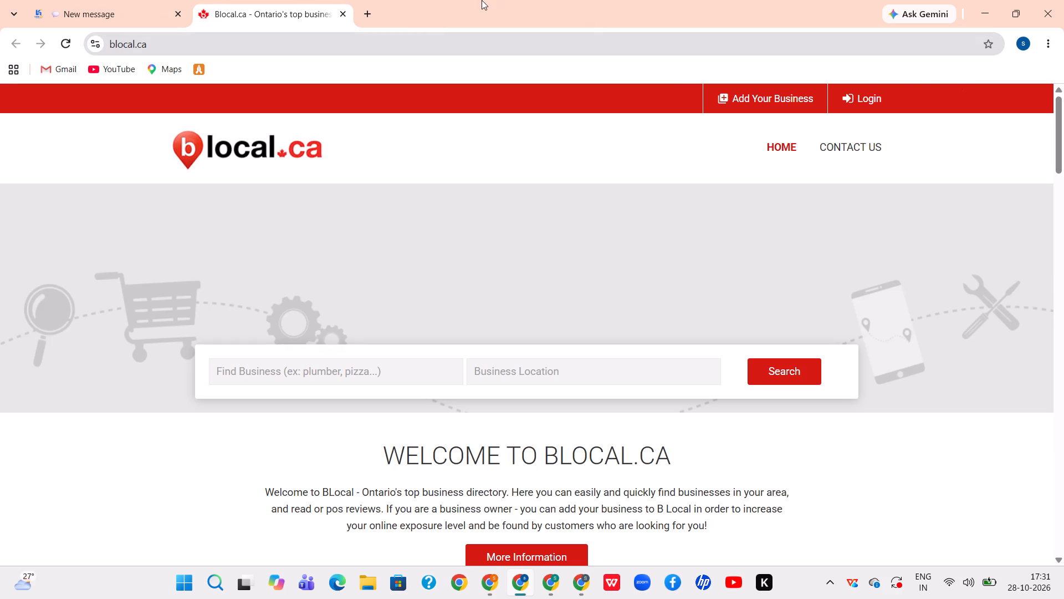
click(342, 11)
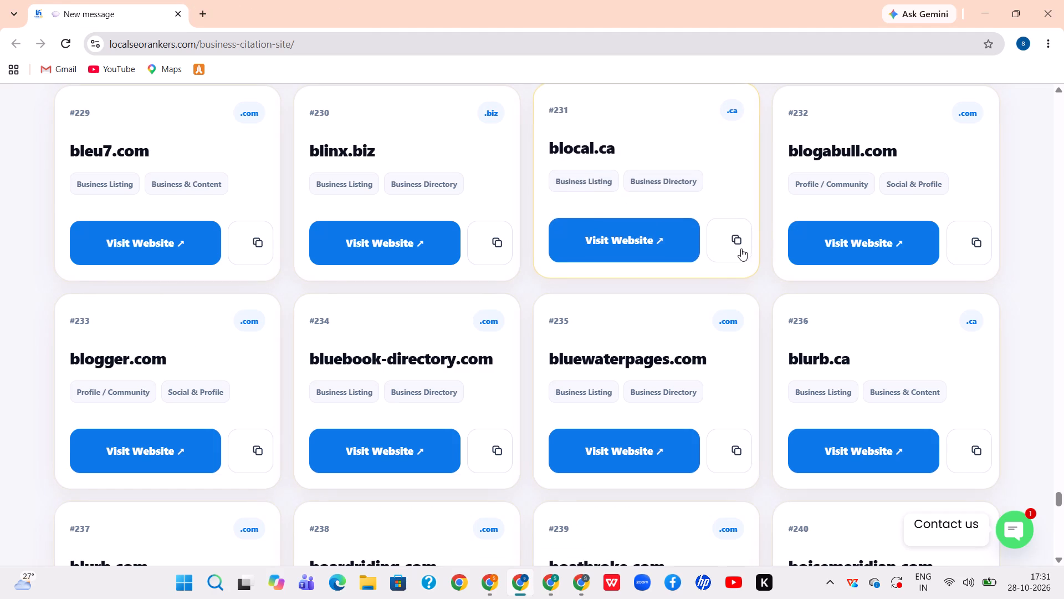
click(856, 236)
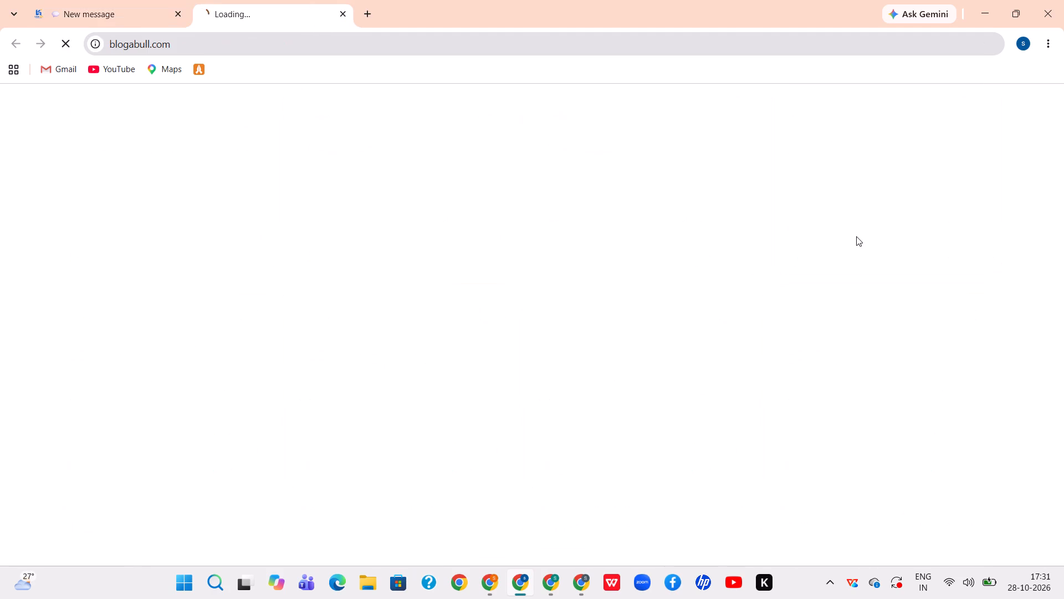
click(342, 16)
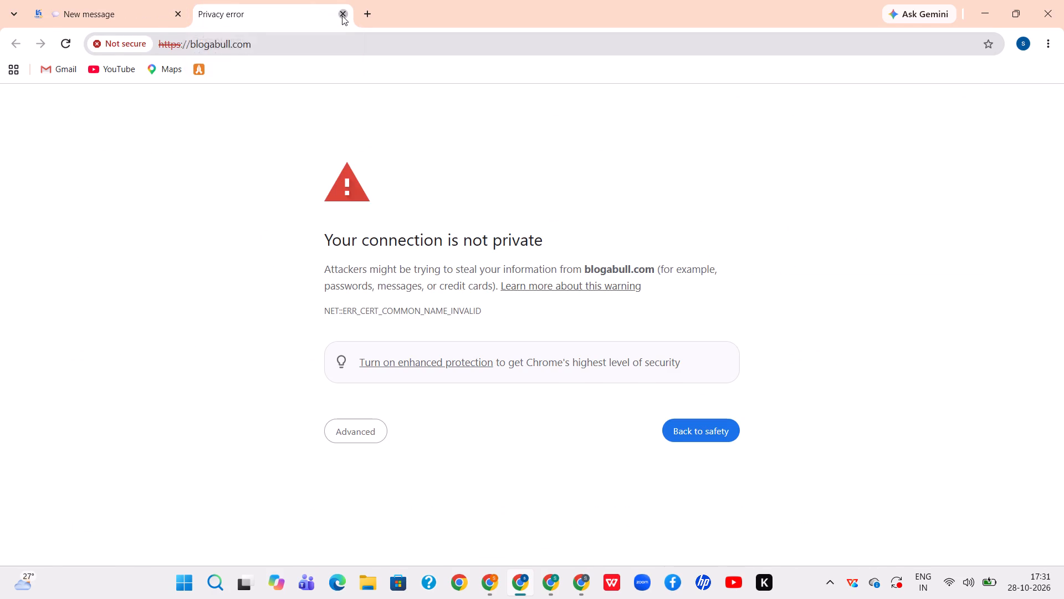
Visit bluewaterpages.com from the citation site list, translate the page into English to check it, and close its tab.
scroll(332, 408, down, 1)
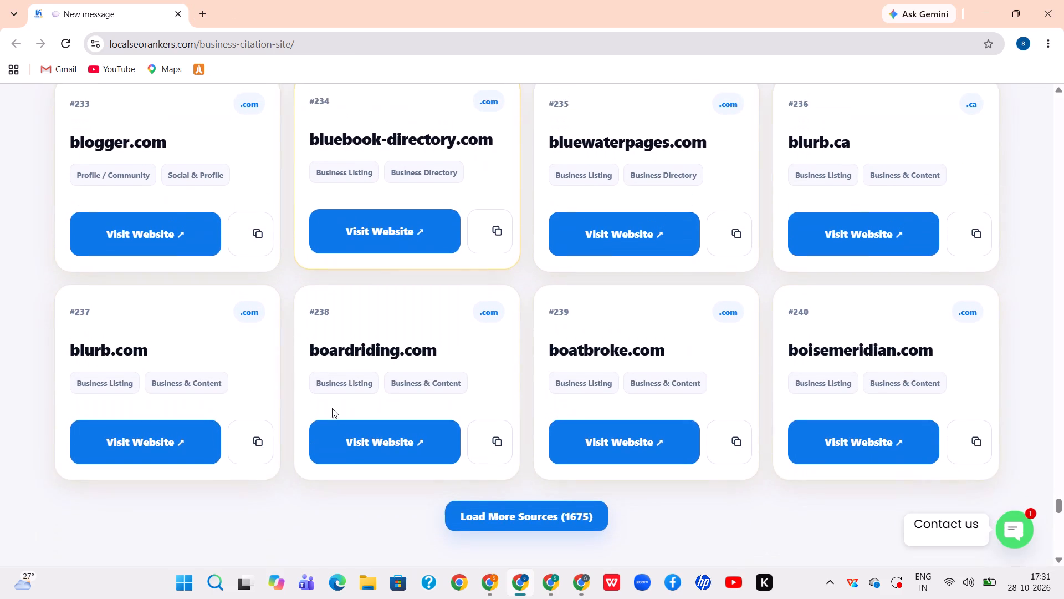
scroll(332, 408, down, 2)
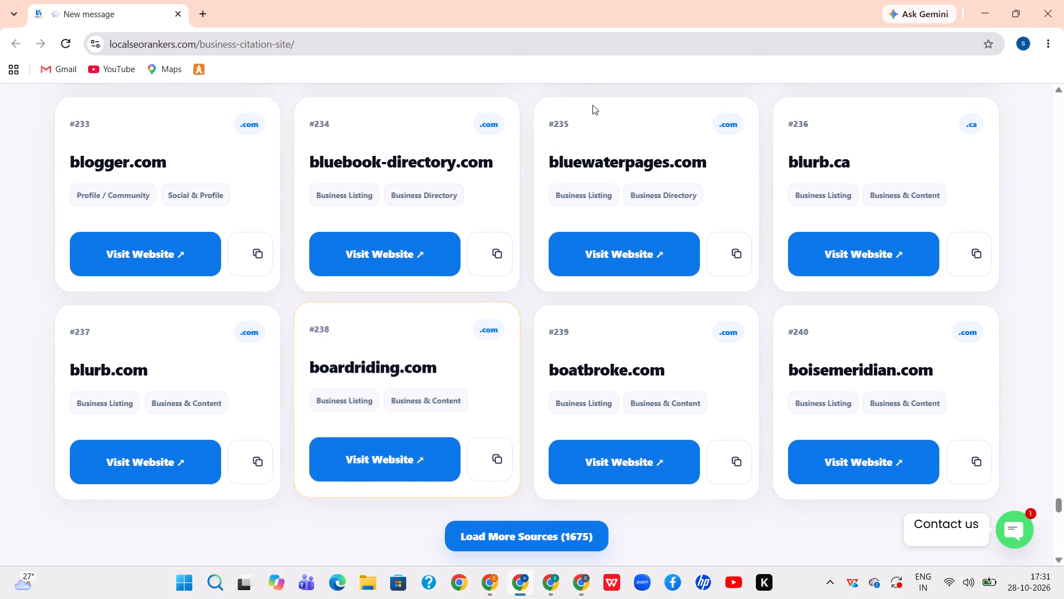
click(607, 252)
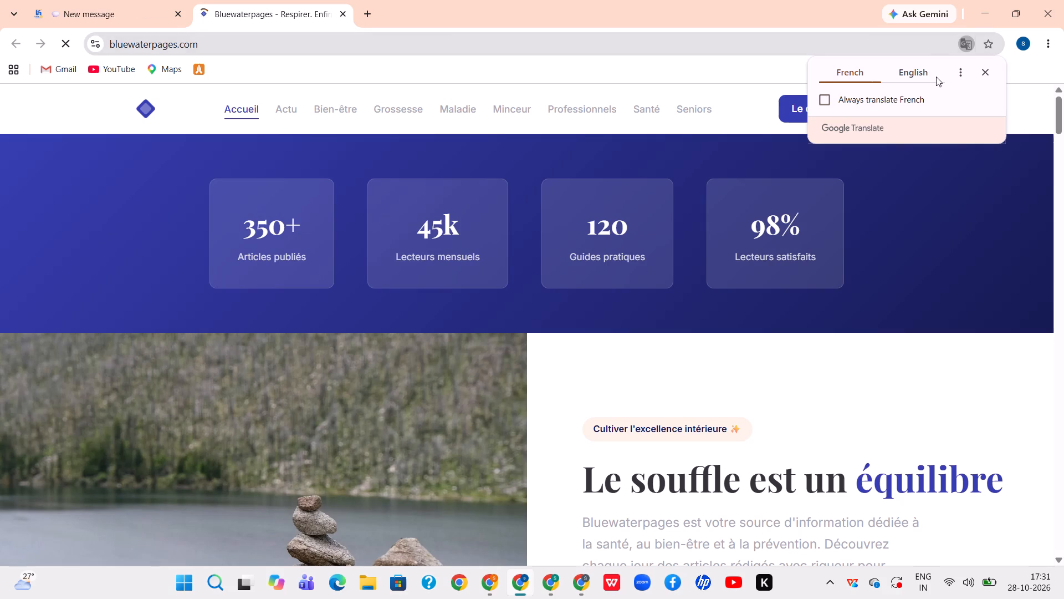
click(914, 73)
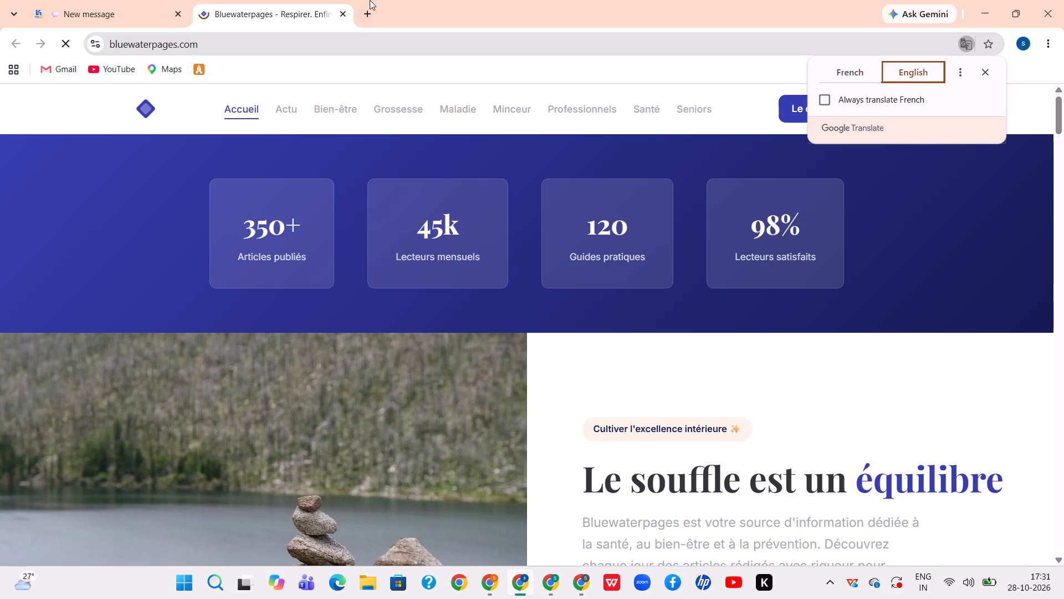
click(354, 68)
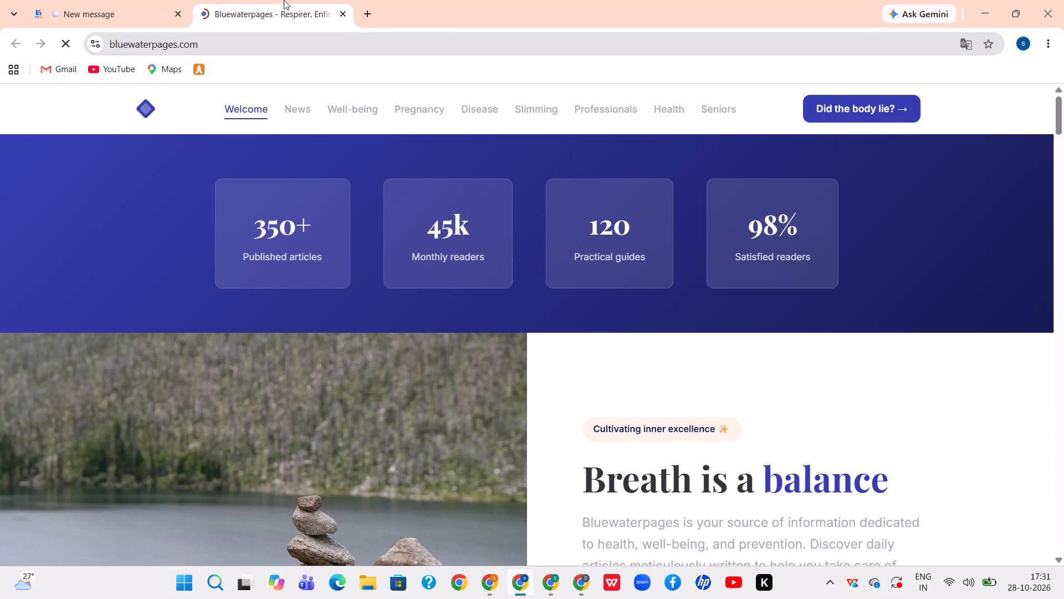
click(342, 13)
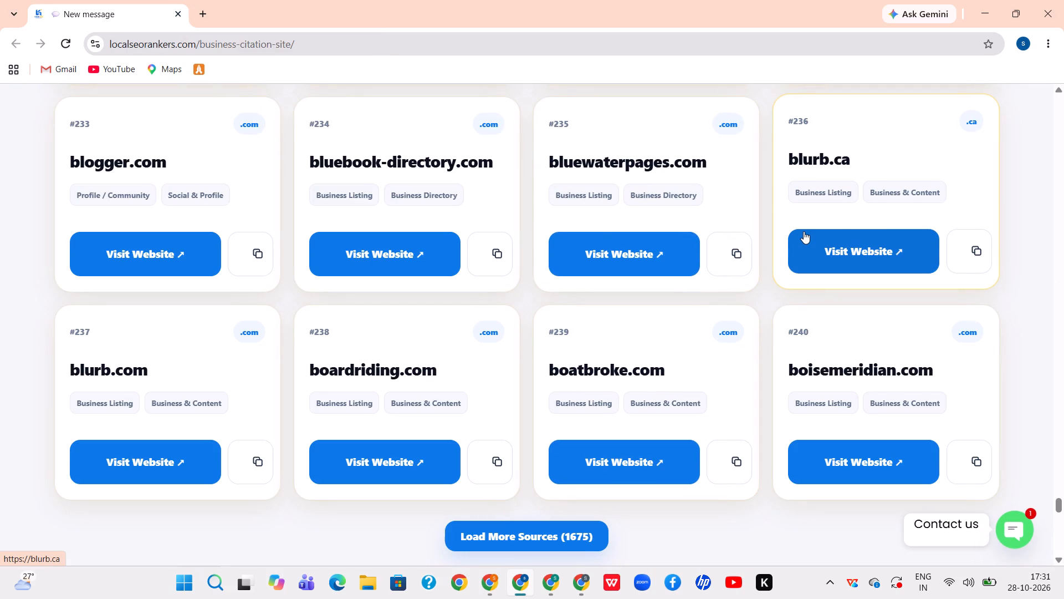
Open the blurb.com entry from the citation site list in a new tab.
click(113, 469)
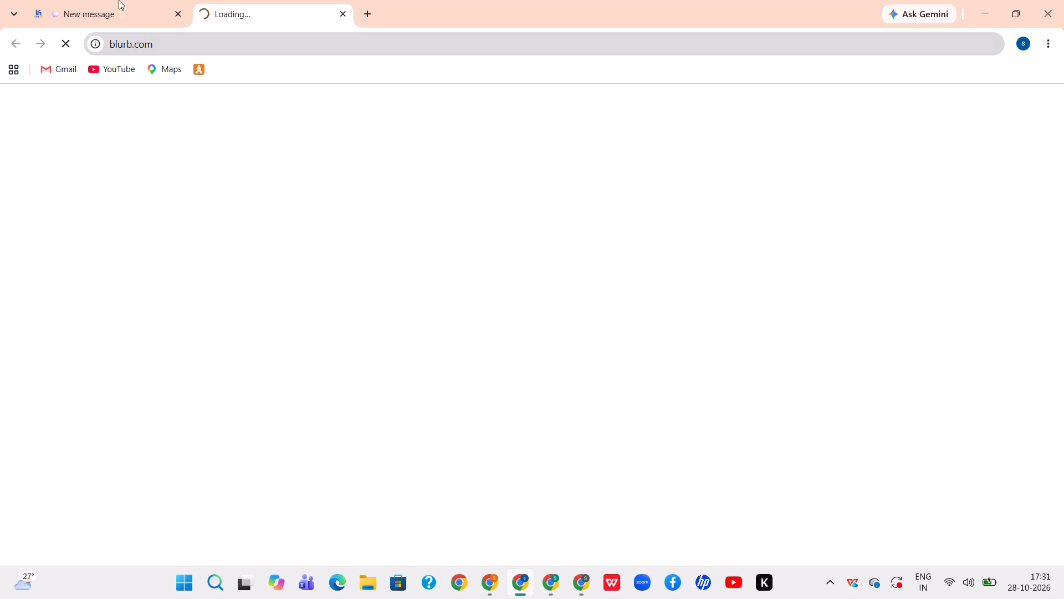
Return to the citation site list and load more sources below the boisemeridian.com entry.
click(126, 0)
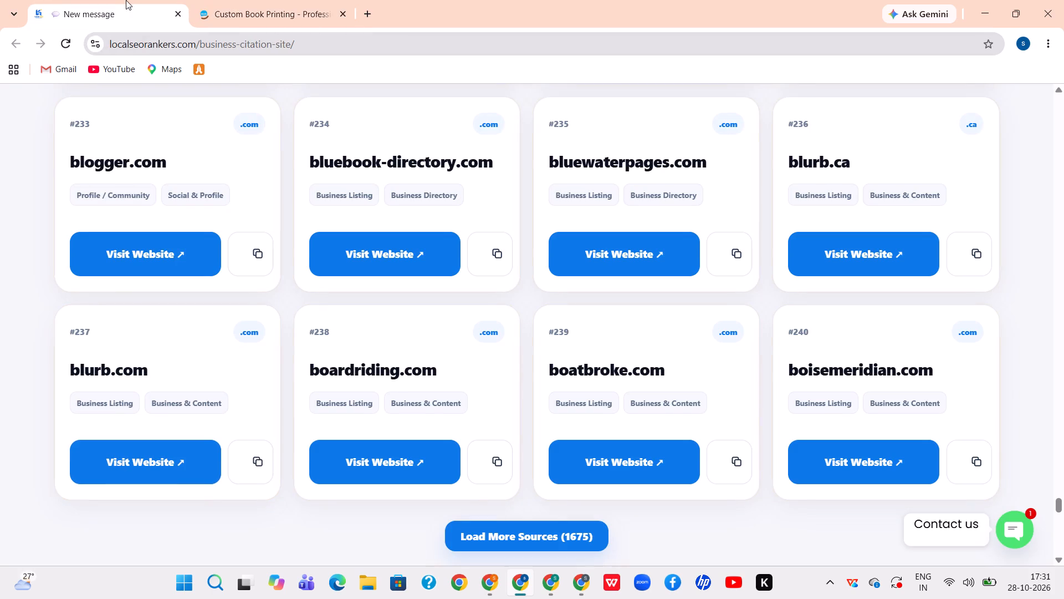
key(Down)
key(Down)
key(Down)
key(Down)
key(Down)
key(Down)
key(Down)
key(Down)
key(Down)
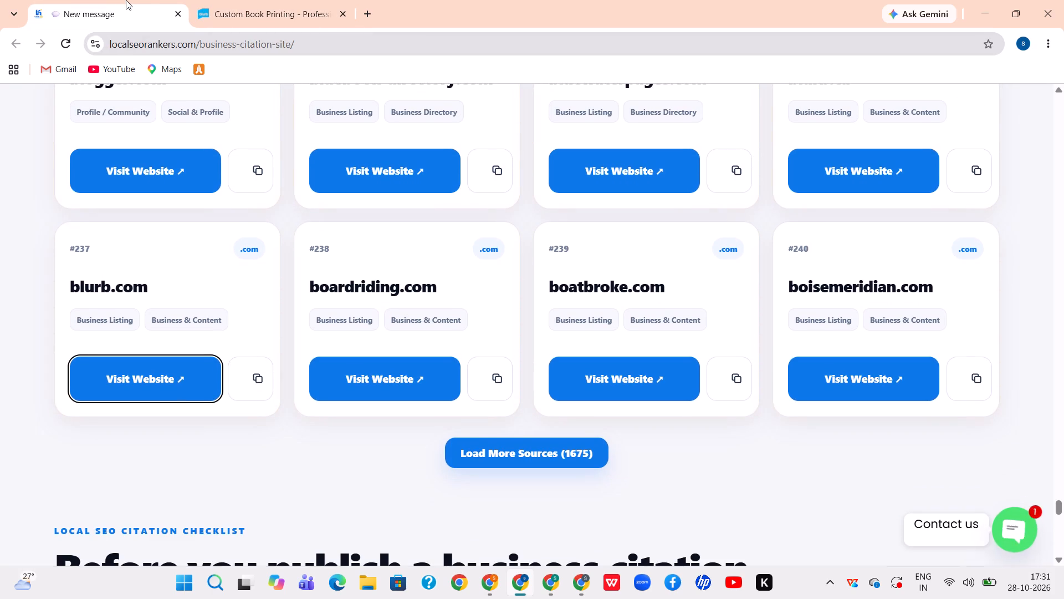
scroll(130, 231, down, 1)
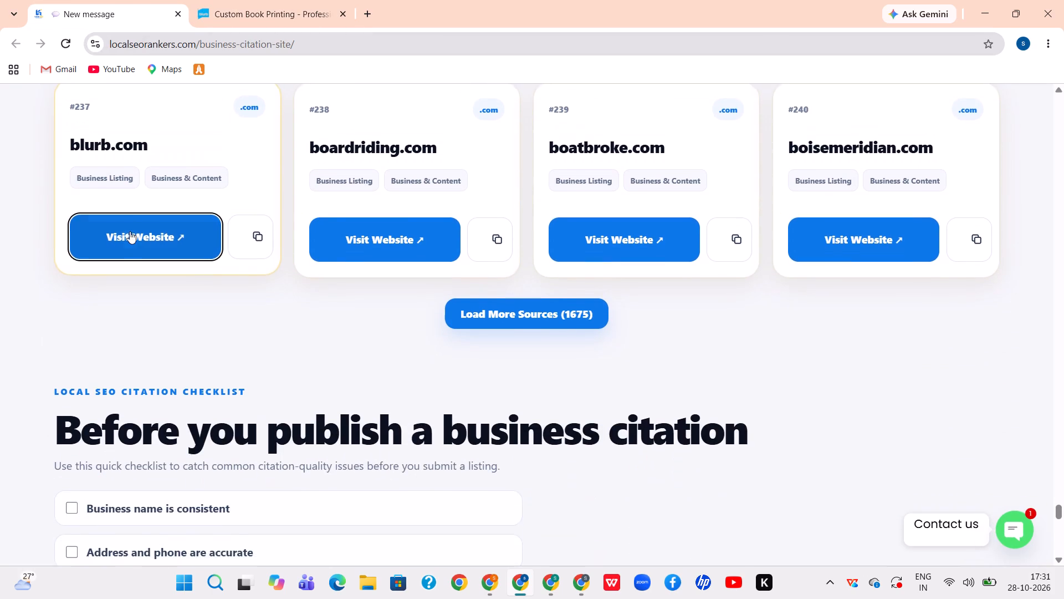
scroll(130, 231, down, 1)
click(561, 353)
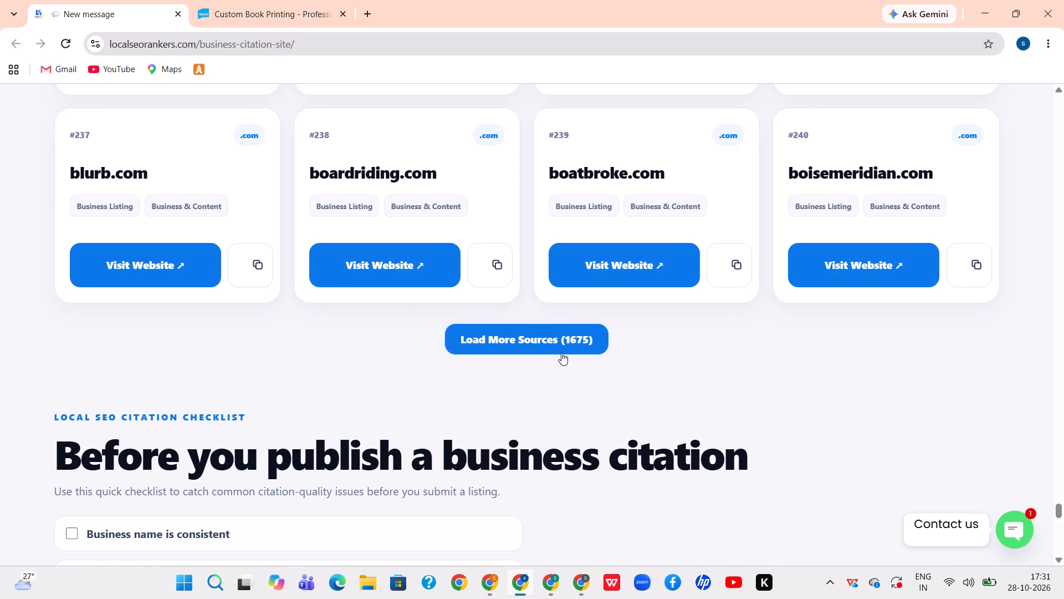
Check the opened blurb.com page for a listing option and close its tab.
click(279, 0)
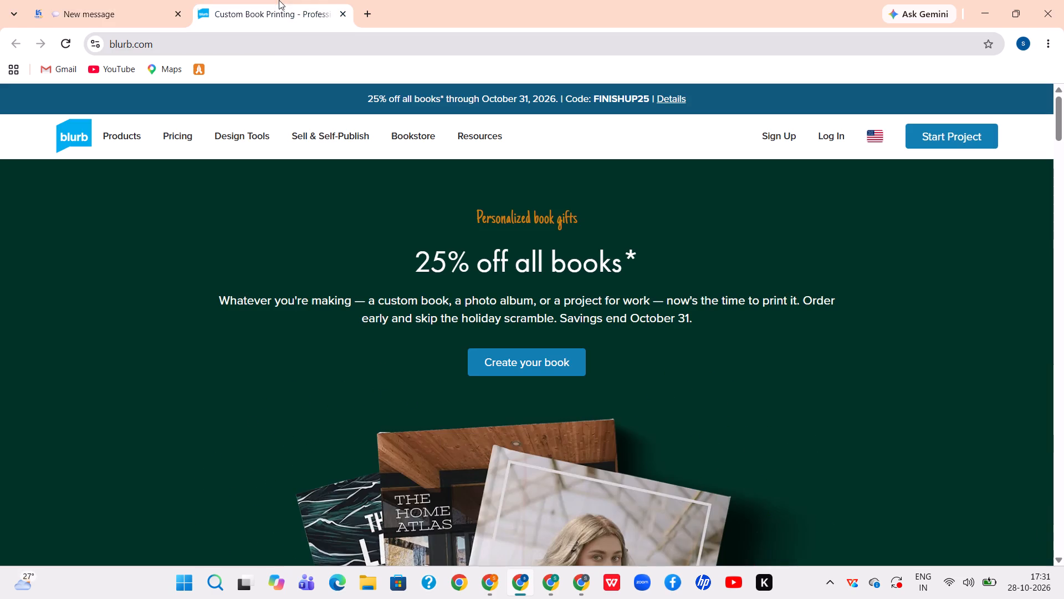
click(341, 12)
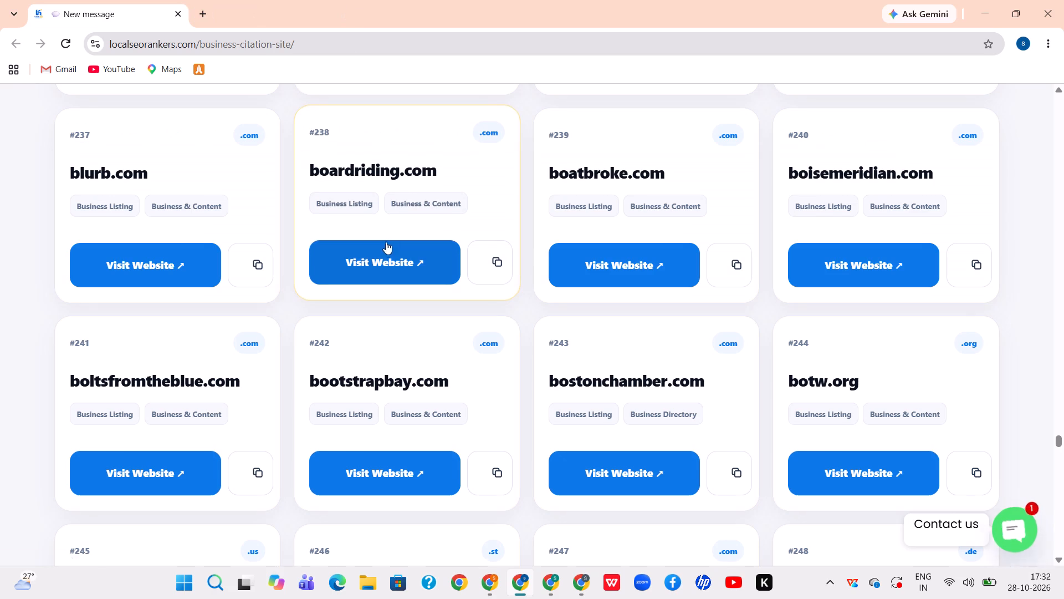
Check boardriding.com and boisemeridian.com from the citation site list, closing each site's tab.
click(382, 262)
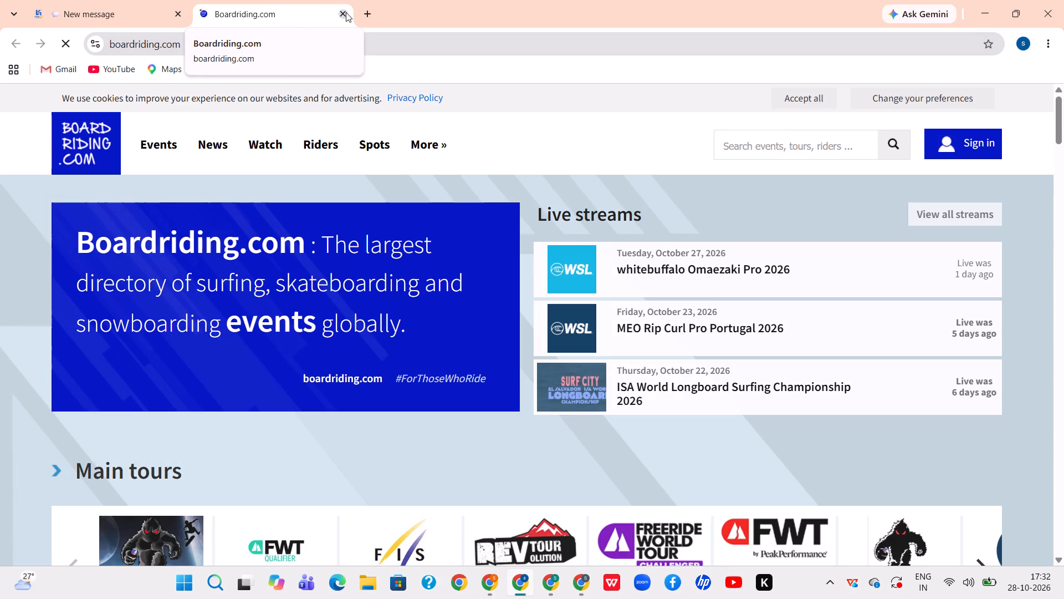
click(346, 12)
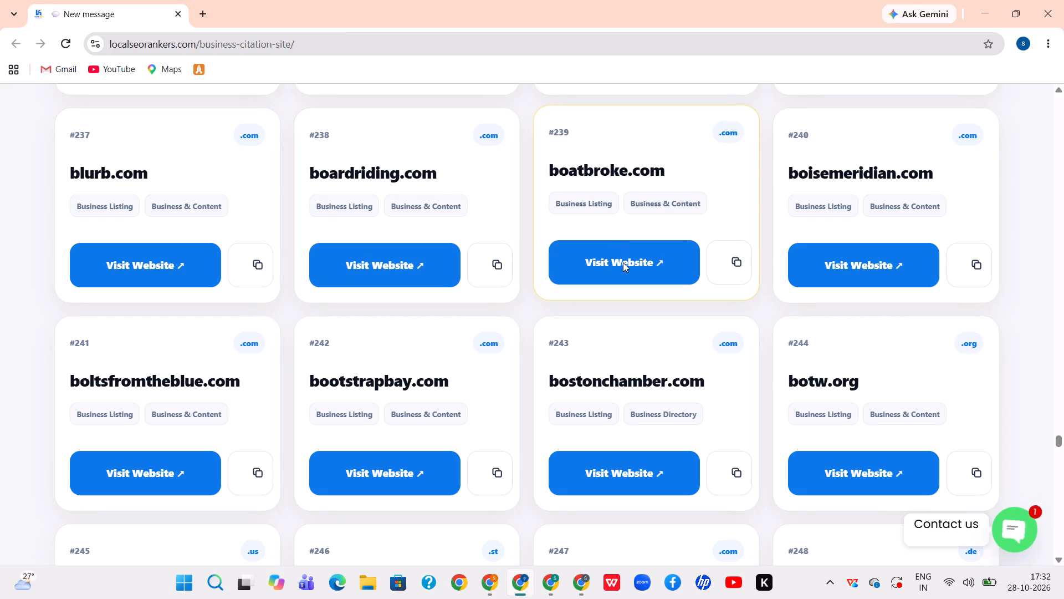
click(834, 259)
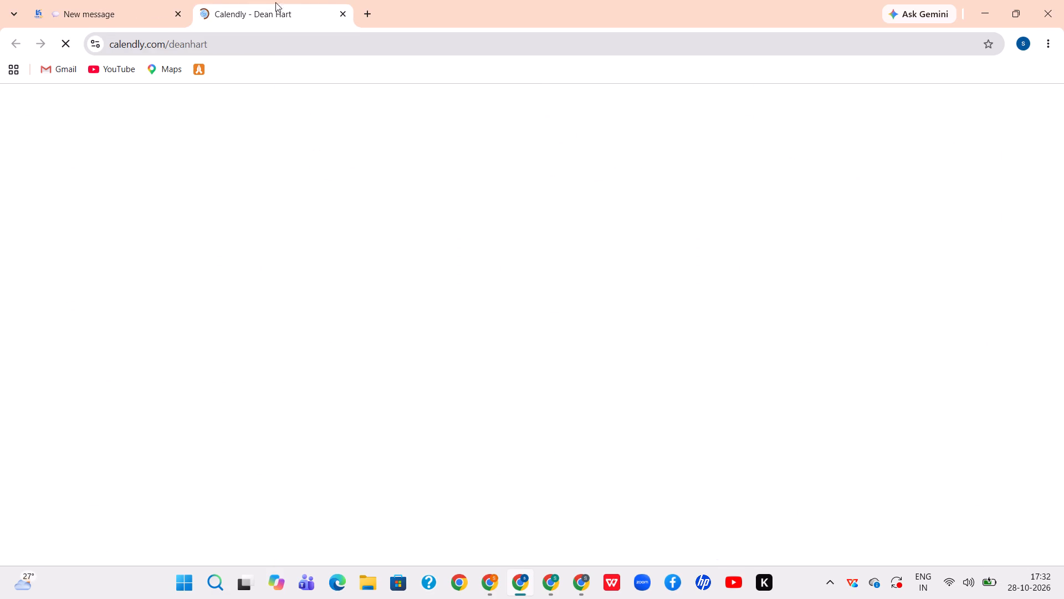
click(340, 13)
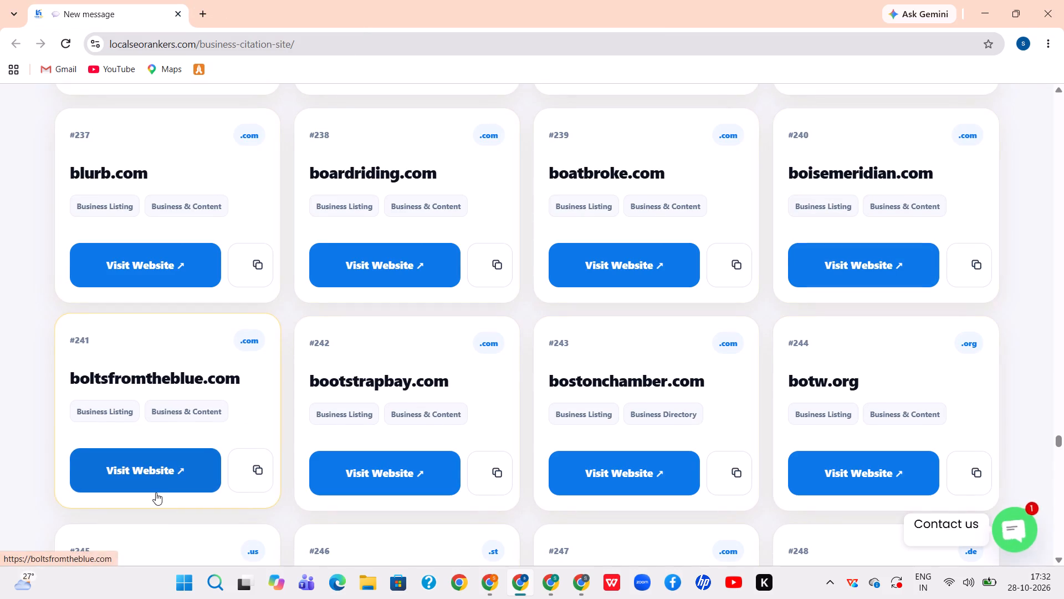
Visit boltsfromtheblue.com from the newly loaded citation sources to check it, and close its tab.
scroll(156, 468, down, 4)
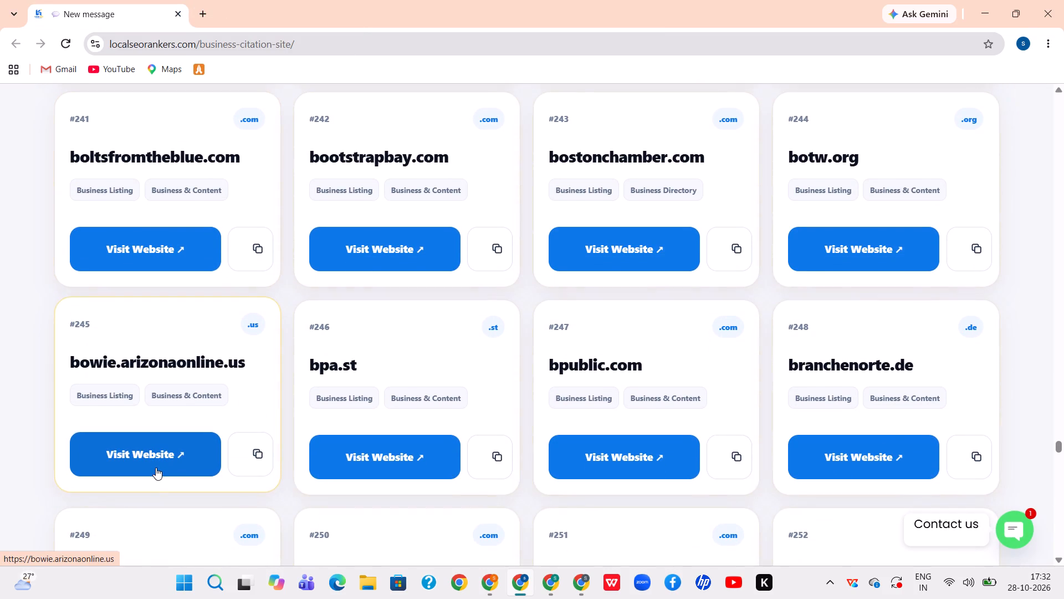
scroll(156, 468, down, 1)
click(144, 245)
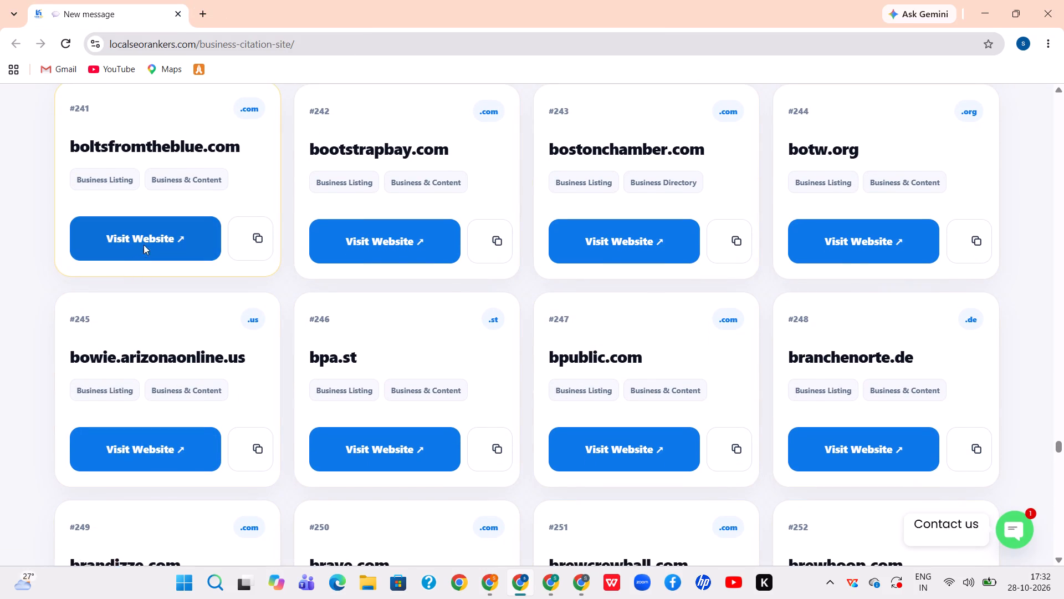
scroll(144, 245, up, 1)
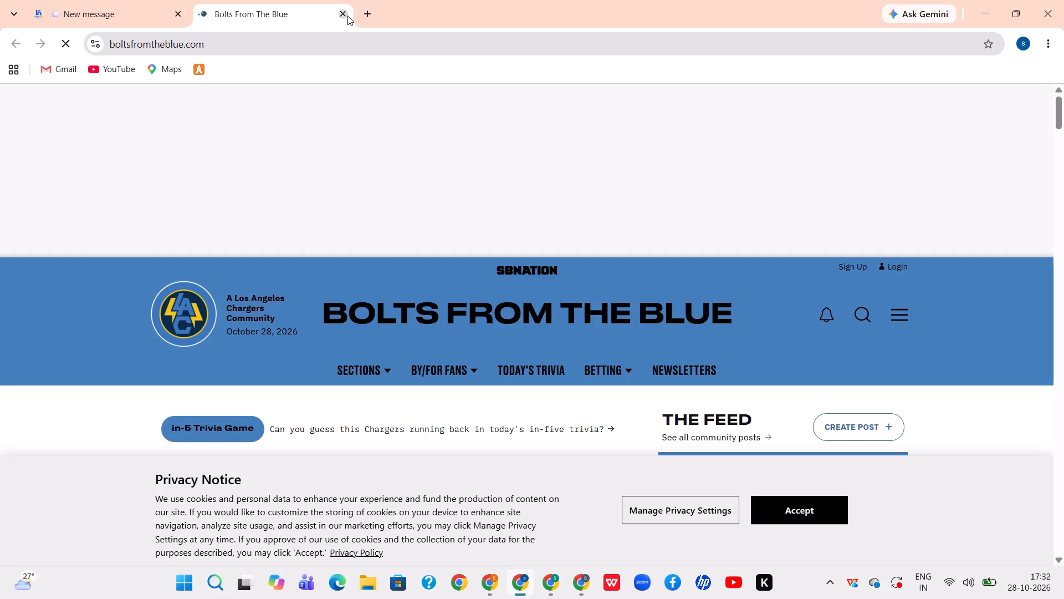
click(347, 16)
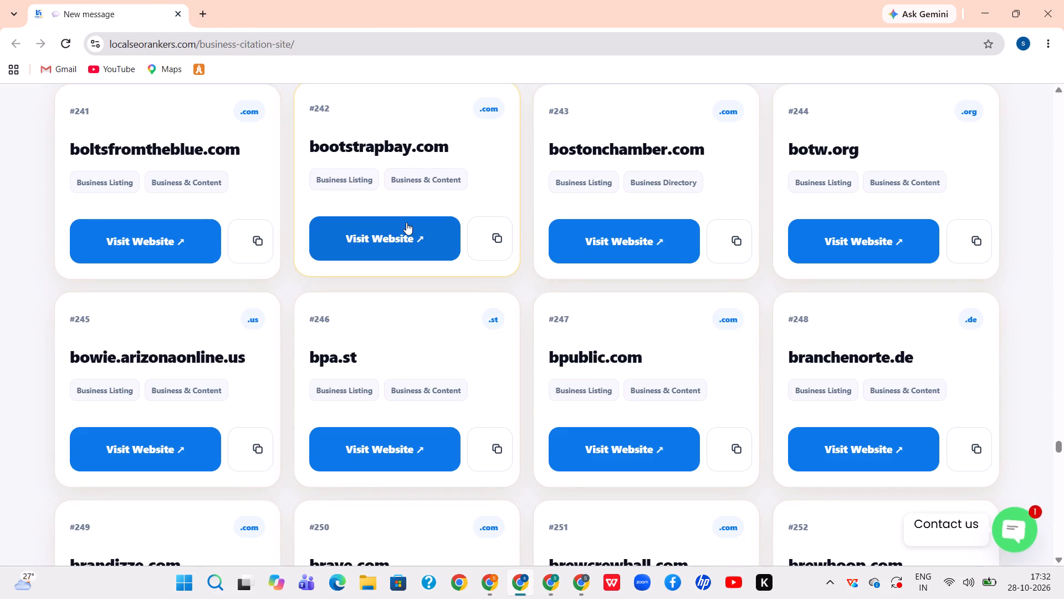
Check bootstrapbay.com and bostonchamber.com from the citation site list.
click(405, 254)
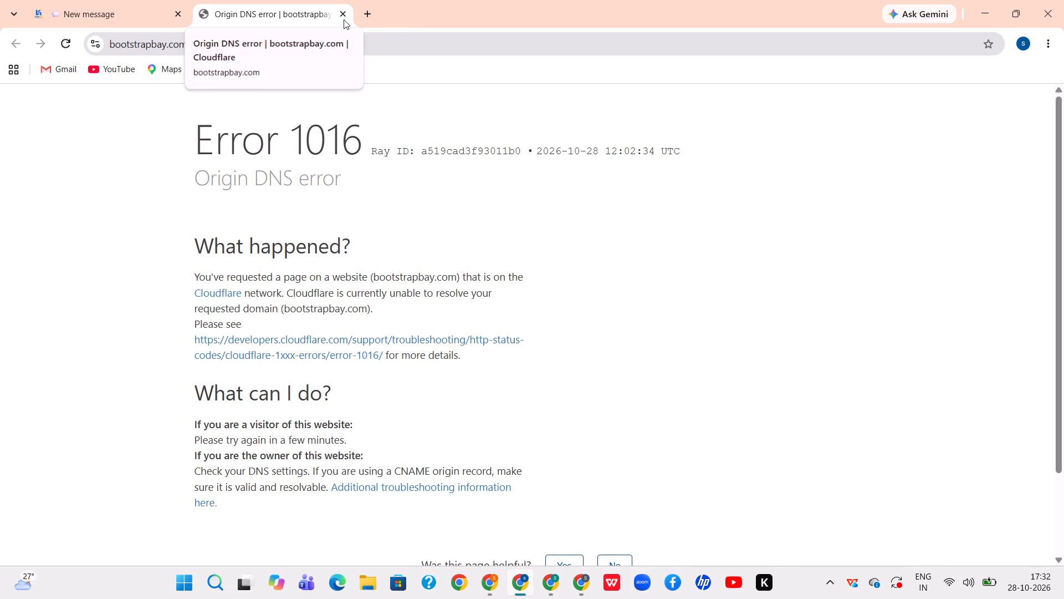
click(345, 15)
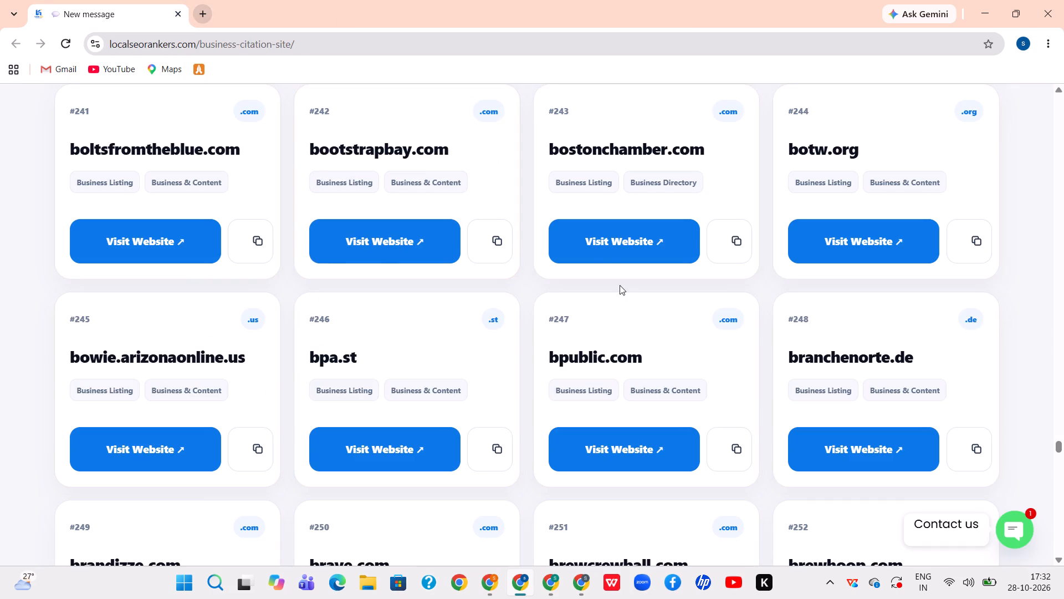
click(597, 247)
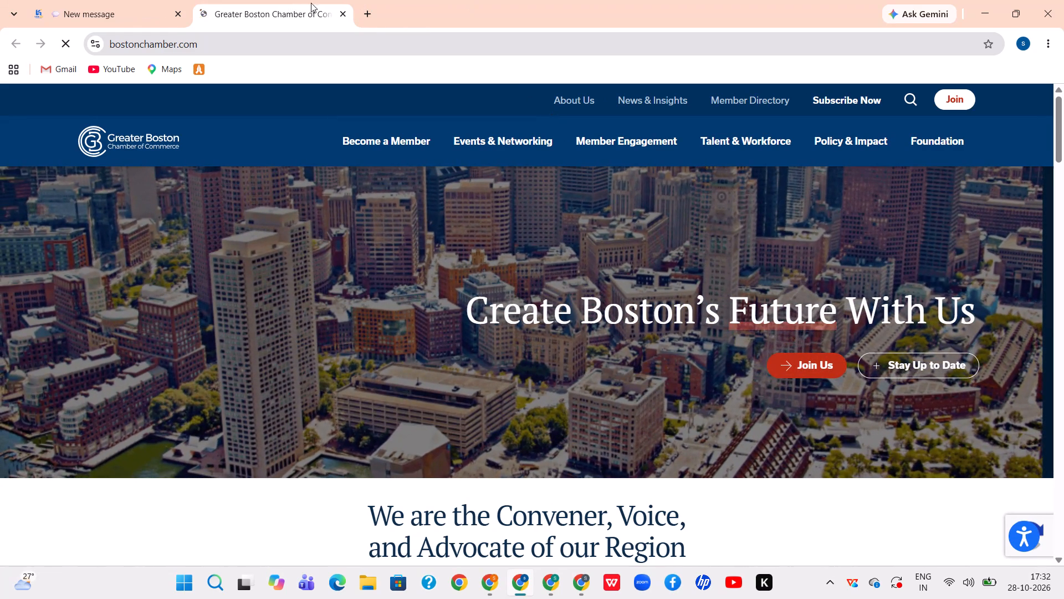
Close the bostonchamber.com tab to return to the citation site list.
click(342, 16)
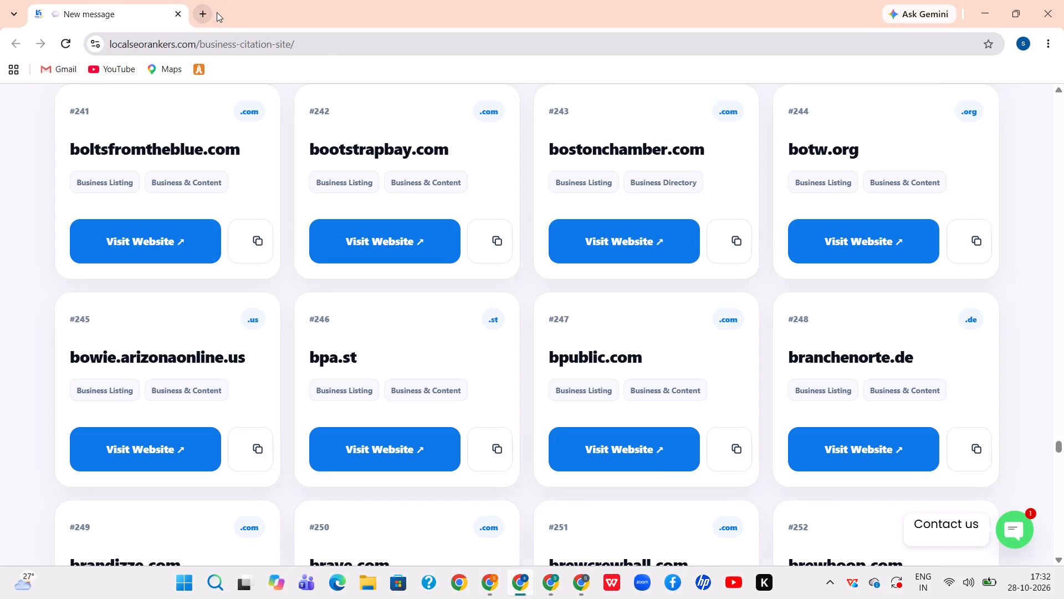
Search Google in a new tab for "celtic manor resort contact number", look through the results and close the tab.
click(211, 12)
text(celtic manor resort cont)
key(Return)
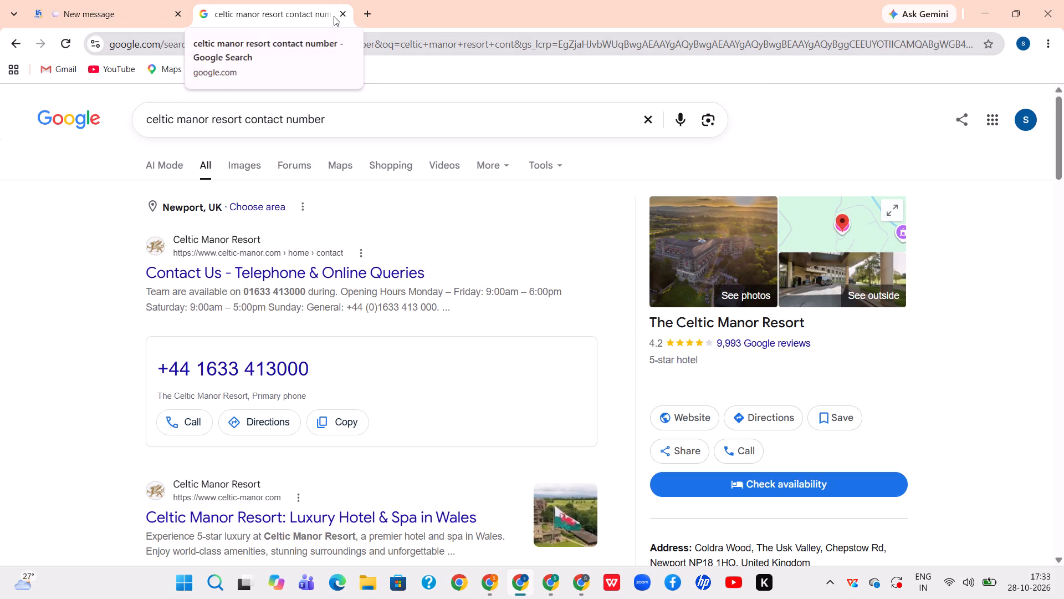
scroll(181, 489, down, 4)
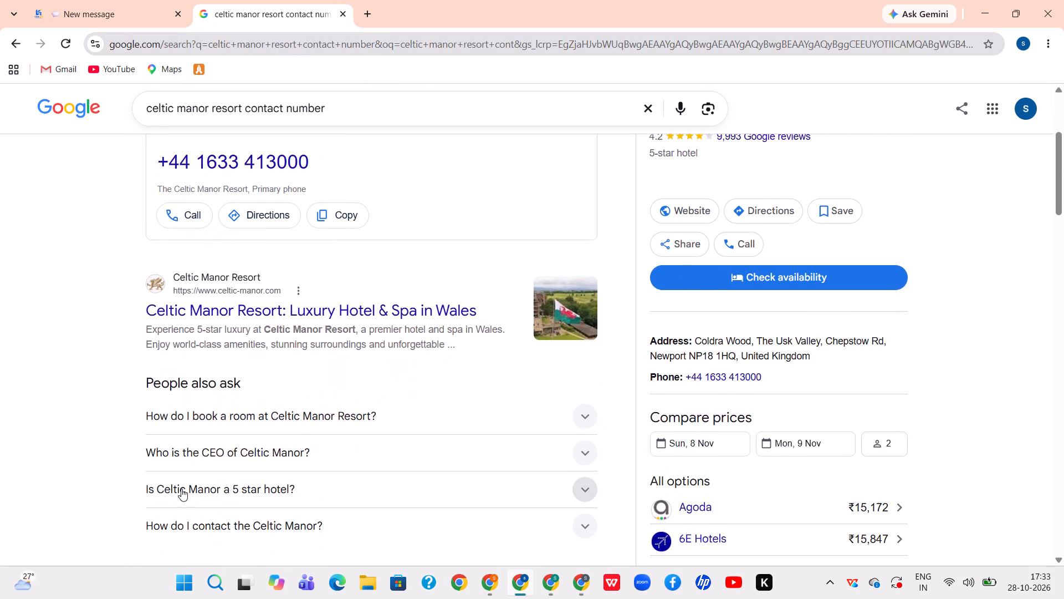
scroll(181, 489, up, 2)
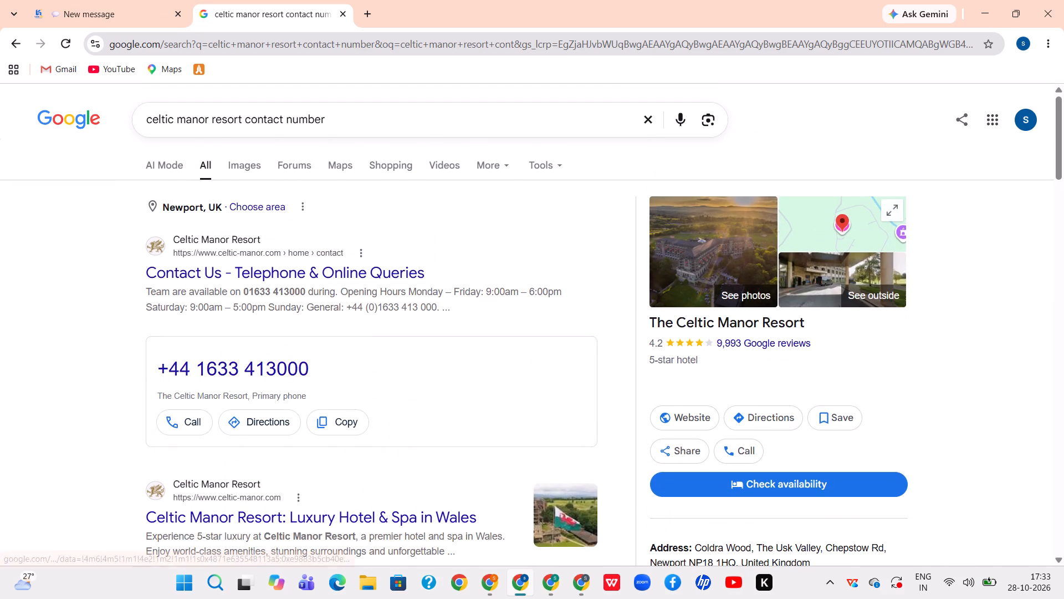
scroll(300, 398, up, 1)
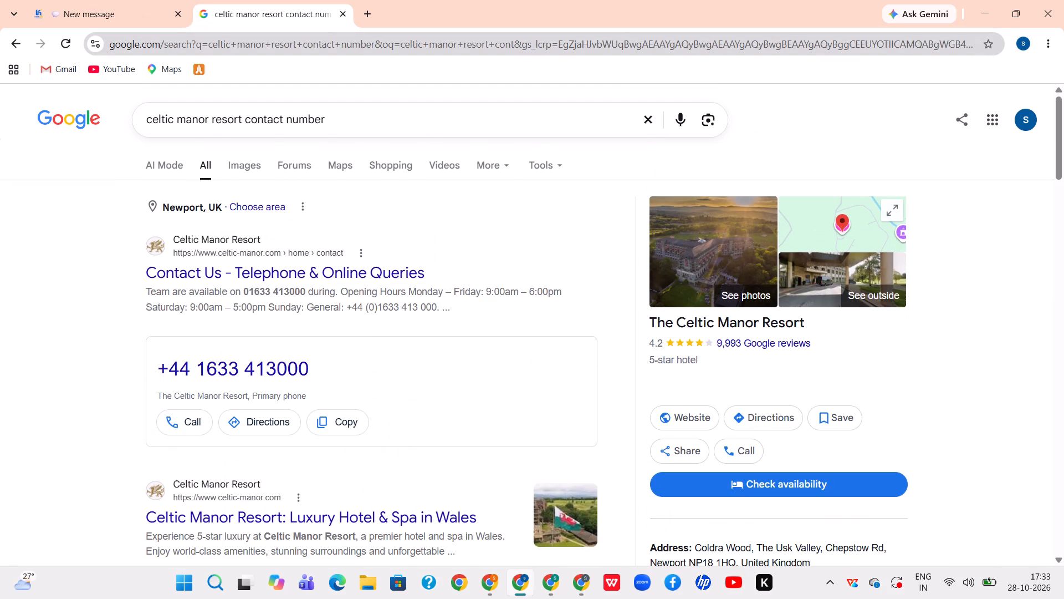
click(344, 9)
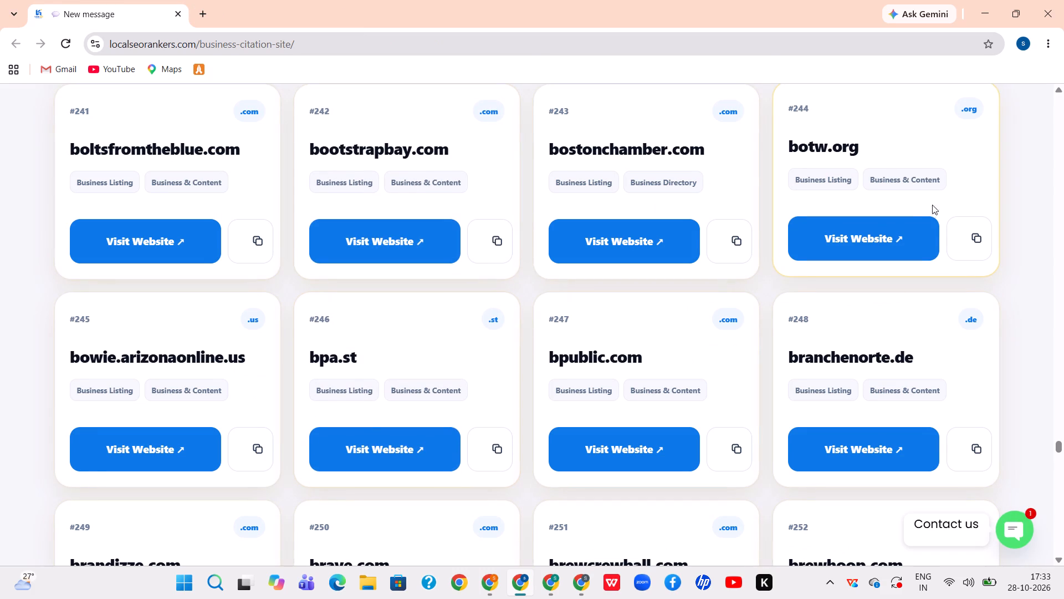
Visit botw.org from the citation site list and examine its home page for a way to add a business.
click(851, 225)
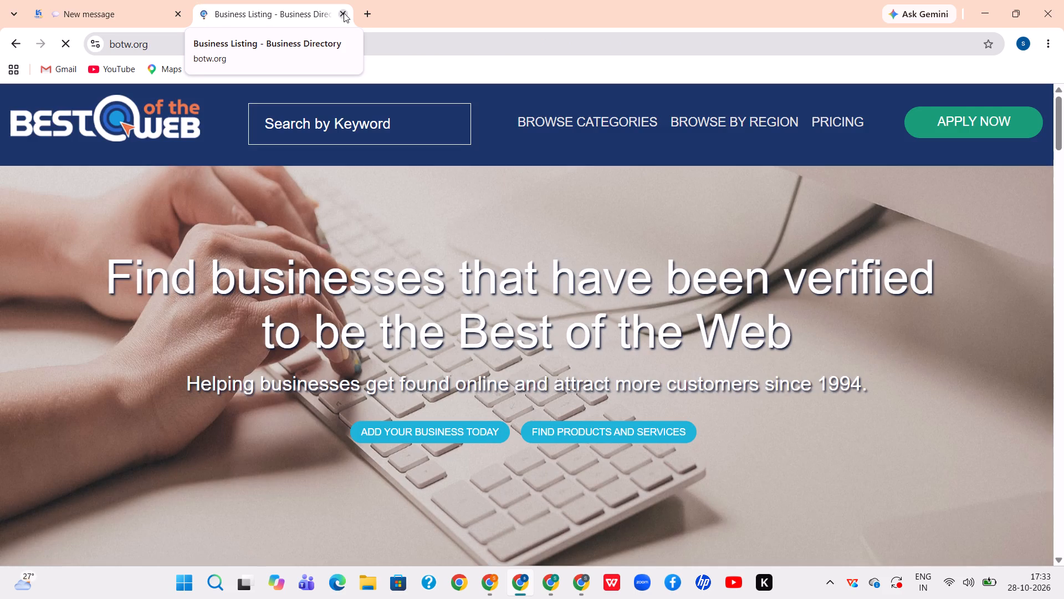
scroll(332, 252, down, 1)
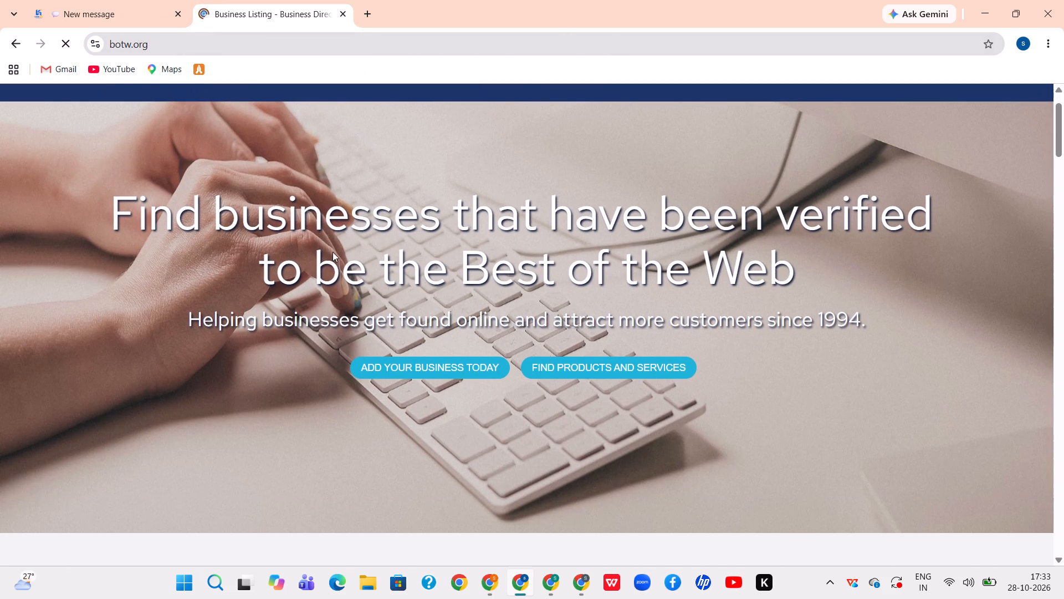
scroll(332, 252, down, 1)
scroll(410, 361, up, 2)
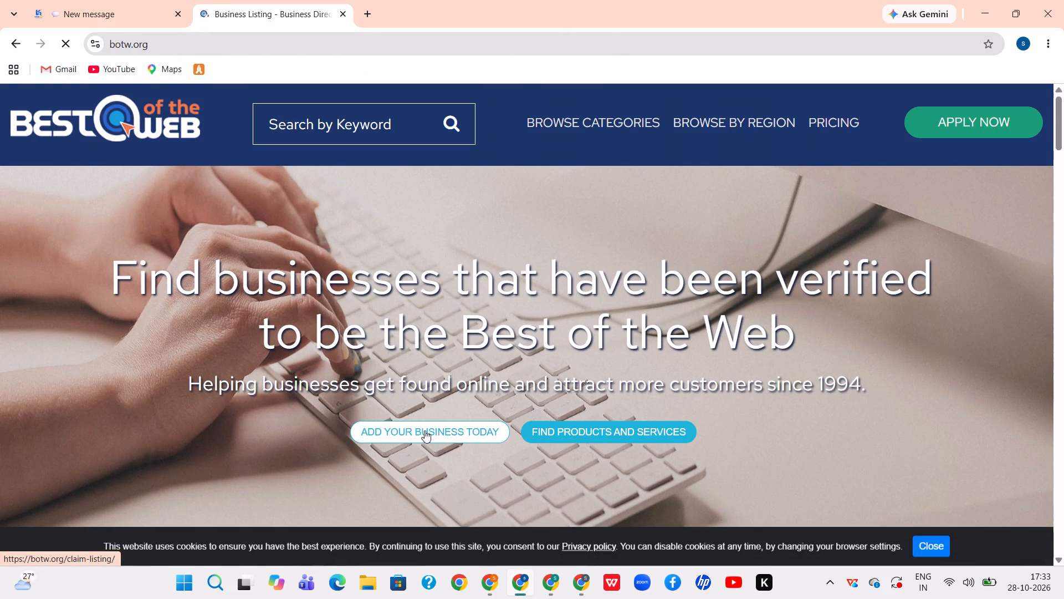
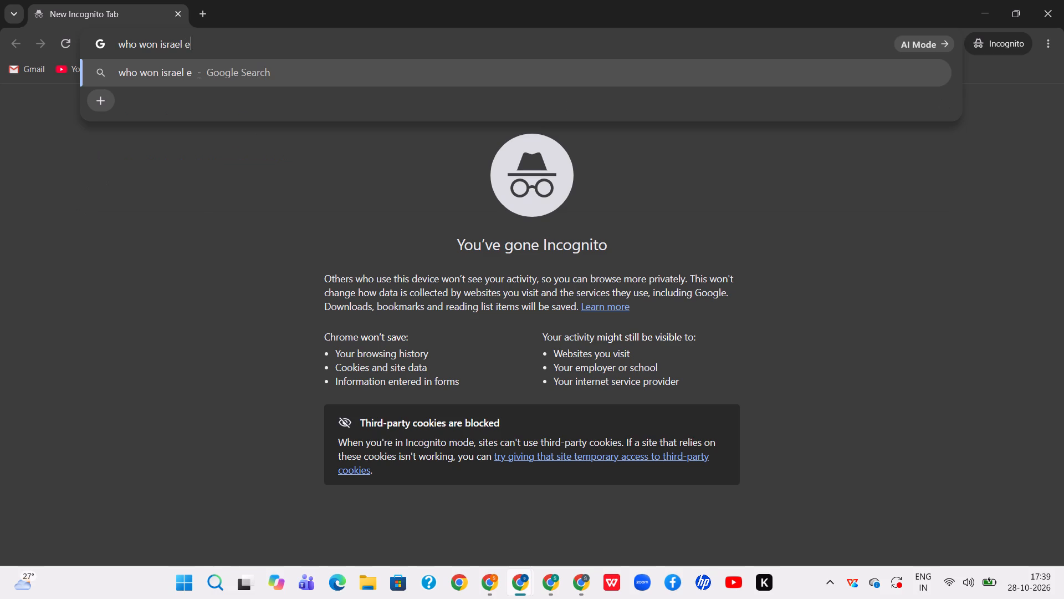
Search Google for "who won israel election 2026" in the incognito window and look through the top stories.
text(le)
text(ction 202)
key(Return)
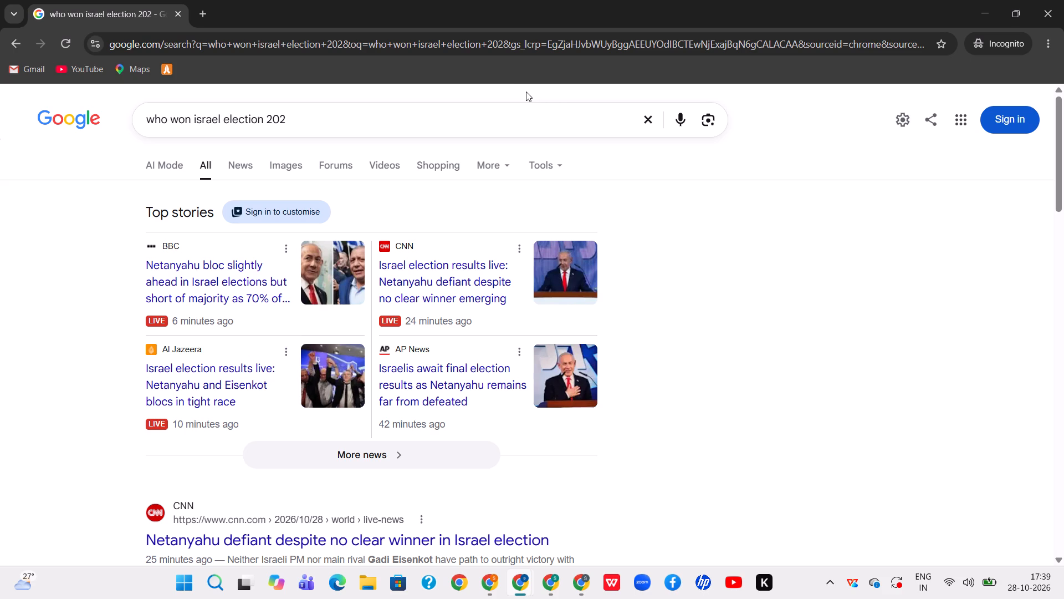
click(522, 95)
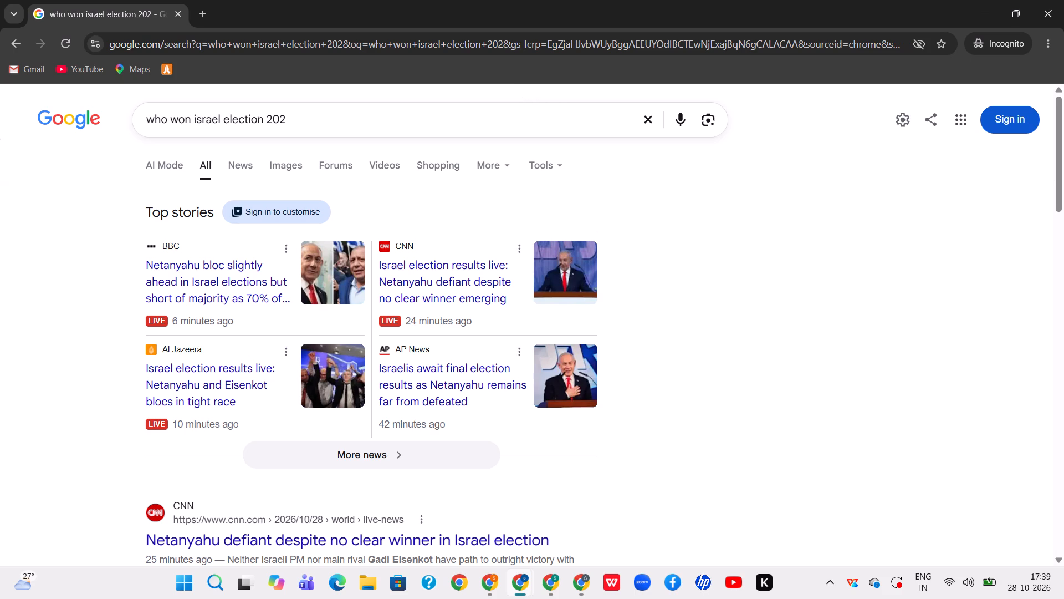
click(519, 124)
key(6)
key(Return)
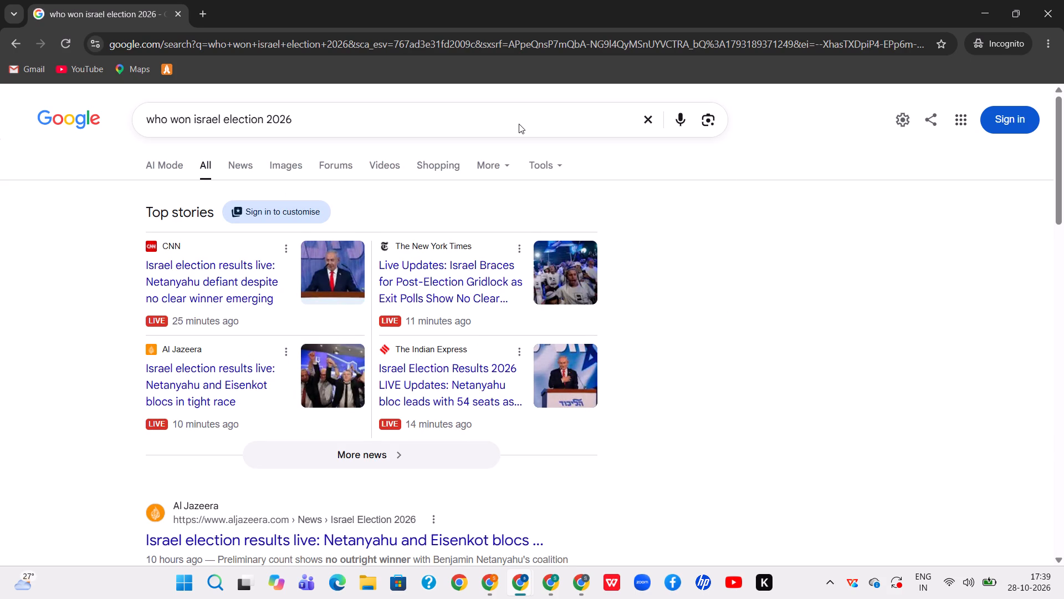
scroll(519, 124, down, 2)
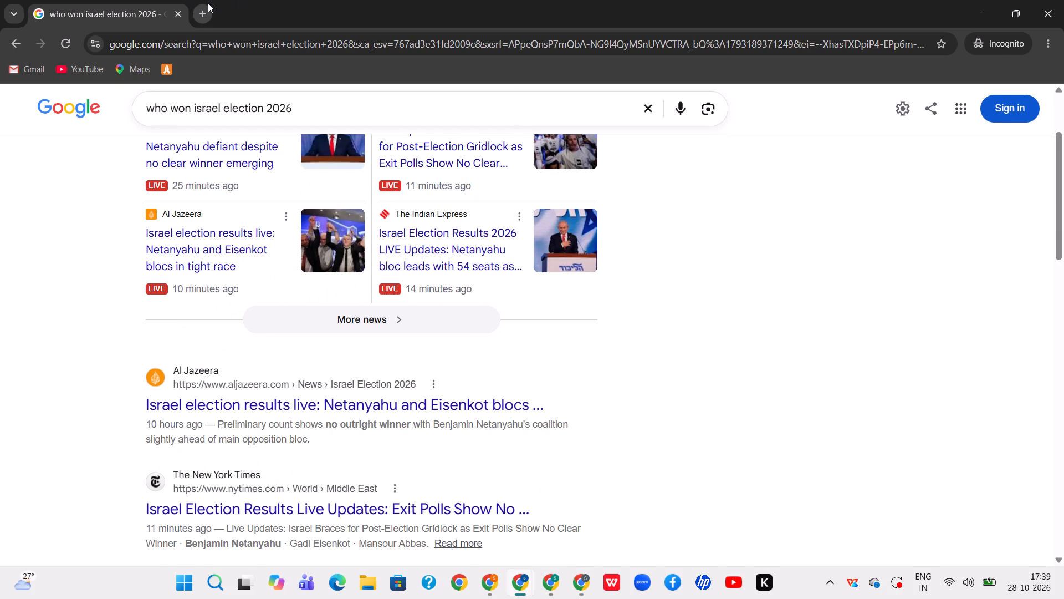
key(Page_Up)
key(Up)
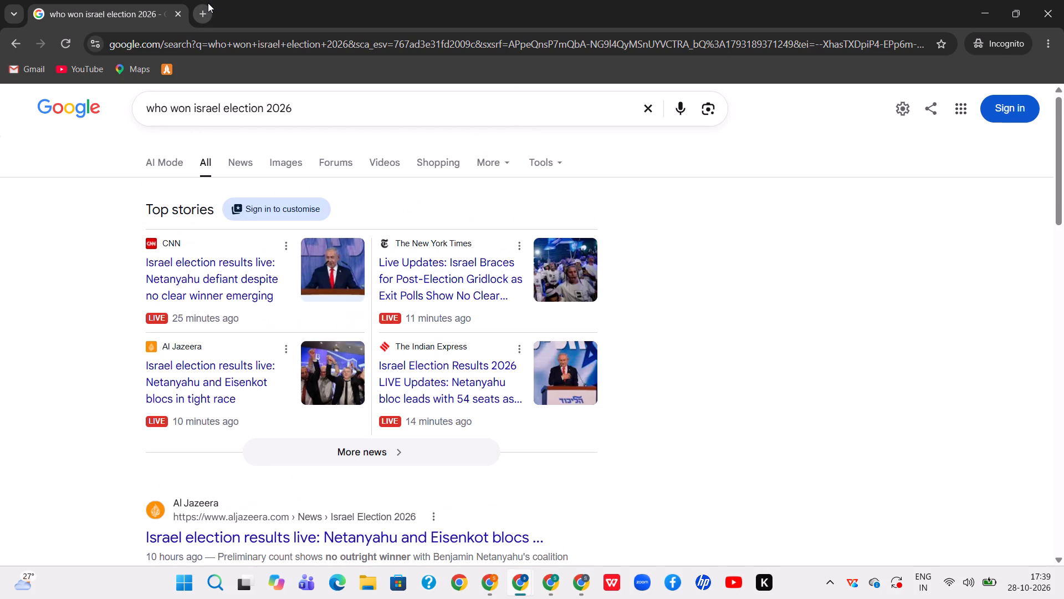
key(Up)
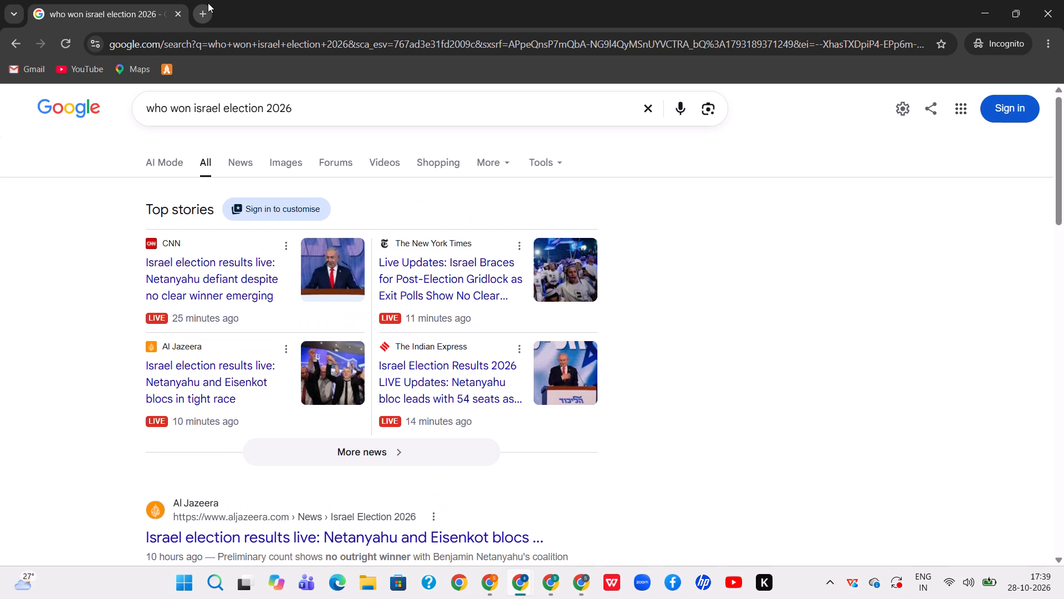
Replace the election results tab with a new incognito tab and search for "who won graduate consistency poll 2026".
click(208, 3)
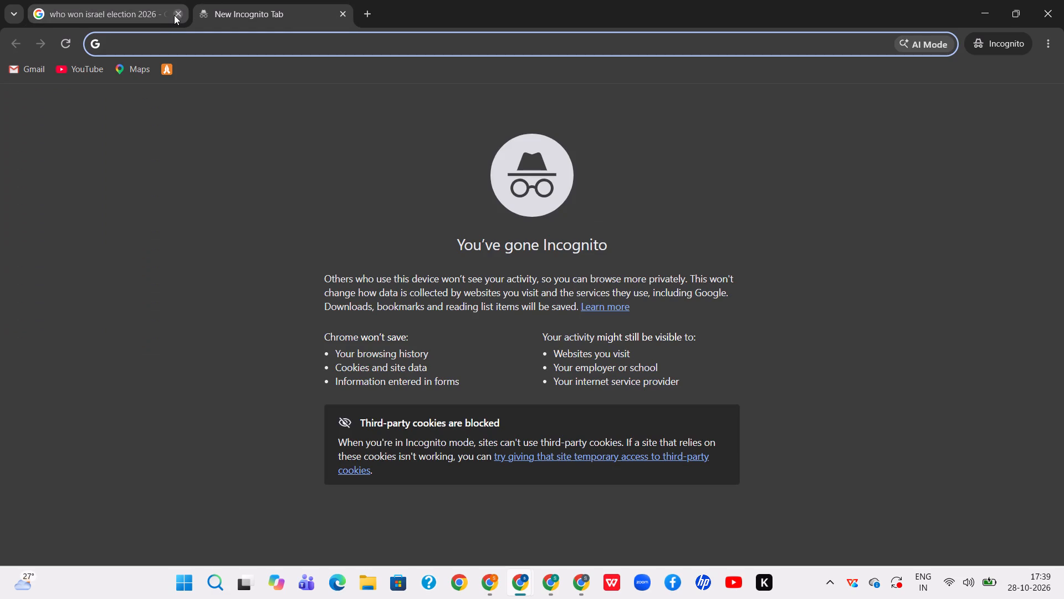
click(174, 14)
text(who won graduate)
key(space)
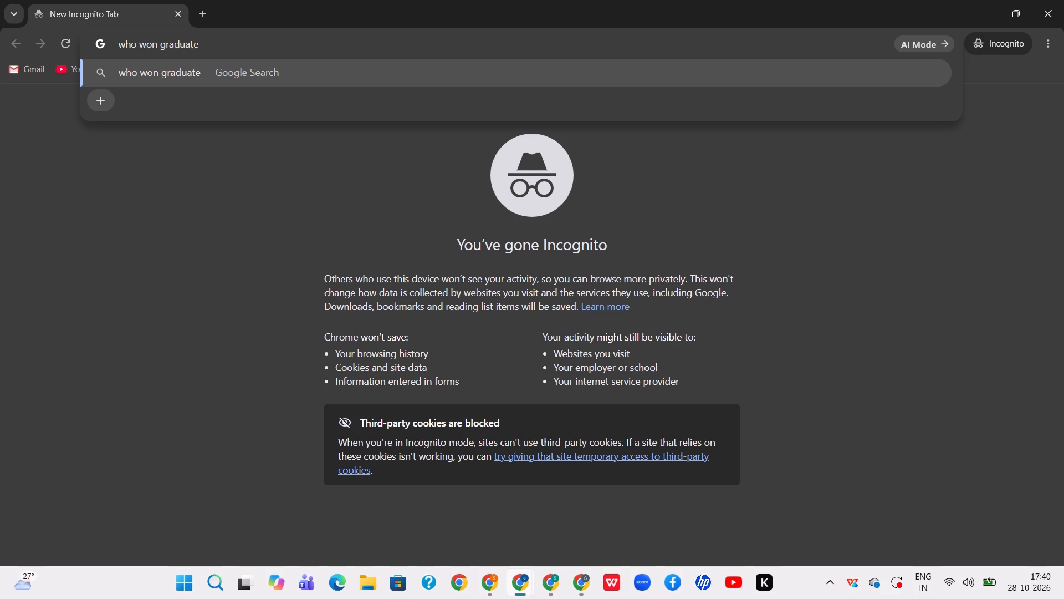
text(con)
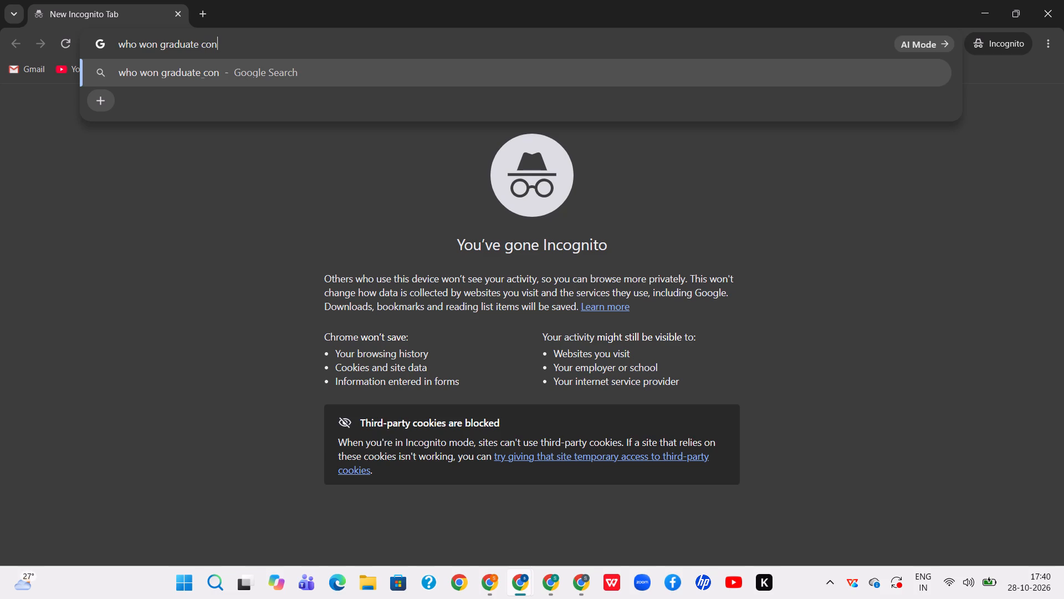
text(sistency)
key(space)
text(poll 2026)
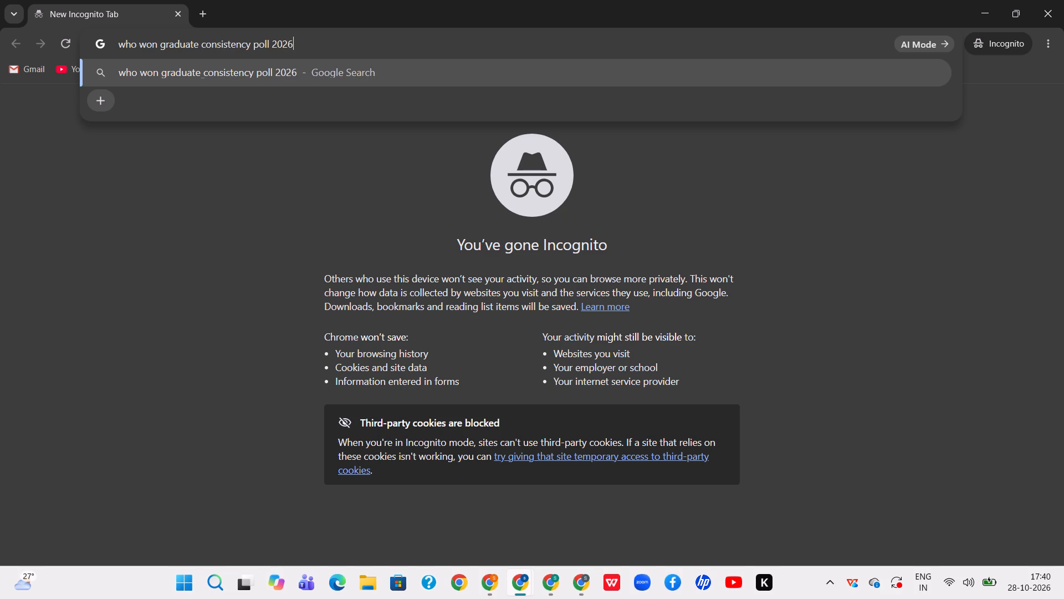
key(Return)
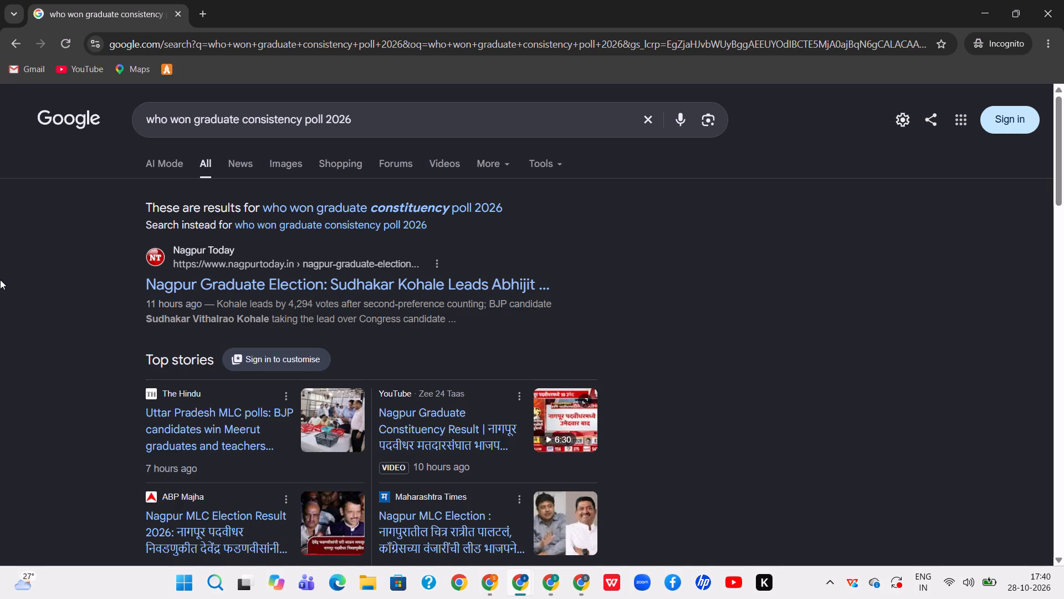
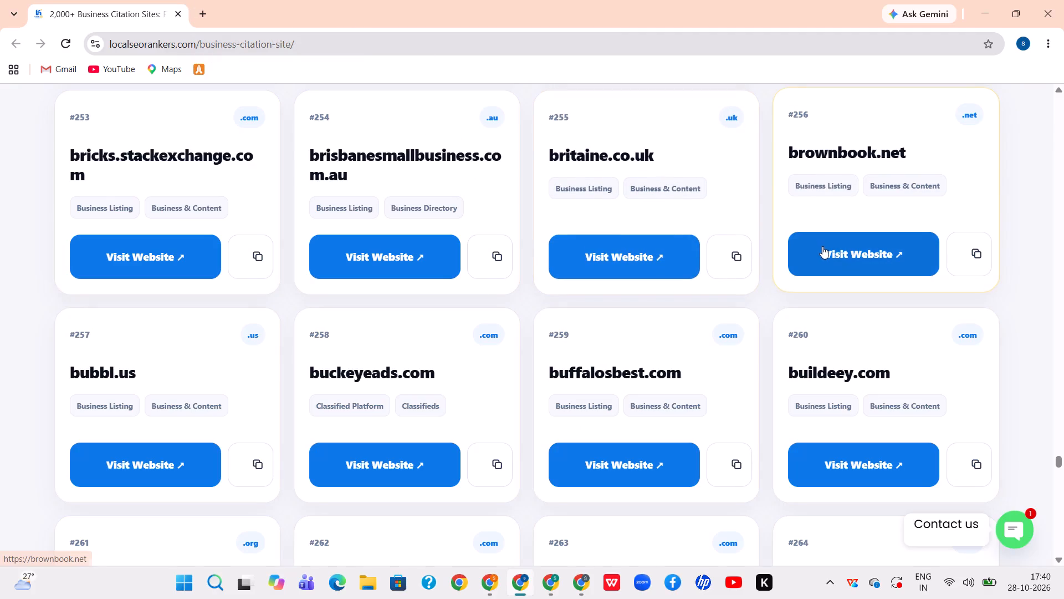
Open brownbook.net from the citation site list and log in with the saved account credentials.
click(822, 246)
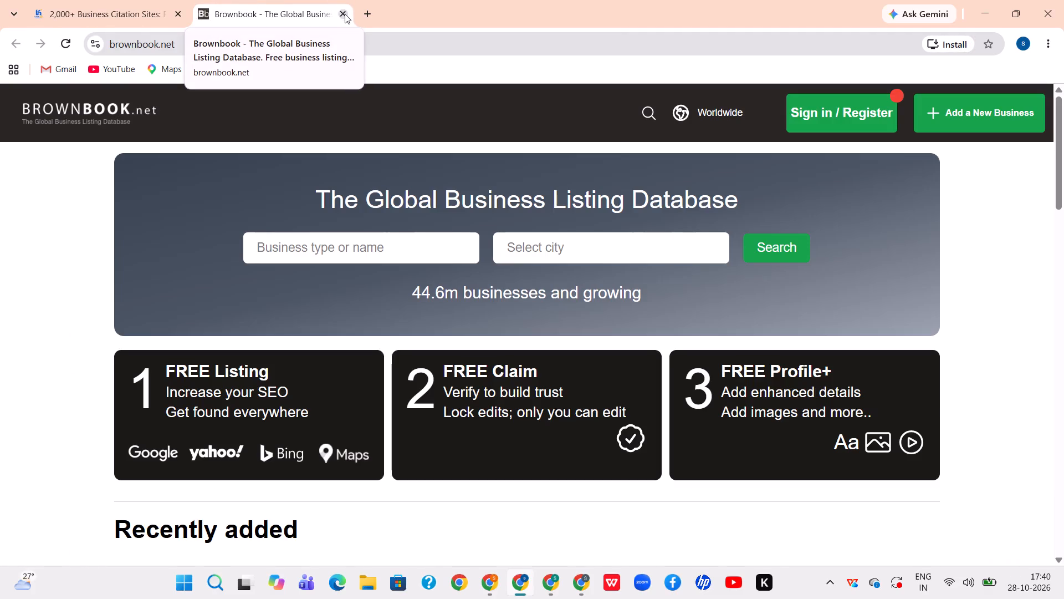
click(796, 110)
key(Page_Up)
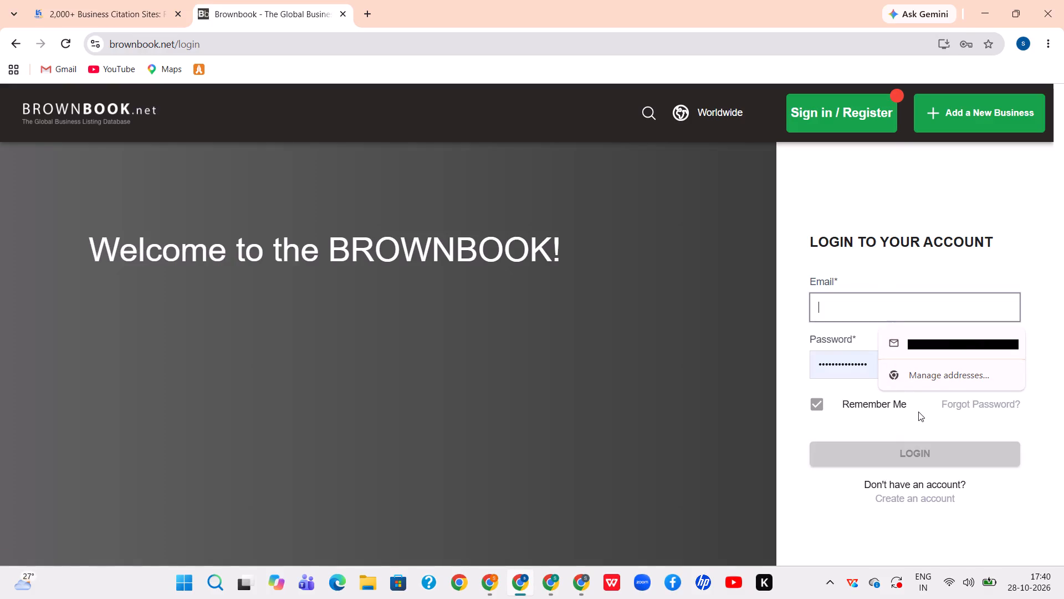
click(941, 342)
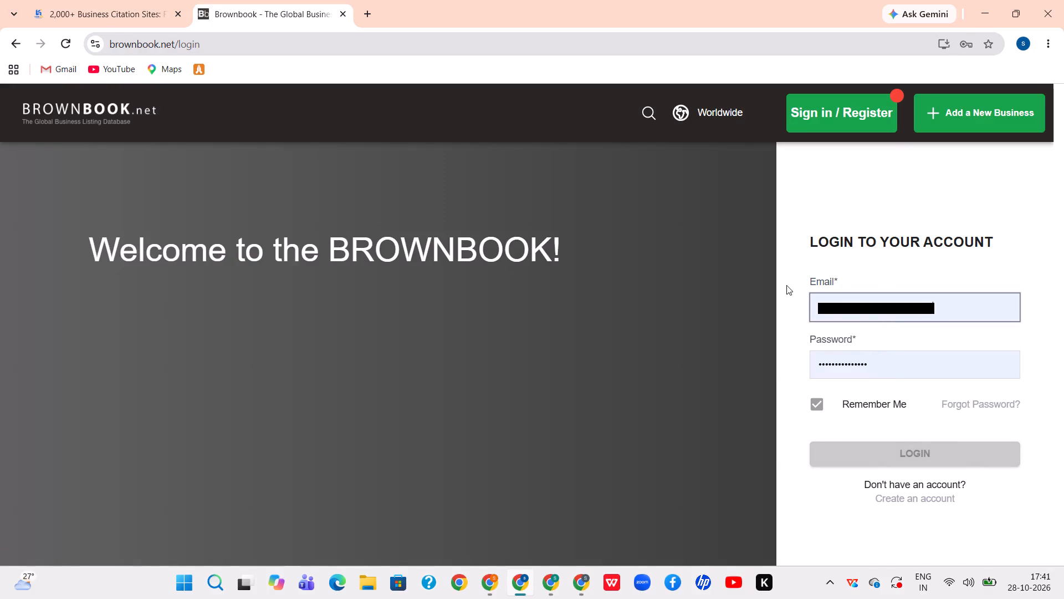
click(840, 288)
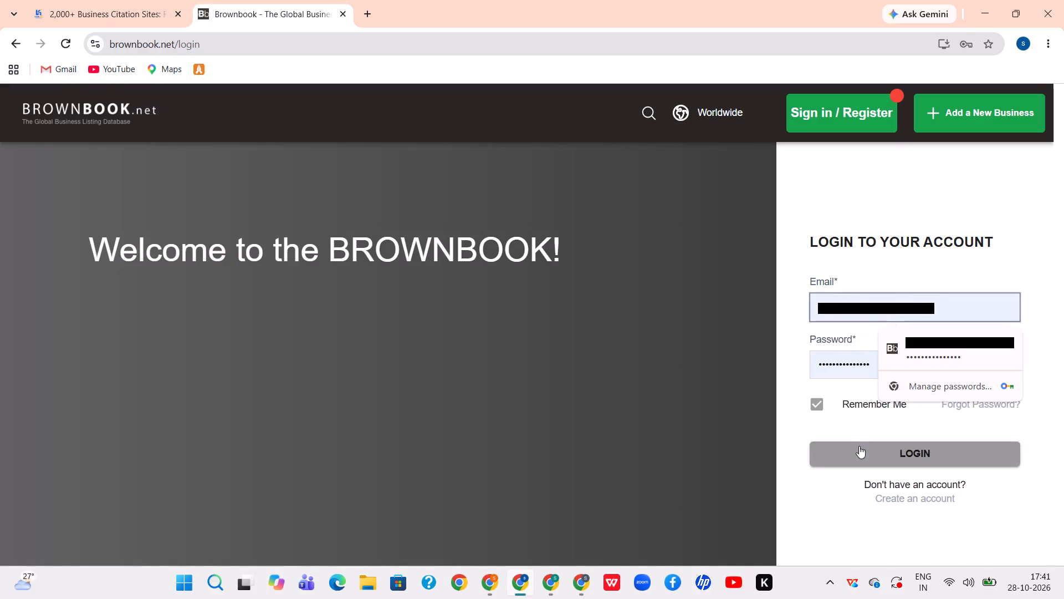
click(859, 448)
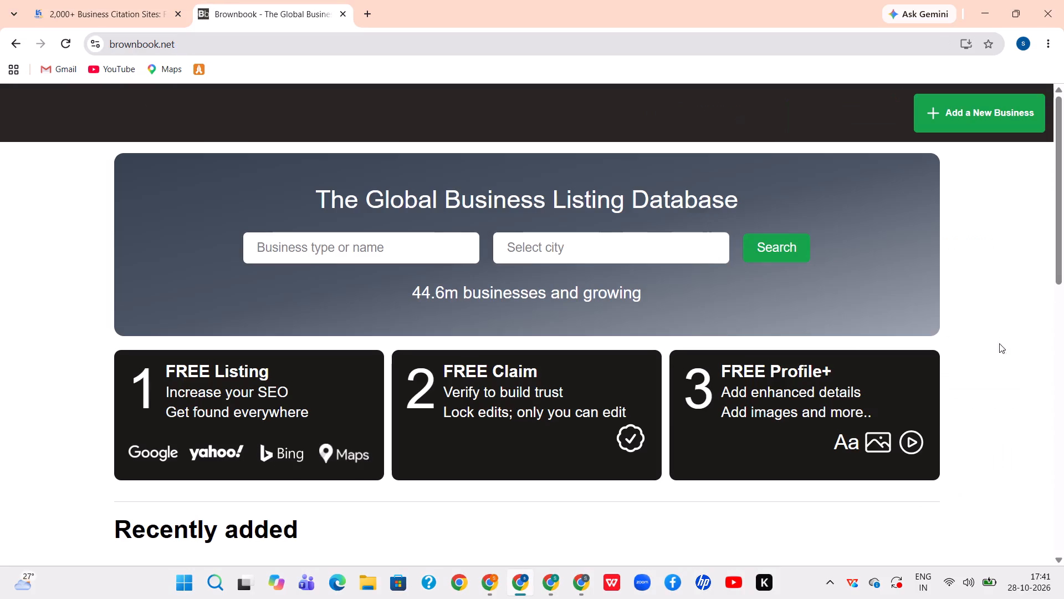
Start a new business listing named "IT Campus Guru - IT Training institute in Nagpur" with the category Educational Services.
click(972, 116)
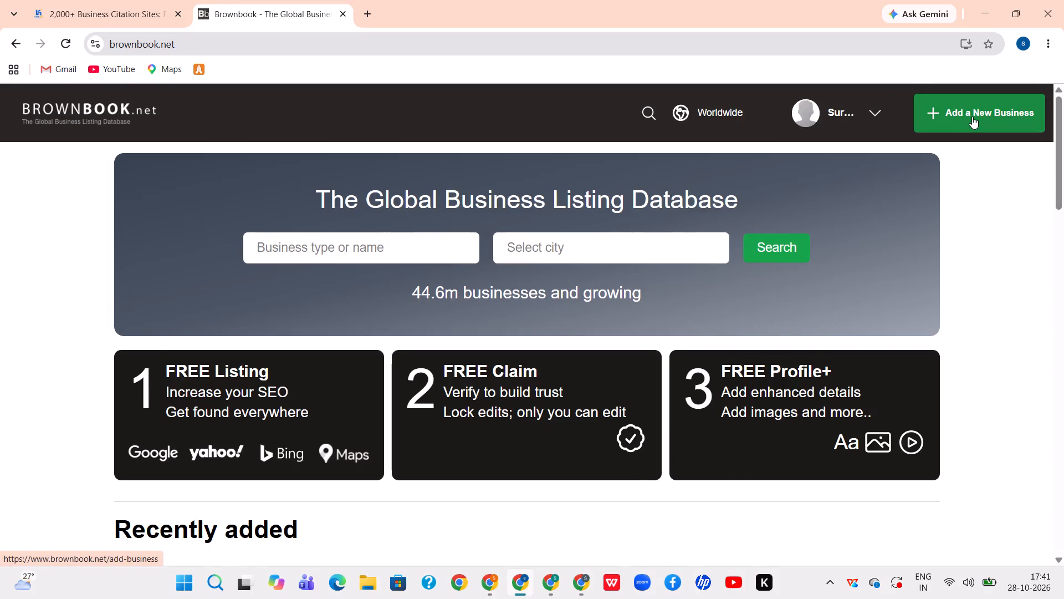
click(365, 263)
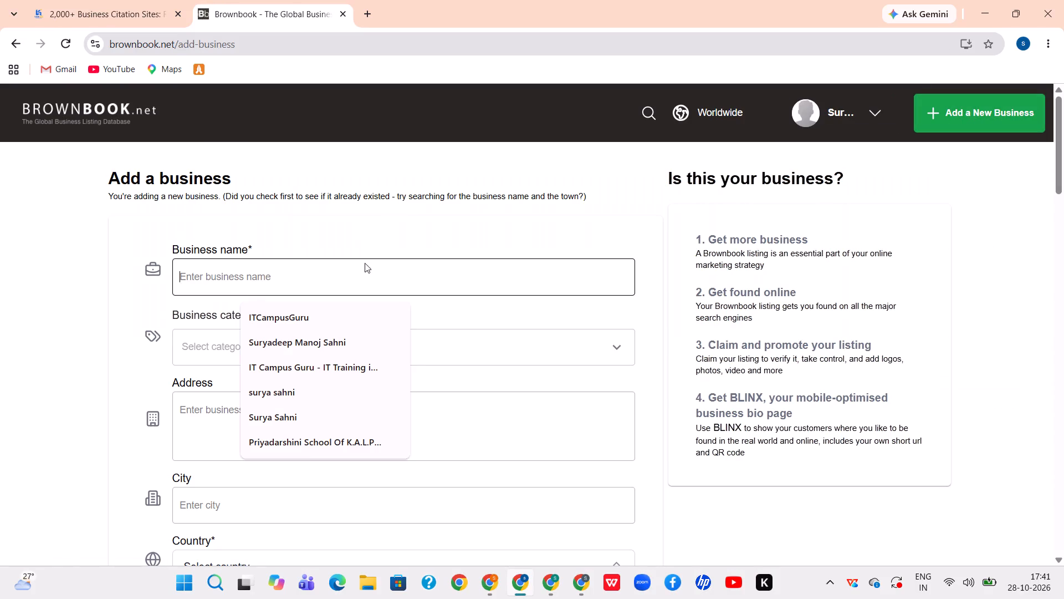
click(299, 372)
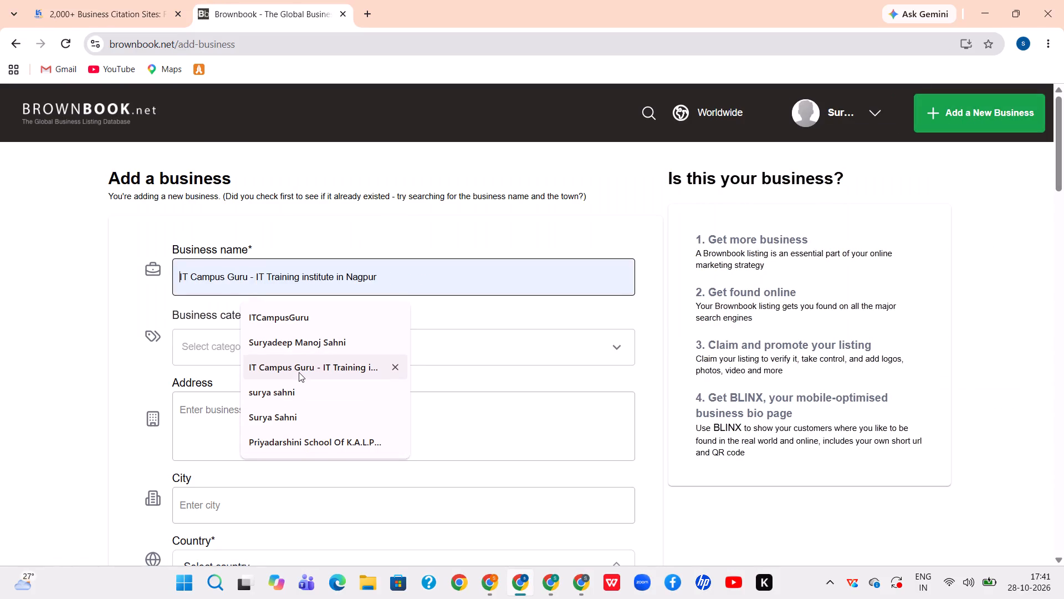
click(285, 352)
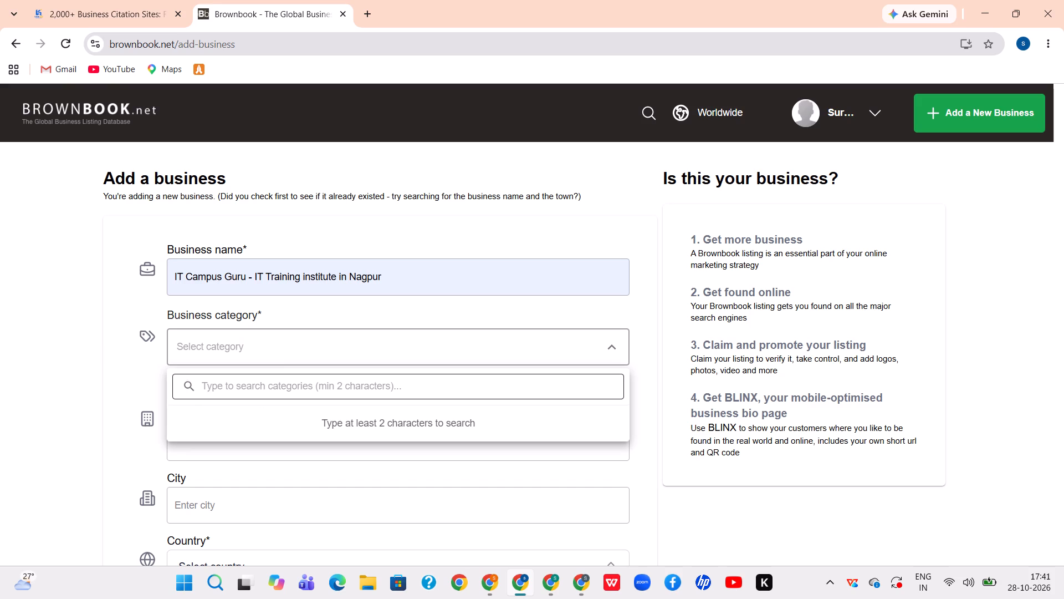
click(270, 392)
text(educatio)
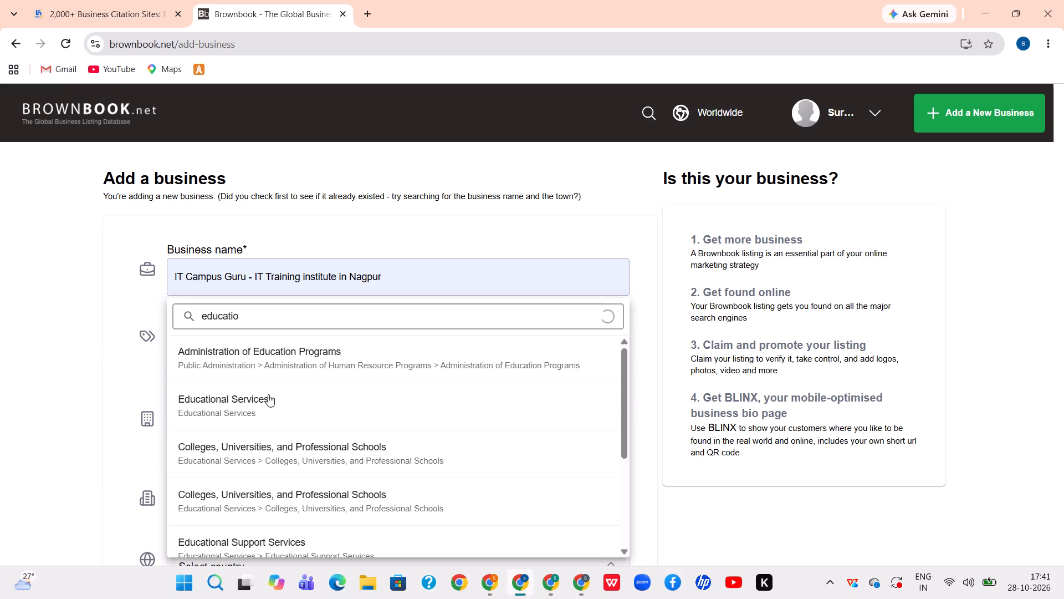
click(239, 418)
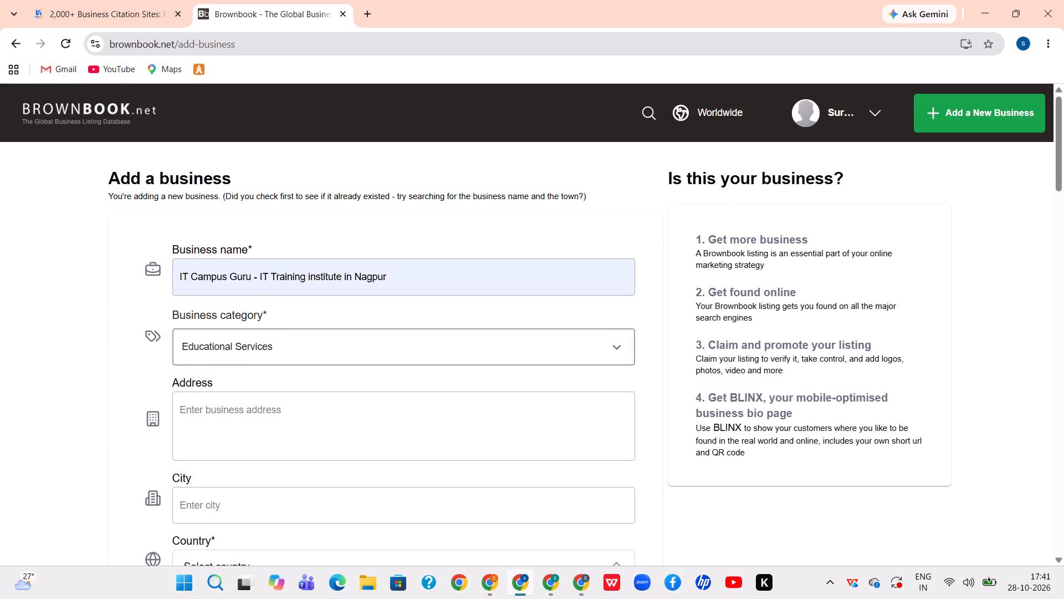
Copy the business address from IT Campus Guru's Google profile into the listing's Address field, without a trailing line break.
click(229, 422)
click(495, 573)
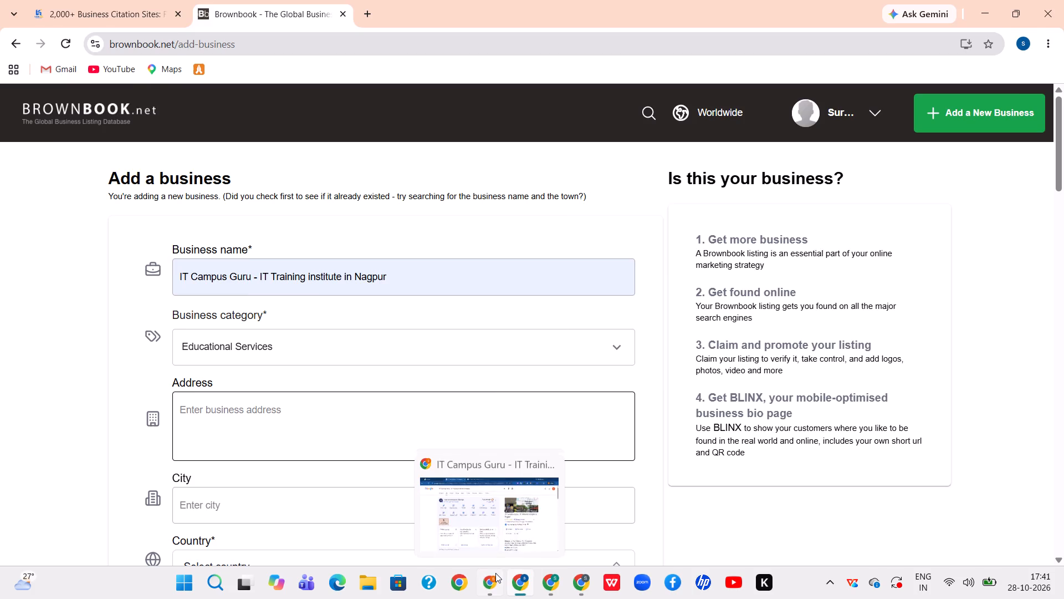
click(701, 485)
drag(701, 485, 853, 523)
key(ctrl+c)
click(853, 523)
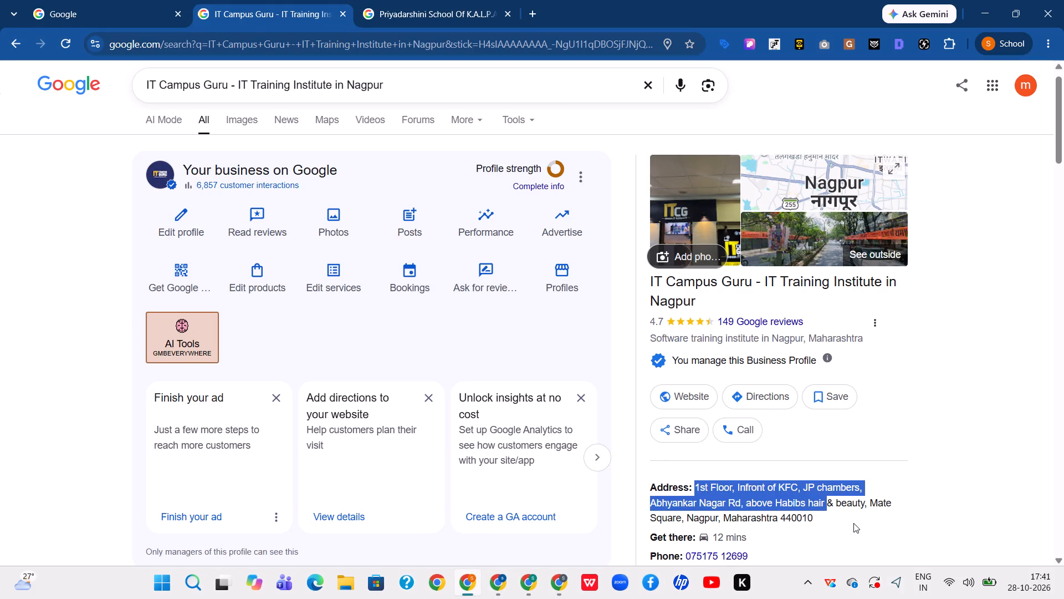
click(502, 592)
key(ctrl+v)
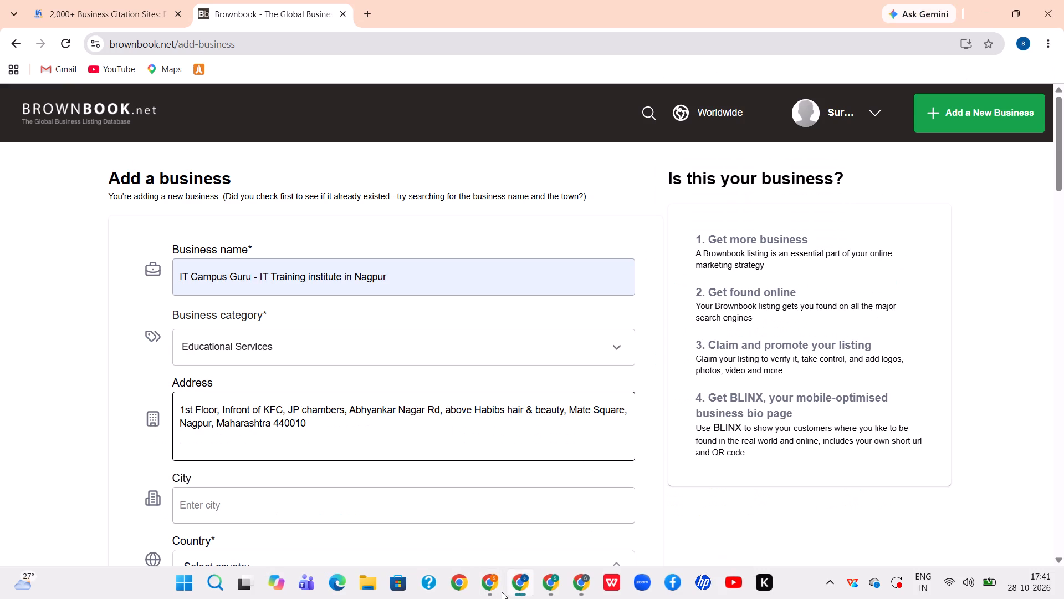
key(BackSpace)
Set the listing's city to Nagpur and search the country list for "indi".
scroll(291, 425, down, 3)
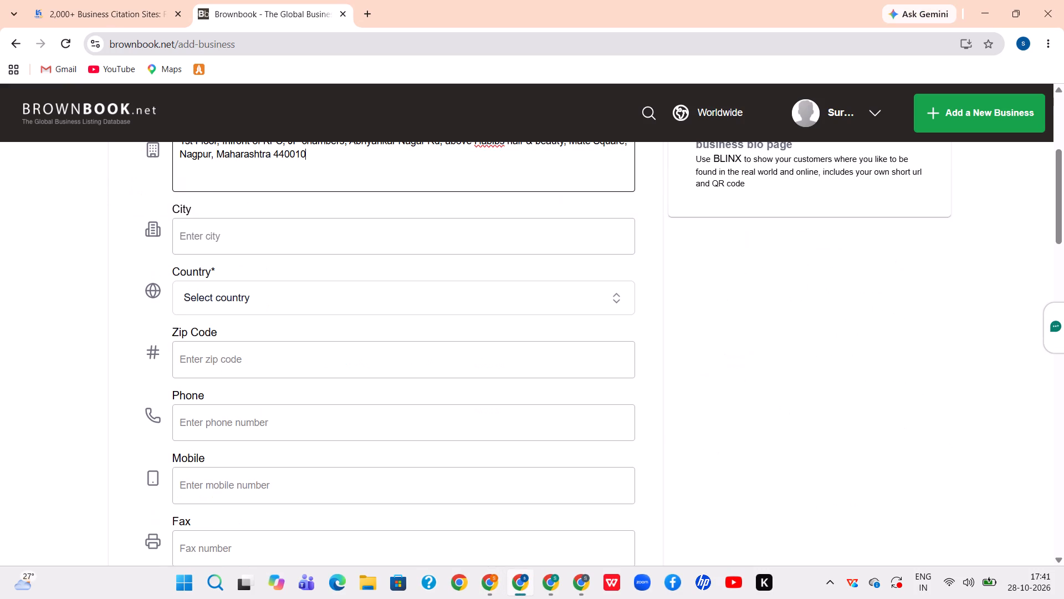
scroll(216, 247, down, 1)
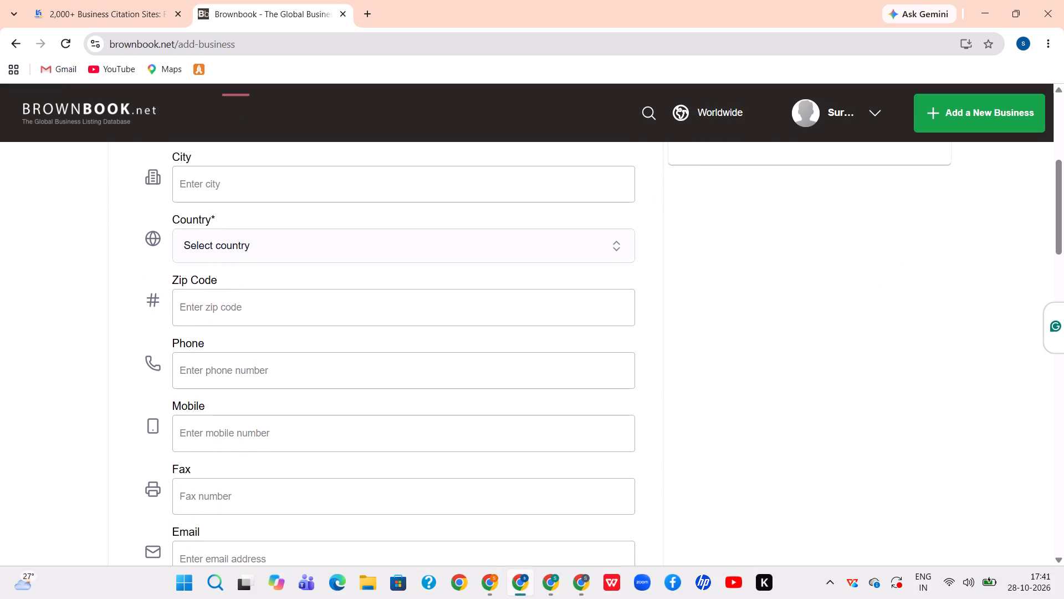
click(198, 187)
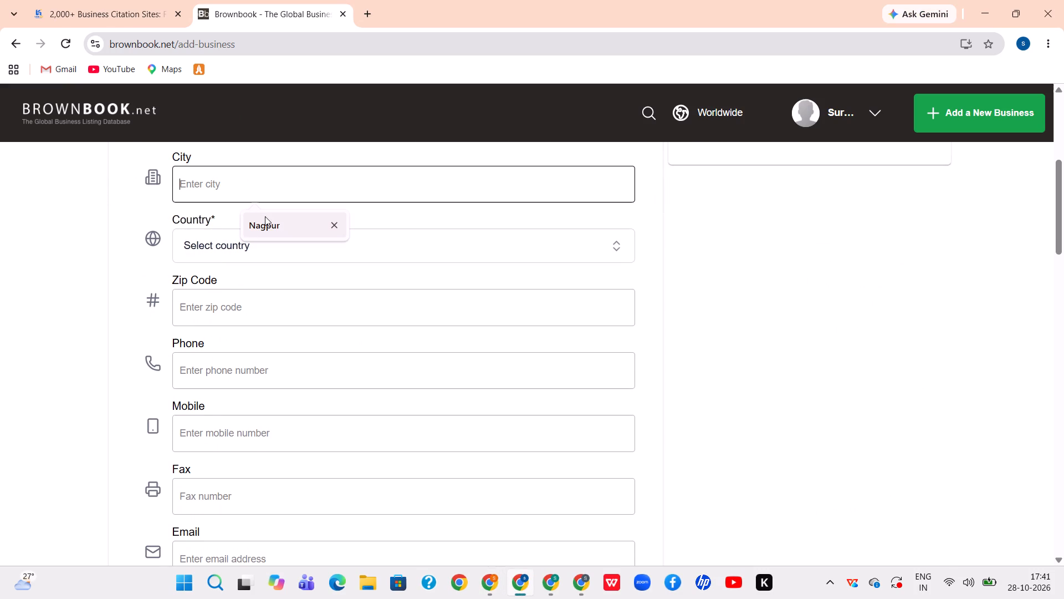
click(265, 216)
click(264, 253)
text(inn)
key(BackSpace)
key(s)
key(BackSpace)
text(di)
key(BackSpace)
key(BackSpace)
key(BackSpace)
key(BackSpace)
key(BackSpace)
key(BackSpace)
key(BackSpace)
key(BackSpace)
key(BackSpace)
key(BackSpace)
key(BackSpace)
key(BackSpace)
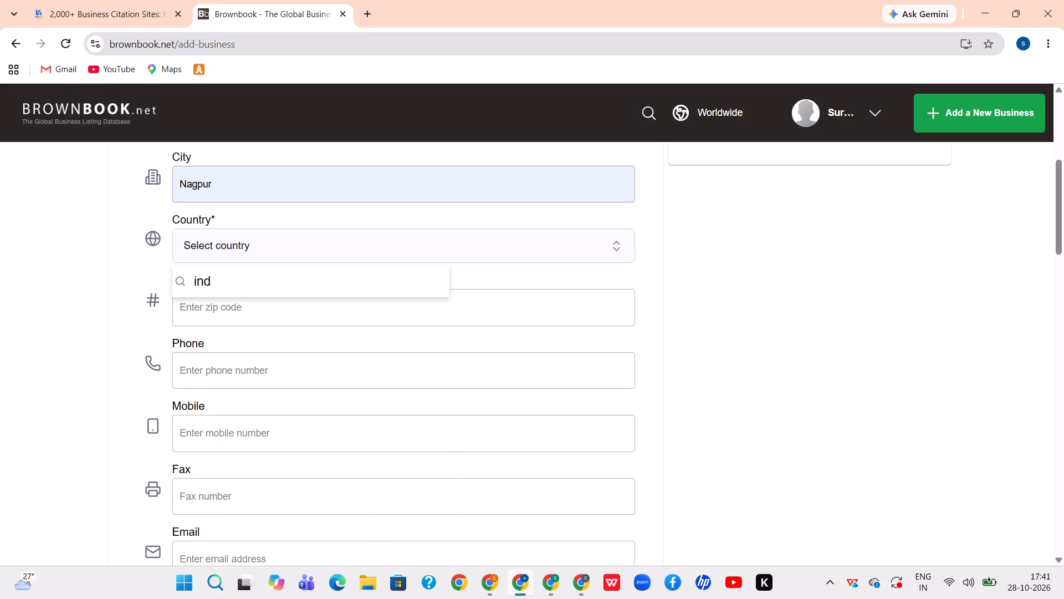
Set the listing's country to India and zip code to 440010, and fill Phone with the saved business number.
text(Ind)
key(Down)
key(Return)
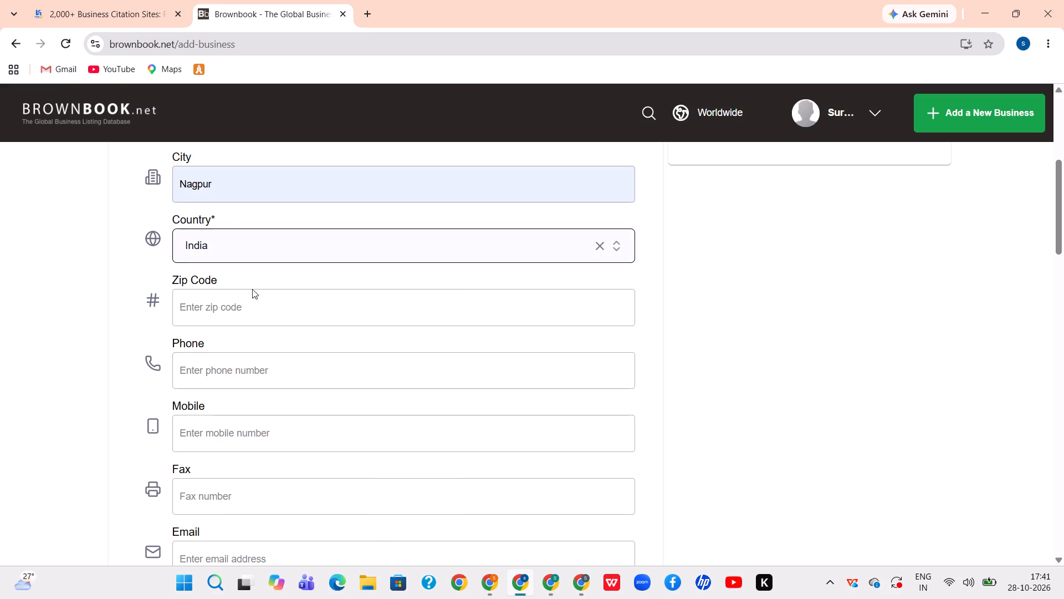
click(249, 306)
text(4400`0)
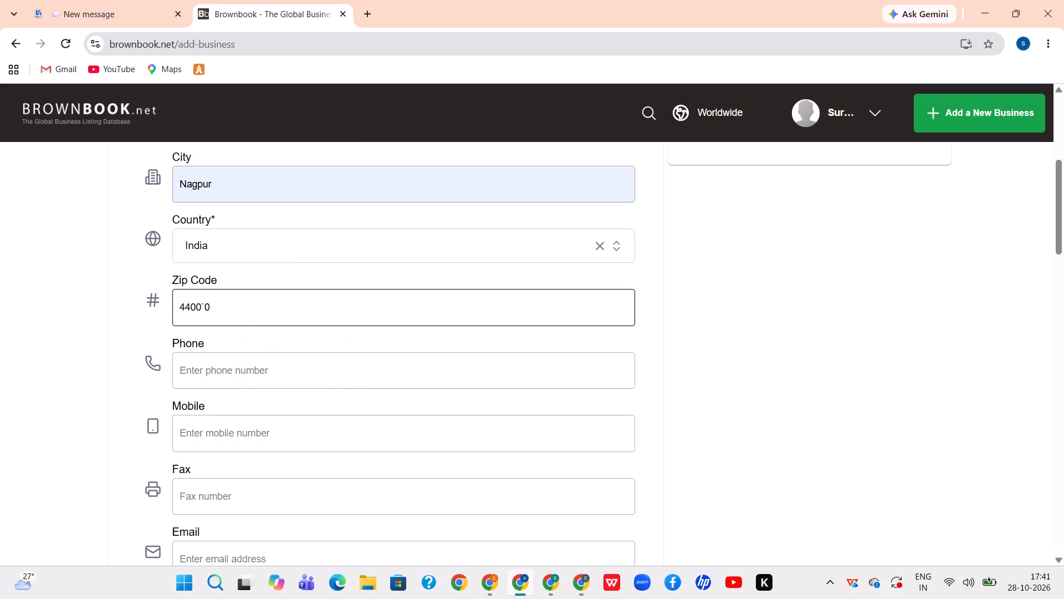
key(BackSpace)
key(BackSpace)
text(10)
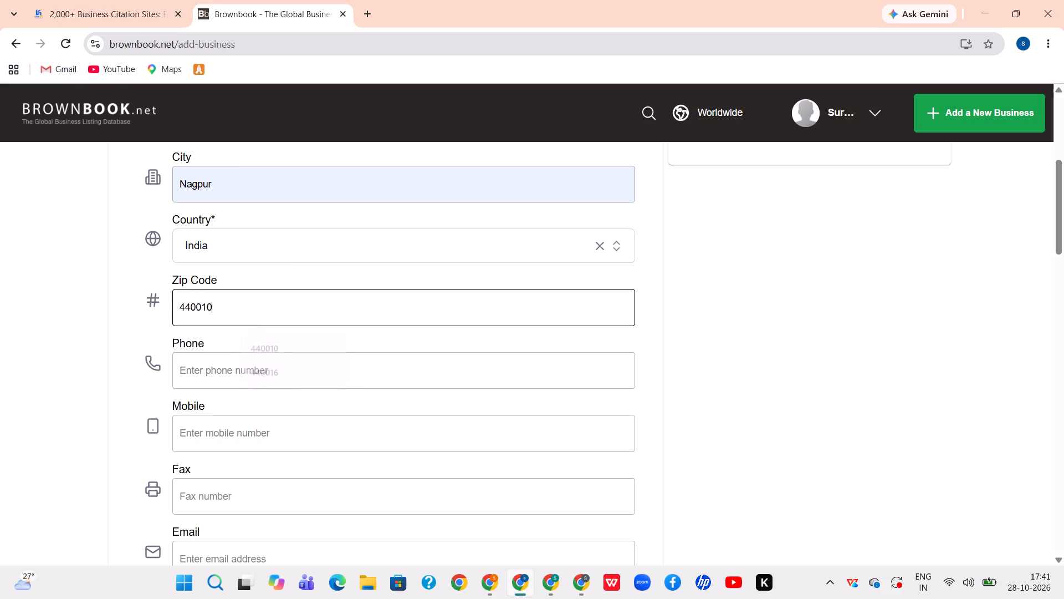
click(222, 379)
click(263, 406)
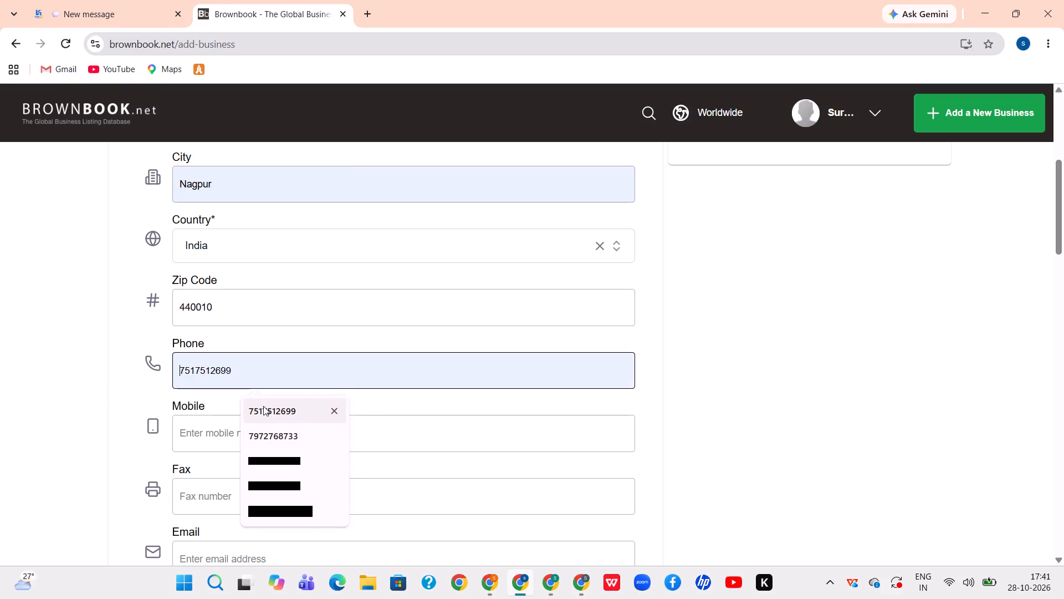
Copy the share link from IT Campus Guru's Google profile into the listing's Website field.
scroll(238, 428, down, 5)
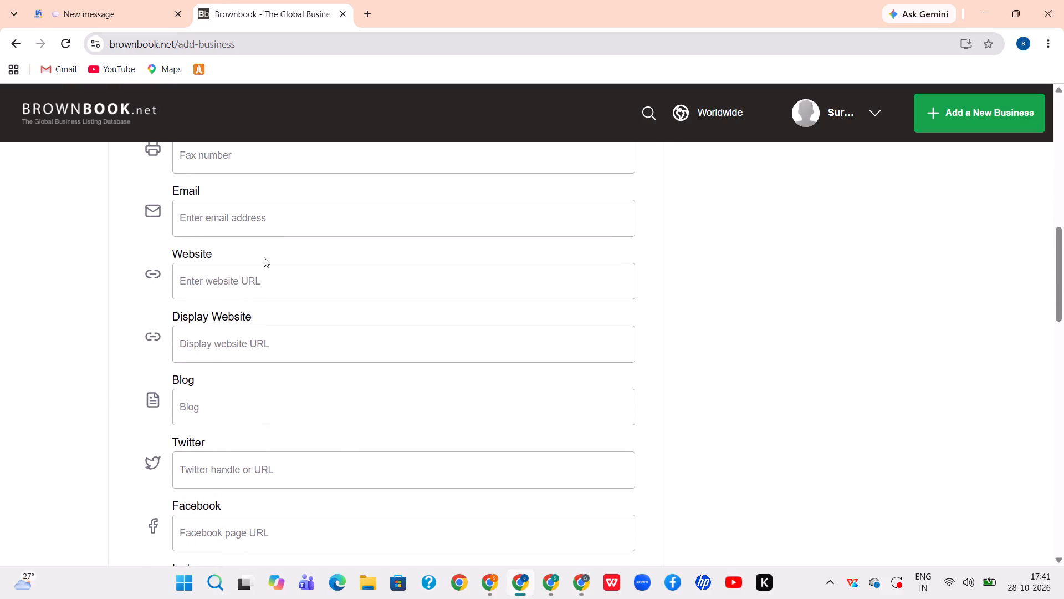
click(261, 296)
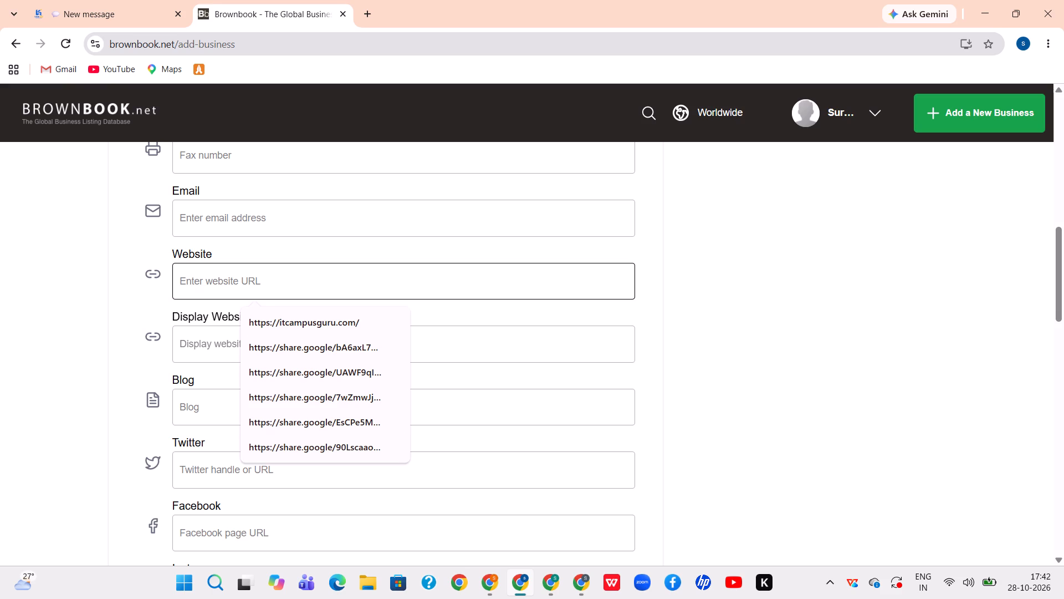
click(493, 589)
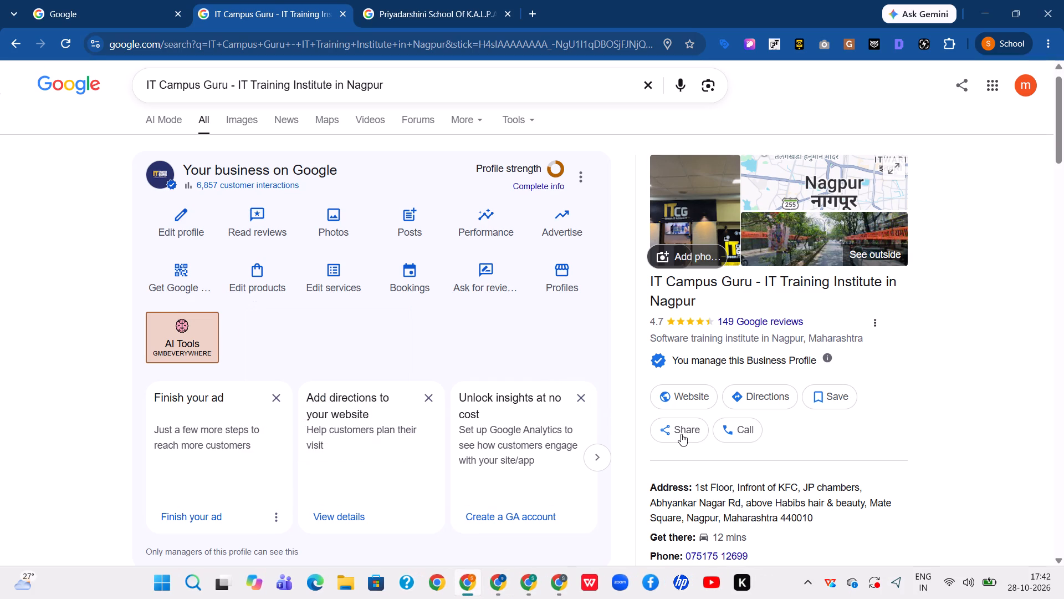
click(682, 435)
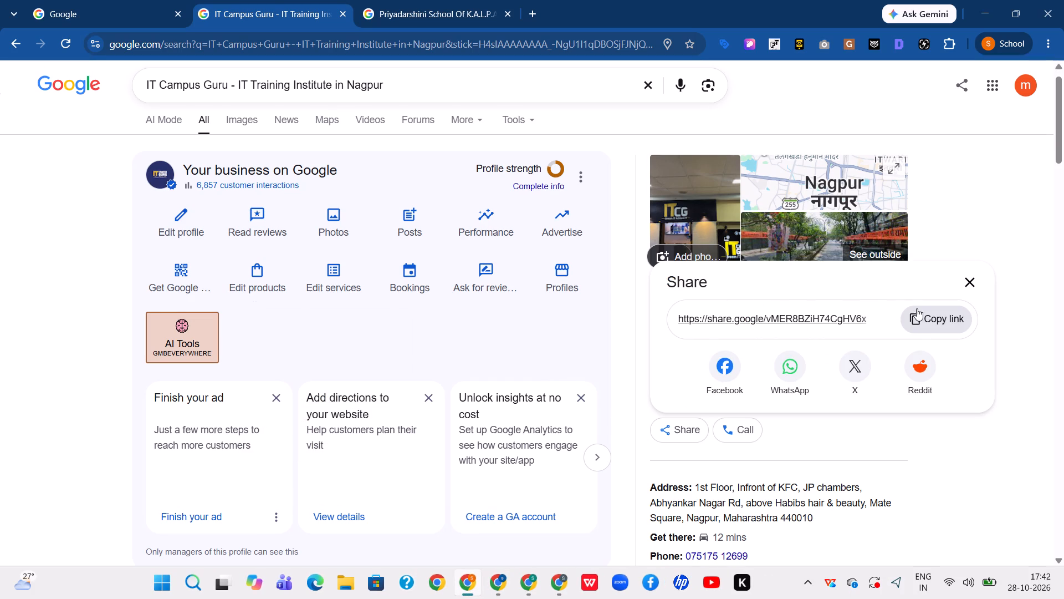
click(921, 318)
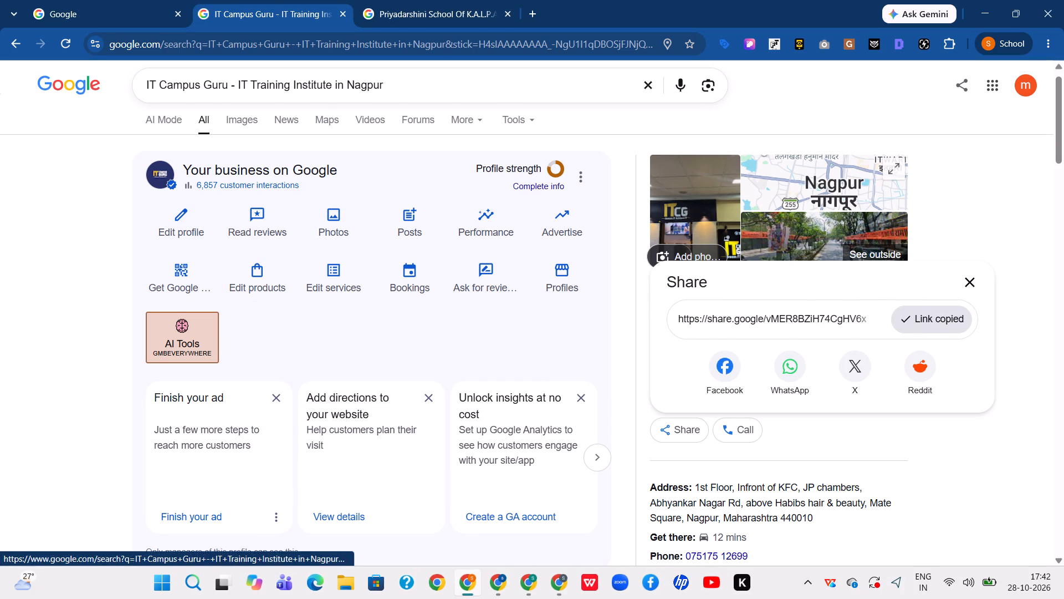
click(661, 501)
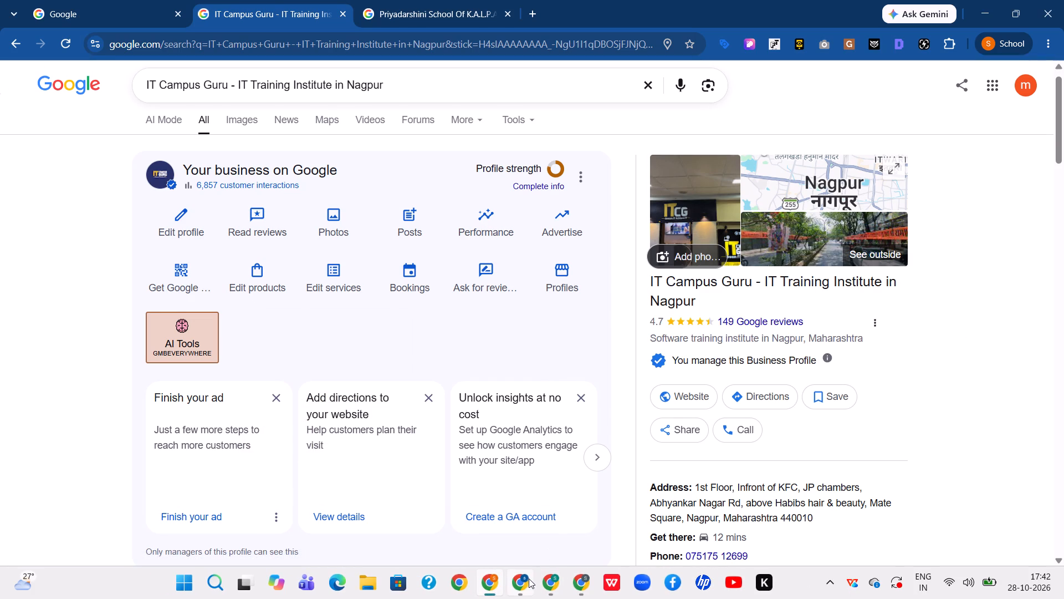
click(529, 578)
key(ctrl+v)
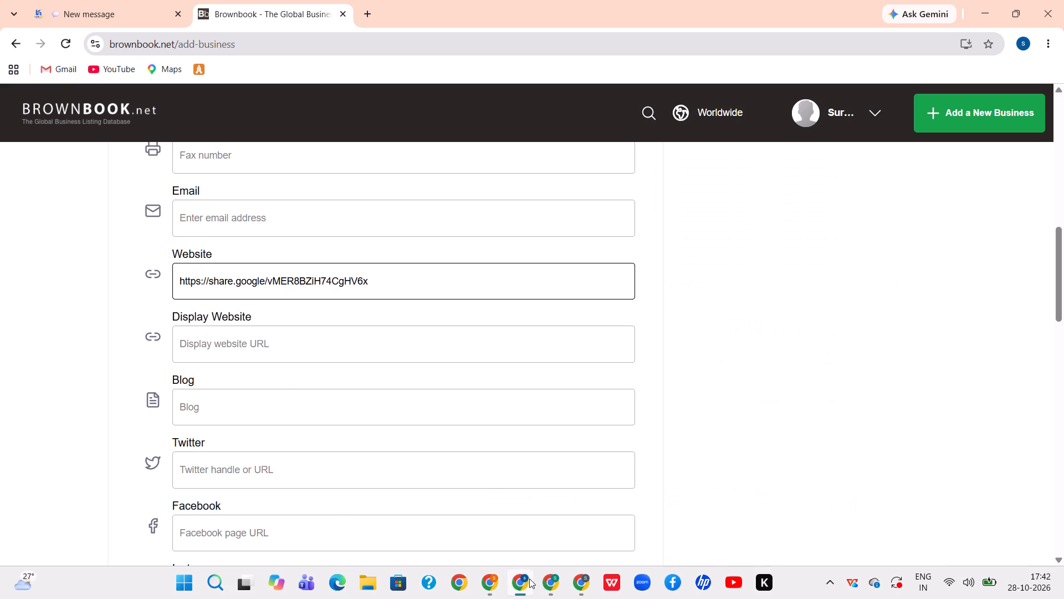
Look through the rest of the business form, from the website and social media fields down to the tags and verification.
scroll(446, 445, down, 2)
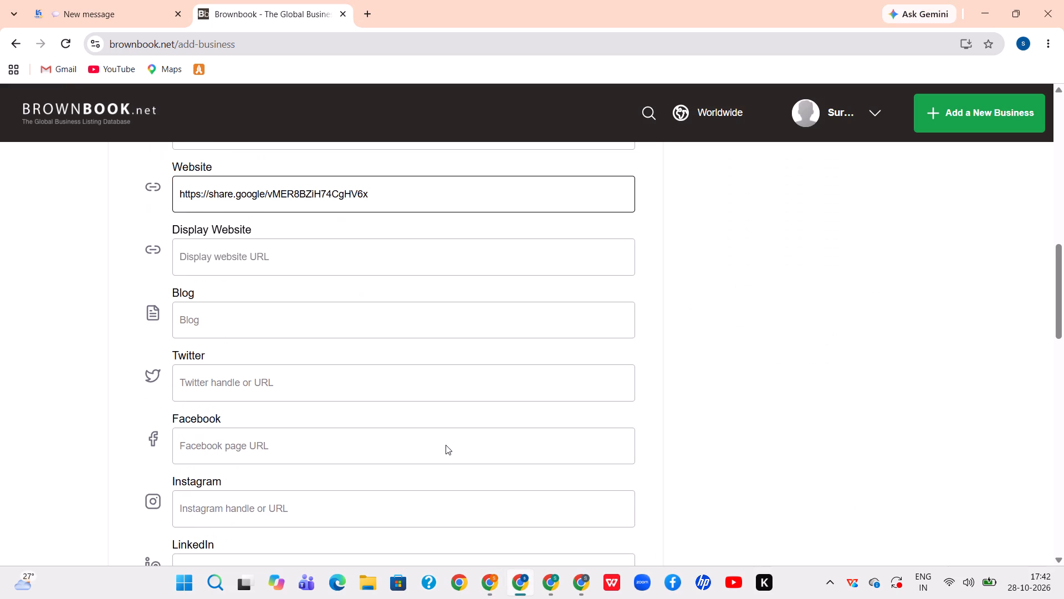
scroll(446, 445, down, 4)
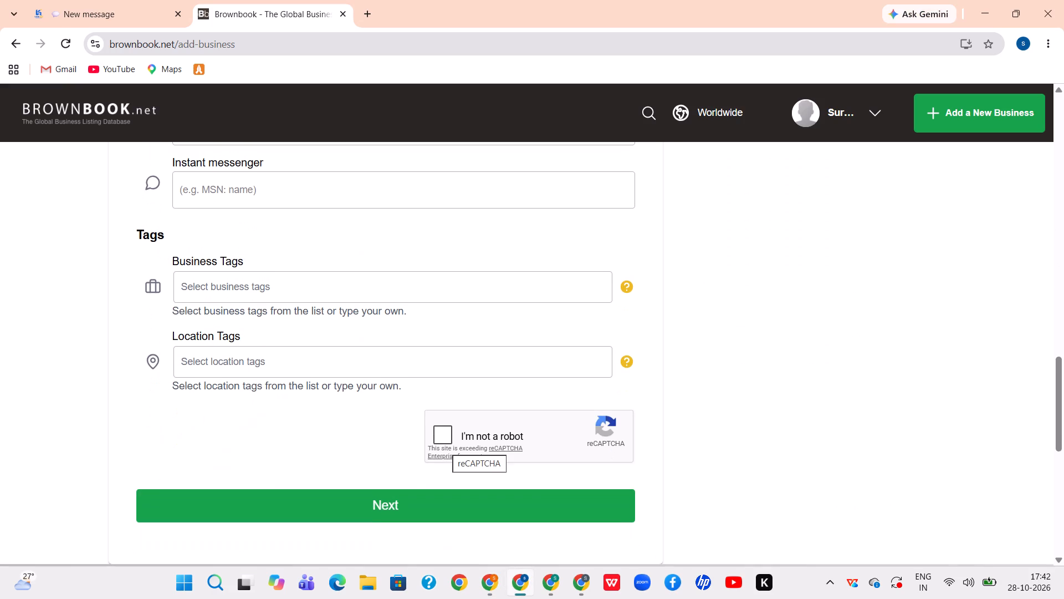
scroll(446, 445, up, 3)
scroll(446, 445, down, 1)
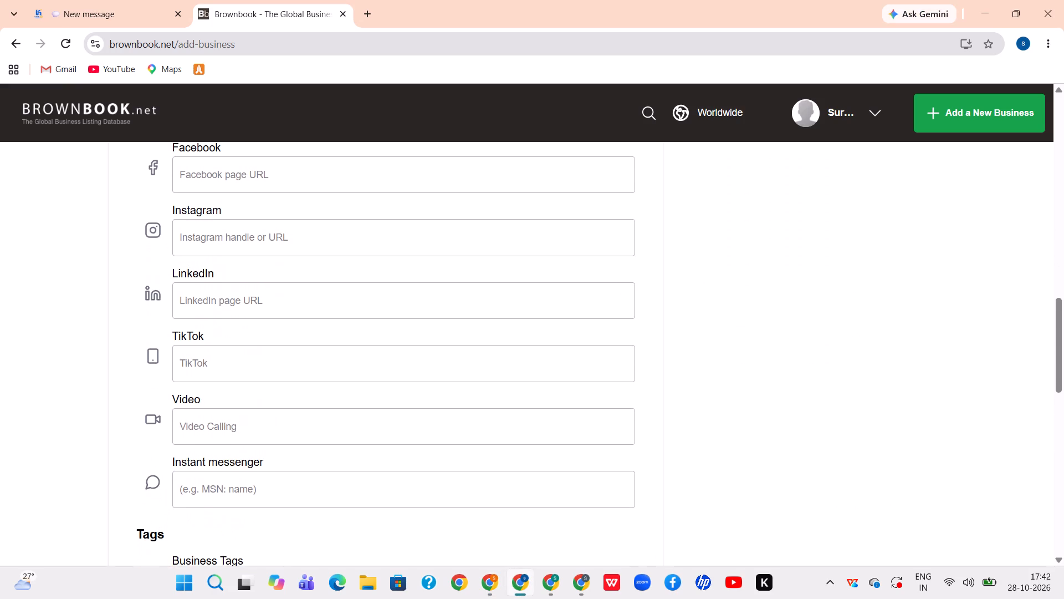
scroll(446, 445, down, 2)
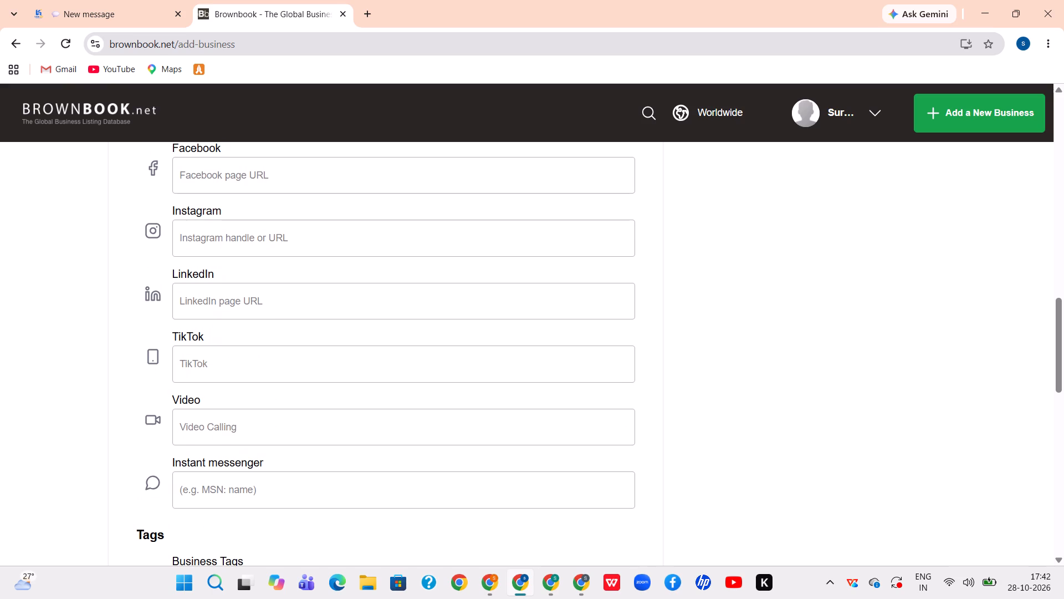
scroll(446, 445, down, 5)
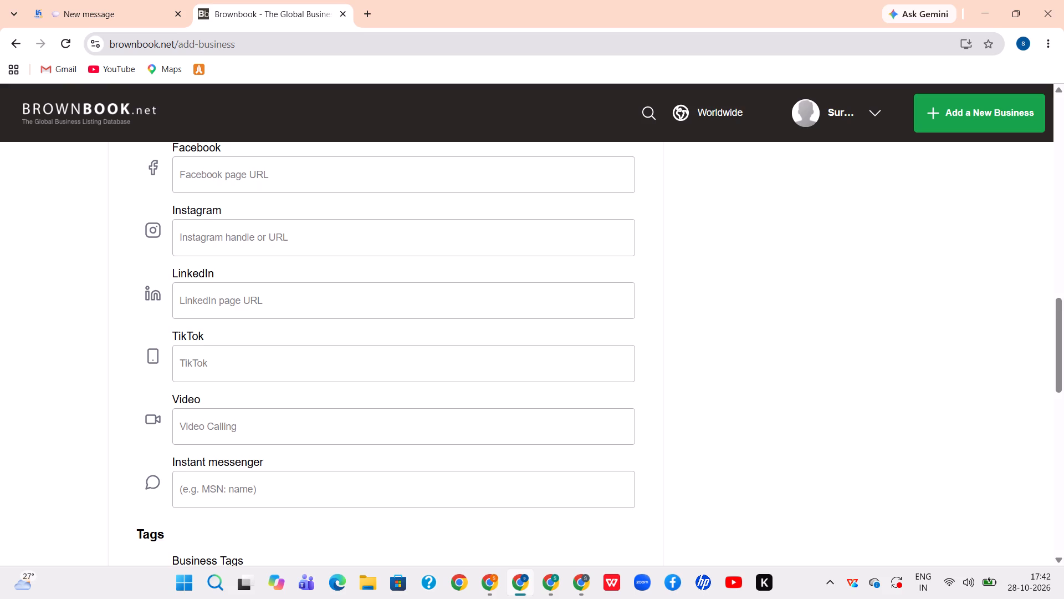
scroll(446, 445, down, 1)
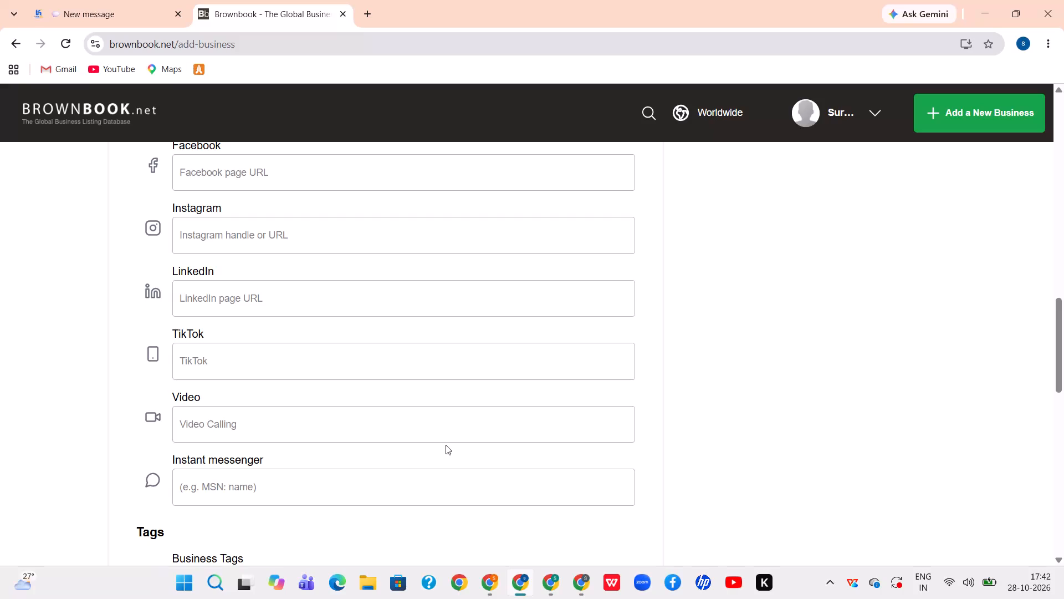
Add the business tags #itcoursesinnagpur, #itclassesinnagpur, #bestittraininginstituteinnagpur and #bestittraininginnagpur to the listing.
scroll(446, 445, down, 6)
scroll(446, 445, up, 1)
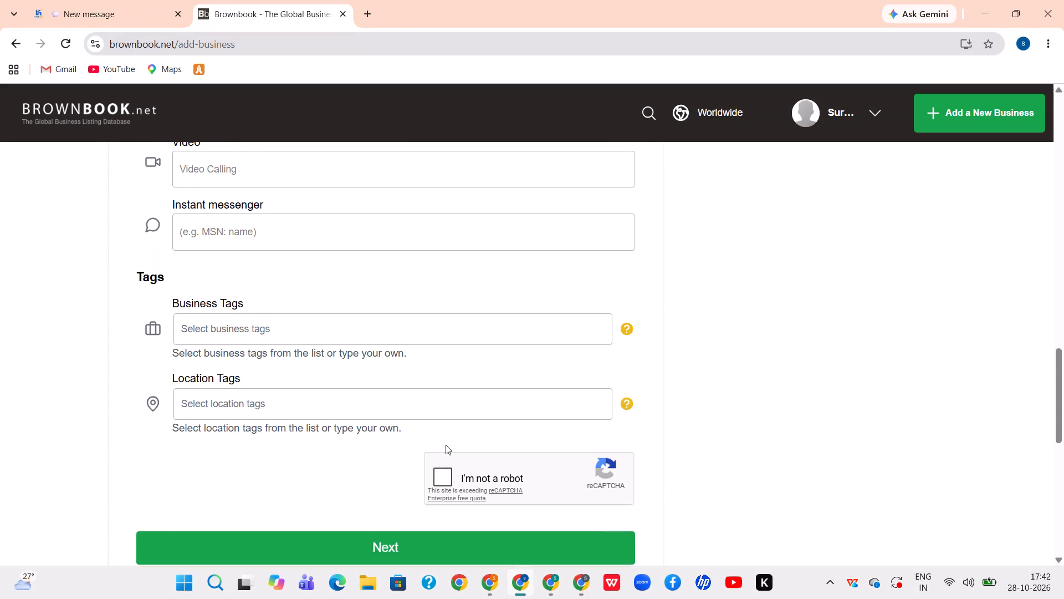
click(401, 374)
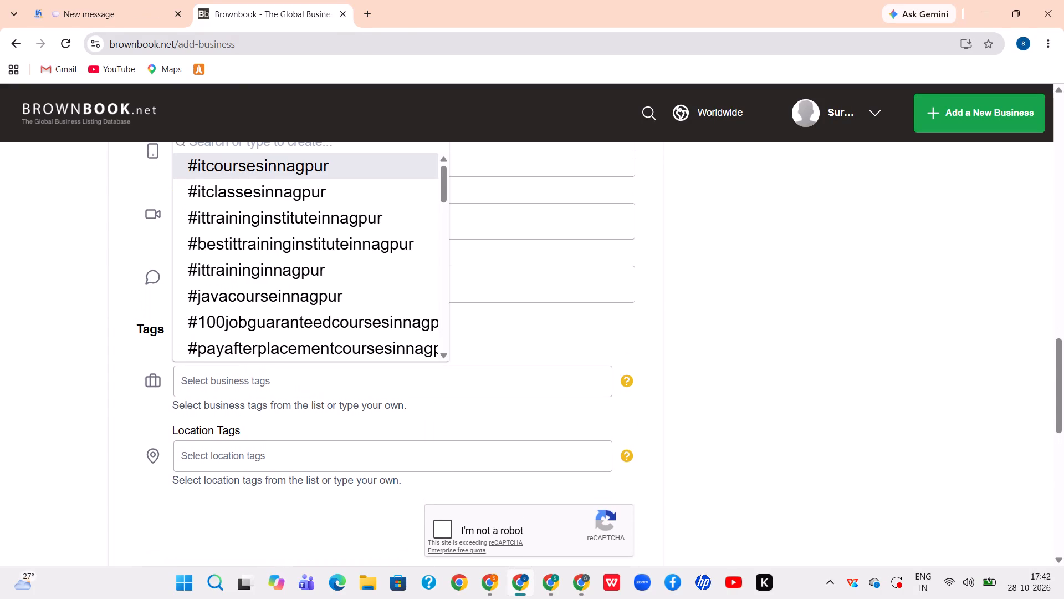
click(264, 166)
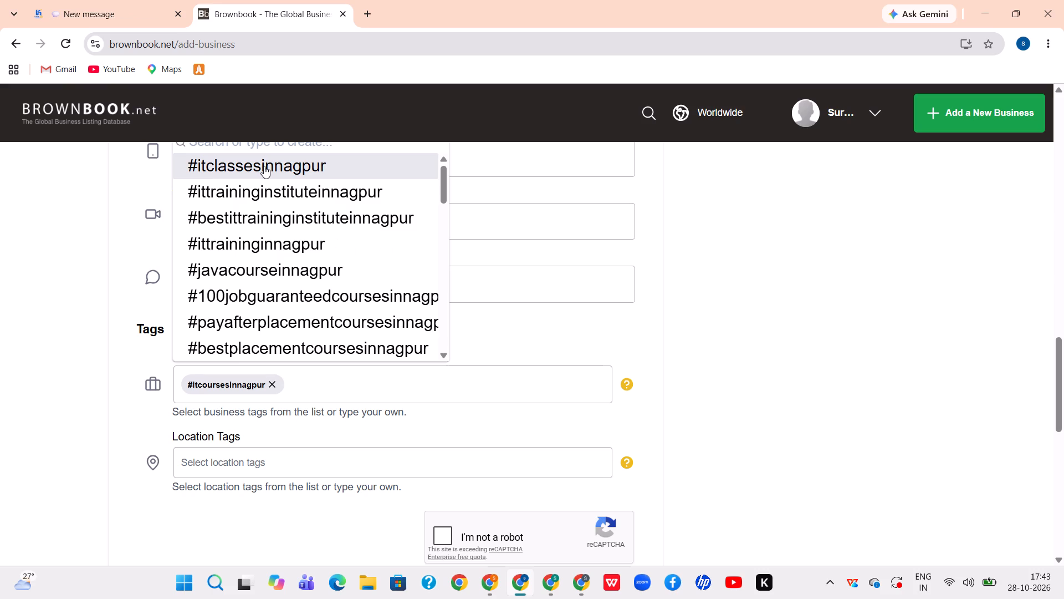
click(222, 161)
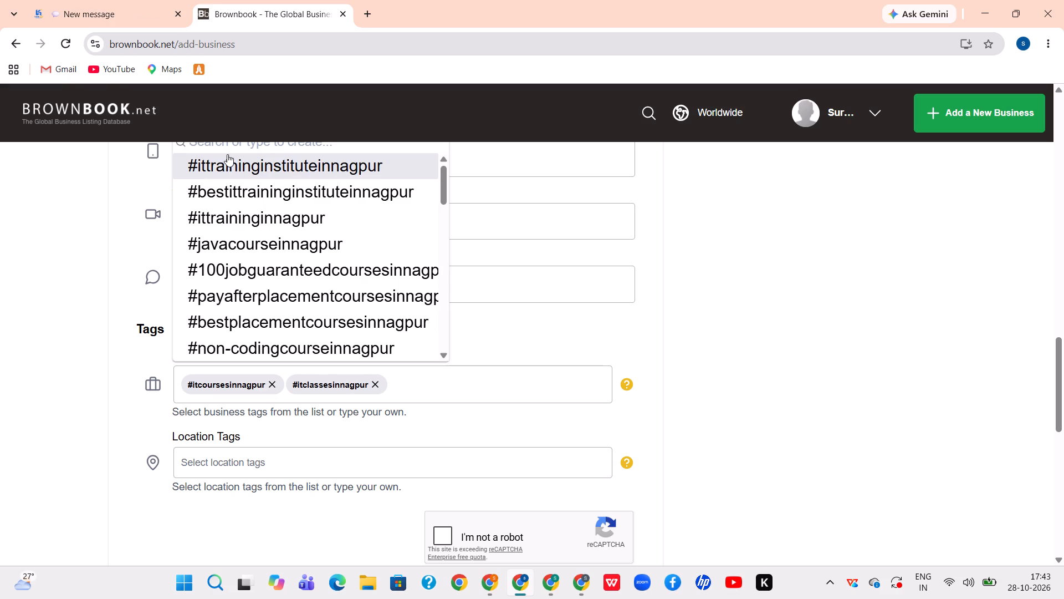
click(267, 195)
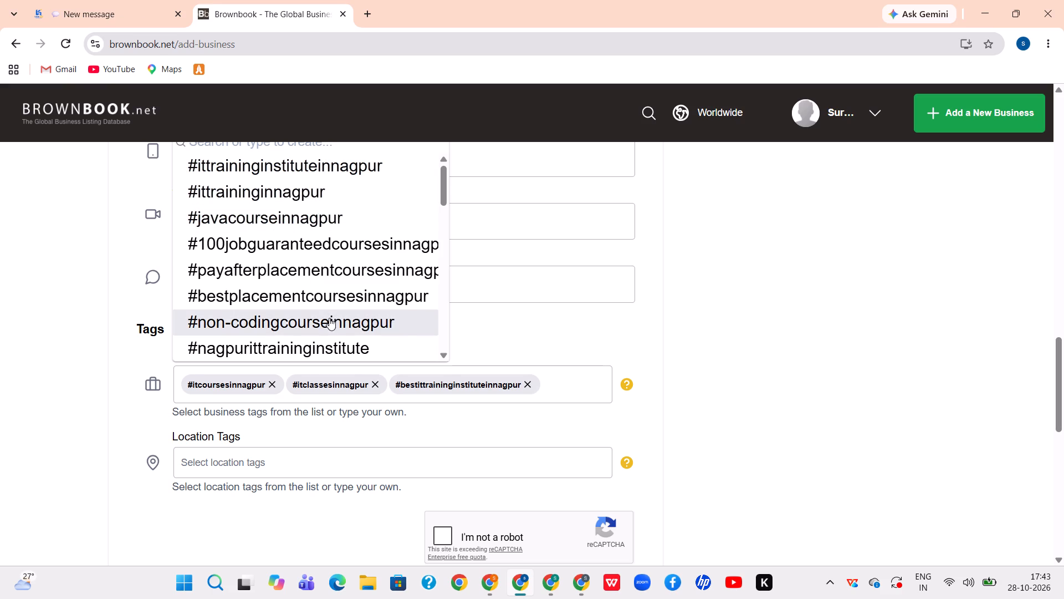
scroll(359, 252, down, 1)
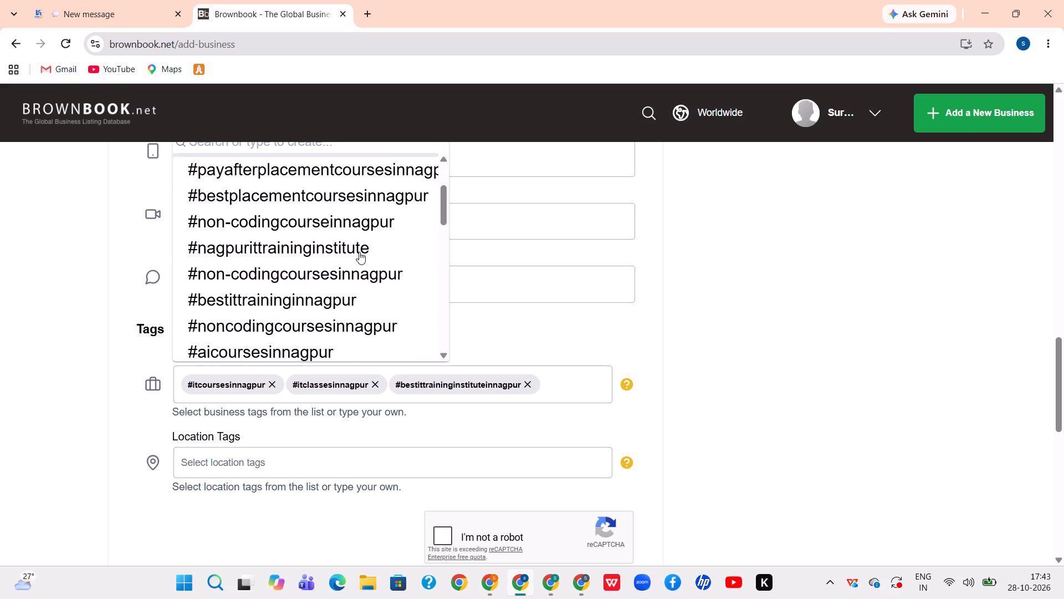
scroll(359, 252, down, 1)
click(308, 298)
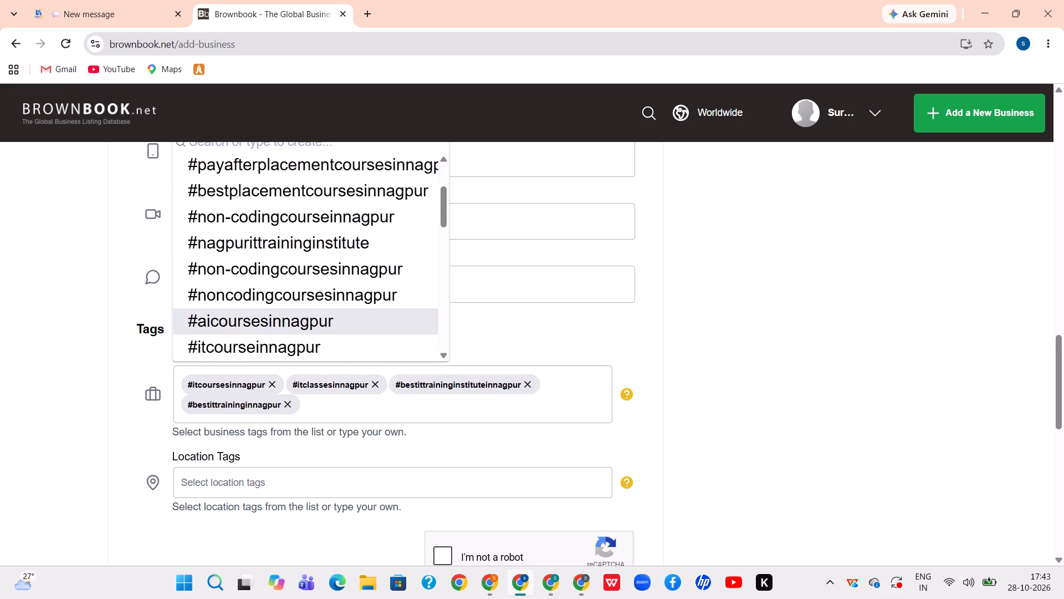
Add the business tags #100jobguaranteedcoursesinnagpur, #payafterplacementcoursesinnagpur, #bestplacementcoursesinnagpur, #javacourseinnagpur, #nagpurittraininginstitute and #noncodingcoursesinnagpur.
scroll(295, 207, up, 3)
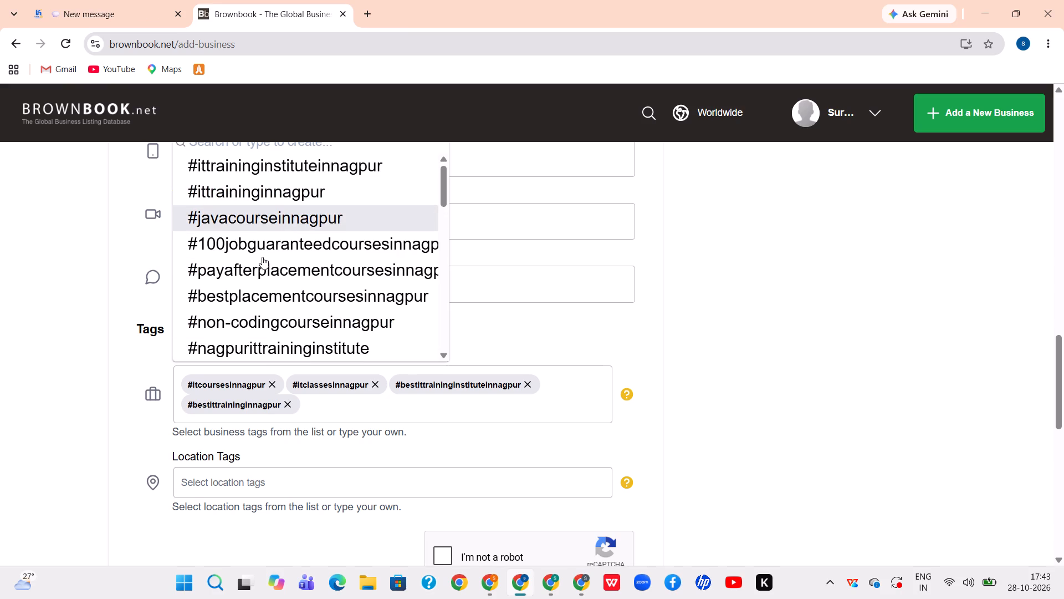
click(249, 244)
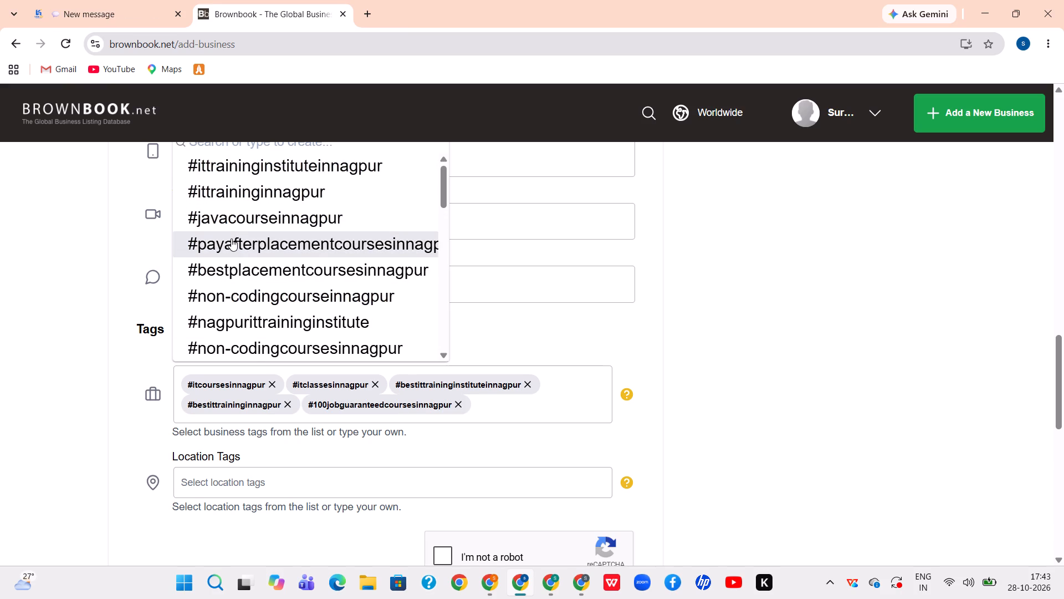
click(231, 238)
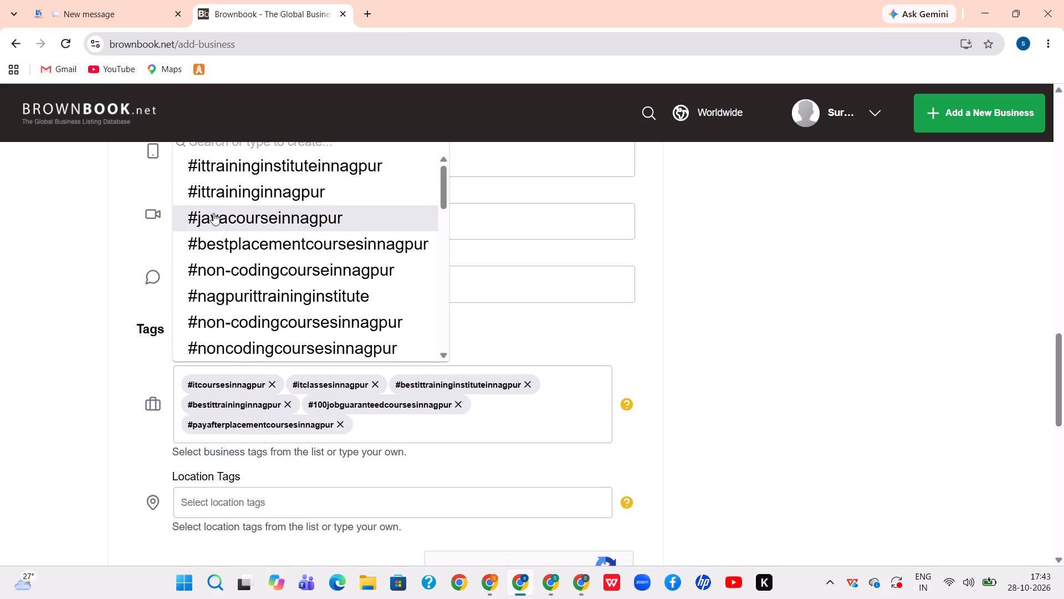
click(218, 247)
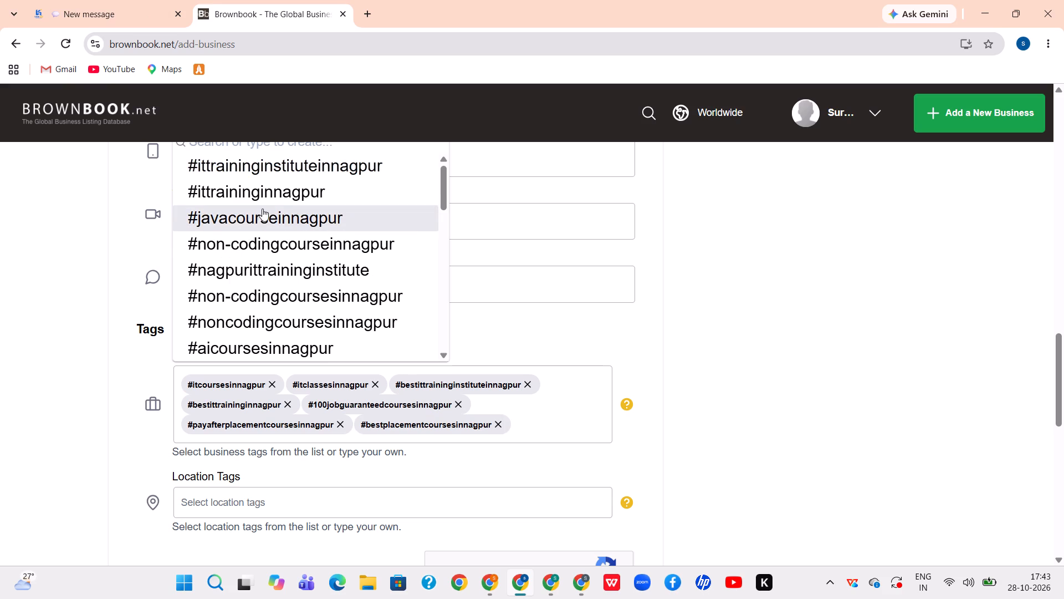
click(265, 209)
click(273, 242)
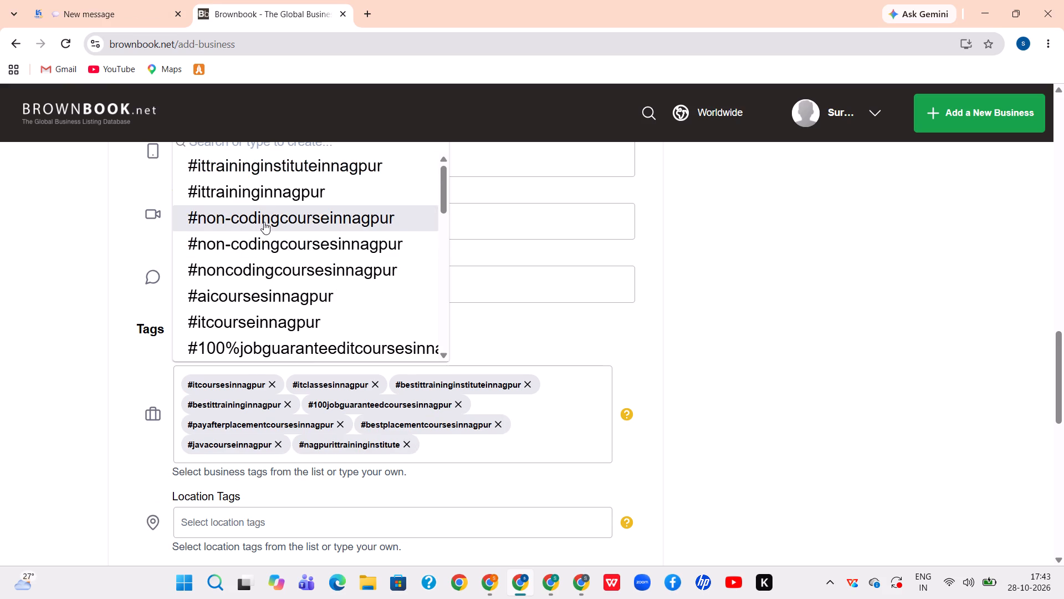
click(268, 270)
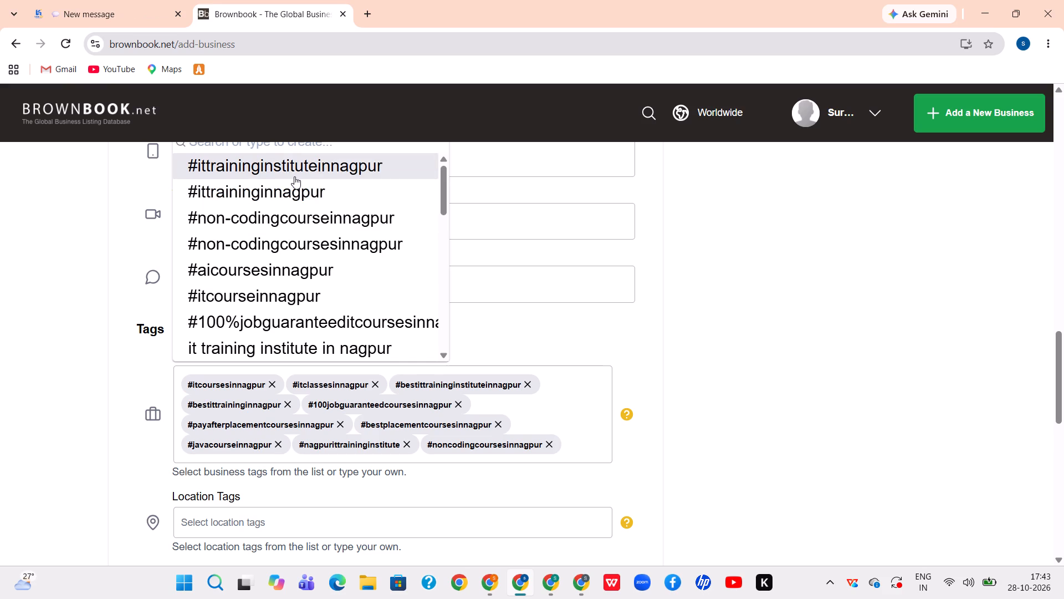
Search the business tags for "#aicours" and add the tag #aicoursesinnagpur.
scroll(294, 176, up, 2)
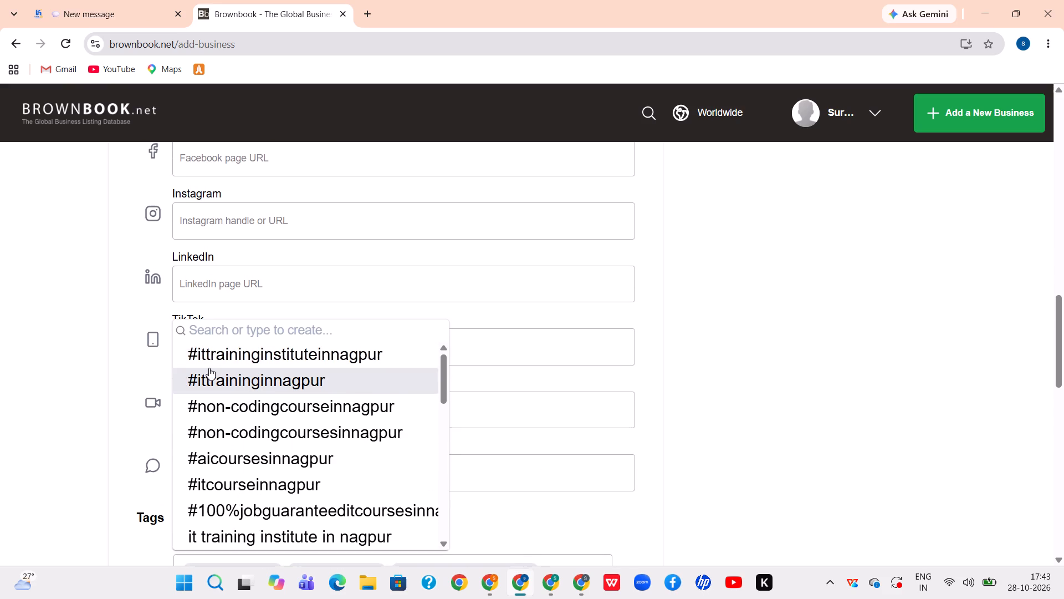
click(204, 330)
text(#aicours)
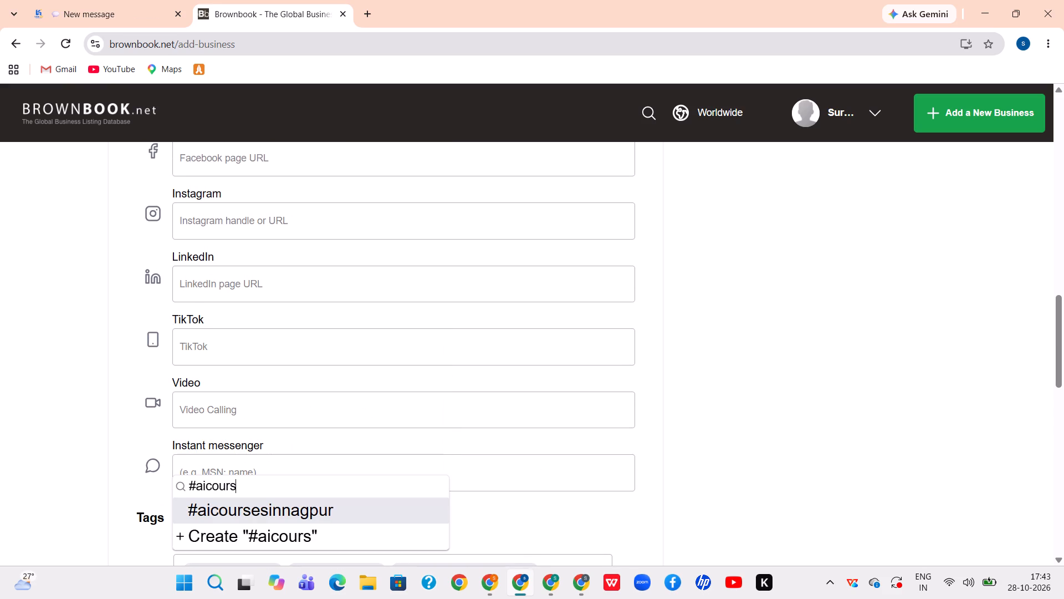
click(238, 515)
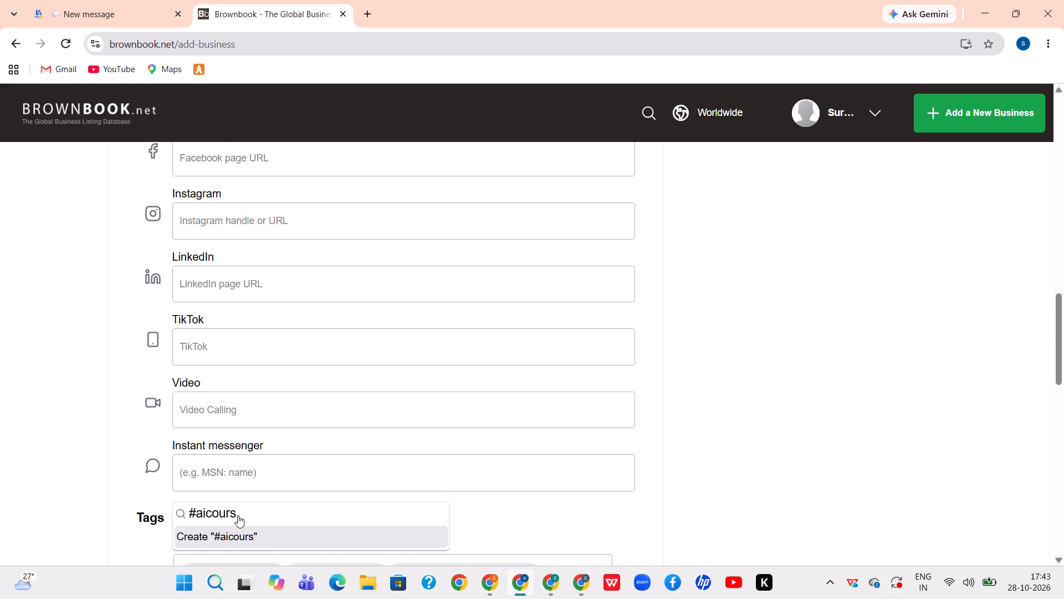
Complete the robot verification below the tags and submit the new business listing.
scroll(238, 515, down, 3)
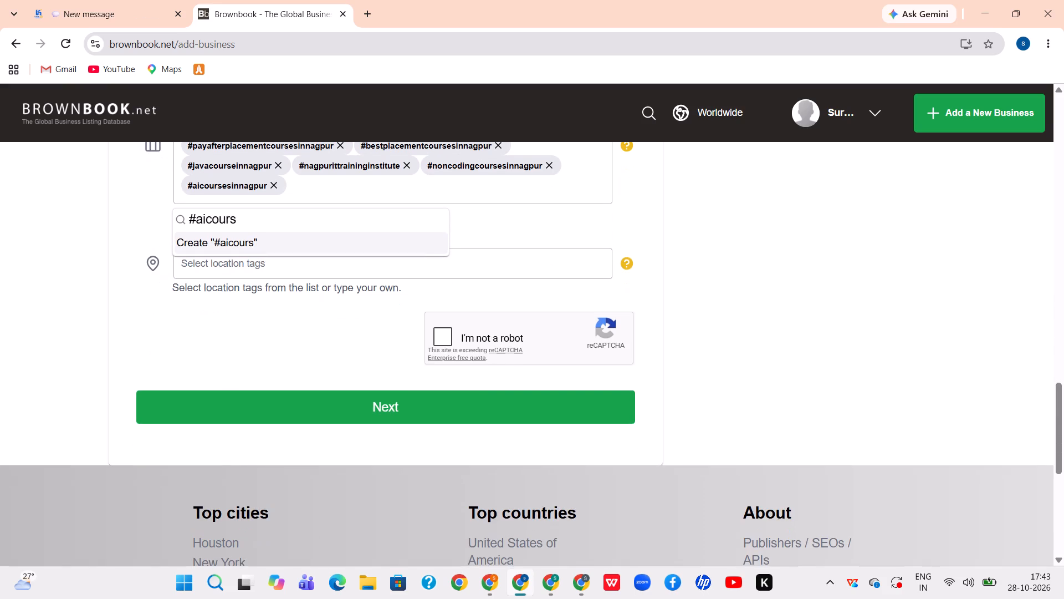
scroll(238, 515, down, 1)
click(447, 324)
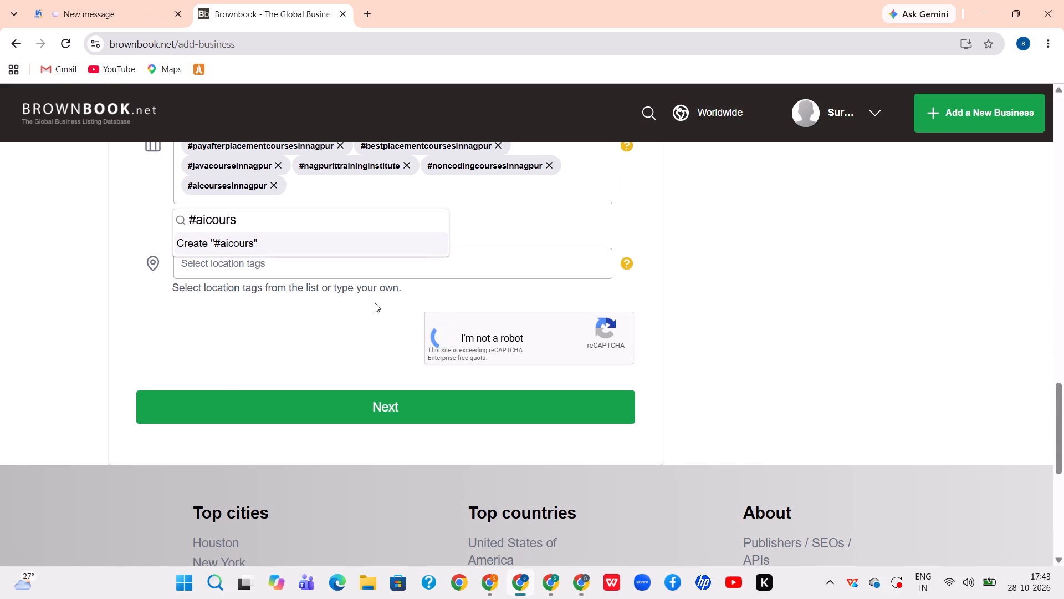
click(469, 395)
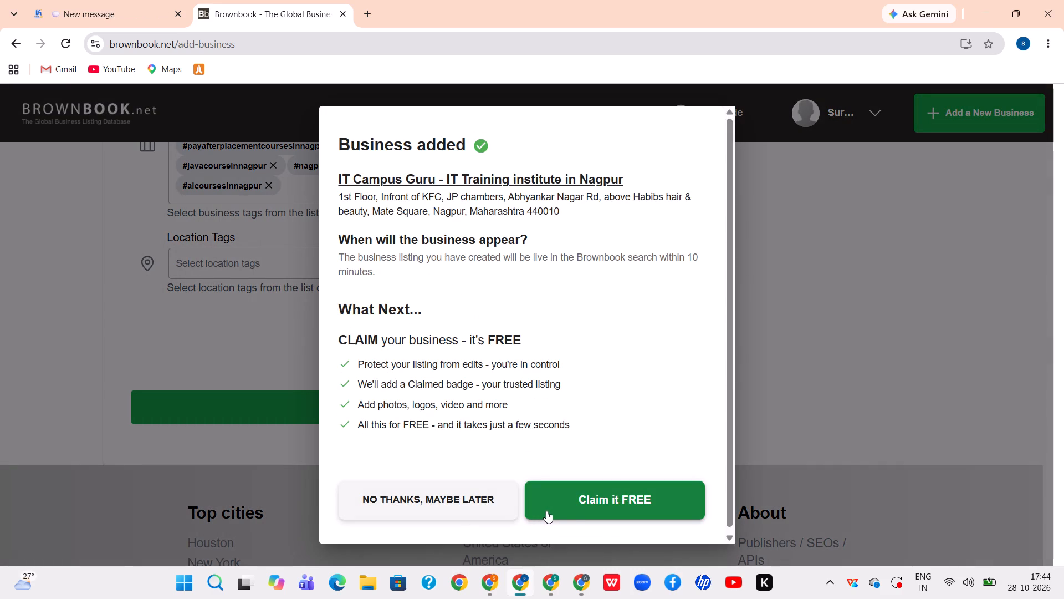
Claim the newly added IT Campus Guru listing for free and confirm the claim.
click(571, 504)
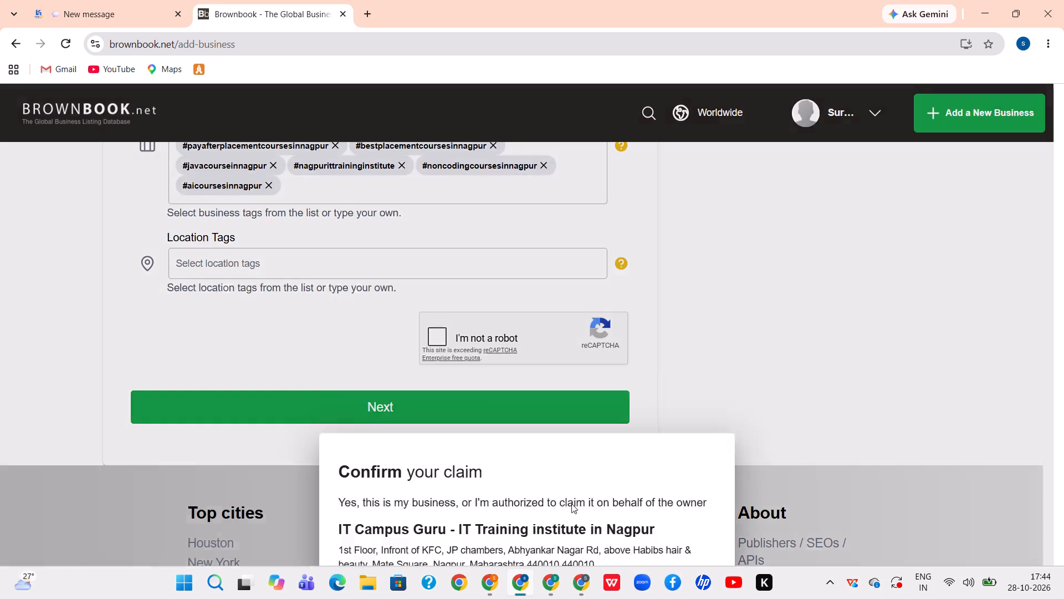
click(484, 417)
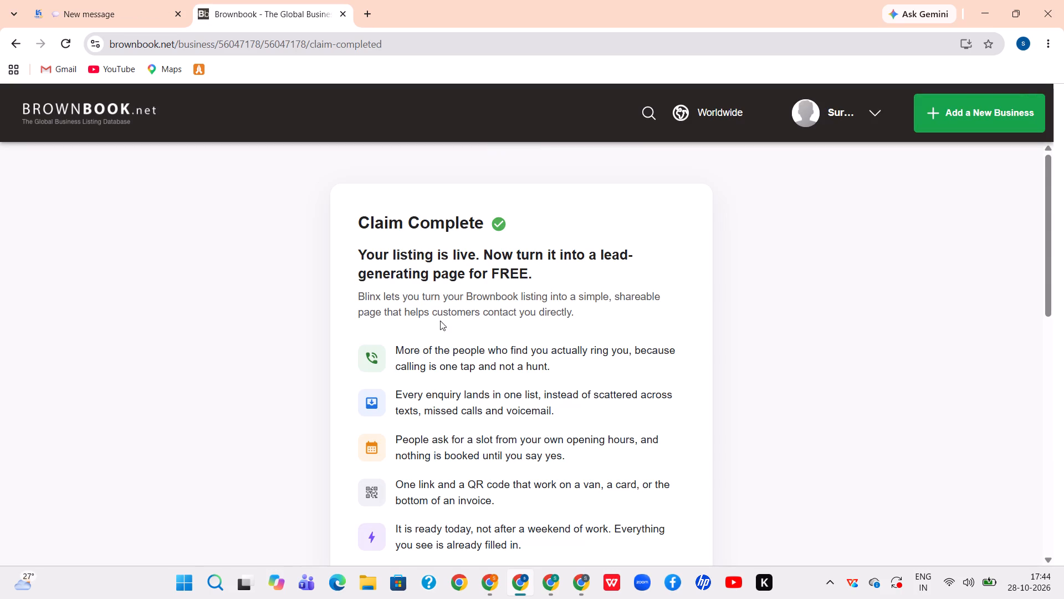
Open the newest IT Campus Guru listing's public page from the account's list of businesses.
click(862, 105)
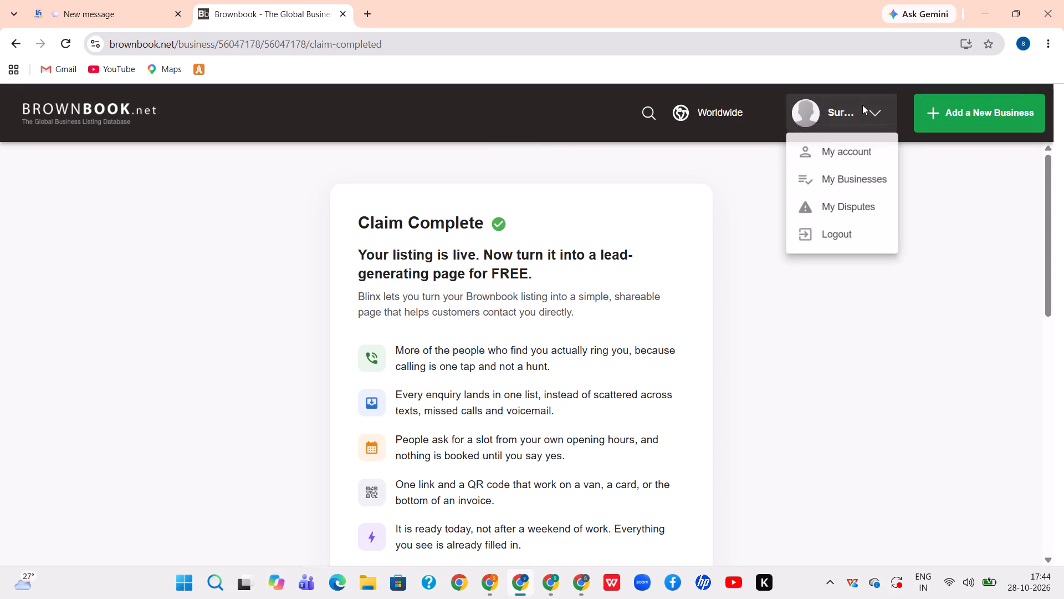
click(817, 180)
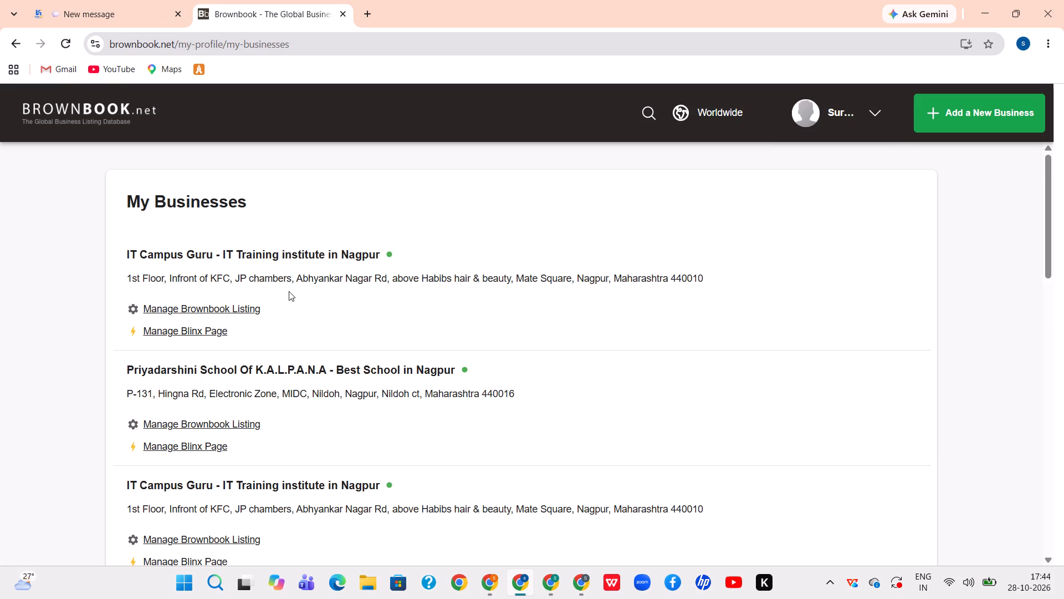
click(202, 309)
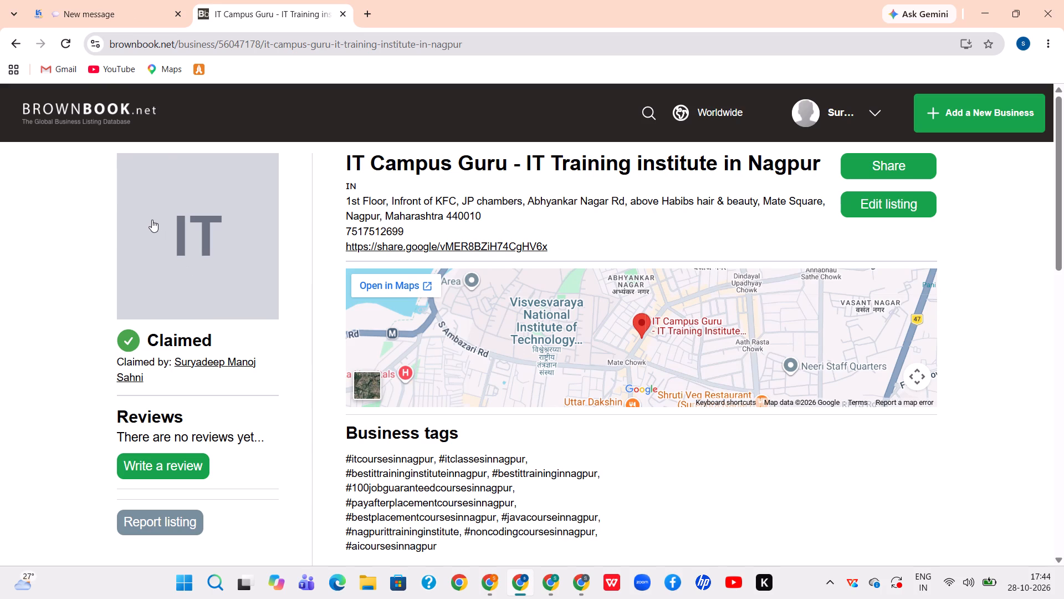
Copy the Brownbook listing's URL into cell H3421 of the Mds backlinks sheet.
click(353, 45)
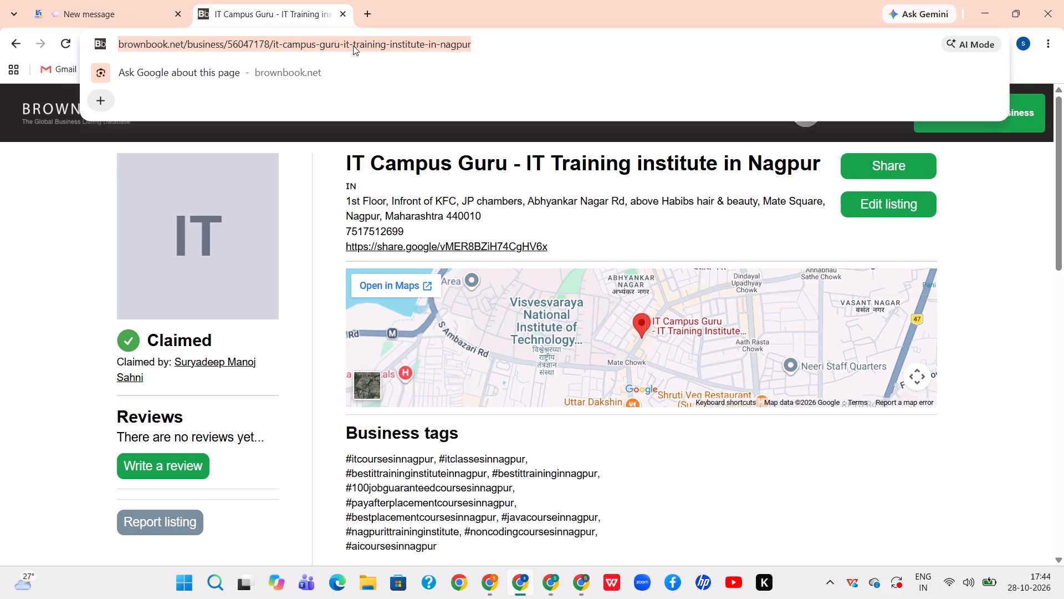
key(ctrl+c)
click(567, 581)
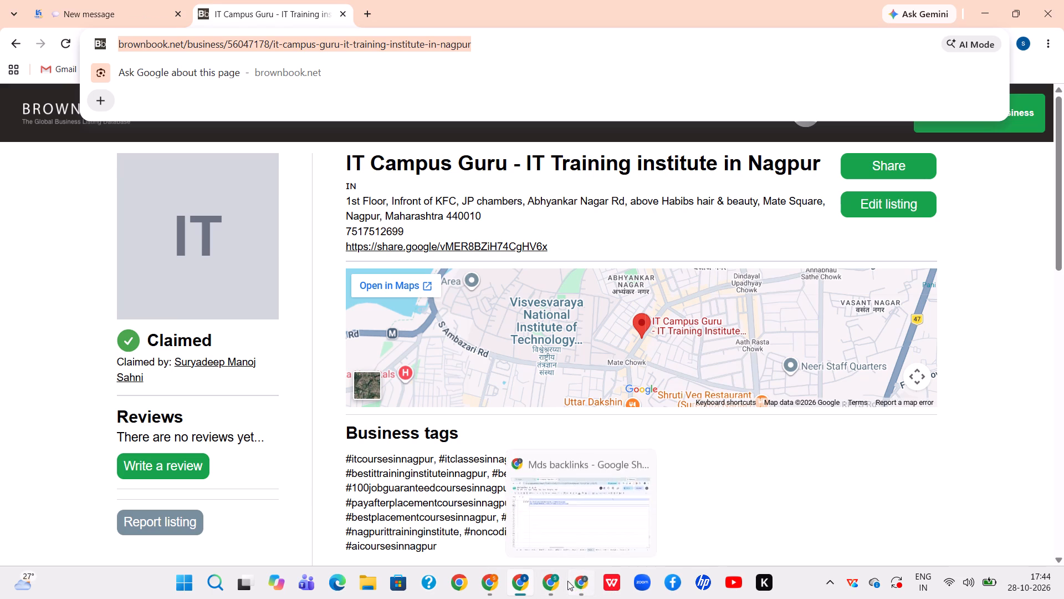
key(ctrl+v)
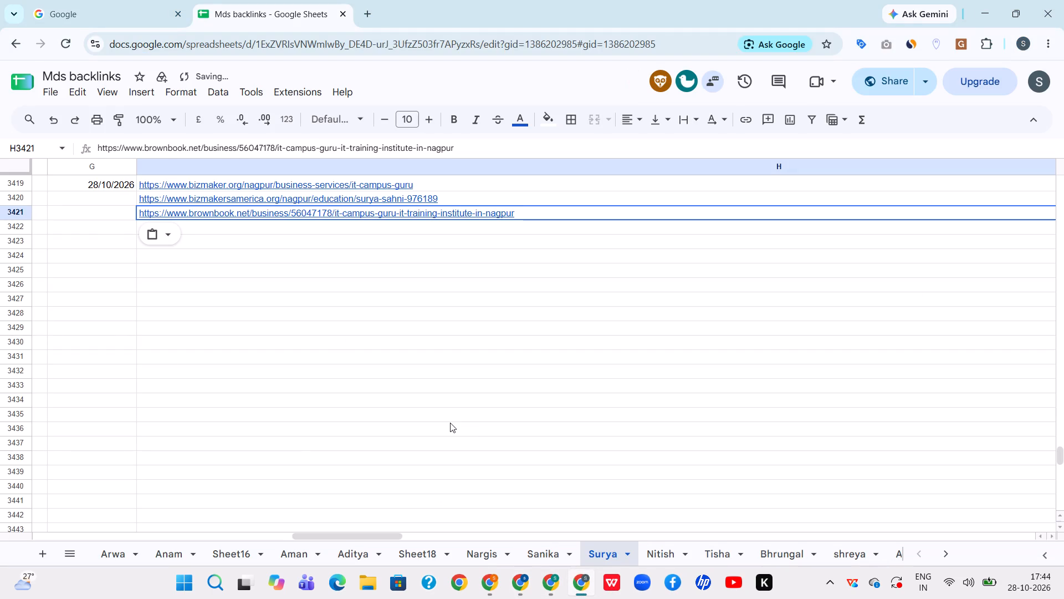
key(Left)
key(Left)
key(Left)
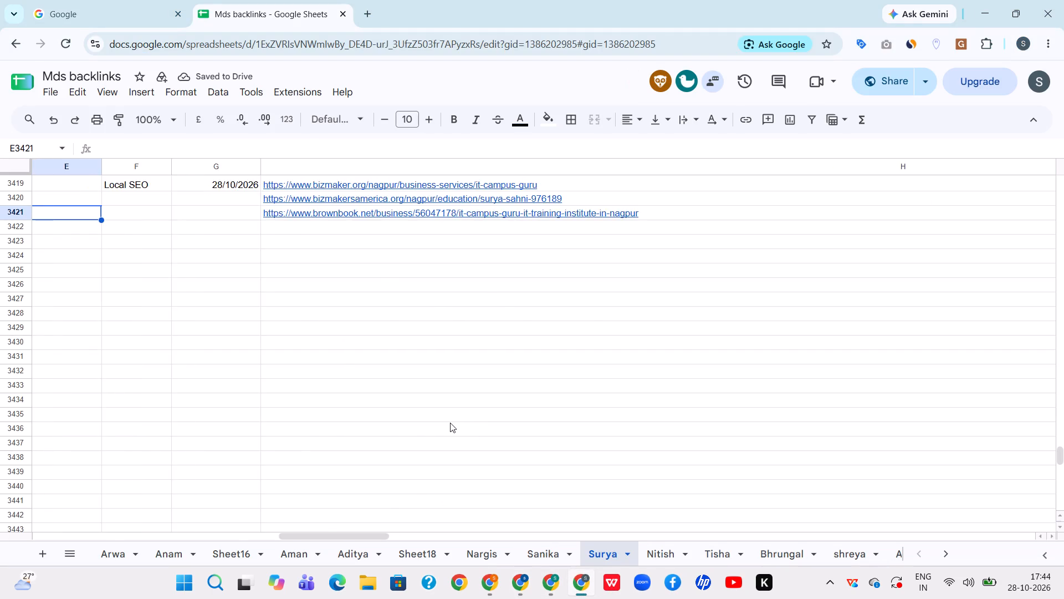
key(Left)
key(Left)
key(Left)
key(Right)
key(Right)
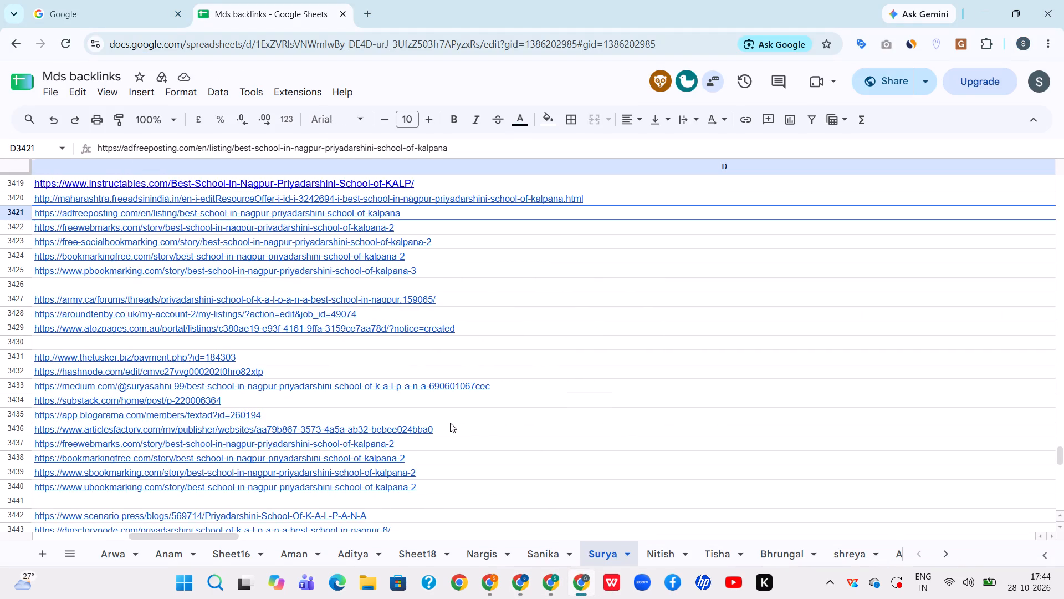
key(Left)
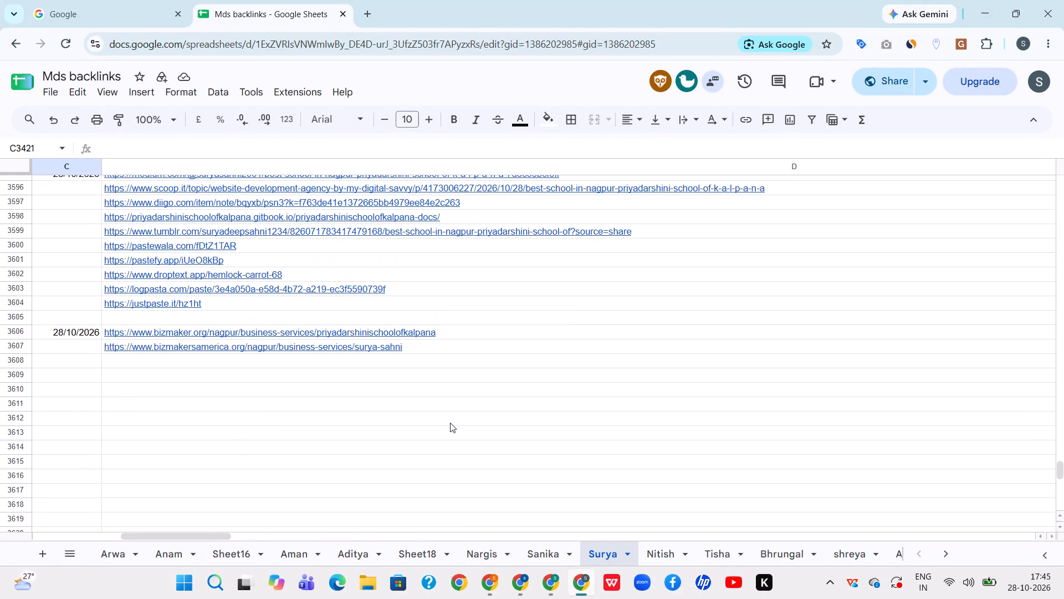
scroll(450, 423, down, 1)
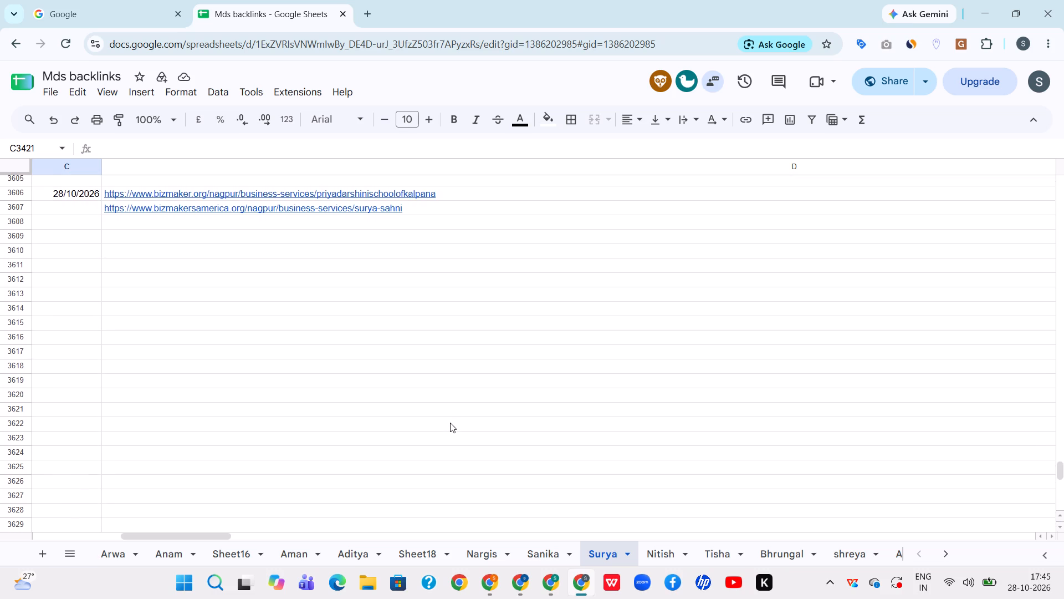
scroll(450, 423, down, 1)
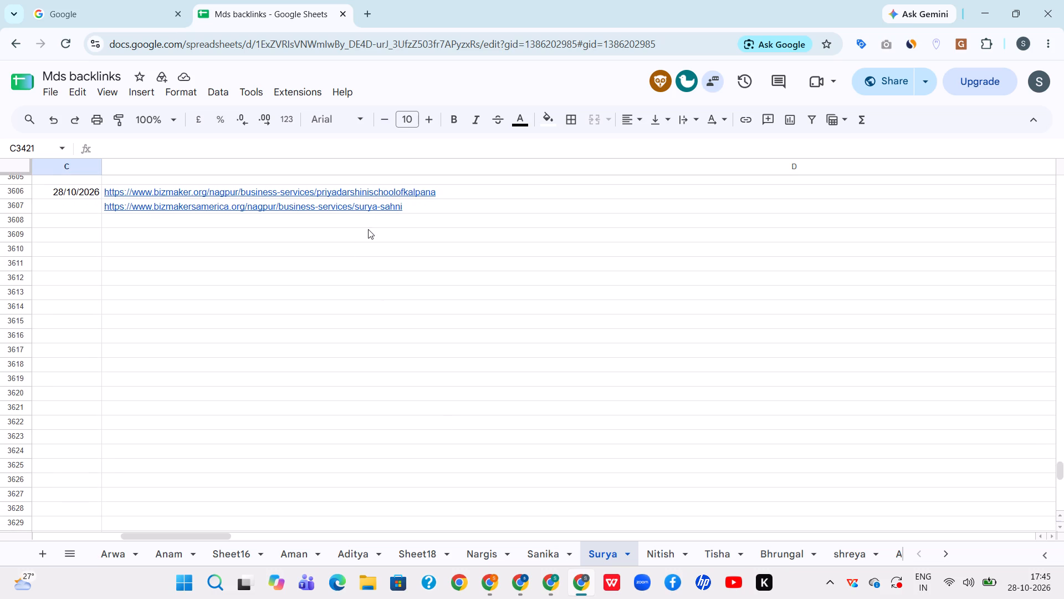
click(358, 222)
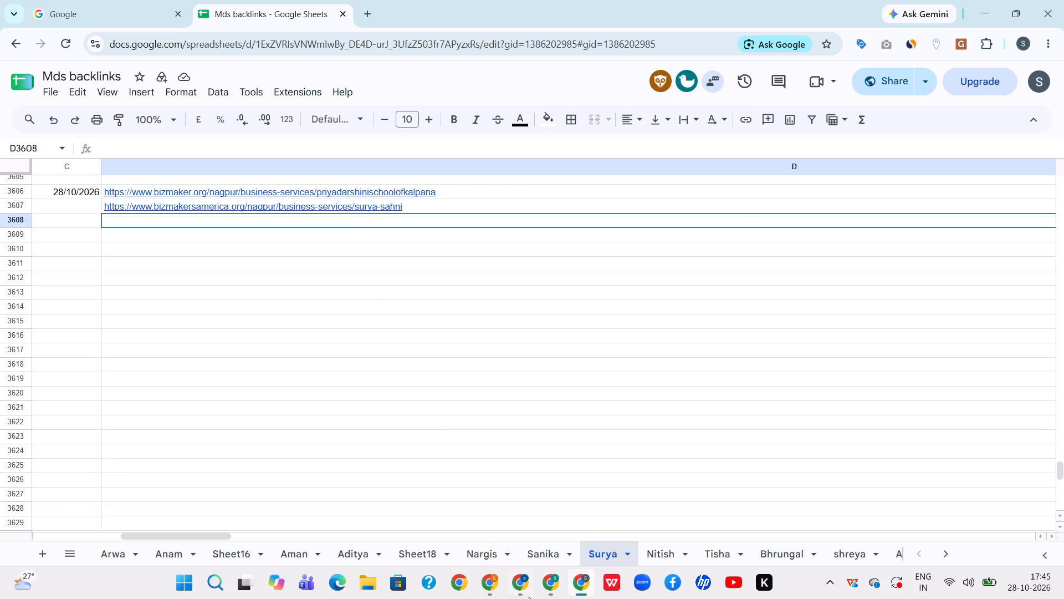
Start a new Brownbook business named "Priyadarshini School Of K.A.L.P.A.N.A - Best School in Nagpur" with the category Educational Services.
click(528, 597)
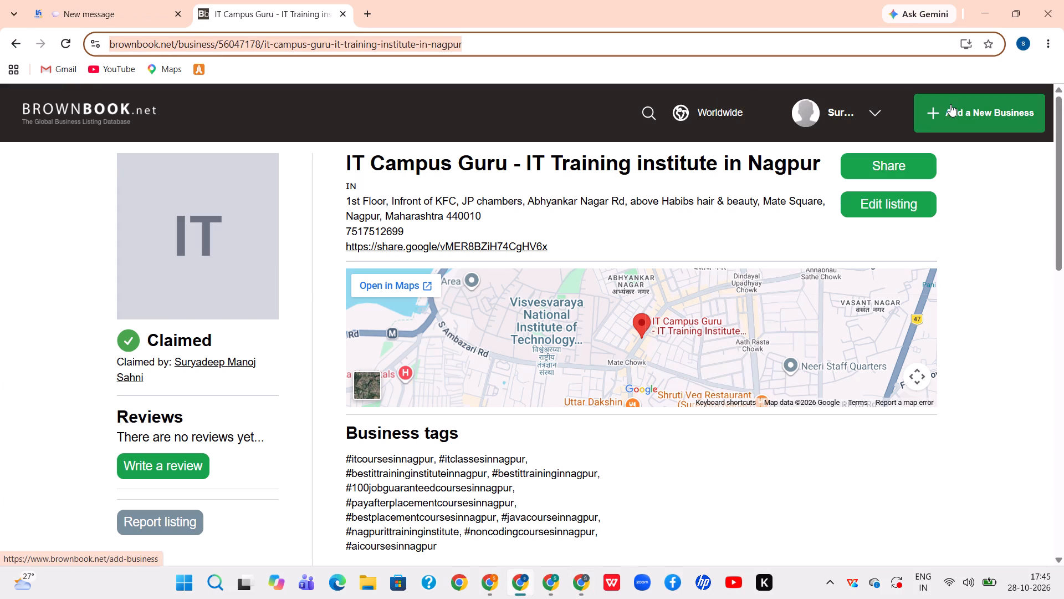
click(950, 104)
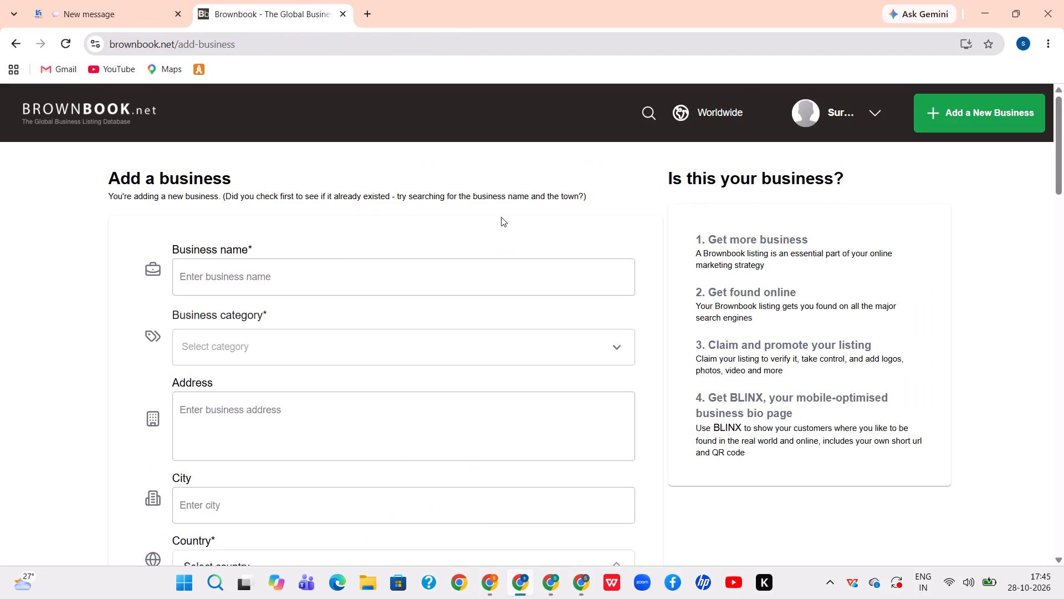
click(268, 285)
click(315, 434)
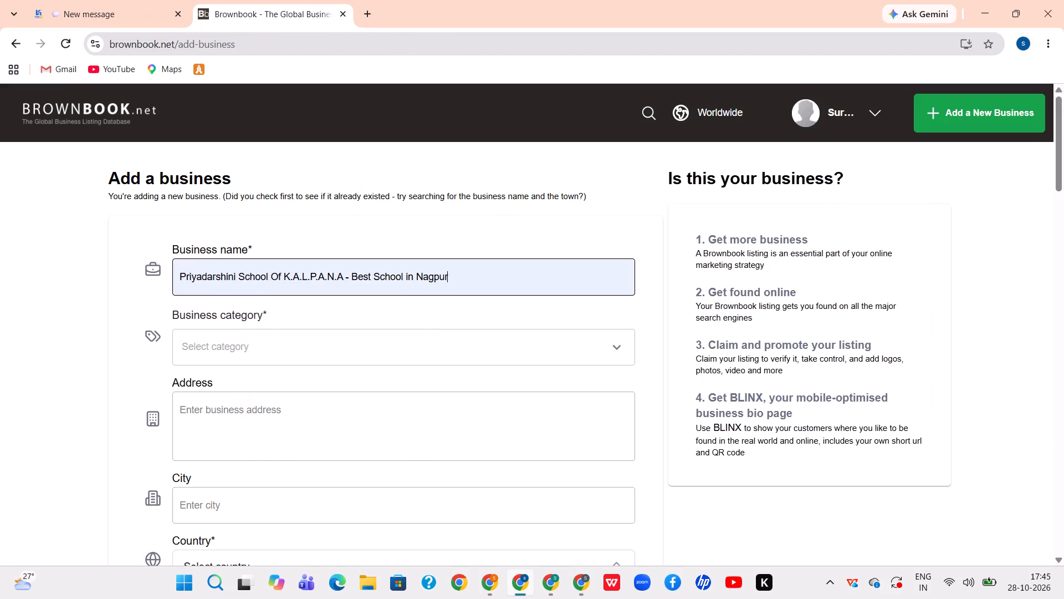
click(290, 352)
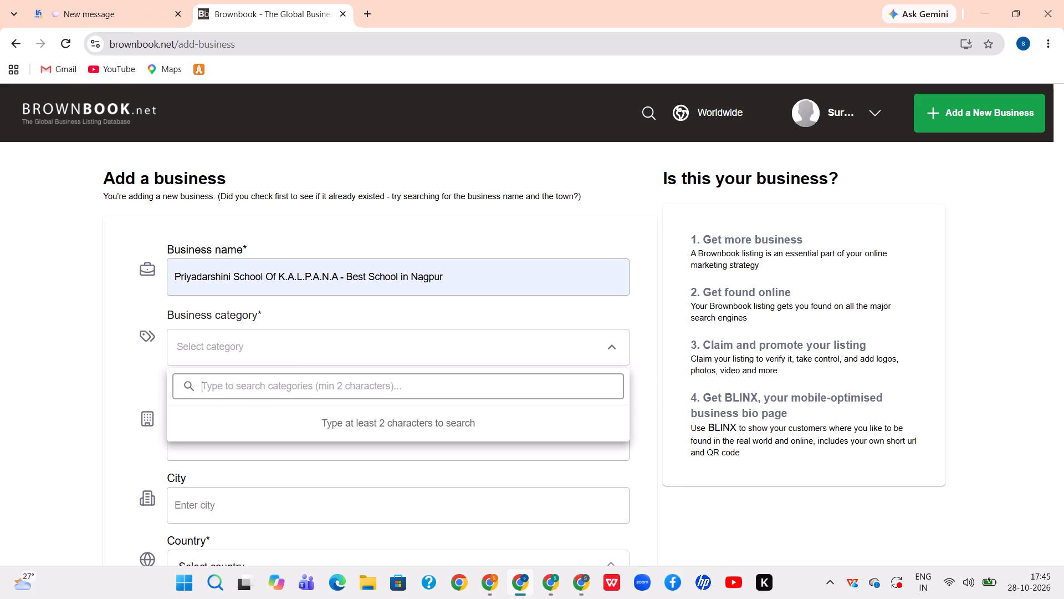
click(283, 386)
text(ed)
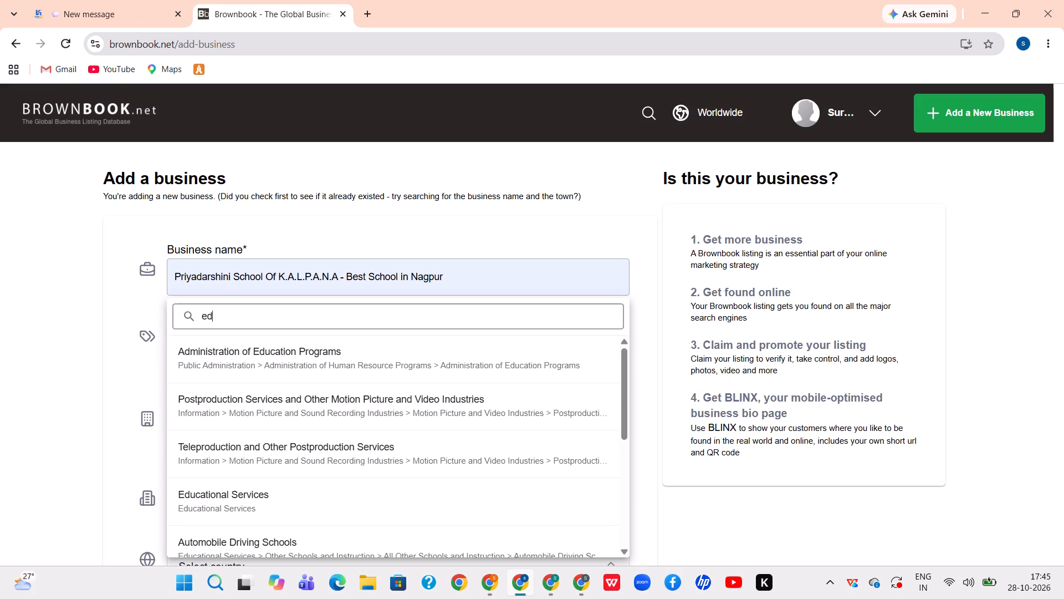
text(ucat)
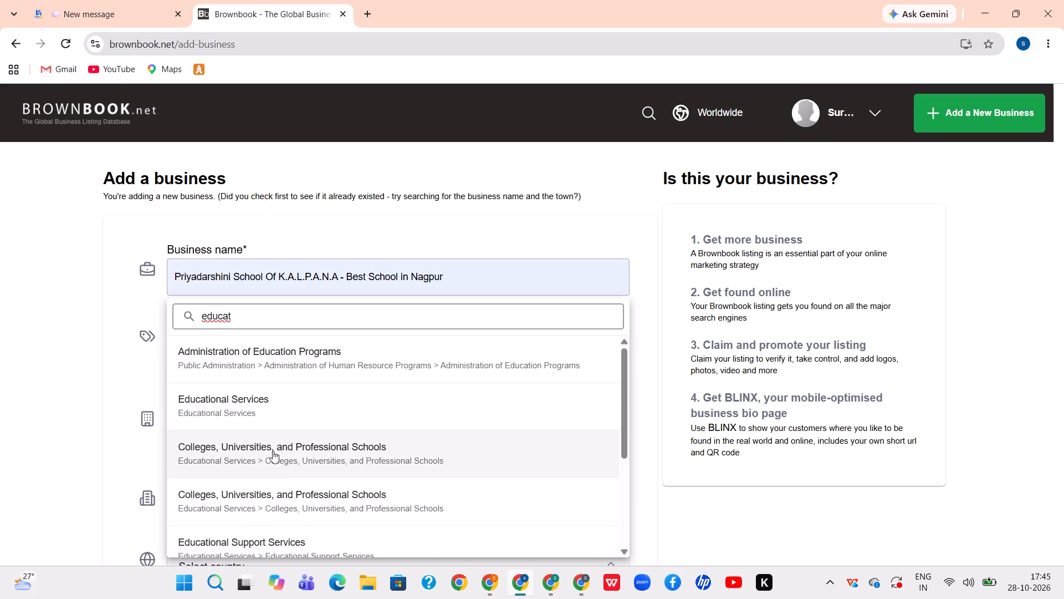
click(247, 390)
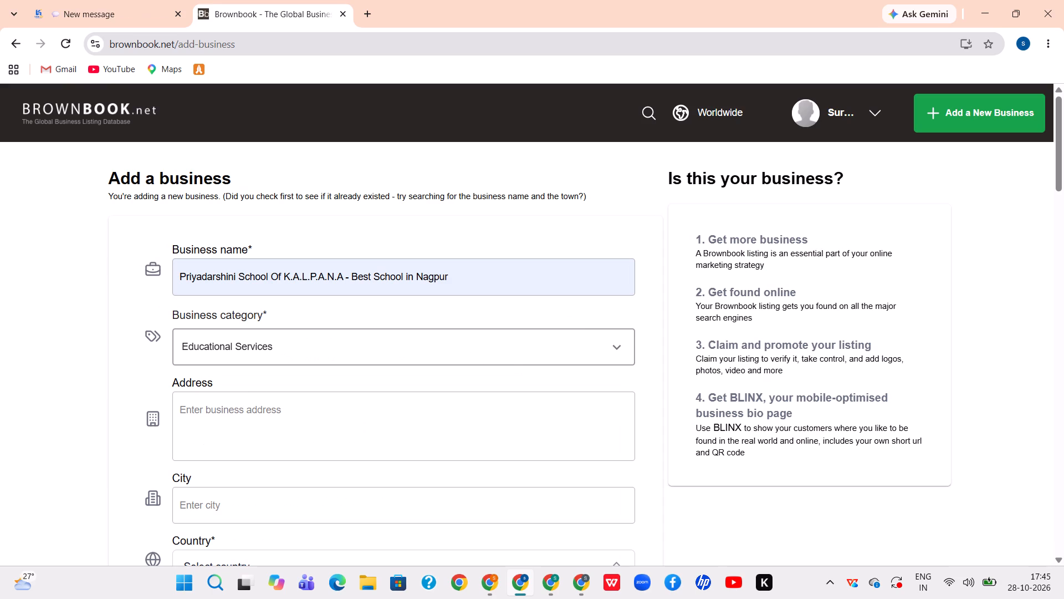
Copy the school's address from its Google business profile into the Address field of the new Brownbook listing.
click(285, 409)
click(485, 572)
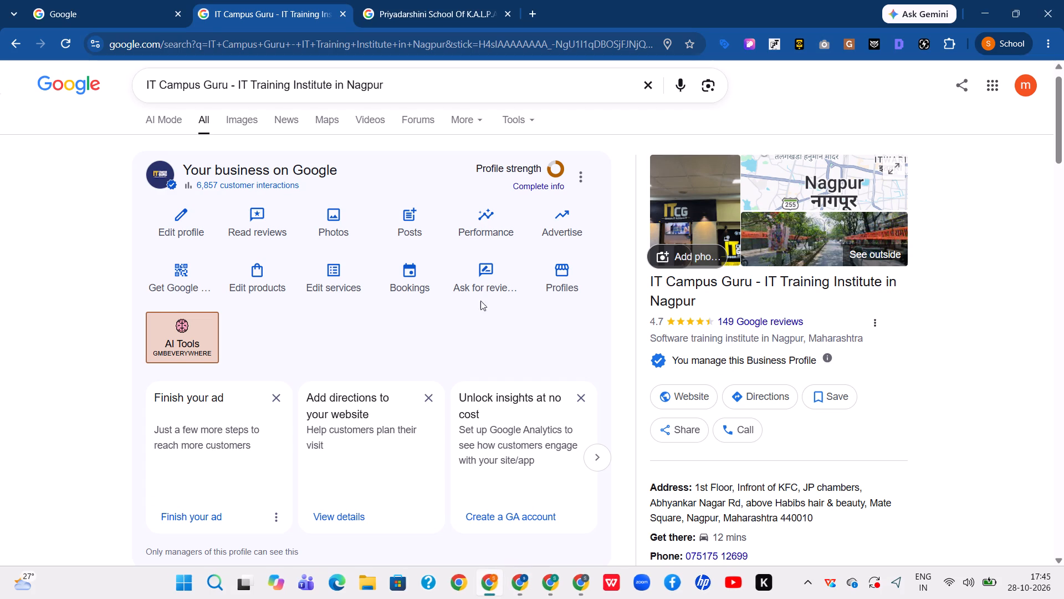
click(426, 13)
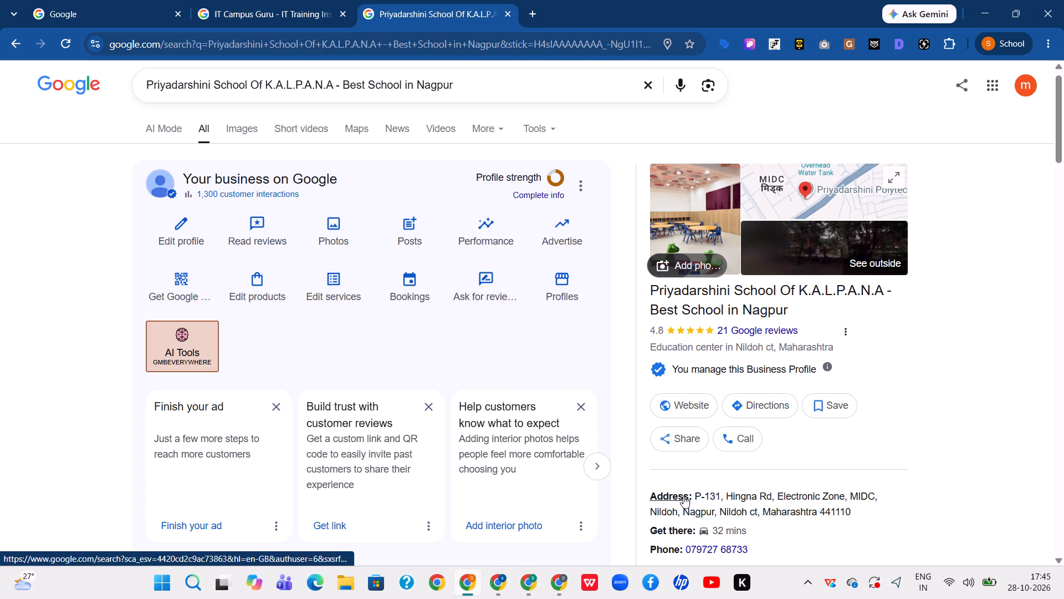
drag(693, 494, 962, 514)
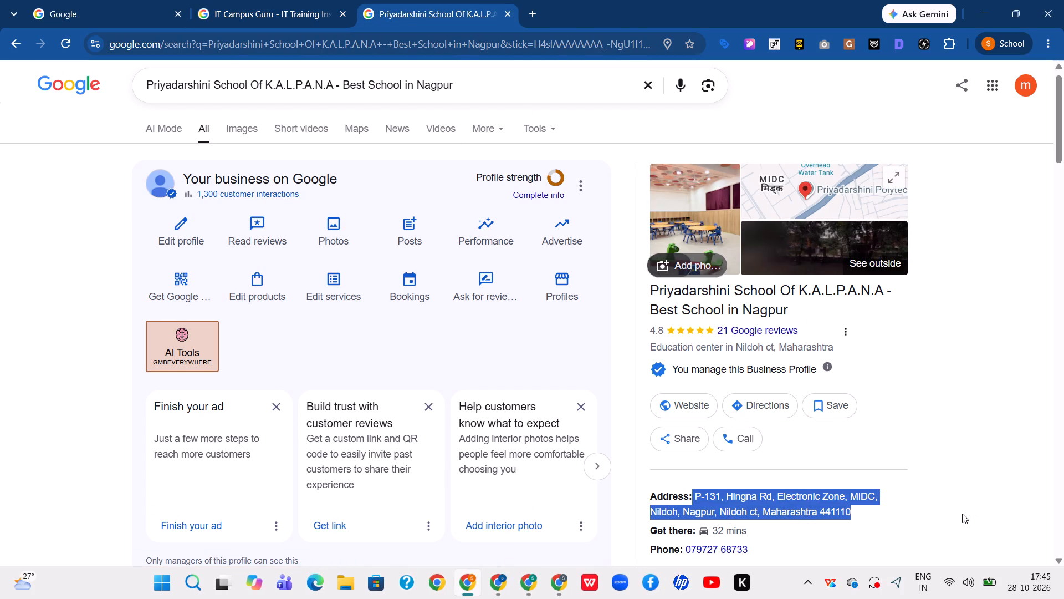
key(ctrl+c)
click(962, 514)
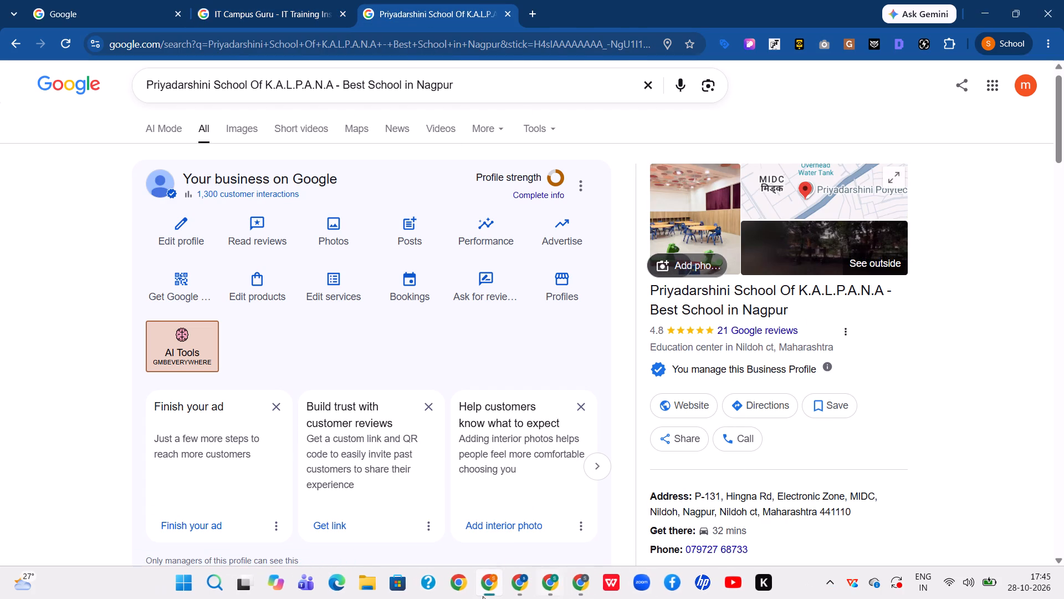
click(520, 598)
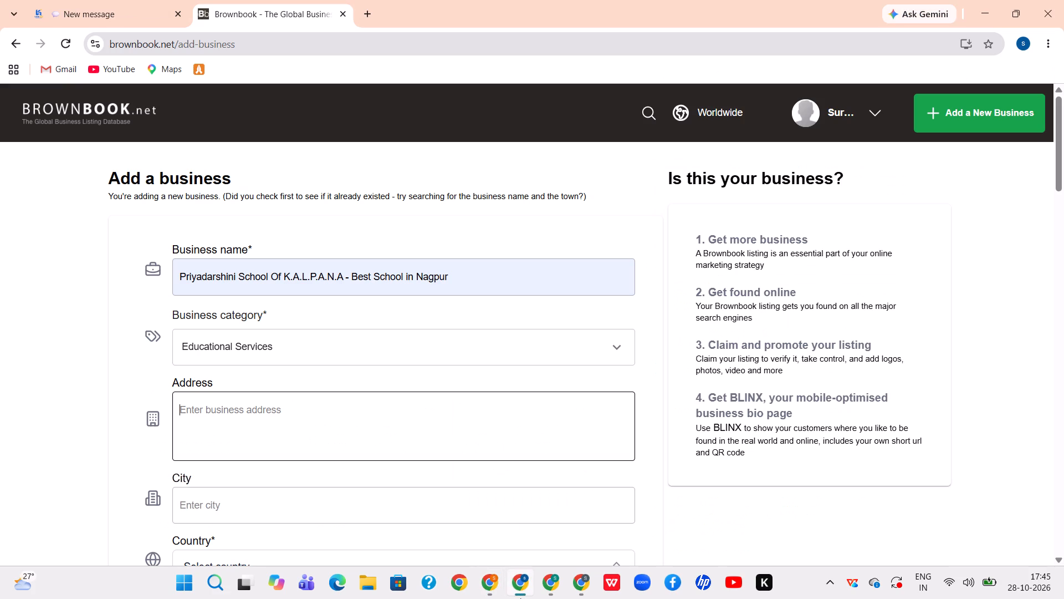
key(ctrl+v)
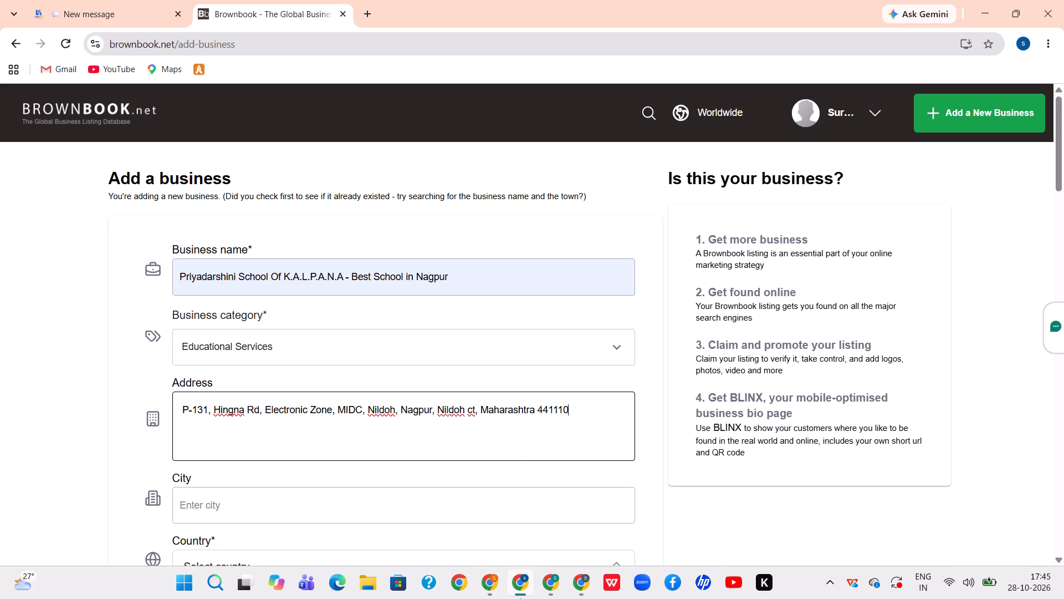
Fill in the listing's location with city Nagpur, country India and zip code 441110.
click(320, 515)
click(273, 550)
scroll(273, 550, down, 3)
scroll(234, 335, down, 1)
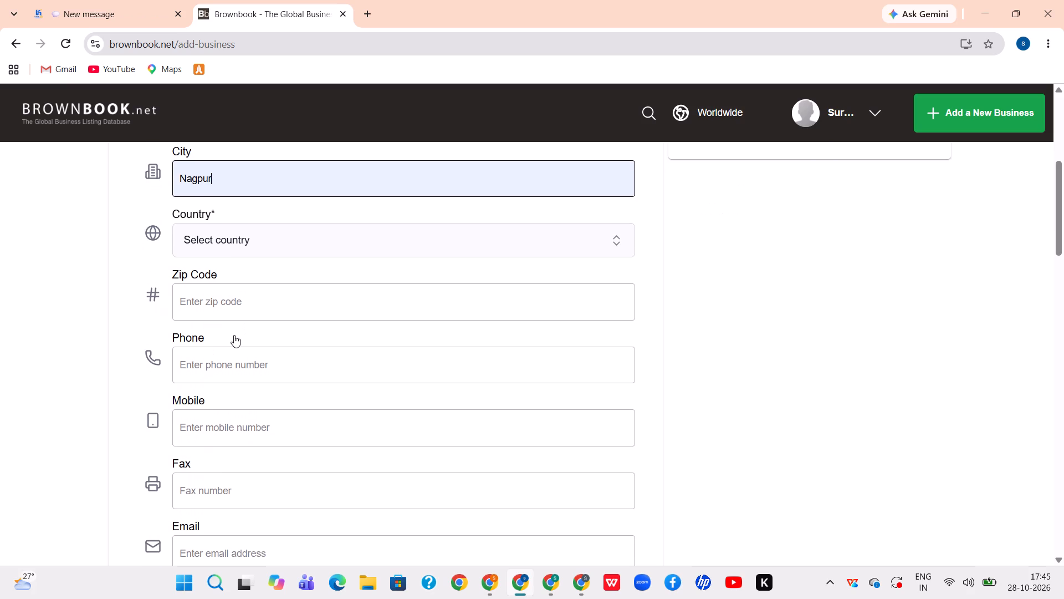
scroll(234, 335, down, 1)
click(209, 253)
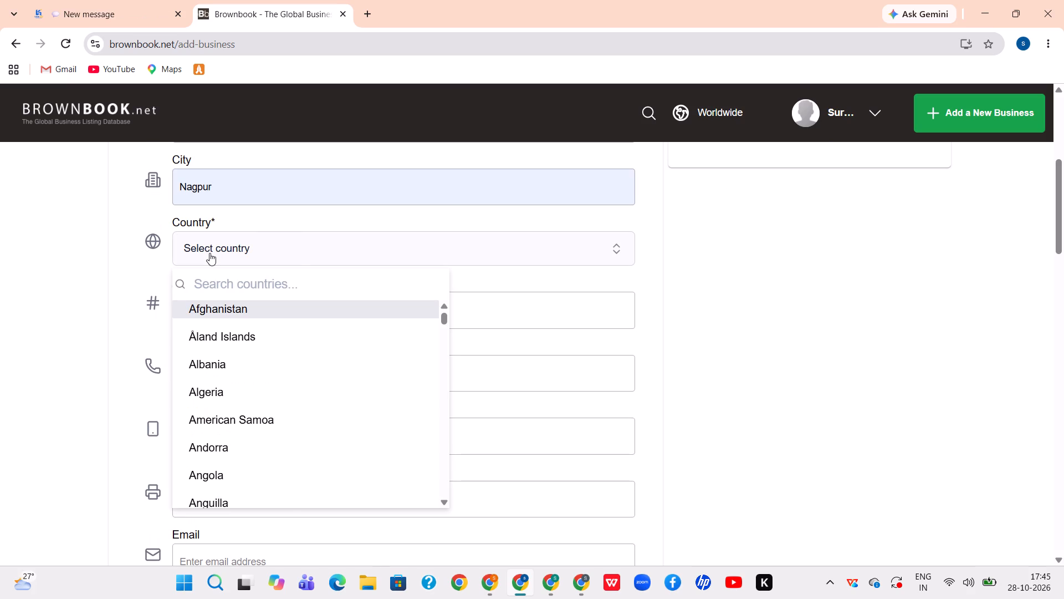
text(indi)
key(Left)
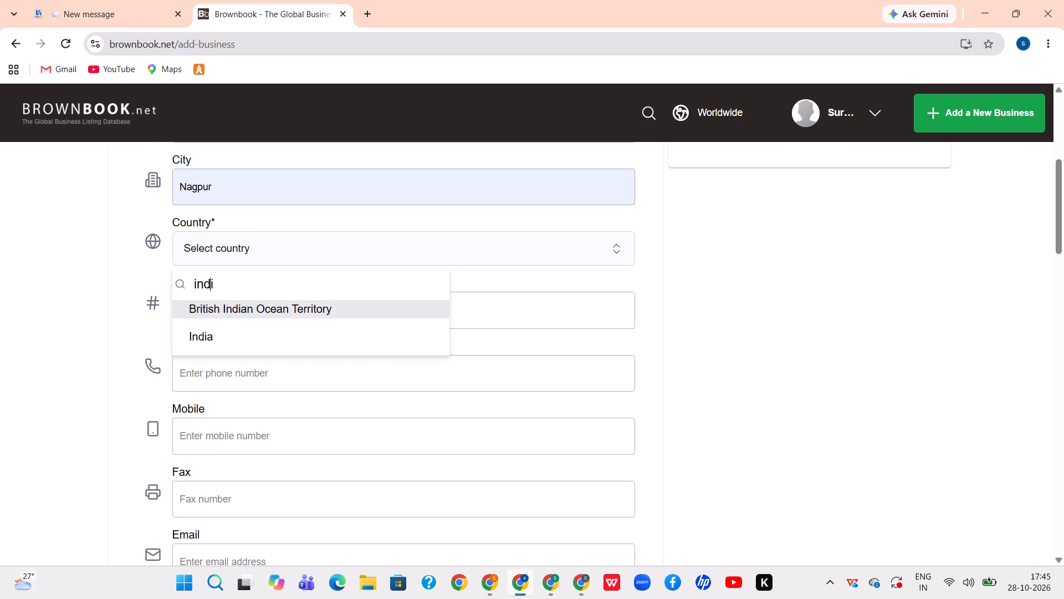
key(Up)
key(Down)
key(Return)
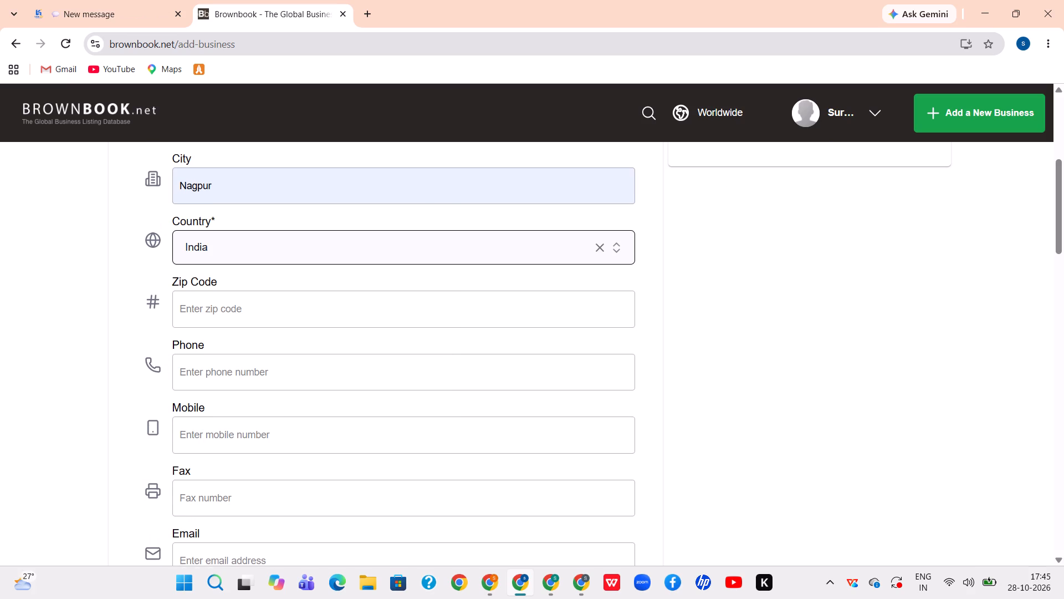
click(183, 291)
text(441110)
Enter the school's saved contact number in the listing's Phone field.
scroll(183, 291, left, 2)
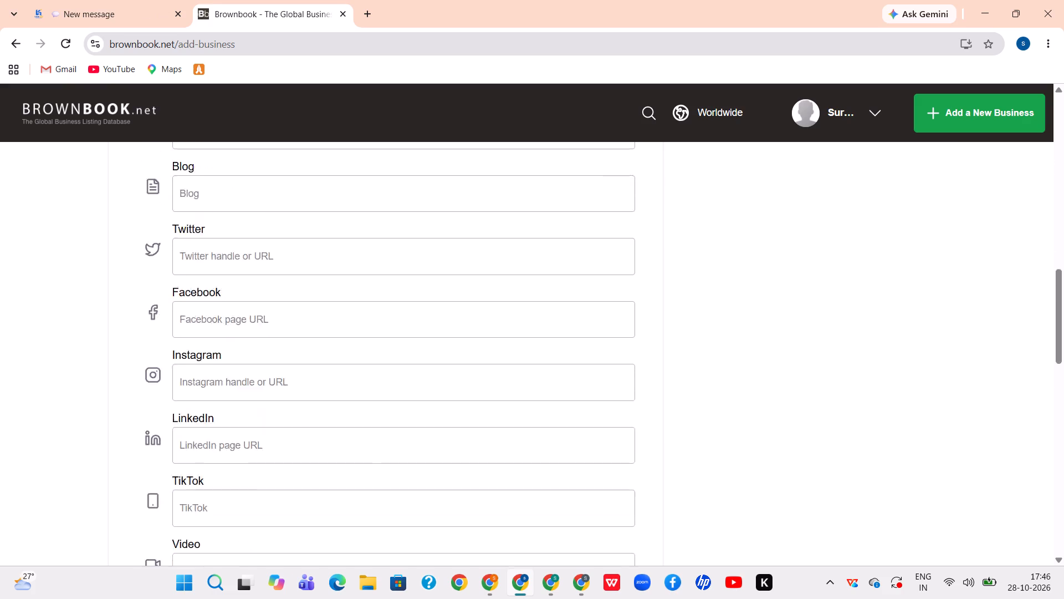
scroll(183, 291, left, 1)
scroll(183, 291, up, 4)
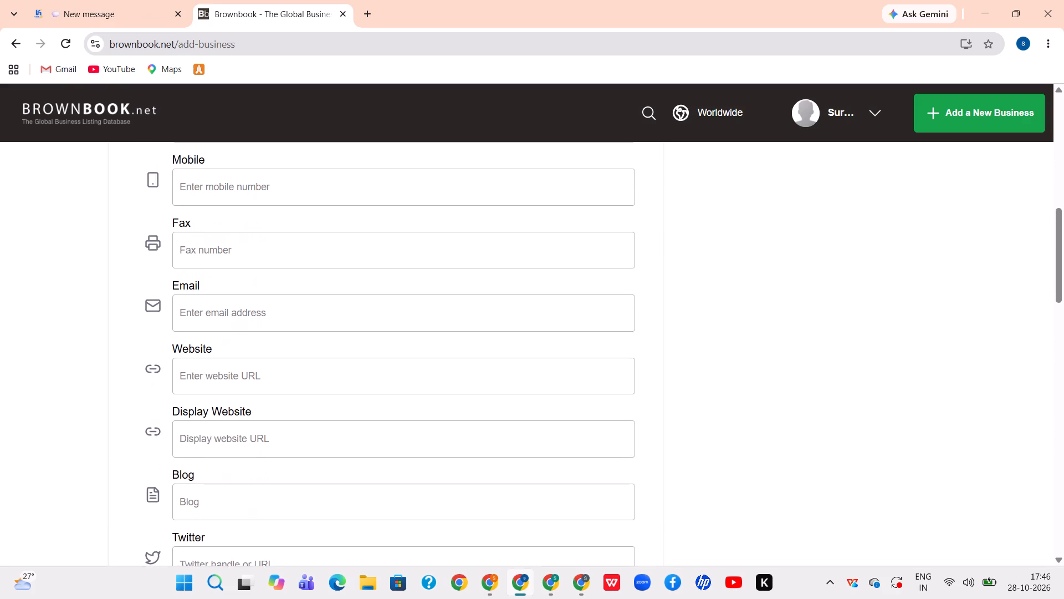
scroll(183, 291, up, 2)
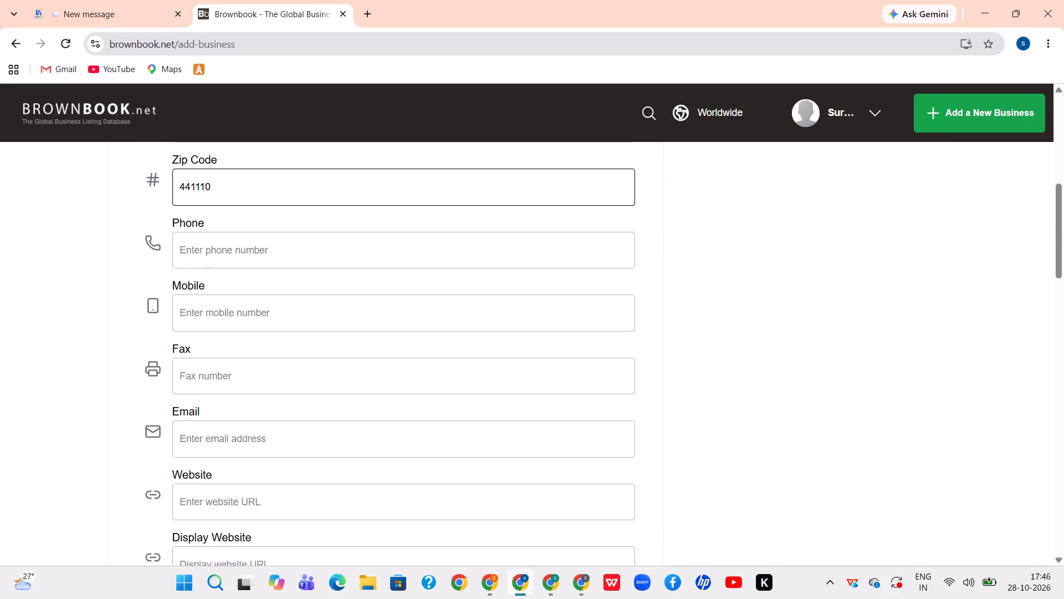
click(241, 264)
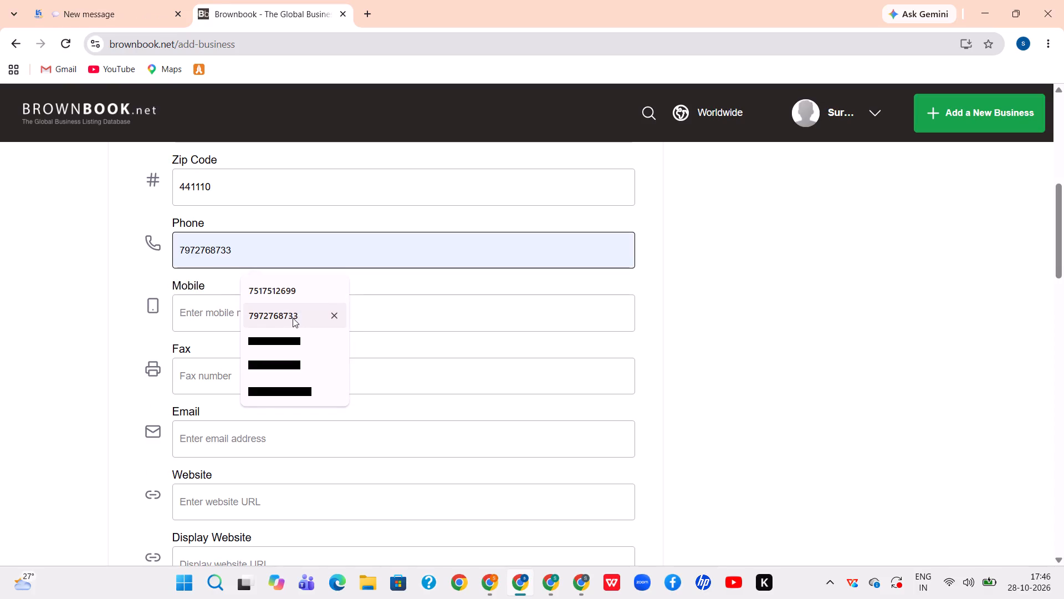
click(292, 318)
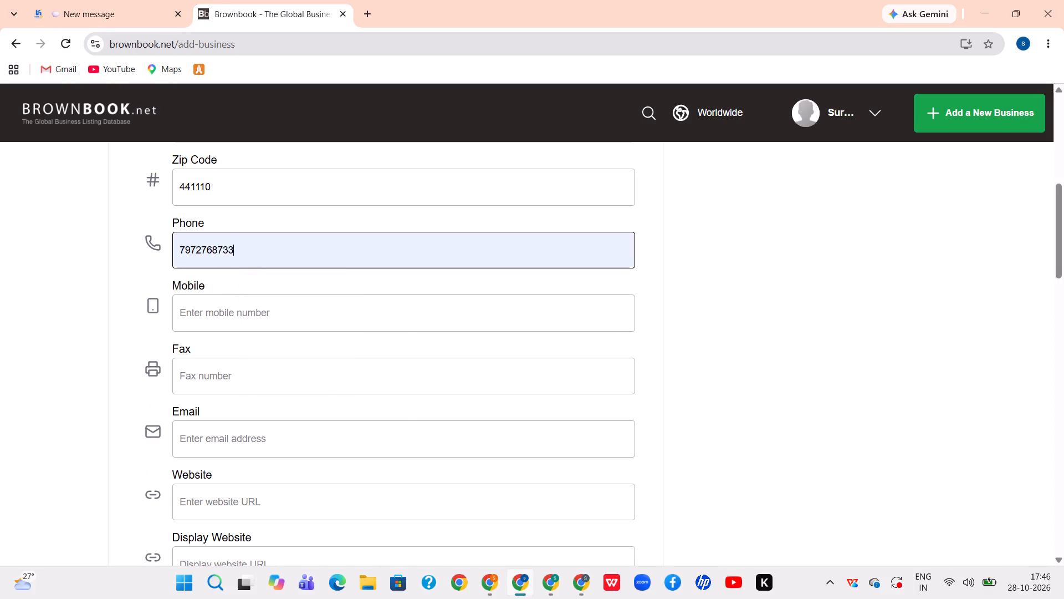
Copy the share link from the school's Google business profile into the Website field of the Brownbook listing.
click(236, 504)
click(495, 584)
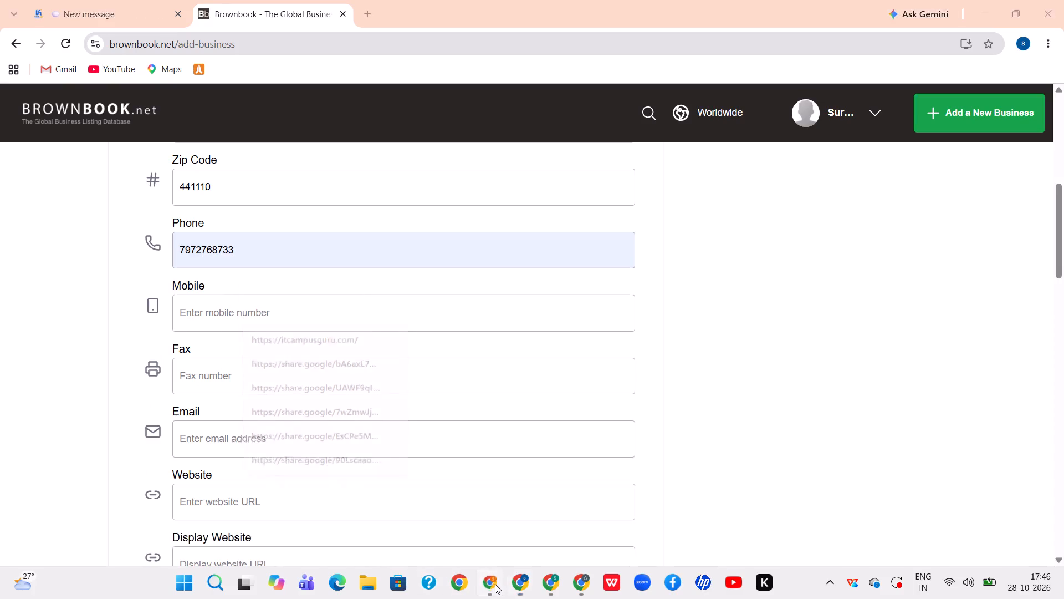
click(676, 435)
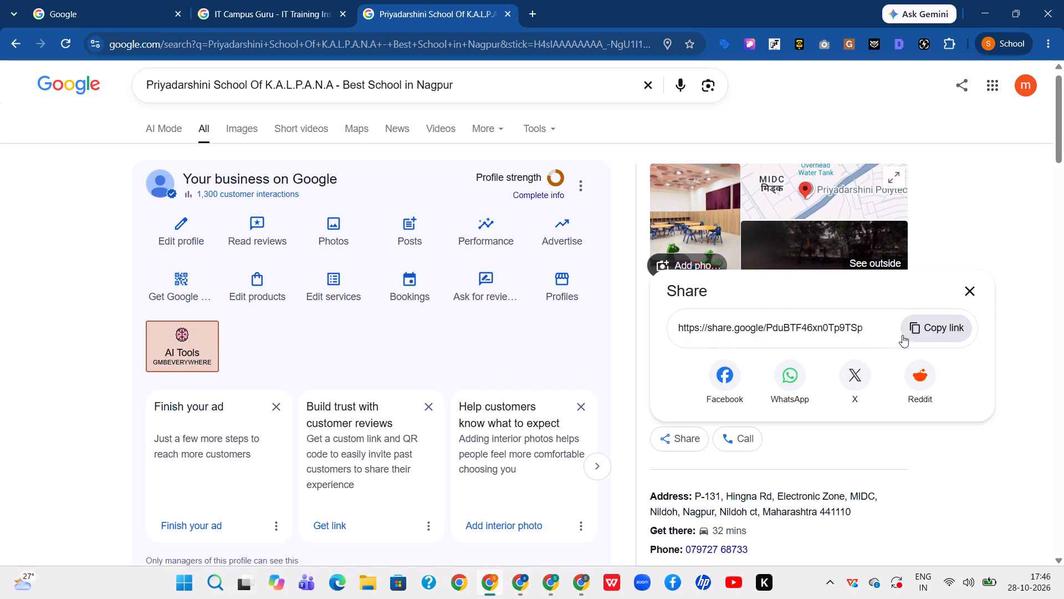
click(942, 318)
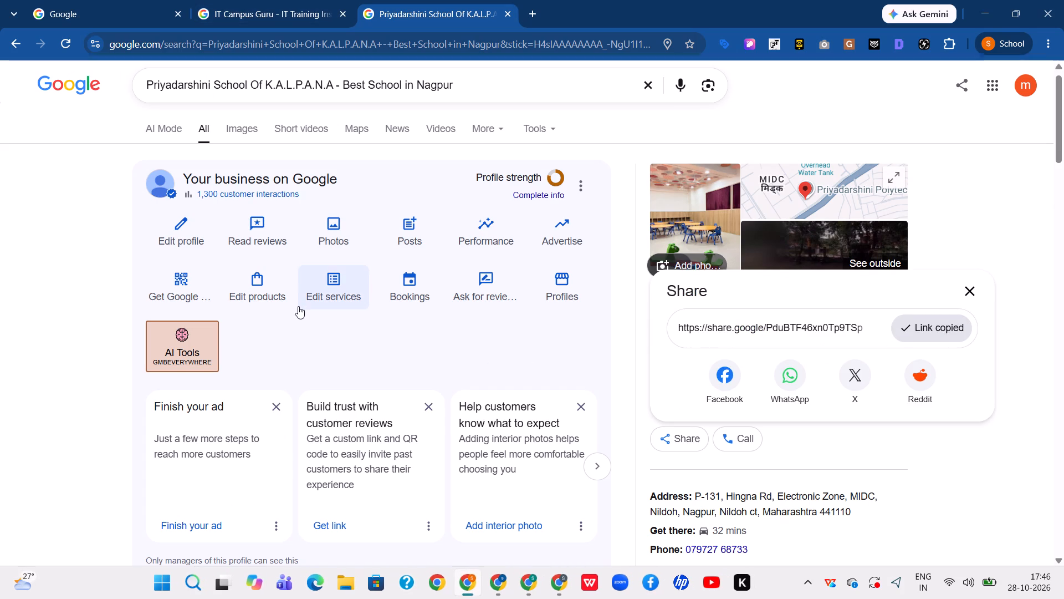
click(284, 359)
click(251, 0)
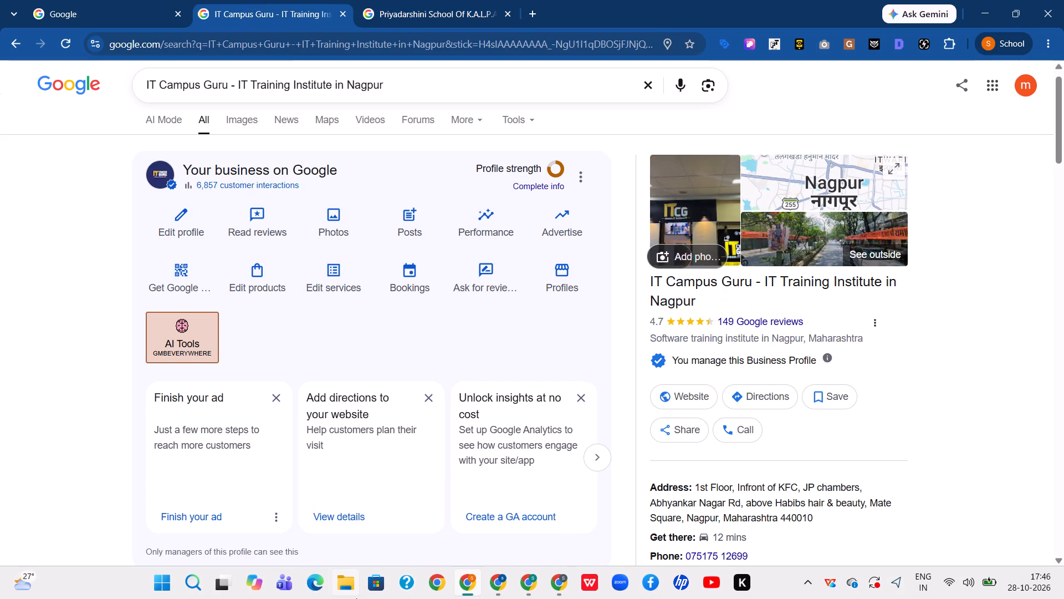
click(494, 591)
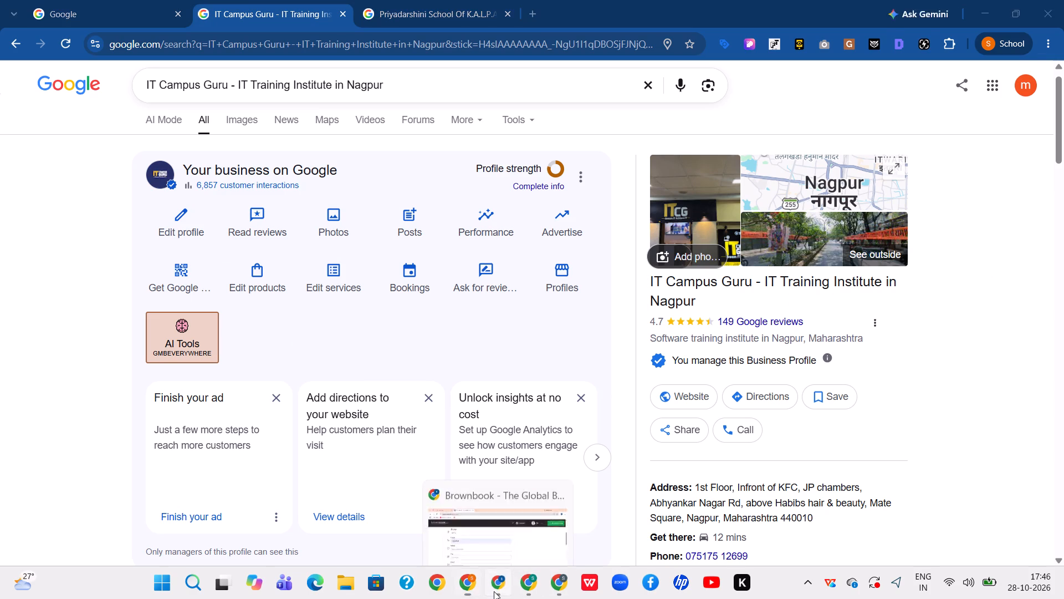
key(ctrl+v)
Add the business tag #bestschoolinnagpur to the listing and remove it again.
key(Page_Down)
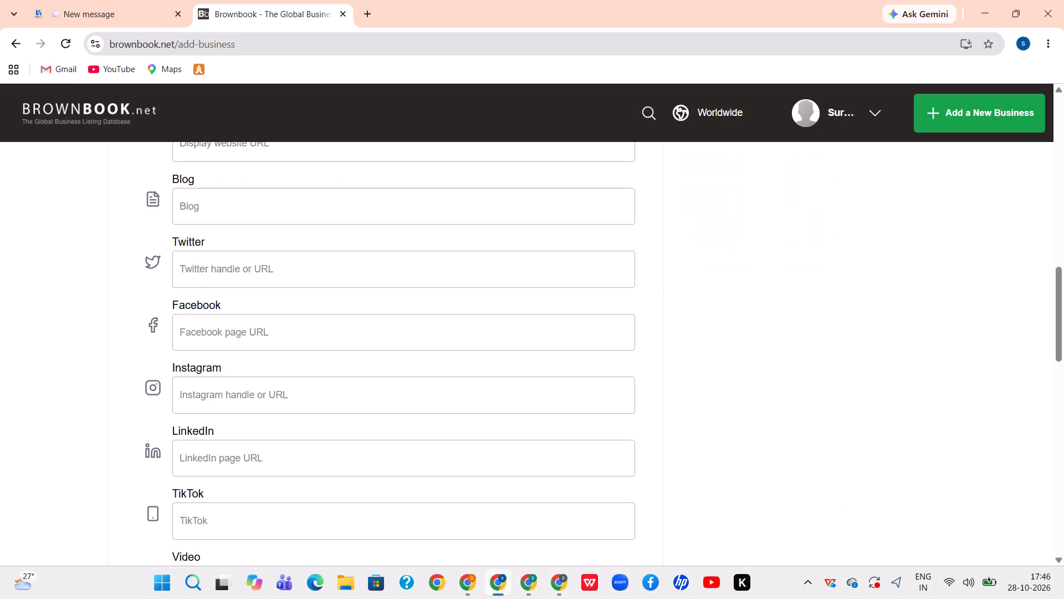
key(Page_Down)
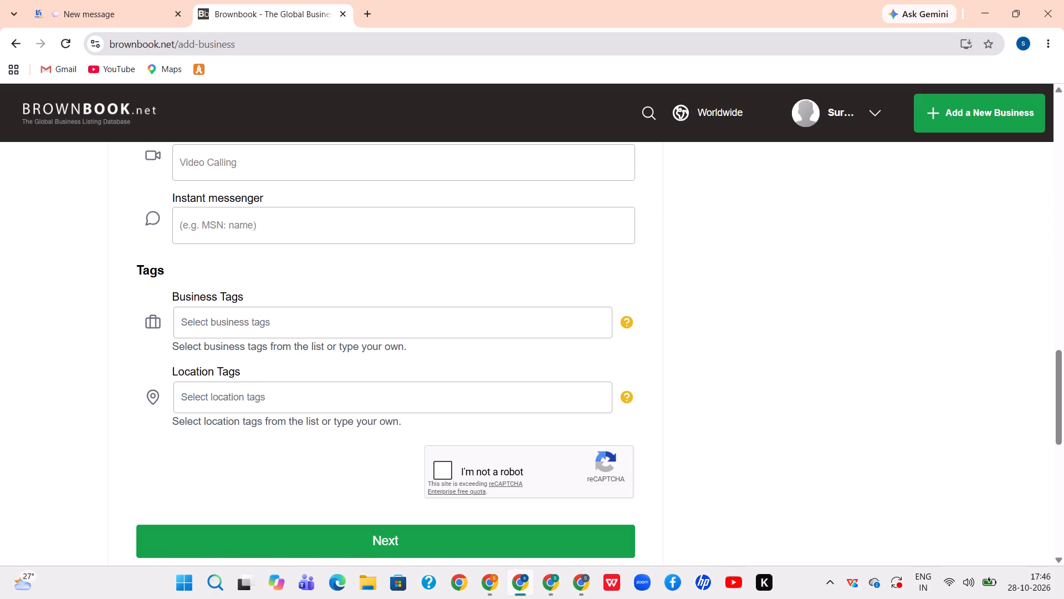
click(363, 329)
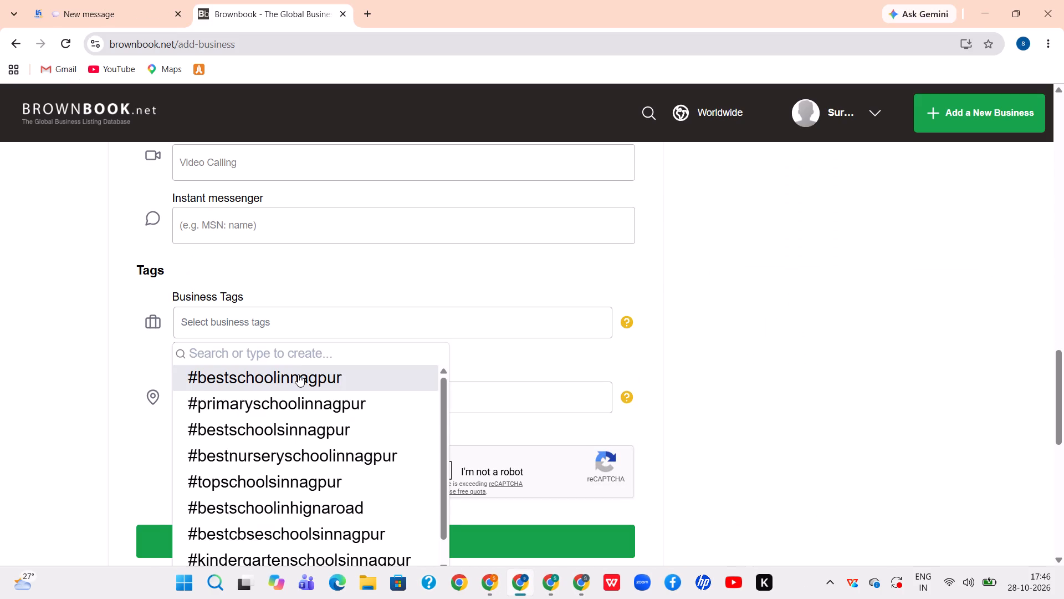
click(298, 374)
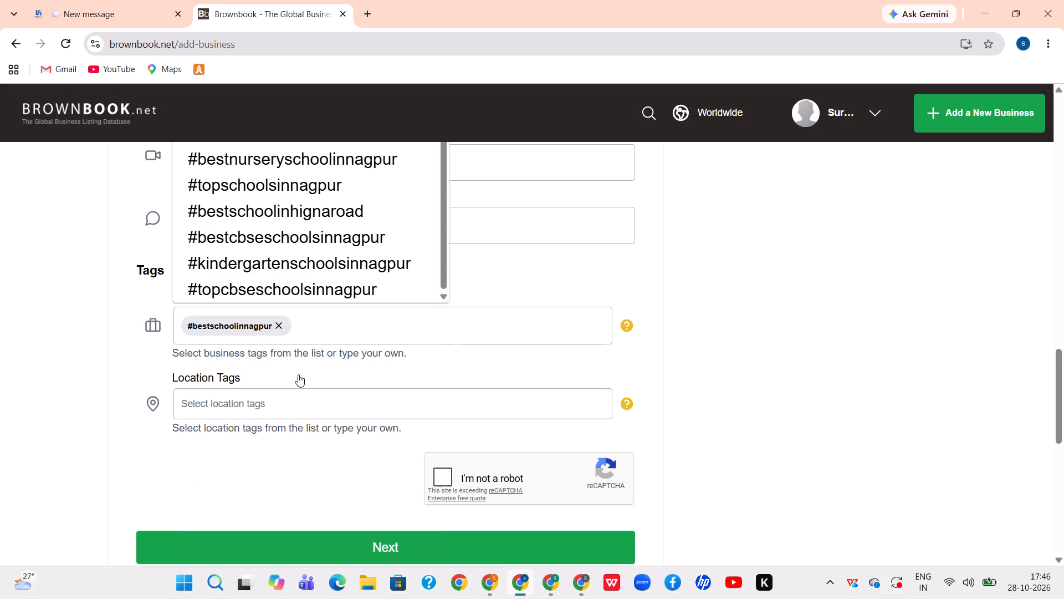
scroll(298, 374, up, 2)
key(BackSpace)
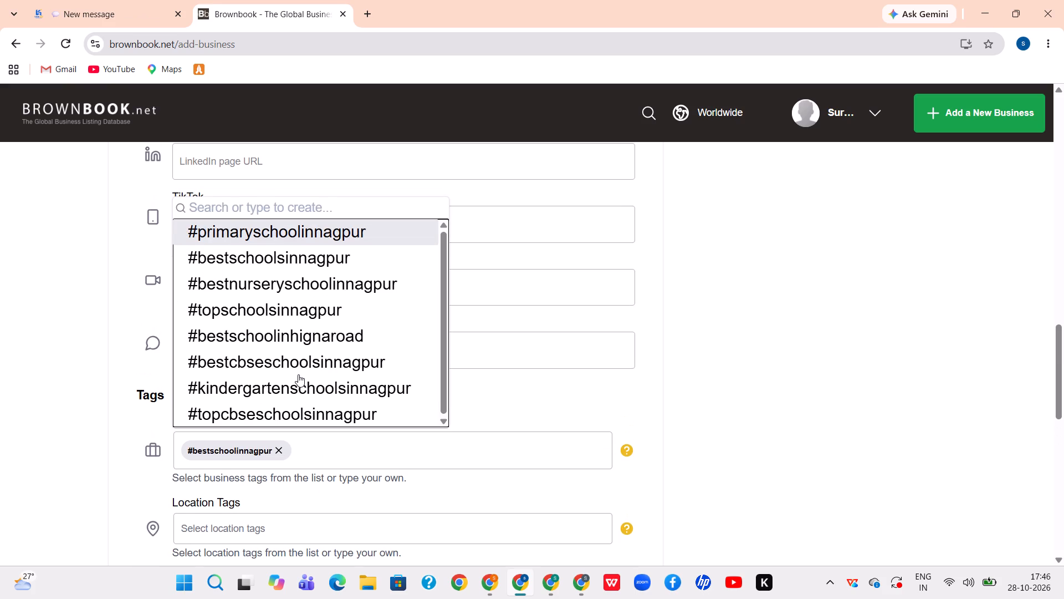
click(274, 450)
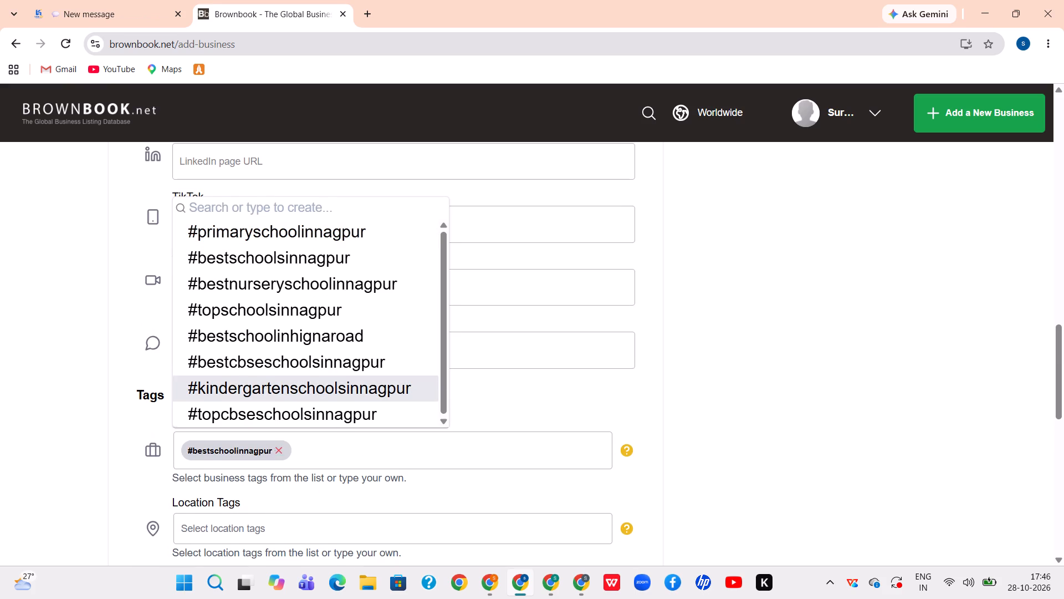
Add the business tags #bestschoolsinnagpur, #primaryschoolinnagpur, #topschoolsinnagpur, #bestnurseryschoolinnagpur, #bestcbseschoolsinnagpur, #kindergartenschoolsinnagpur, #topcbseschoolsinnagpur and #bestschoolinhignaroad.
key(shift+numbersign)
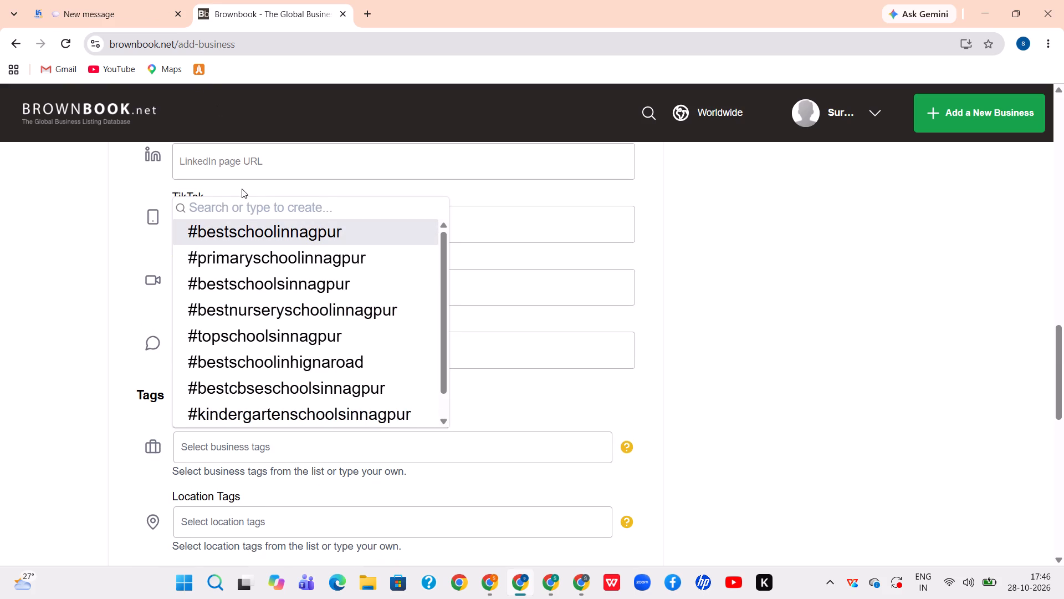
click(242, 213)
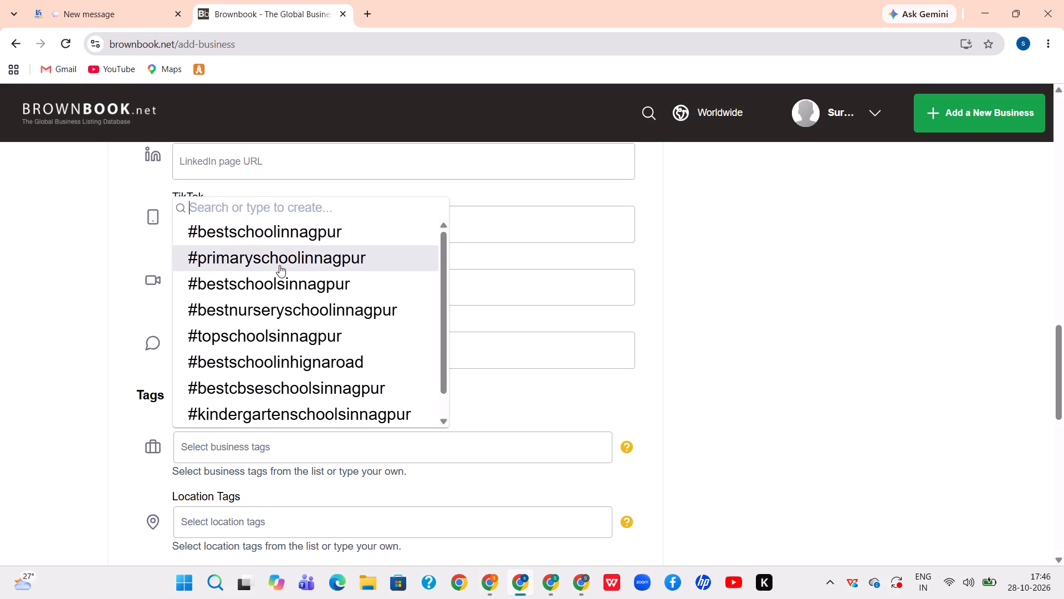
click(282, 282)
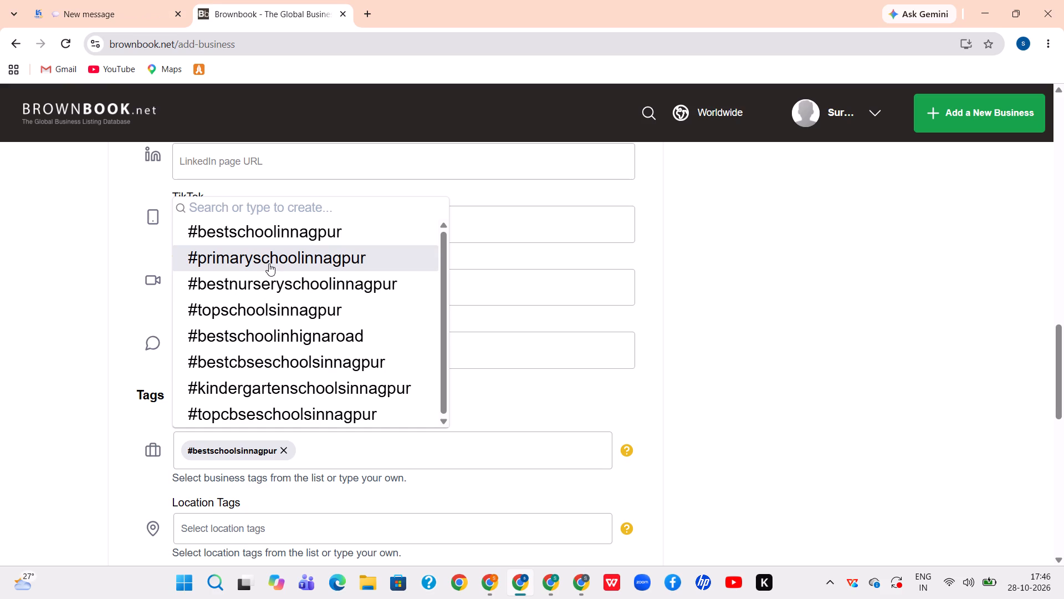
click(269, 263)
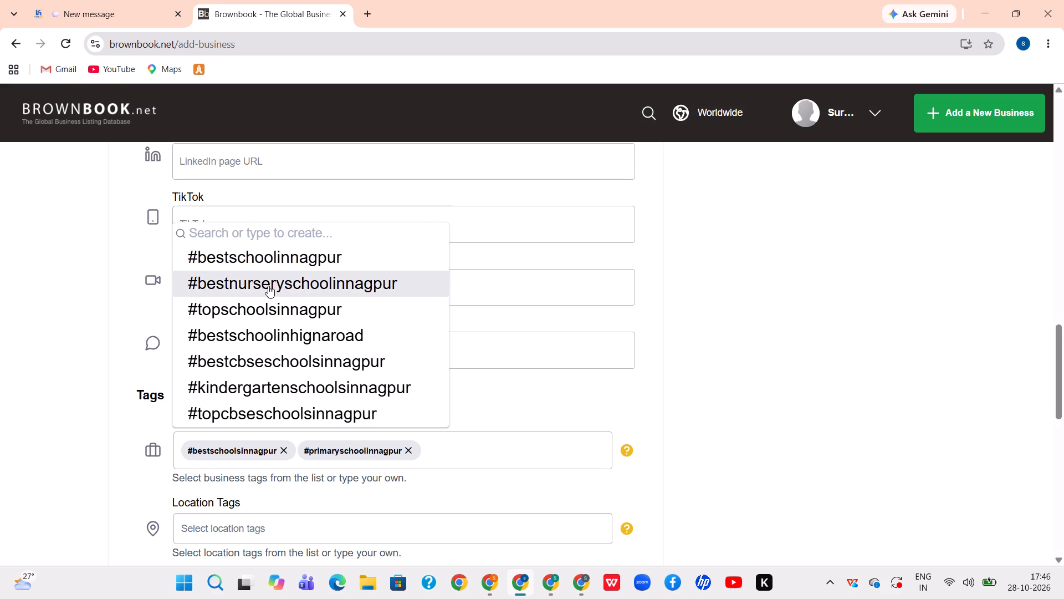
click(272, 312)
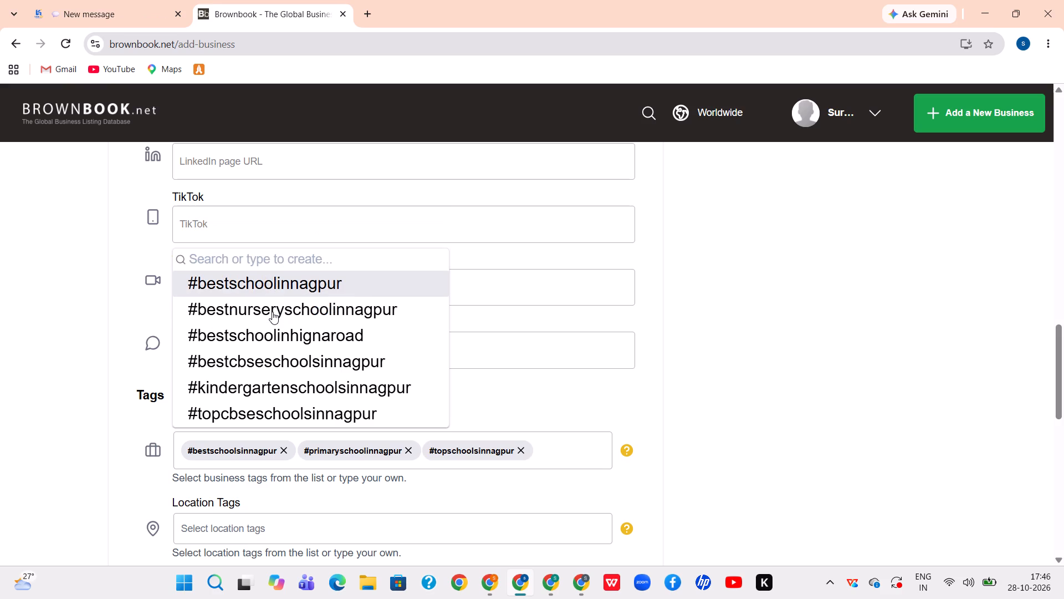
click(280, 314)
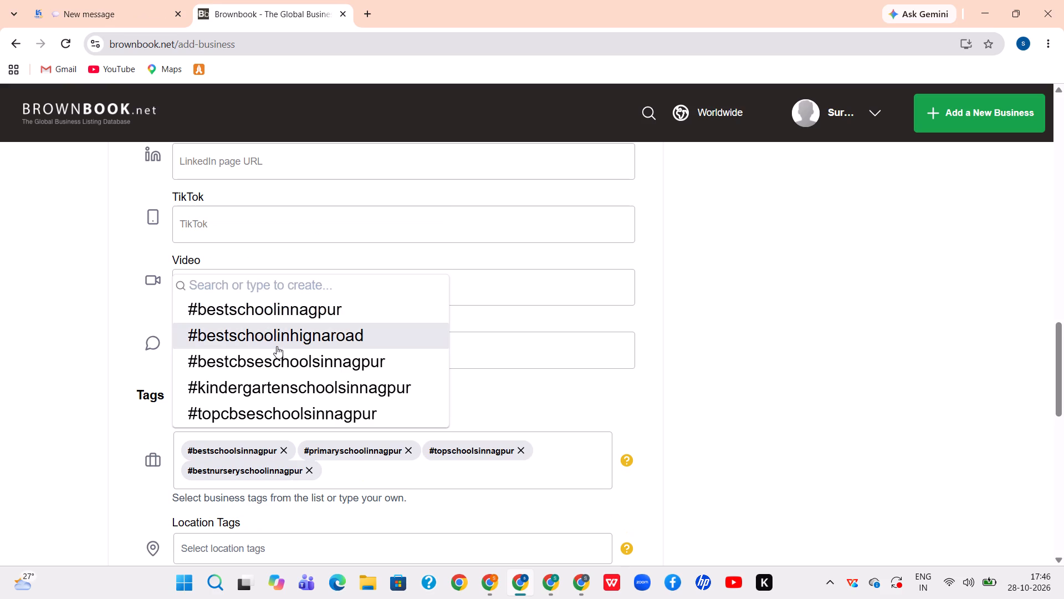
click(277, 359)
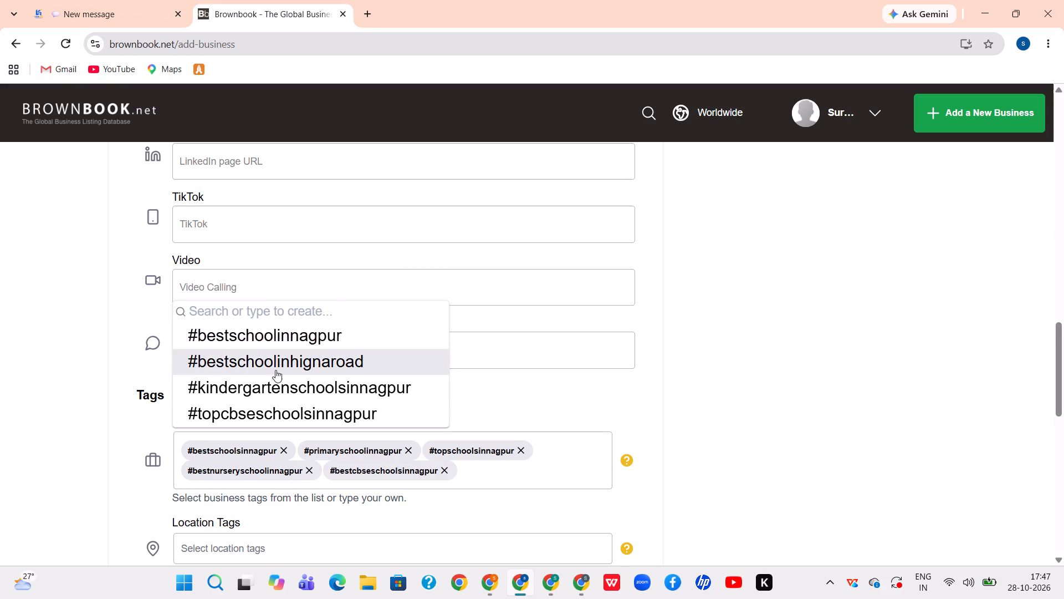
click(273, 385)
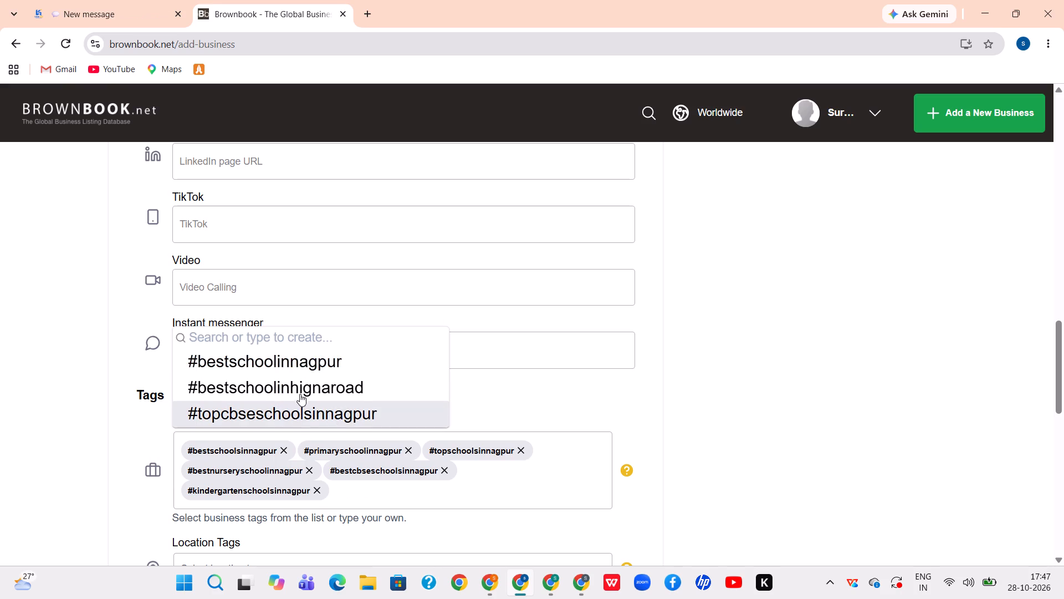
click(272, 405)
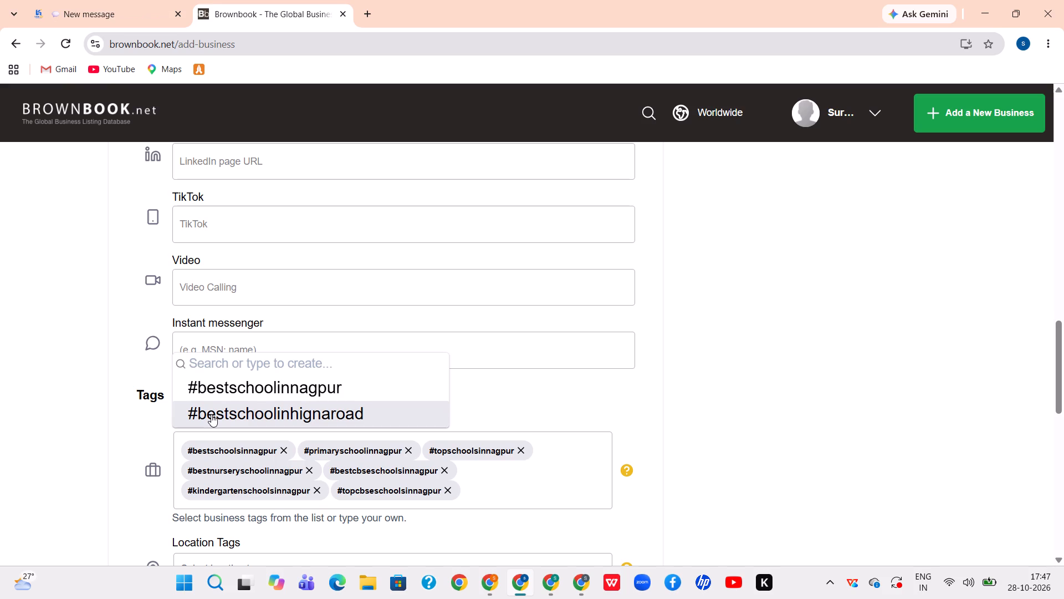
click(211, 414)
scroll(211, 414, down, 1)
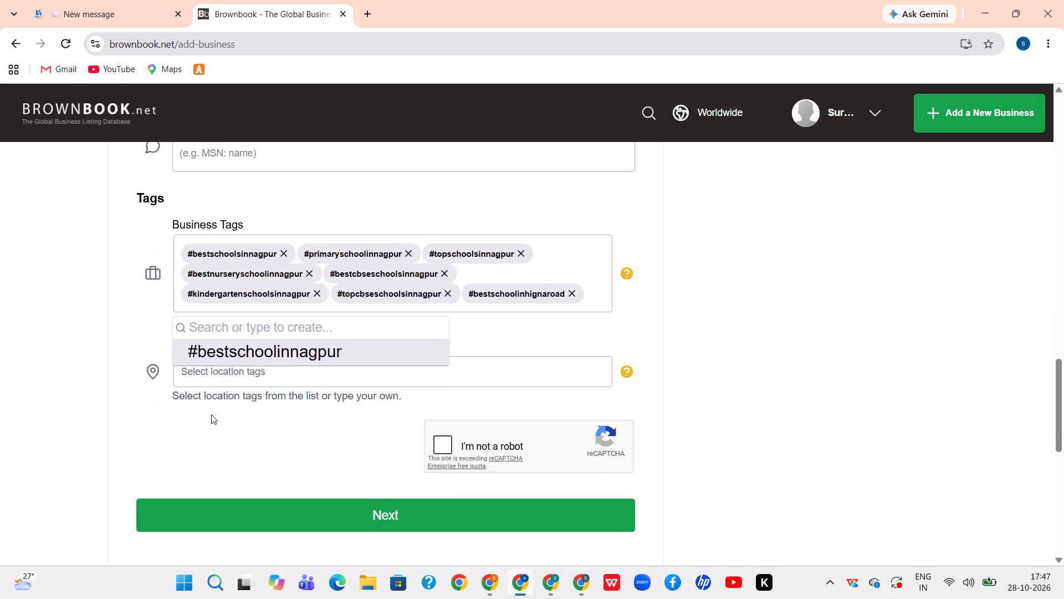
scroll(211, 414, down, 1)
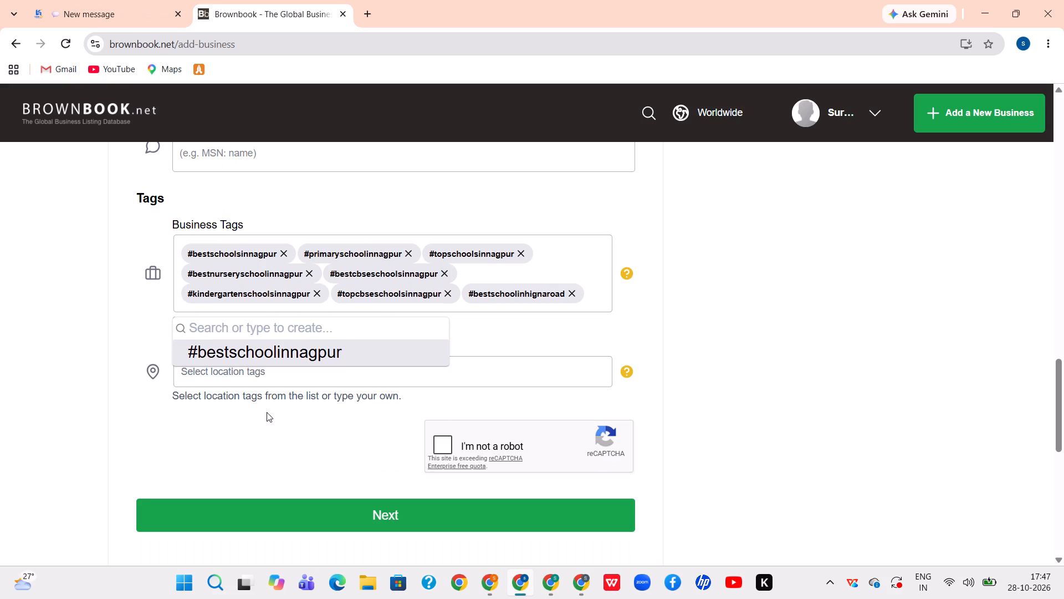
click(267, 412)
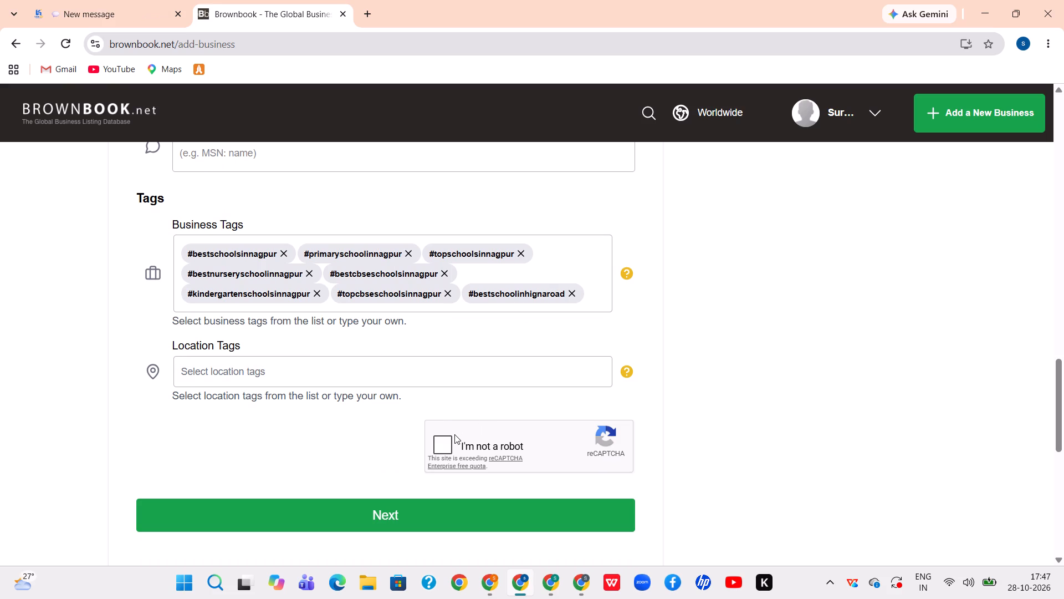
Complete the robot check and submit the Priyadarshini School listing without location tags.
click(454, 434)
scroll(454, 434, down, 1)
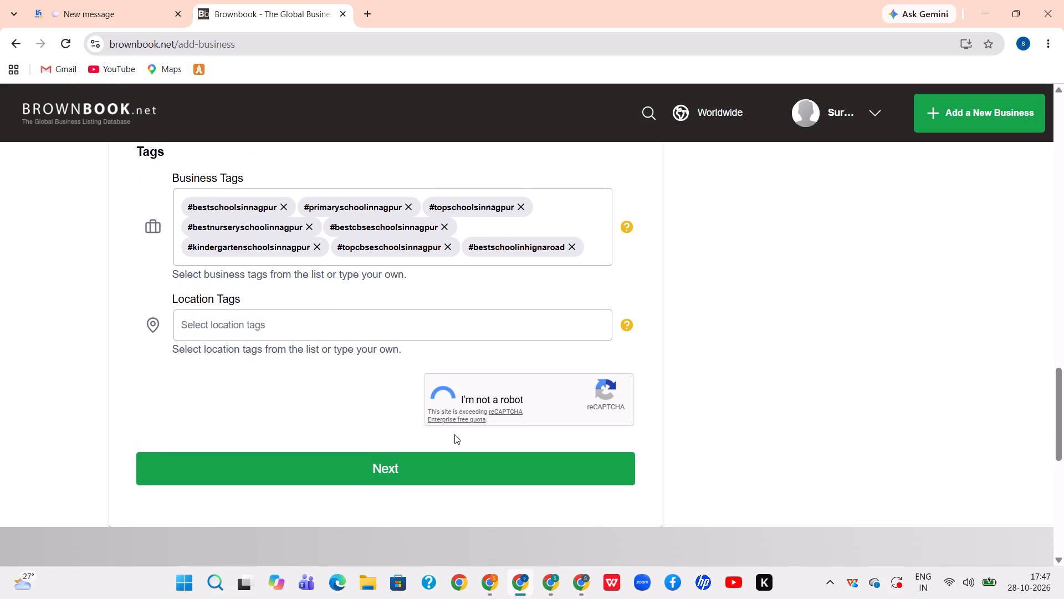
scroll(454, 434, down, 1)
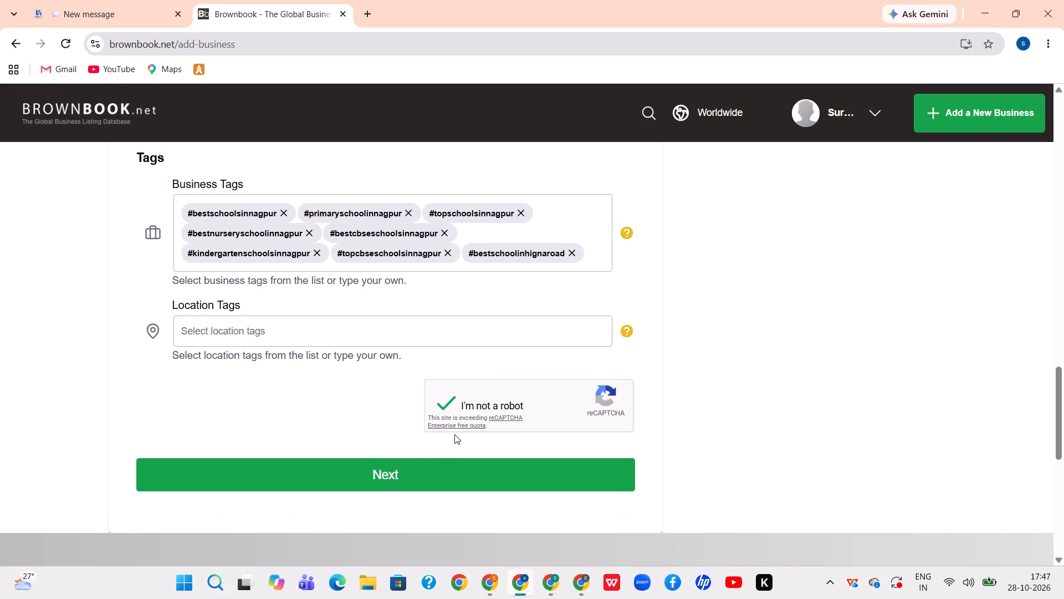
click(398, 471)
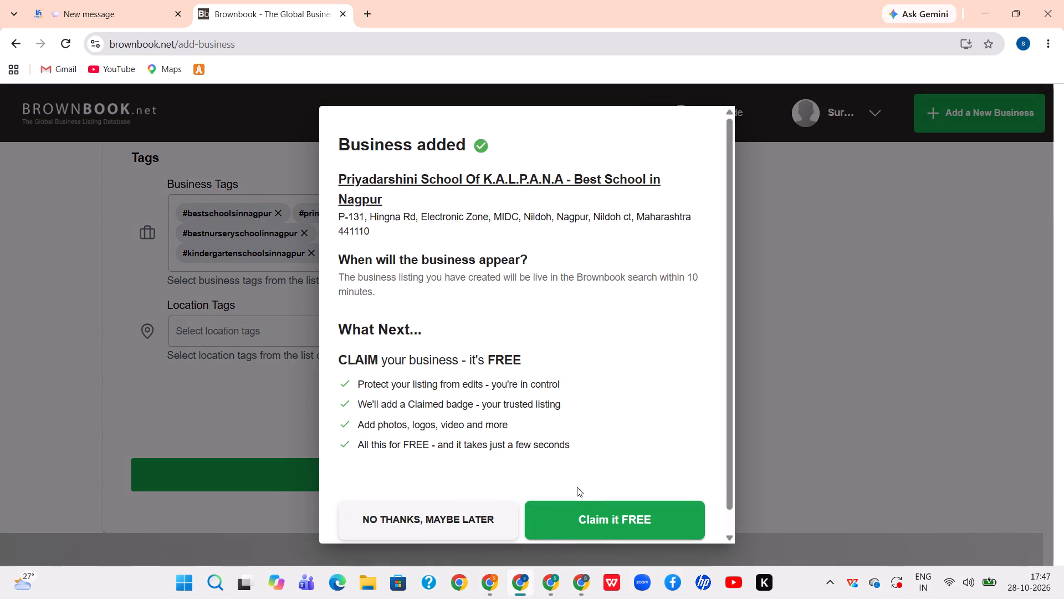
Claim the newly added Priyadarshini School listing for free and confirm the claim.
click(625, 520)
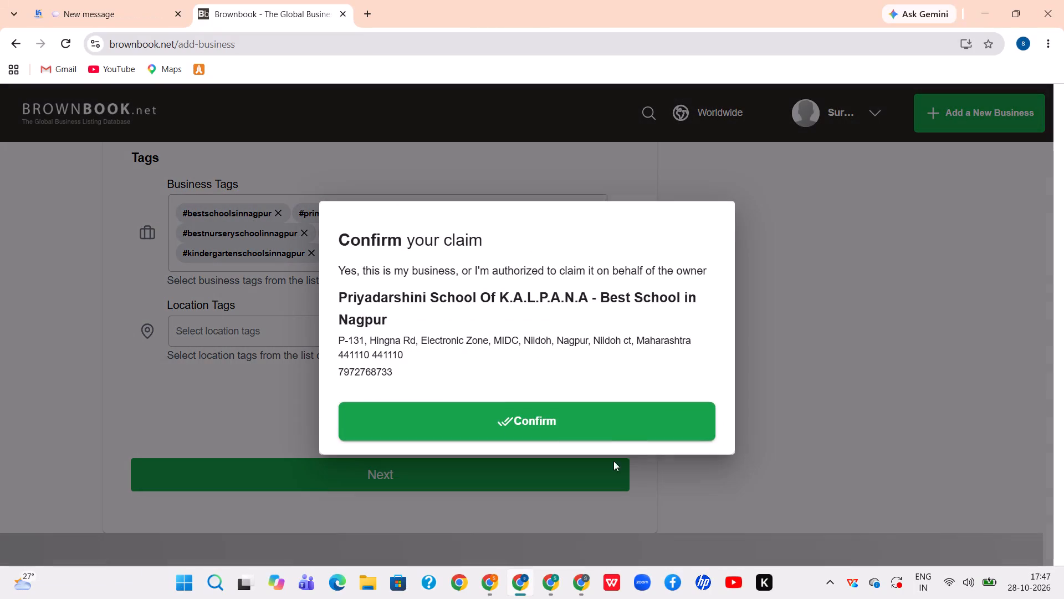
click(570, 423)
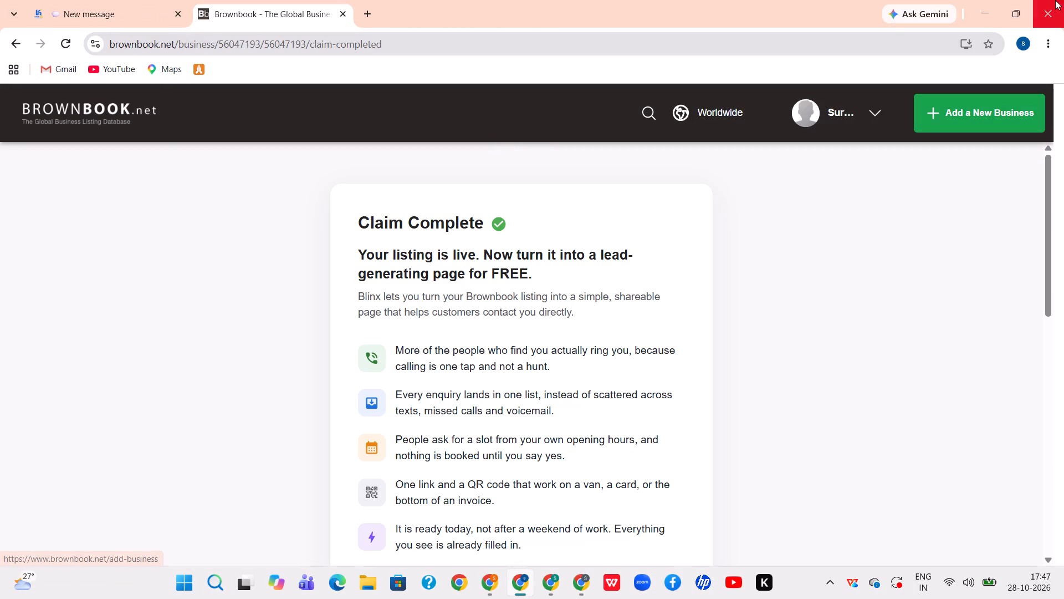
Open the newest Priyadarshini School listing from the account's businesses, copy its page URL and close the listing page.
click(848, 117)
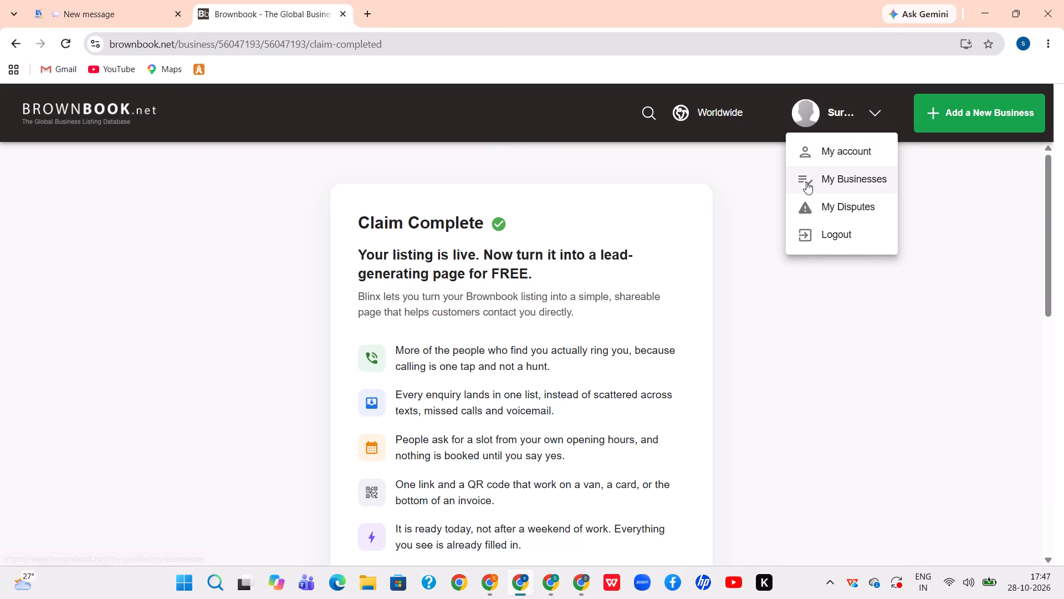
click(807, 177)
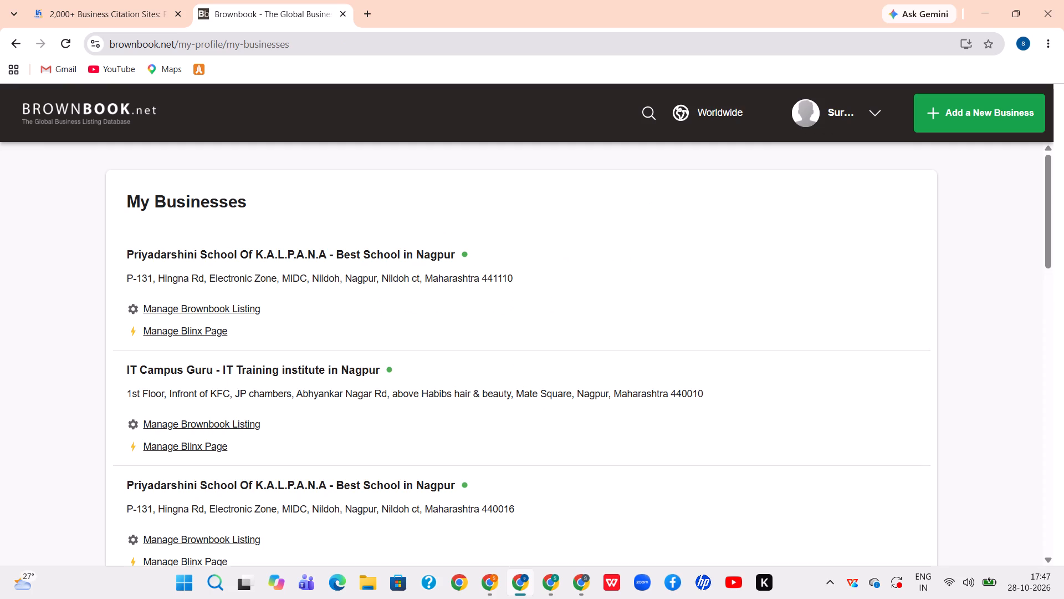
click(248, 308)
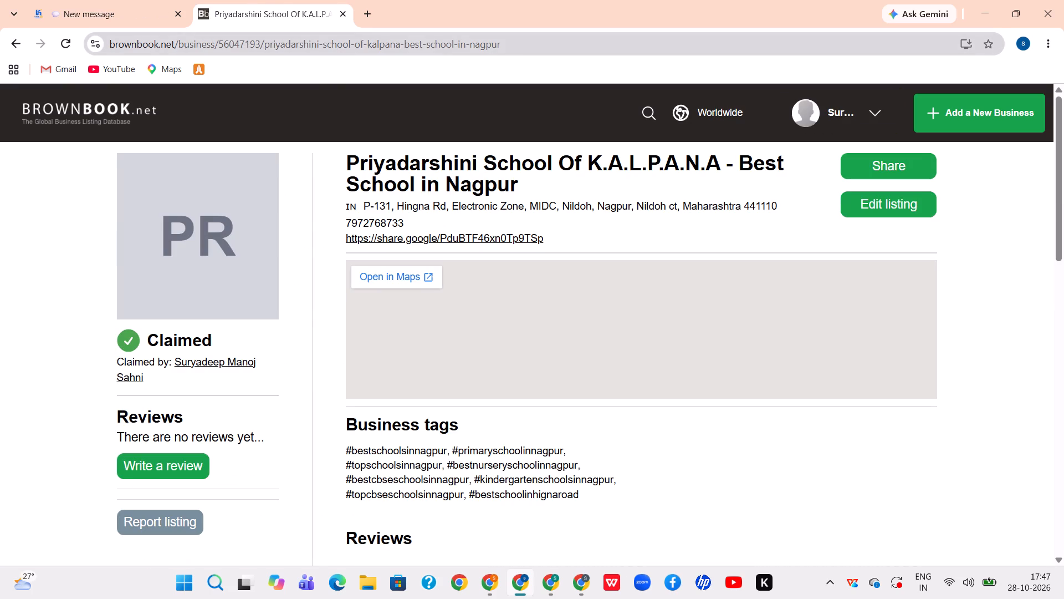
click(342, 49)
key(ctrl+c)
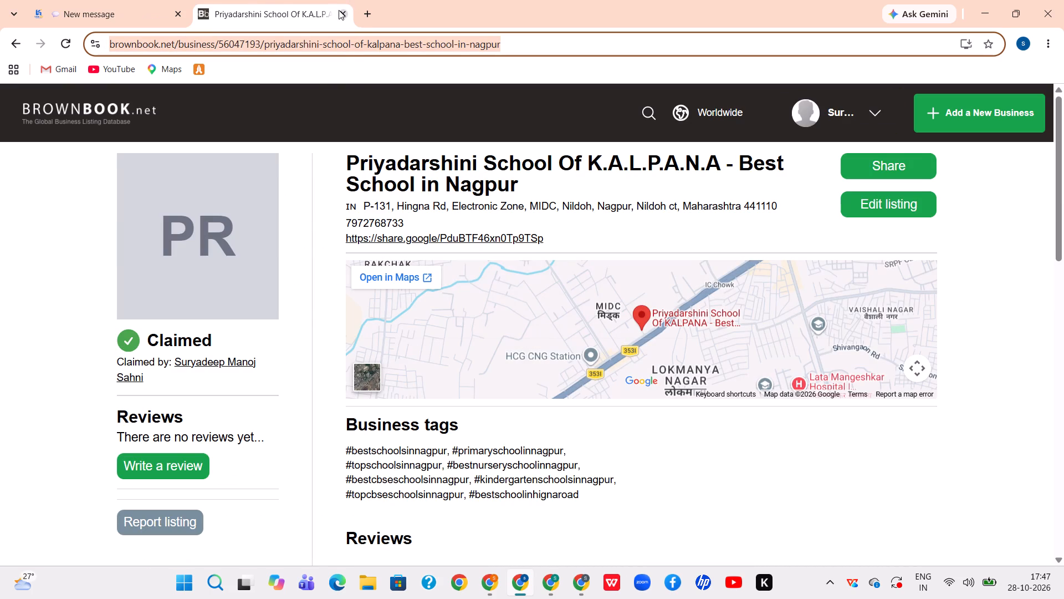
click(339, 10)
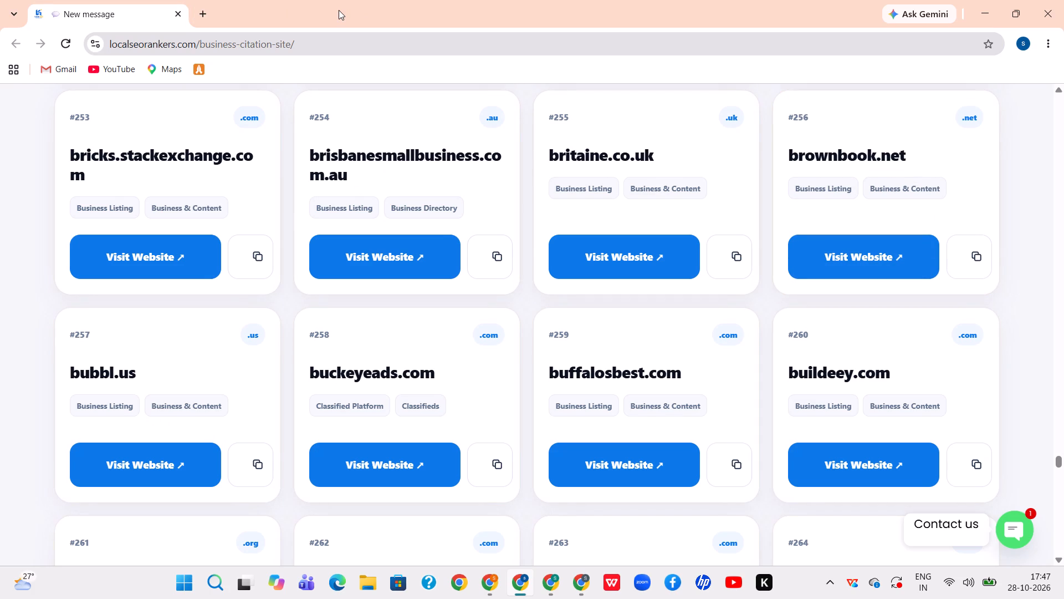
Switch to the Mds backlinks spreadsheet and paste the copied Priyadarshini School listing URL into the selected cell of the Surya sheet.
scroll(378, 341, down, 2)
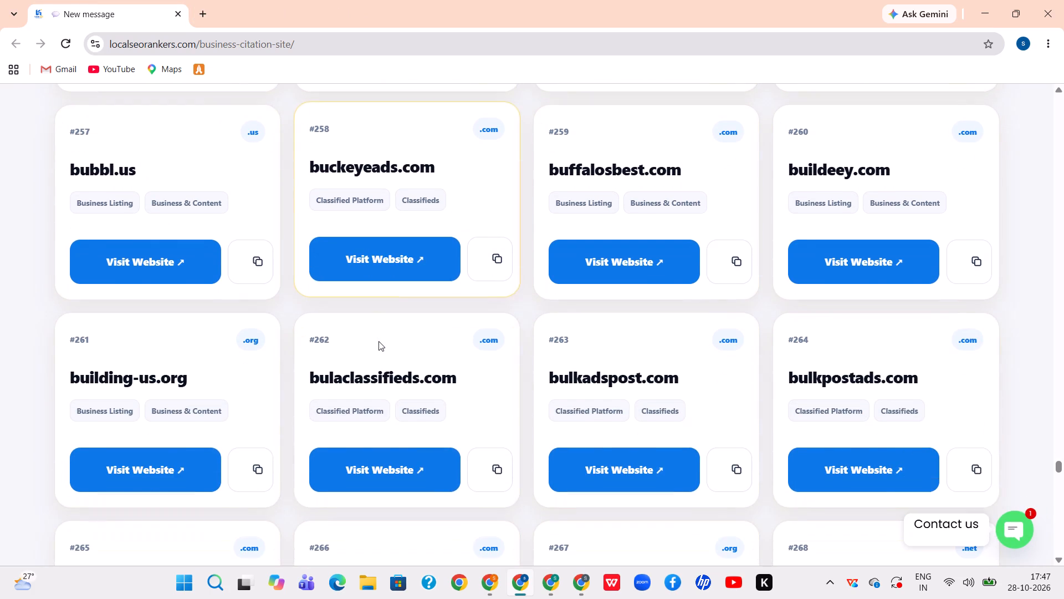
scroll(378, 341, down, 1)
key(Down)
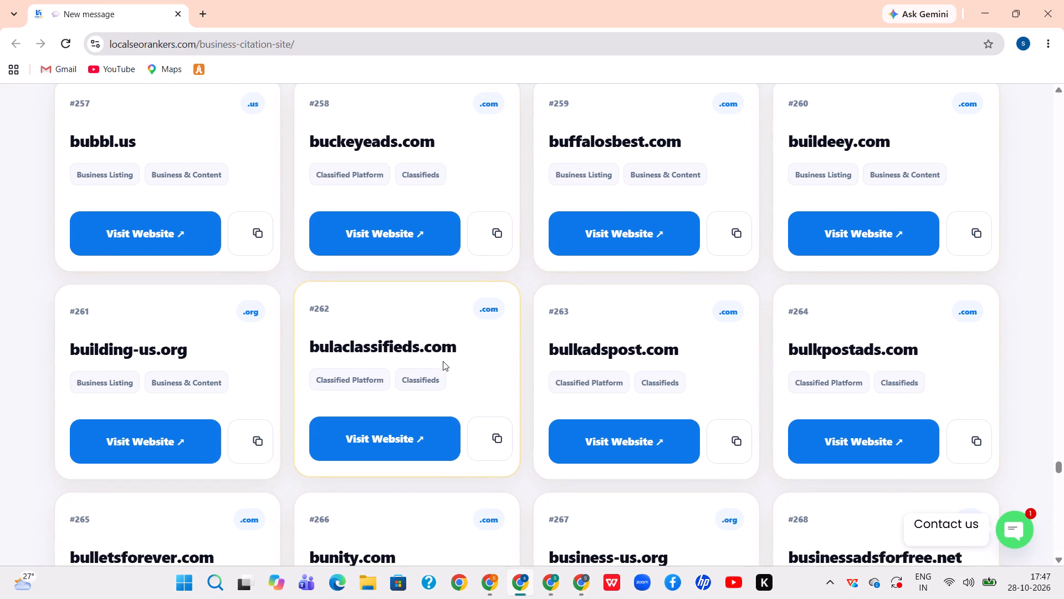
scroll(443, 361, up, 1)
click(590, 583)
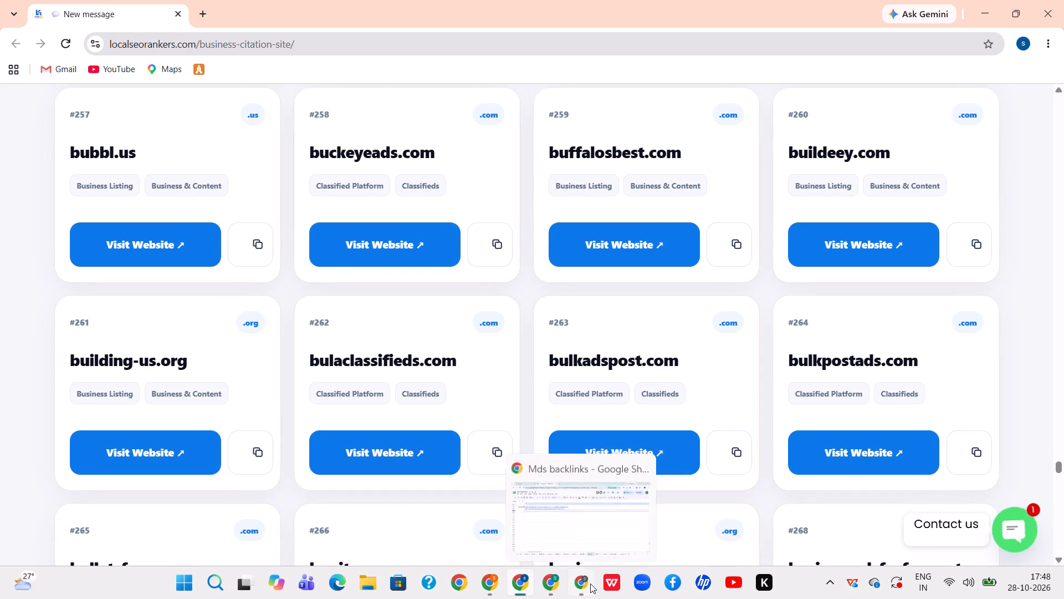
key(ctrl+v)
Find the 28/10/2026 backlinks in column H of the Surya sheet and select the first empty cell below them.
key(Right)
key(Right)
key(Right)
key(Right)
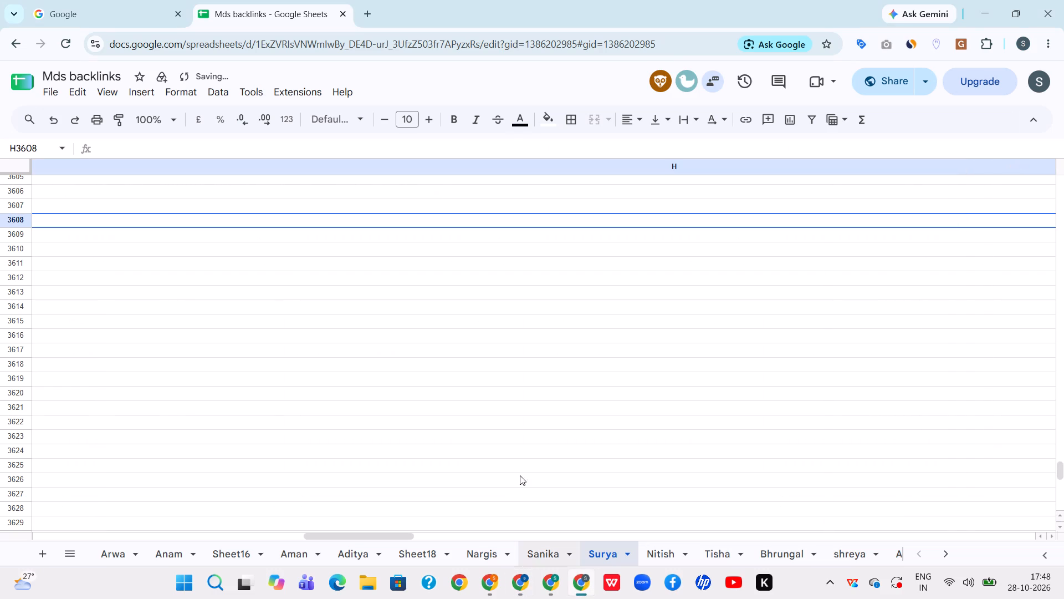
key(Page_Up)
key(Page_Up)
key(Page_Up)
key(Page_Up)
key(Page_Up)
key(Page_Up)
key(Page_Up)
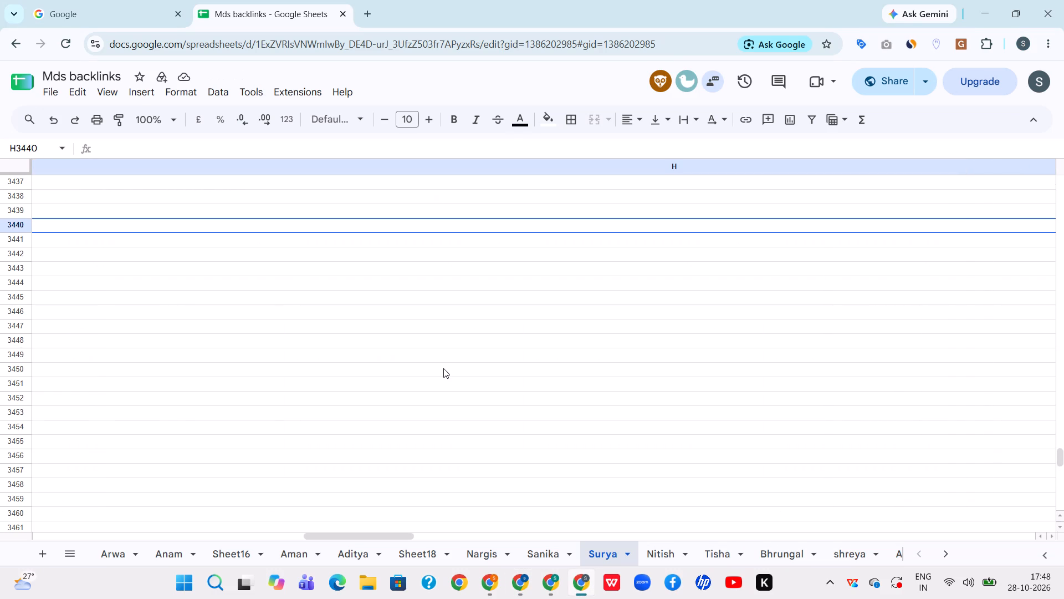
key(Page_Up)
scroll(443, 368, right, 1)
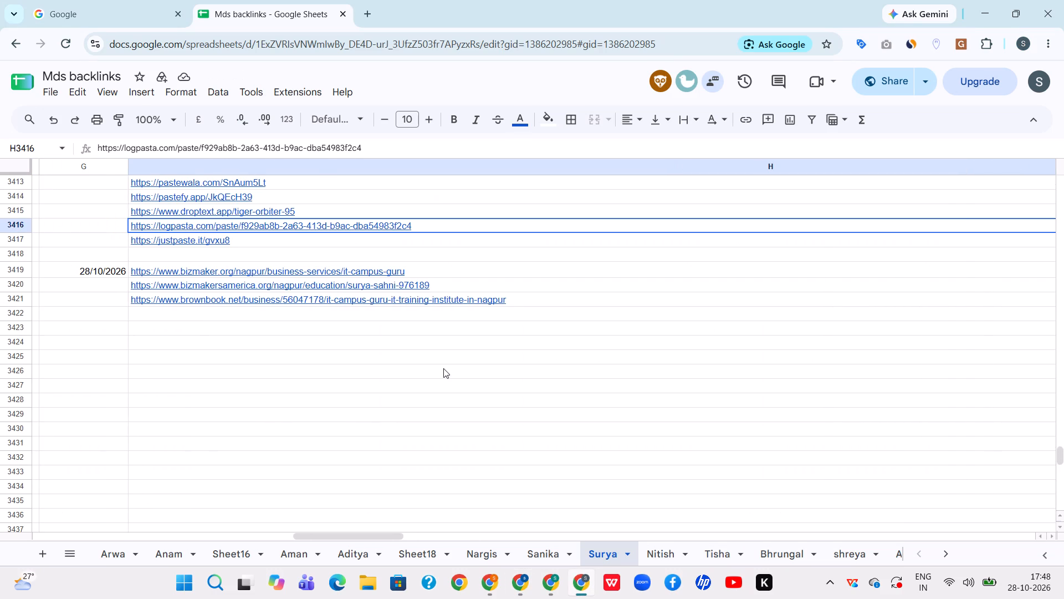
scroll(443, 368, right, 1)
scroll(443, 368, down, 1)
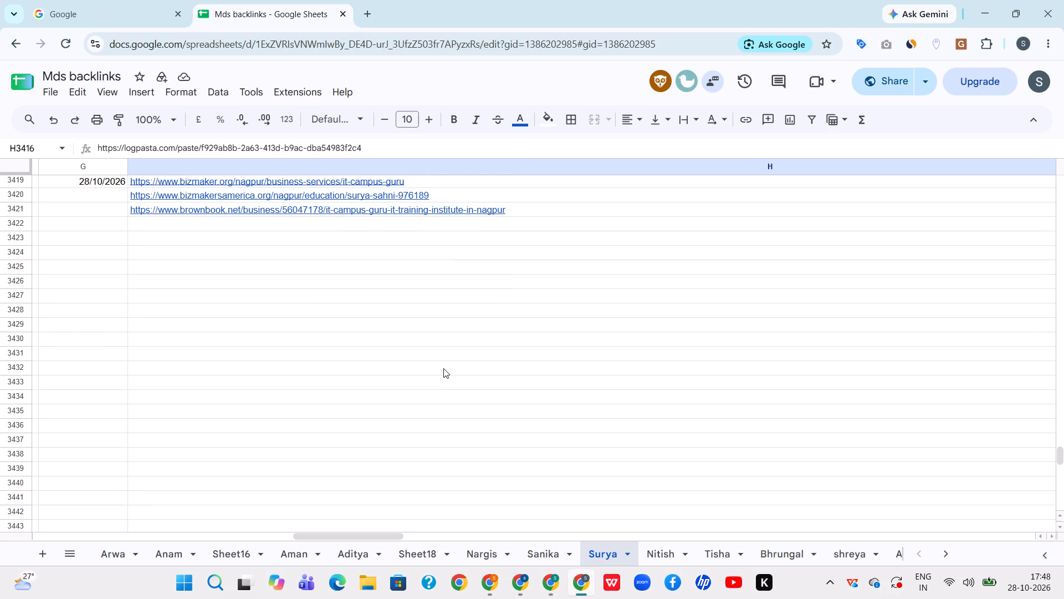
click(419, 220)
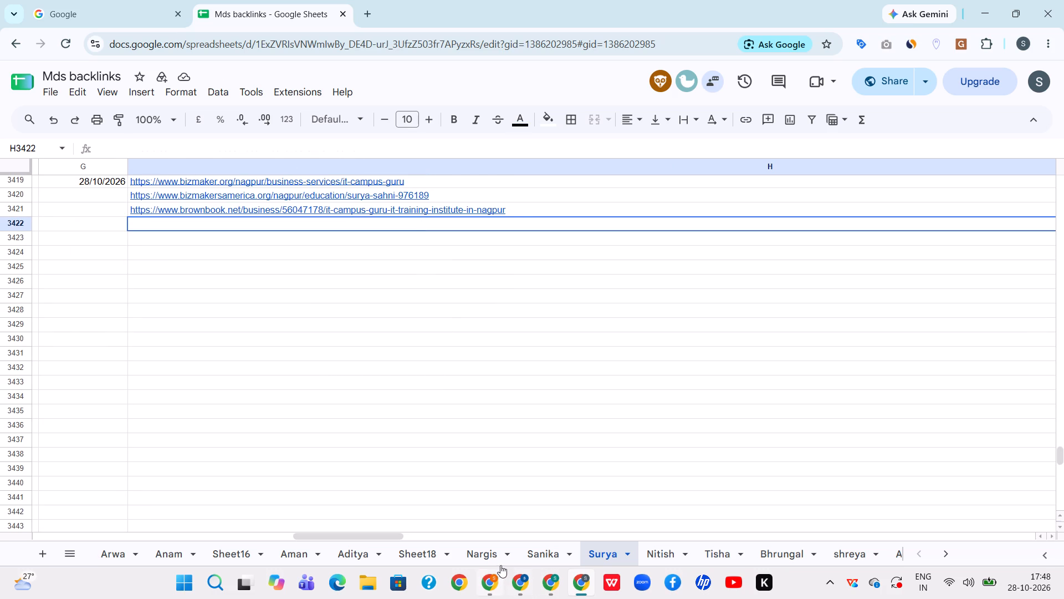
Return to the citation site list, visit bubbl.us and close its page, and open buffalosbest.com to review it.
click(515, 577)
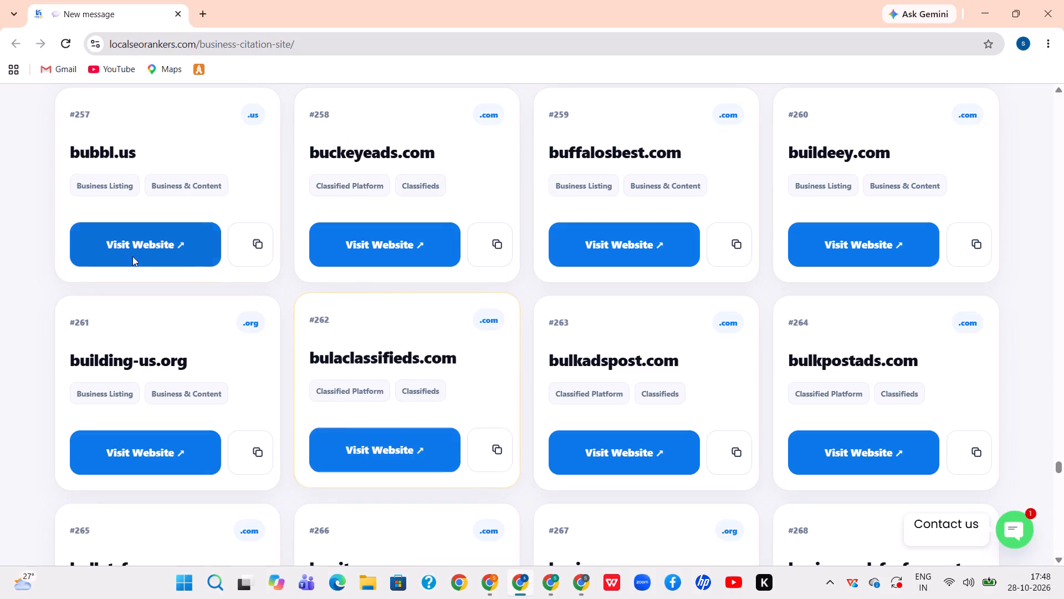
click(142, 250)
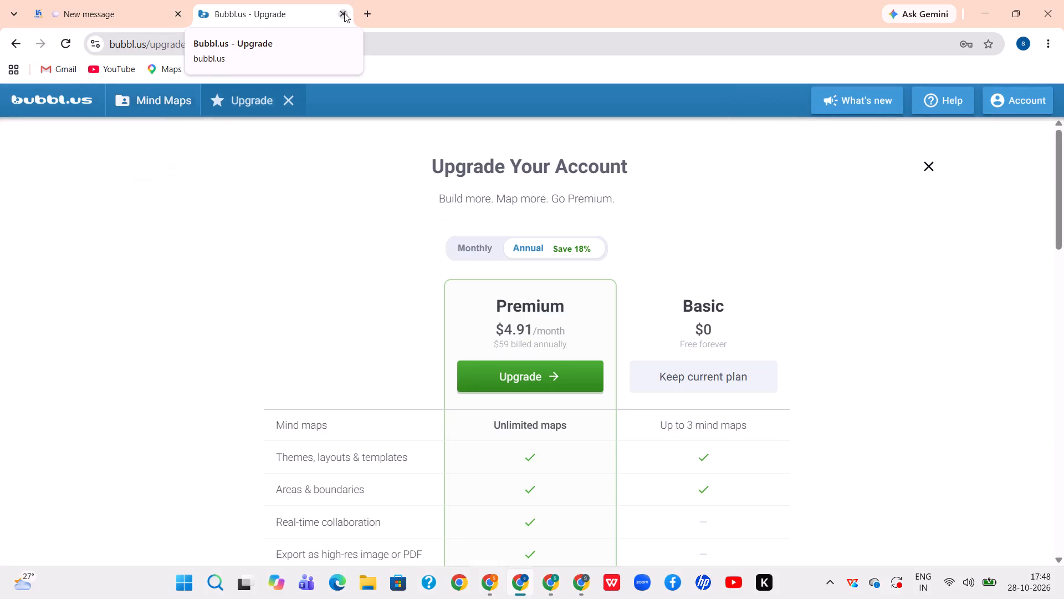
click(344, 13)
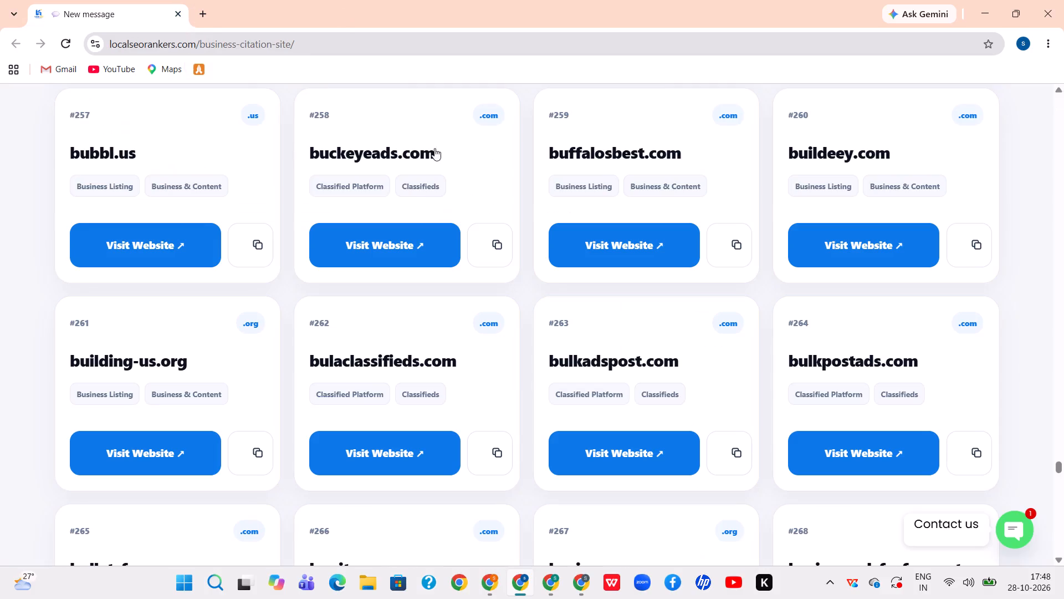
click(580, 245)
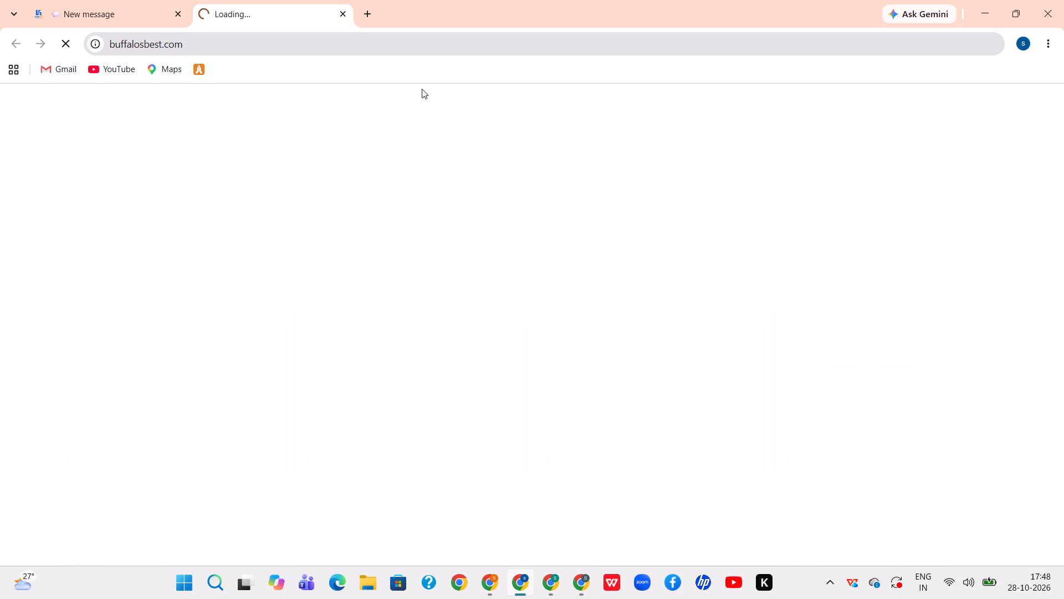
Close the buffalosbest.com page that is still loading.
click(338, 14)
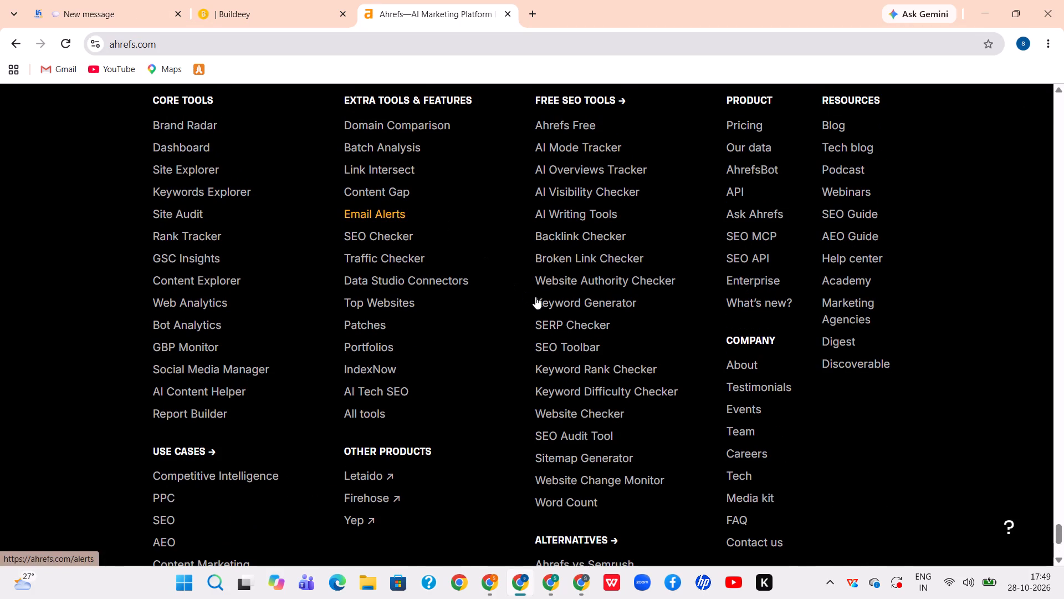
Open the Ahrefs Website Authority Checker and enter buildeey.com as the domain to check.
click(572, 280)
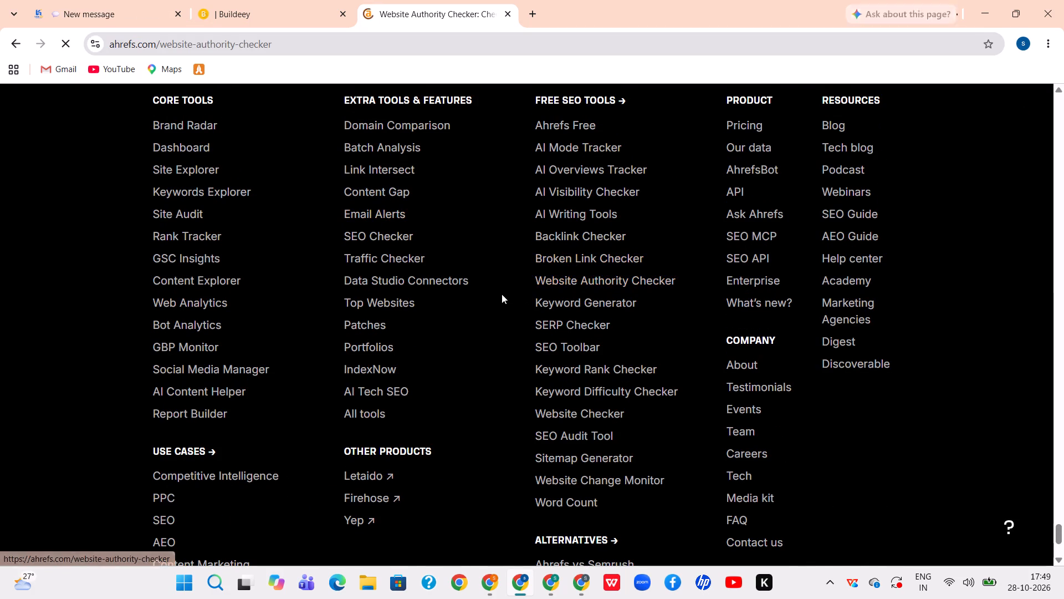
key(Page_Down)
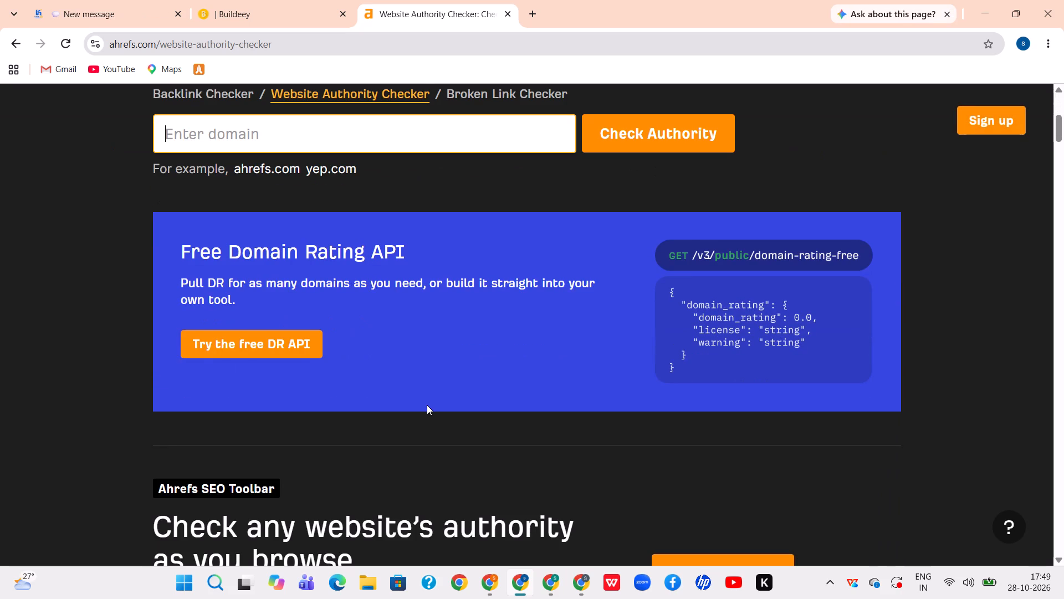